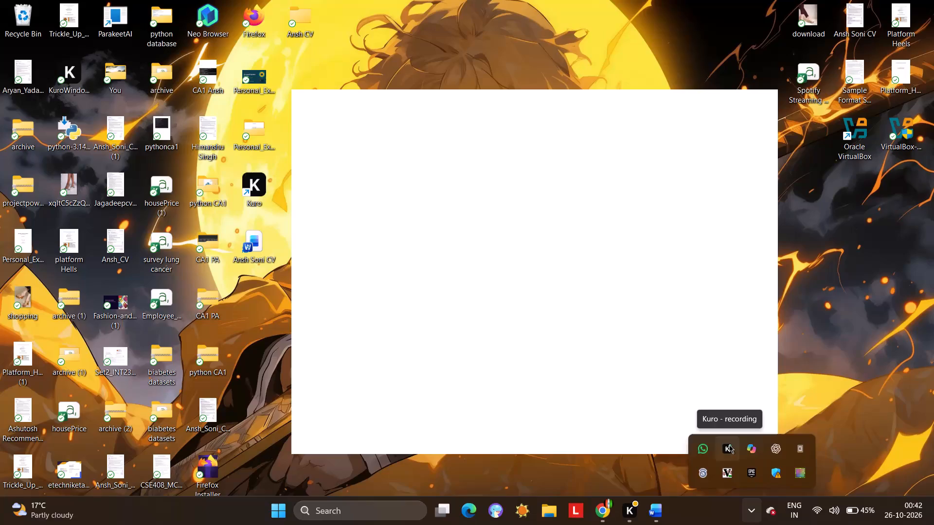
Close the extra CV document in Word, the copy that is not in Compatibility Mode.
{"action": "left_click", "coordinate": [797, 374]}
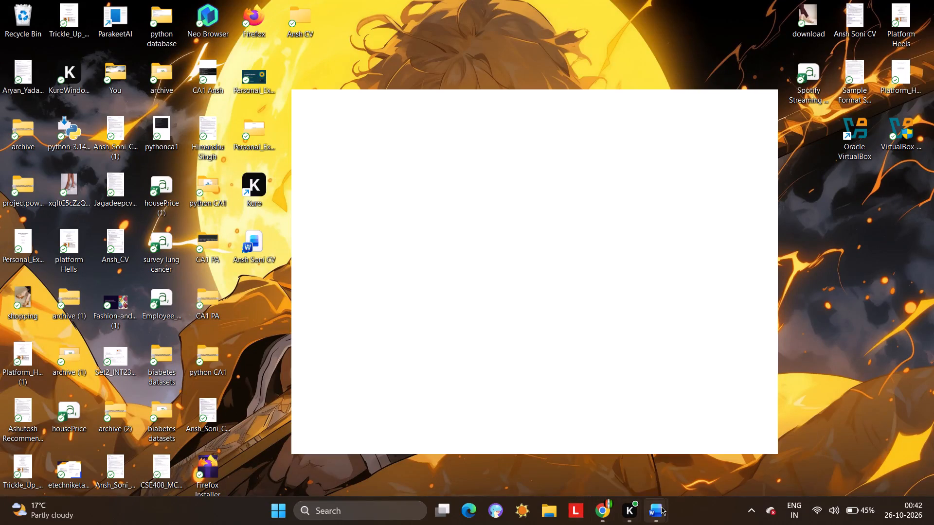
{"action": "left_click", "coordinate": [661, 507]}
{"action": "left_click", "coordinate": [568, 428]}
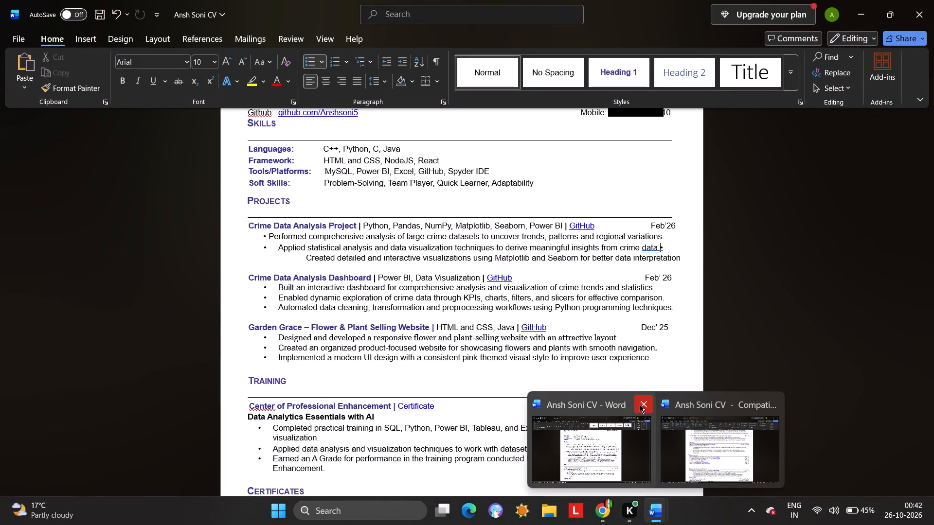
{"action": "left_click", "coordinate": [640, 404]}
{"action": "left_click", "coordinate": [698, 443]}
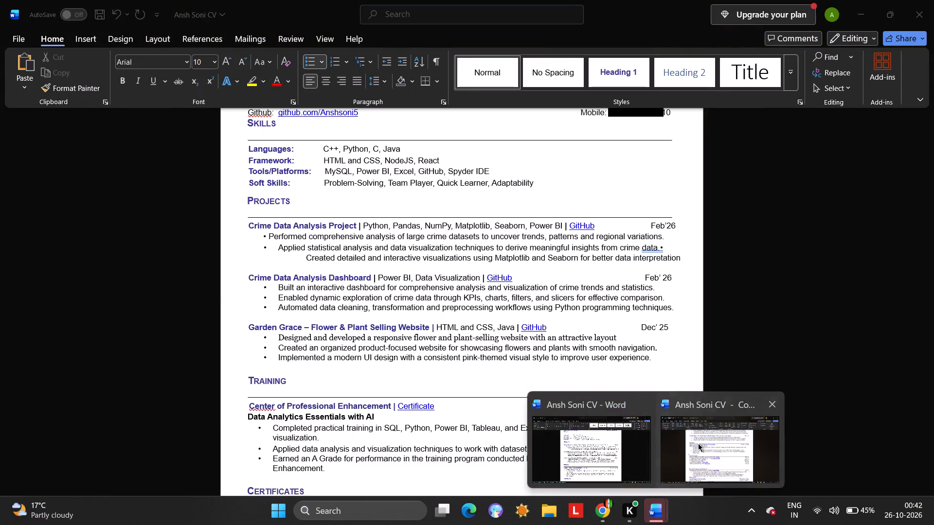
{"action": "left_click", "coordinate": [523, 292]}
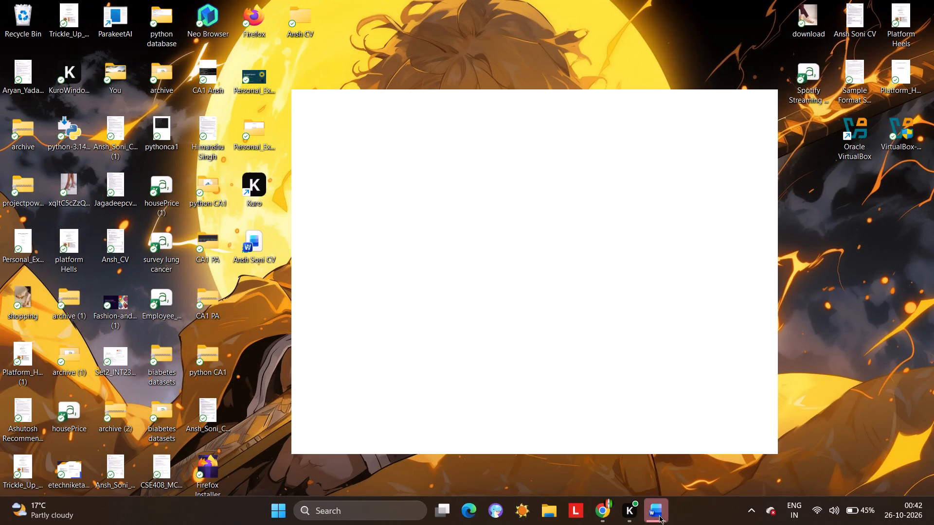
Switch to the Compatibility Mode copy of the CV in Word.
{"action": "left_click", "coordinate": [651, 470]}
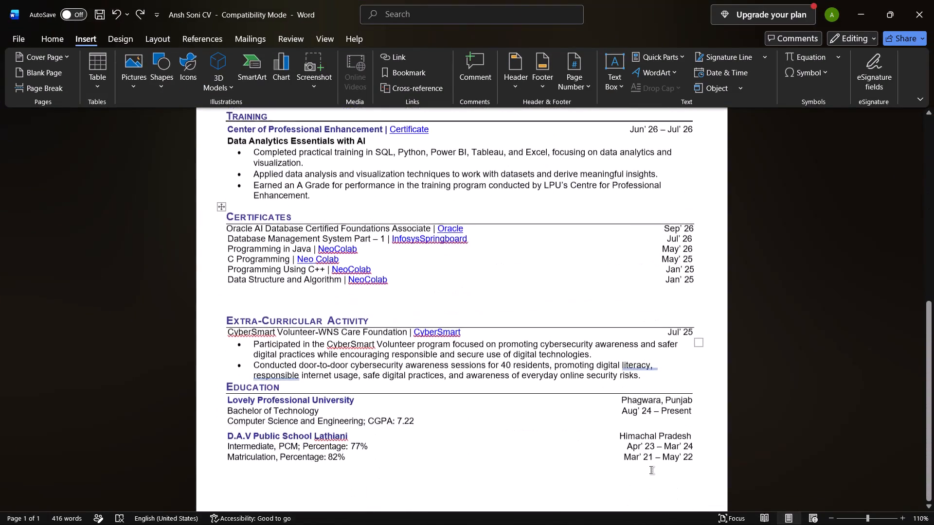
{"action": "scroll", "coordinate": [651, 470], "scroll_direction": "up", "scroll_amount": 1}
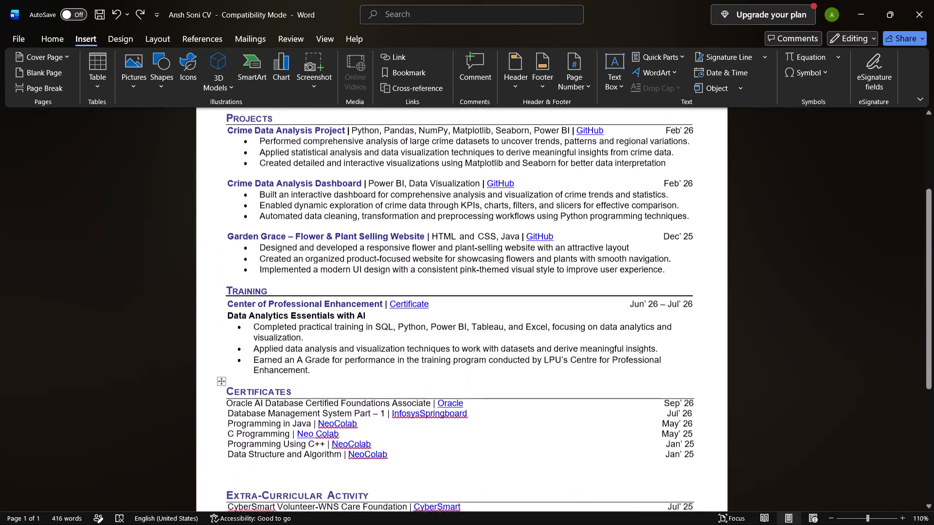
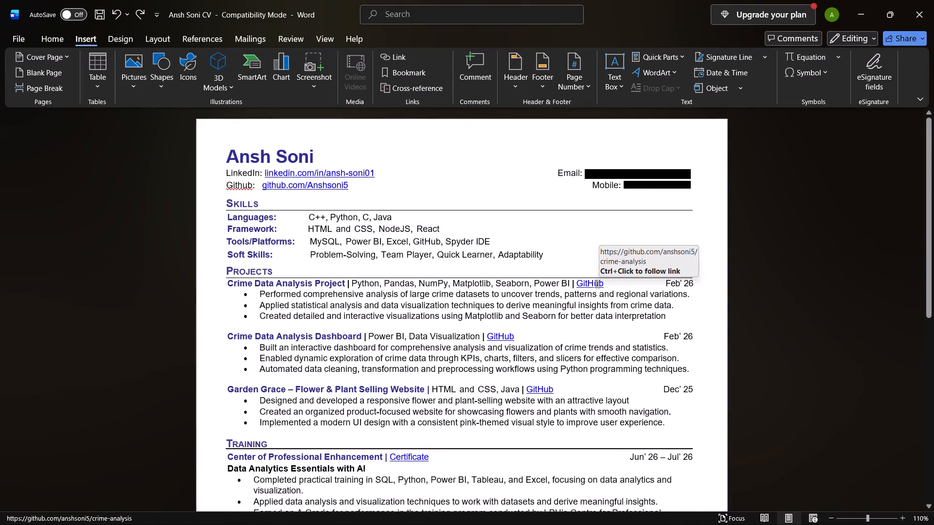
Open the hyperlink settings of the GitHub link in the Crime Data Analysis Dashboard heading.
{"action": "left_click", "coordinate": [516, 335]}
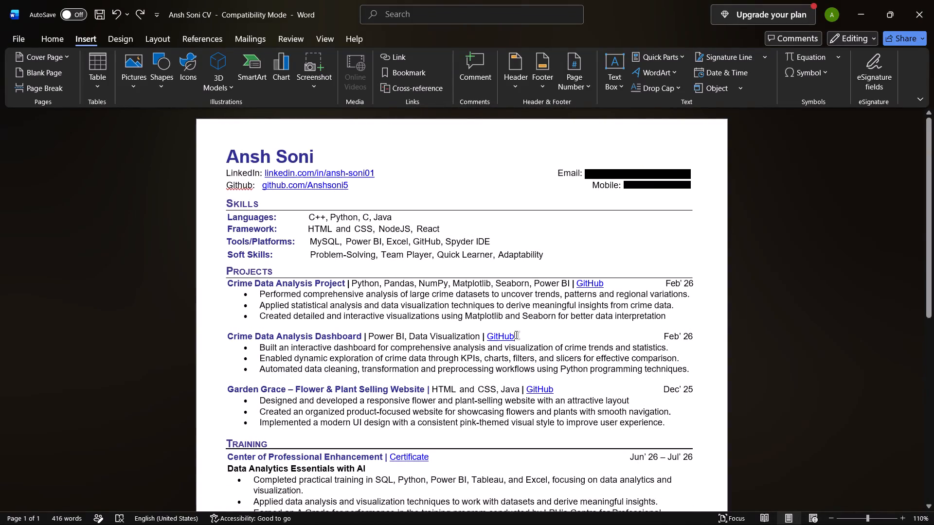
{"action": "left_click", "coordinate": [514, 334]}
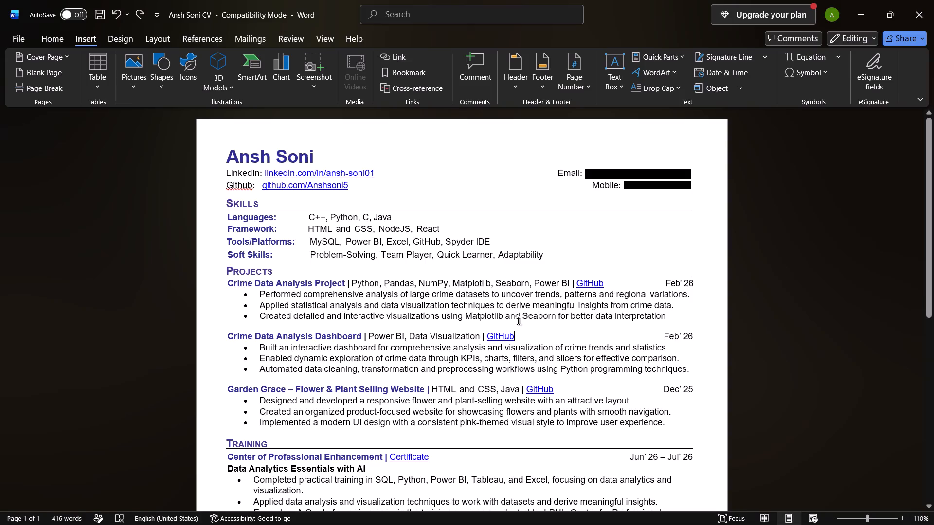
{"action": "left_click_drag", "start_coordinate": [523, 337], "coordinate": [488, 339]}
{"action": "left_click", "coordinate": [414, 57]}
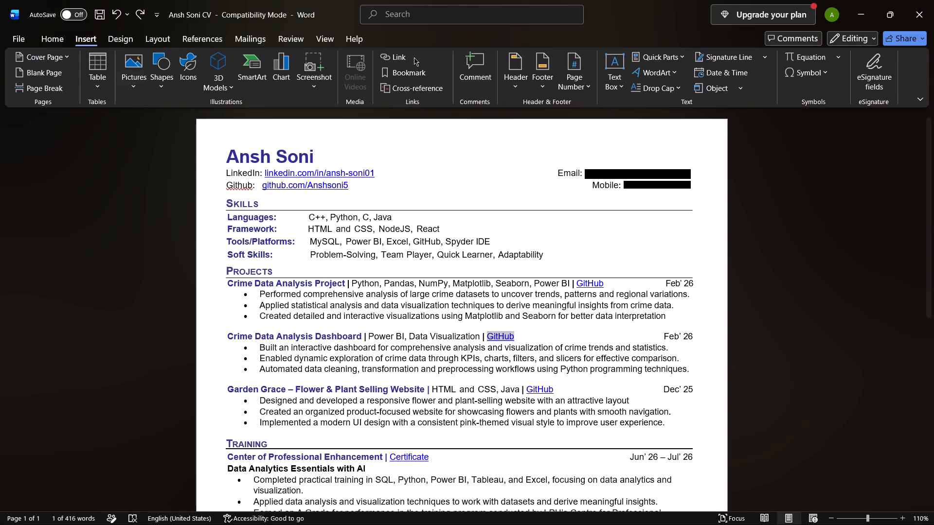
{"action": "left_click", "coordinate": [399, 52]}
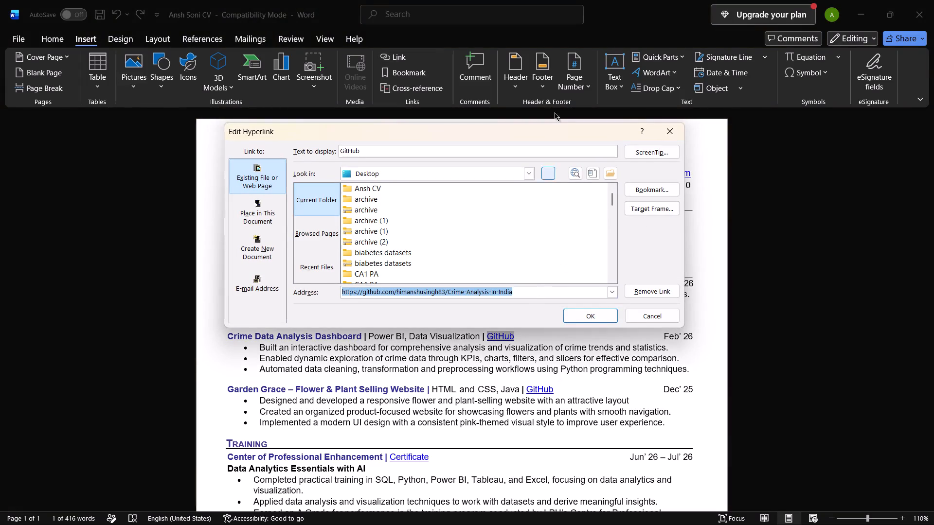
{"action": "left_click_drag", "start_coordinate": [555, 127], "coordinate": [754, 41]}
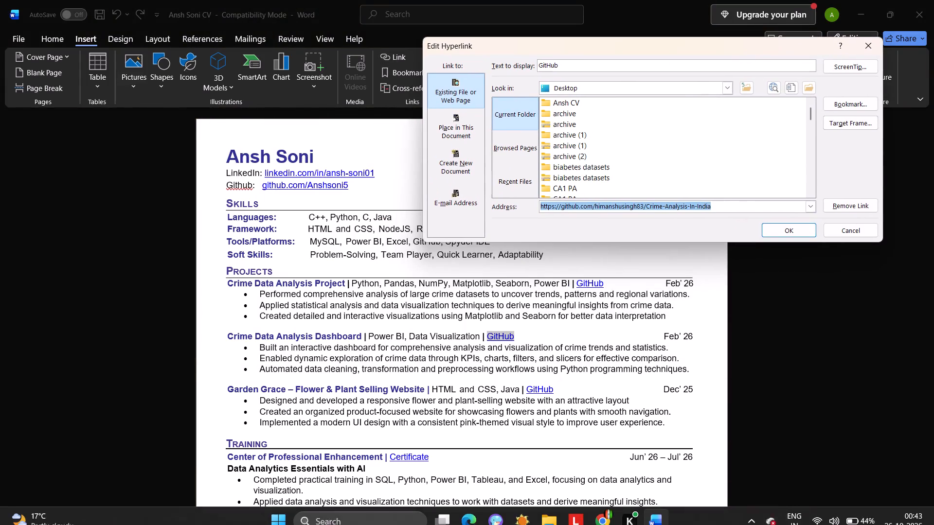
Switch to Chrome, open the Crime-analysis repository from the GitHub dashboard and examine its contents.
{"action": "left_click", "coordinate": [598, 517]}
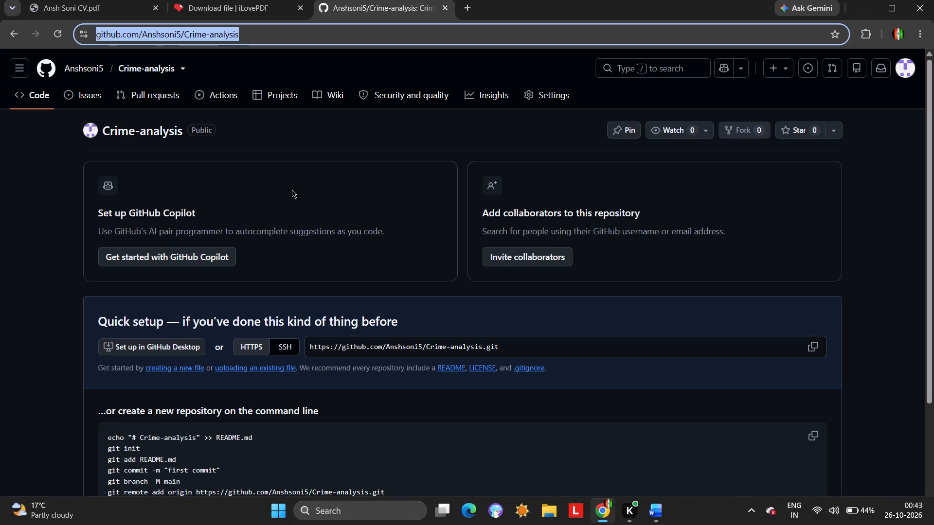
{"action": "left_click", "coordinate": [9, 38]}
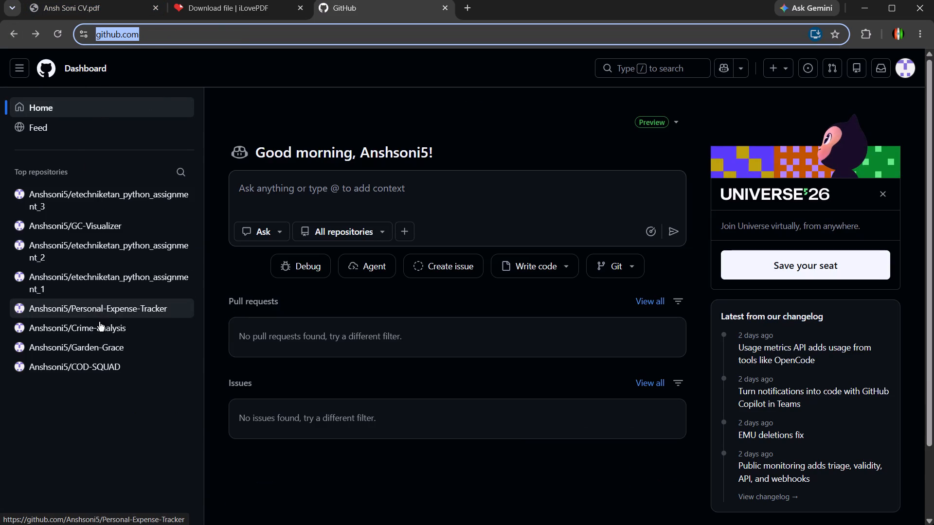
{"action": "left_click", "coordinate": [100, 328]}
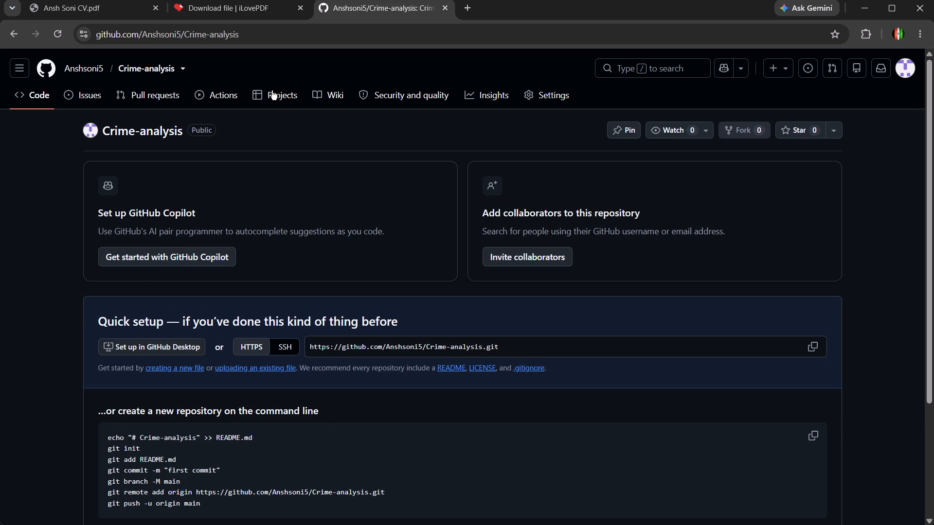
{"action": "scroll", "coordinate": [361, 346], "scroll_direction": "down", "scroll_amount": 1}
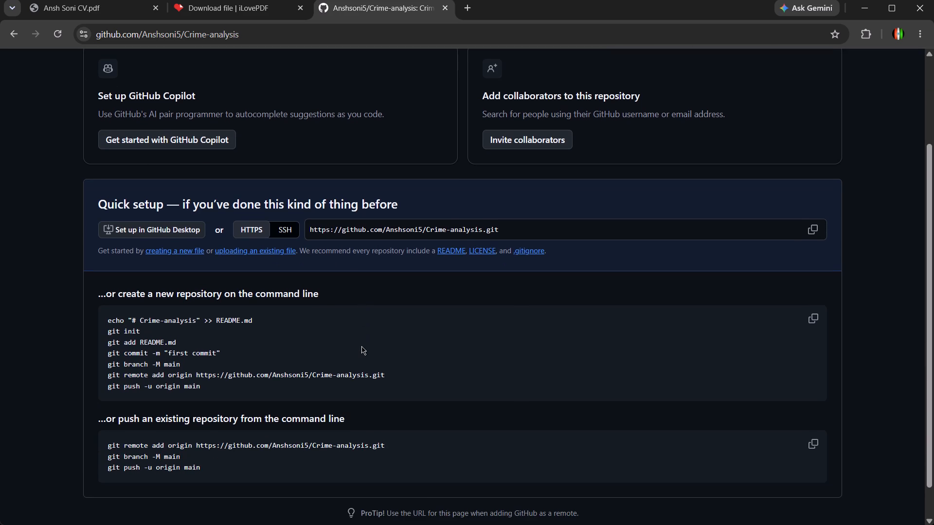
{"action": "scroll", "coordinate": [361, 346], "scroll_direction": "down", "scroll_amount": 2}
{"action": "scroll", "coordinate": [361, 346], "scroll_direction": "up", "scroll_amount": 1}
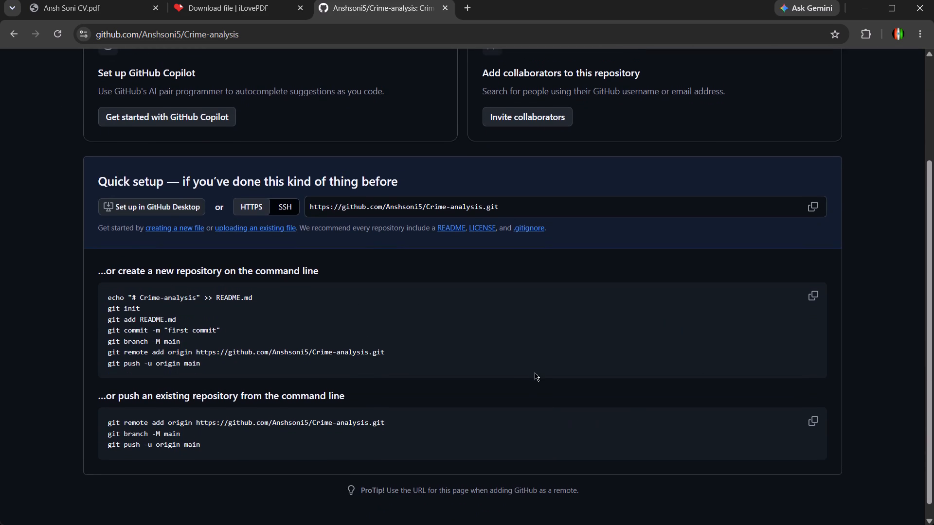
{"action": "scroll", "coordinate": [535, 372], "scroll_direction": "up", "scroll_amount": 3}
{"action": "scroll", "coordinate": [535, 372], "scroll_direction": "down", "scroll_amount": 1}
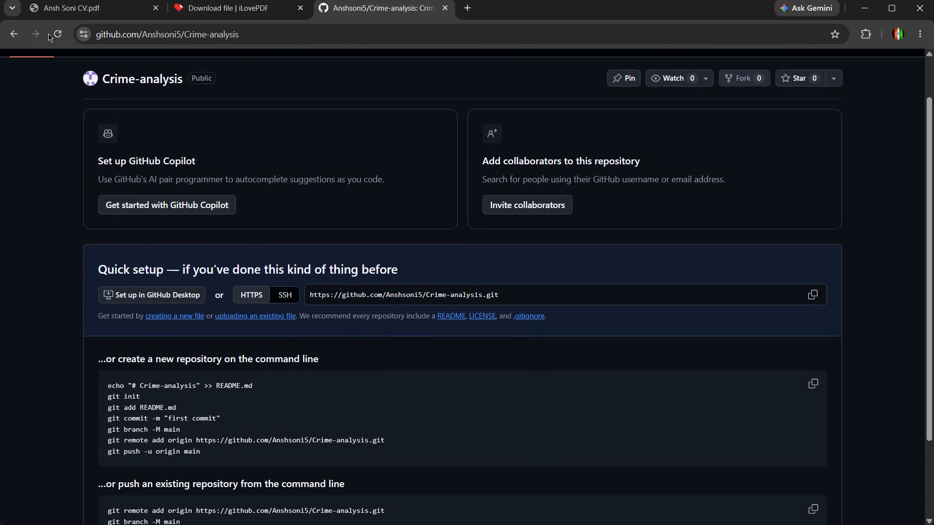
Return to the GitHub dashboard, open the GC-Visualizer repository and review its README and file list.
{"action": "left_click", "coordinate": [11, 37]}
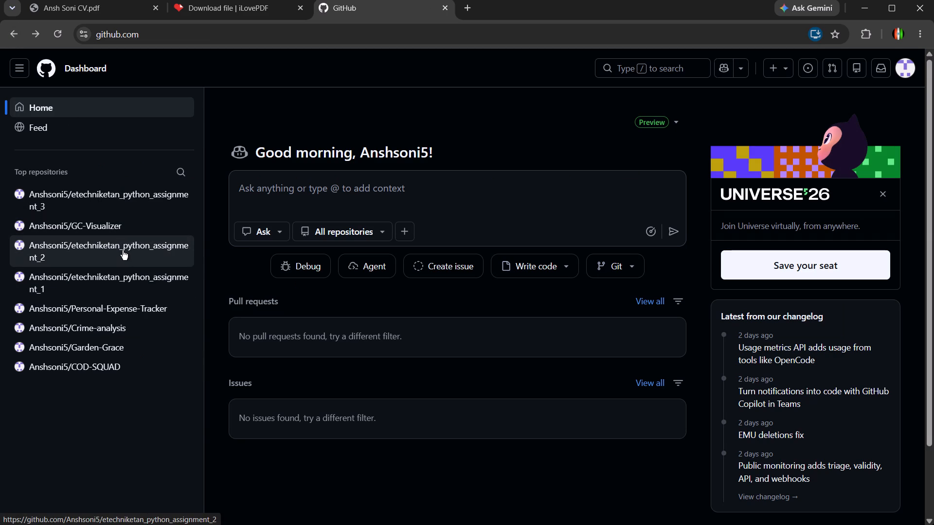
{"action": "left_click", "coordinate": [105, 227]}
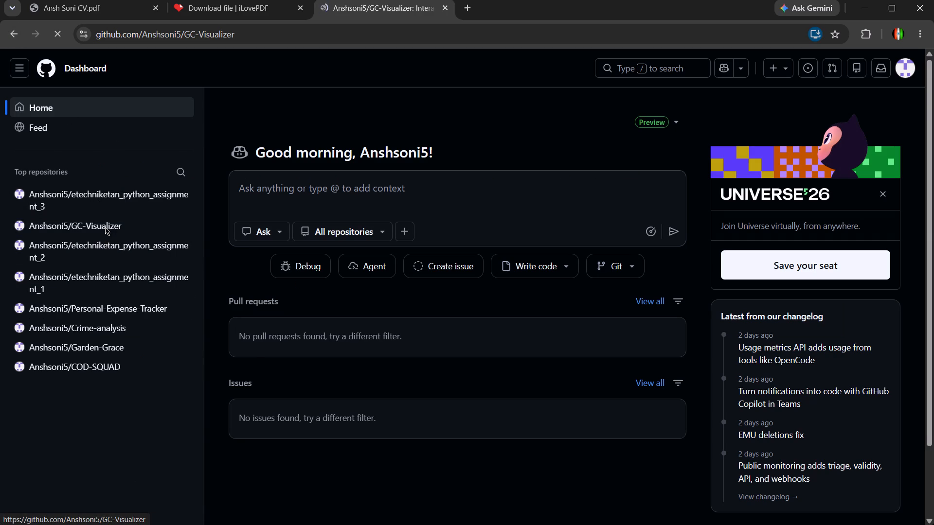
{"action": "scroll", "coordinate": [247, 314], "scroll_direction": "down", "scroll_amount": 3}
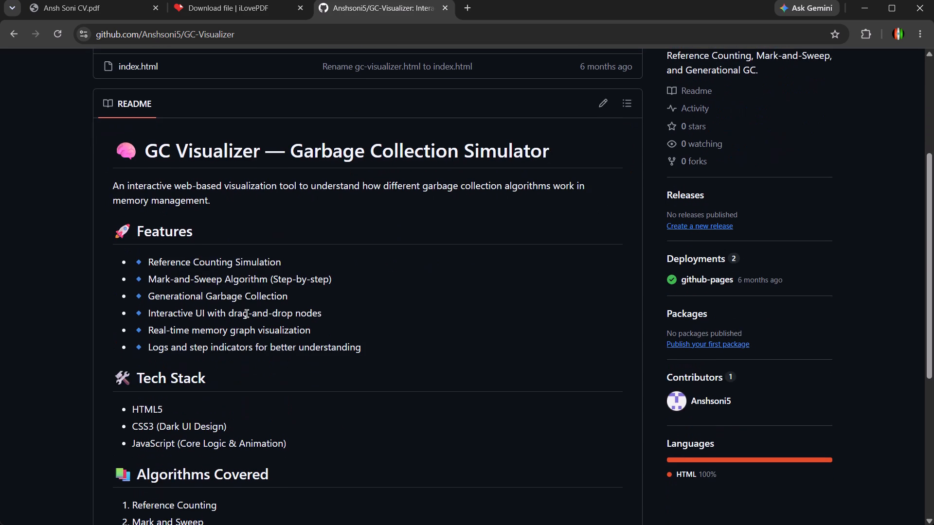
{"action": "scroll", "coordinate": [247, 314], "scroll_direction": "down", "scroll_amount": 9}
{"action": "scroll", "coordinate": [247, 314], "scroll_direction": "up", "scroll_amount": 1}
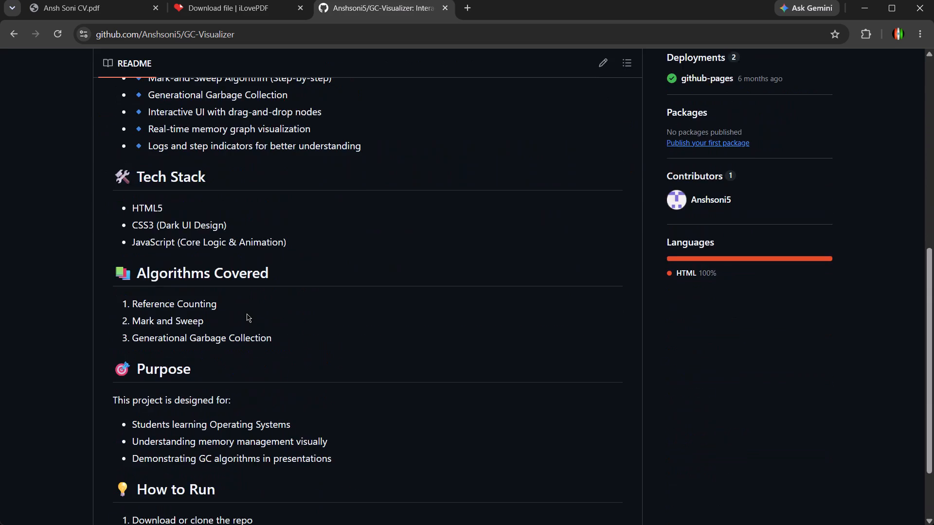
{"action": "scroll", "coordinate": [247, 314], "scroll_direction": "up", "scroll_amount": 1}
{"action": "double_click", "coordinate": [214, 239]}
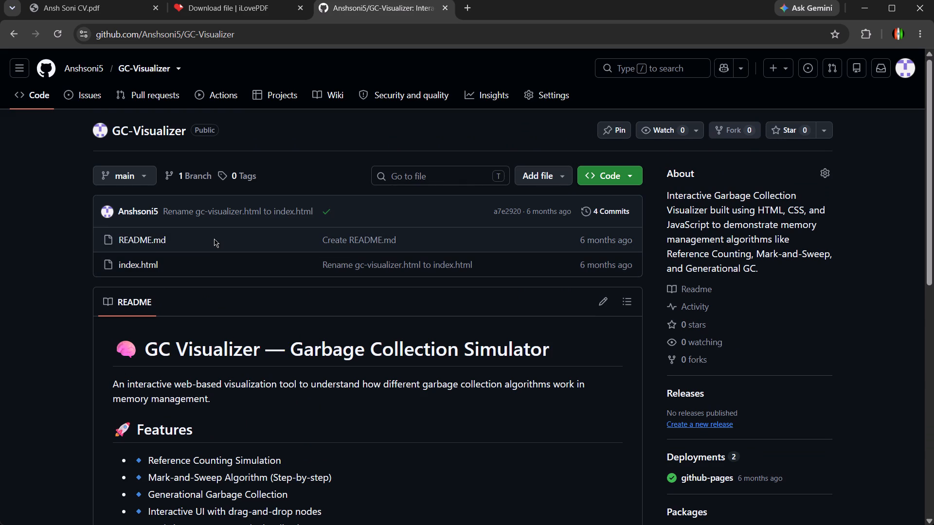
{"action": "left_click_drag", "start_coordinate": [214, 239], "coordinate": [362, 242]}
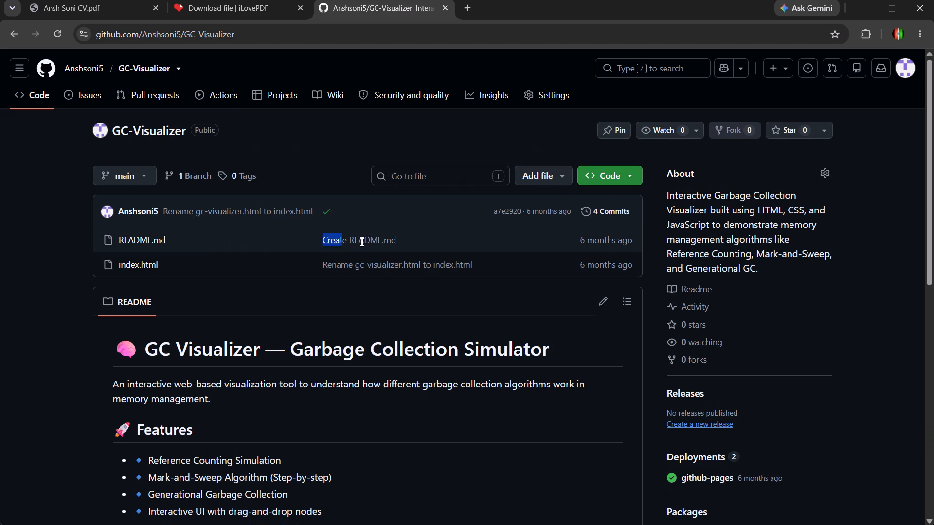
{"action": "left_click_drag", "start_coordinate": [362, 242], "coordinate": [538, 241]}
{"action": "left_click", "coordinate": [538, 241]}
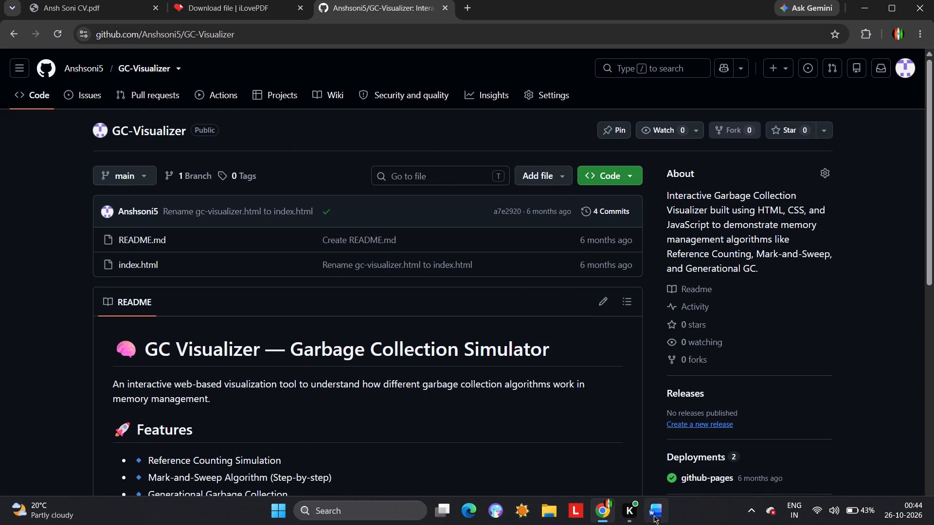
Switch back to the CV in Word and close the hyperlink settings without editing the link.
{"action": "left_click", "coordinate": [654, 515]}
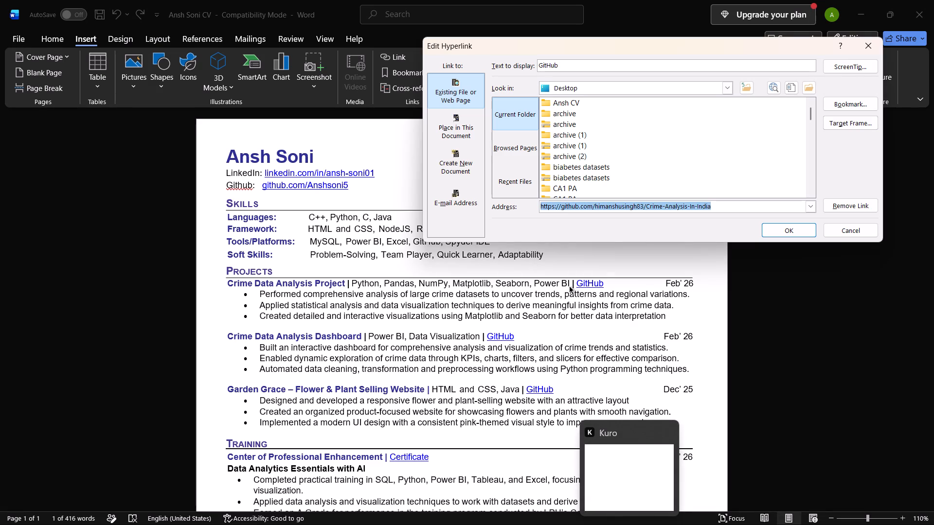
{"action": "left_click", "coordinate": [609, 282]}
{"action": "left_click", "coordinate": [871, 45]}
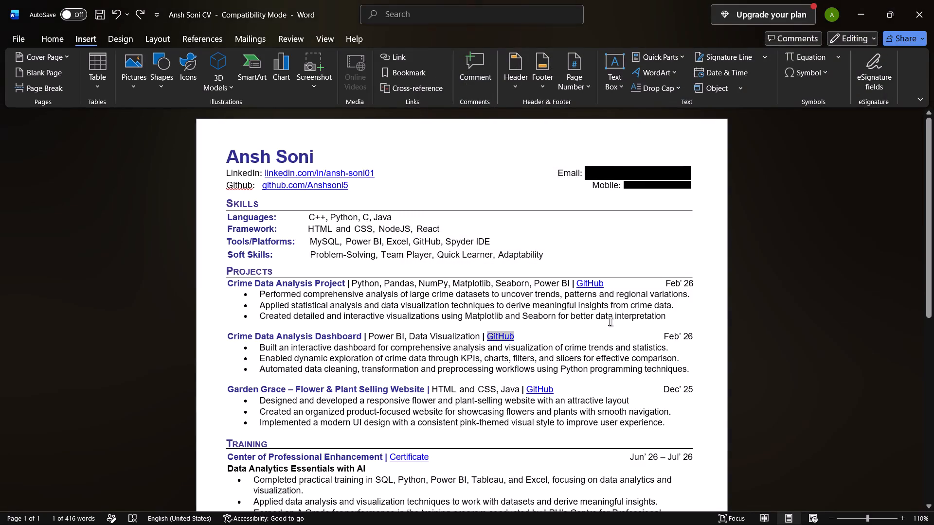
Follow the GitHub link in the Crime Data Analysis Project heading to check its target page, and close that browser window.
{"action": "left_click", "coordinate": [590, 280], "text": "ctrl"}
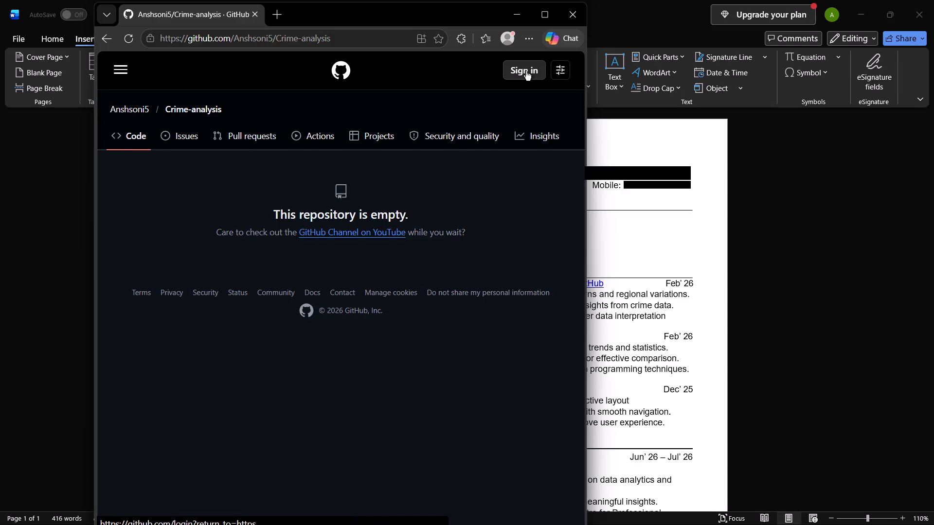
{"action": "left_click", "coordinate": [570, 21]}
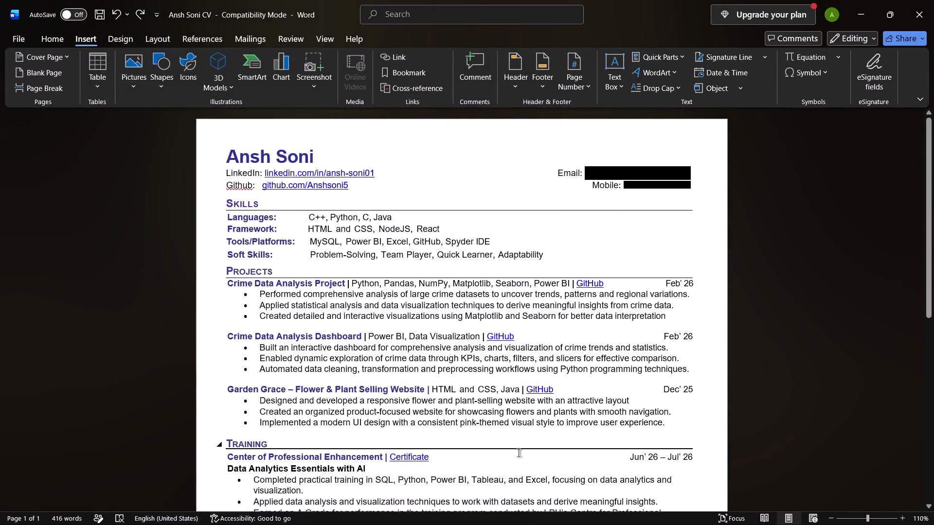
Switch to Chrome and reopen the Crime-analysis repository from the GitHub dashboard to inspect its page.
{"action": "left_click", "coordinate": [605, 518]}
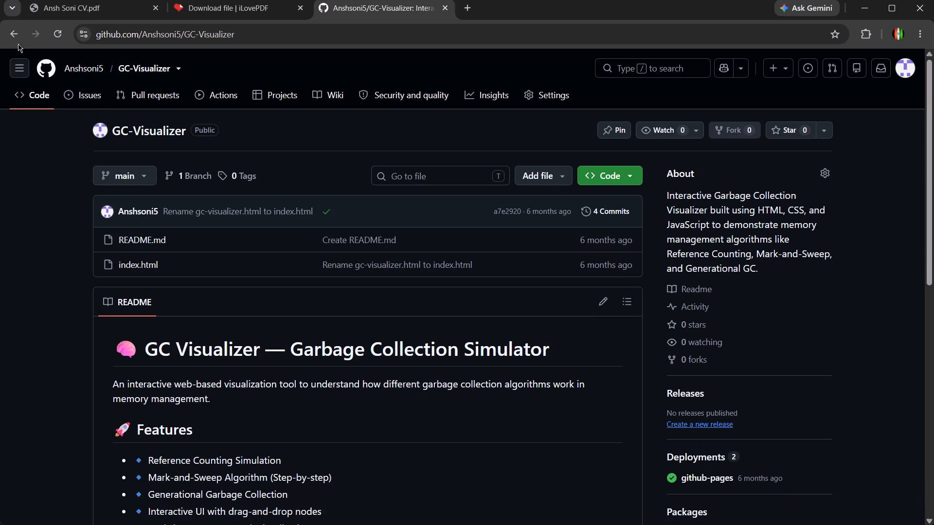
{"action": "left_click", "coordinate": [18, 43]}
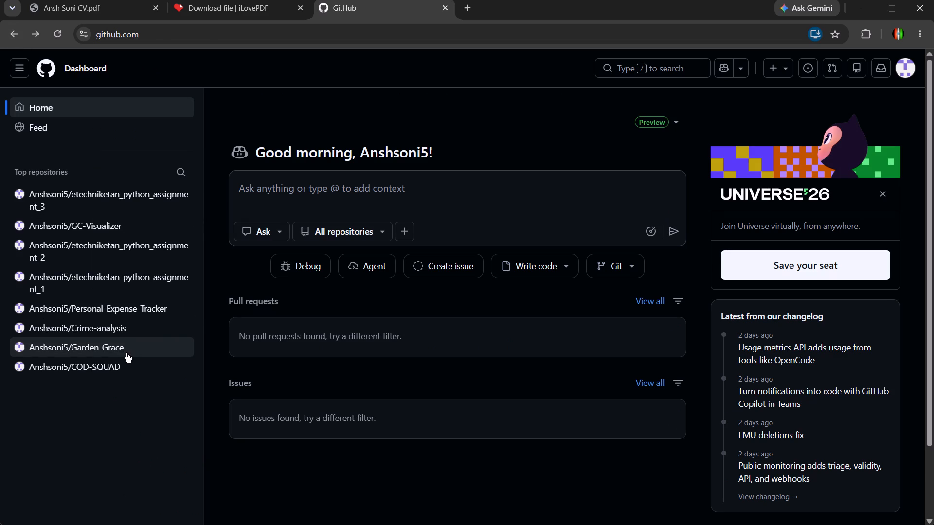
{"action": "left_click", "coordinate": [112, 329]}
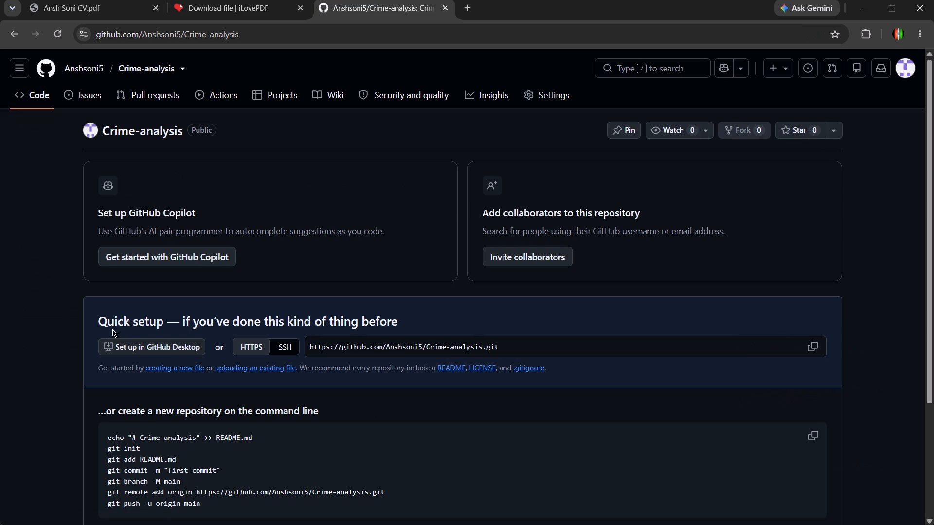
{"action": "scroll", "coordinate": [112, 329], "scroll_direction": "down", "scroll_amount": 3}
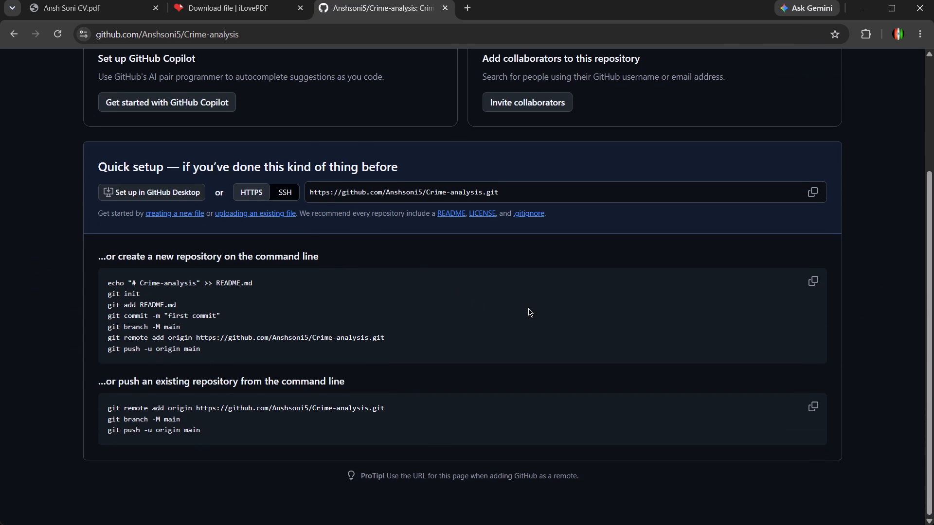
{"action": "scroll", "coordinate": [528, 308], "scroll_direction": "up", "scroll_amount": 3}
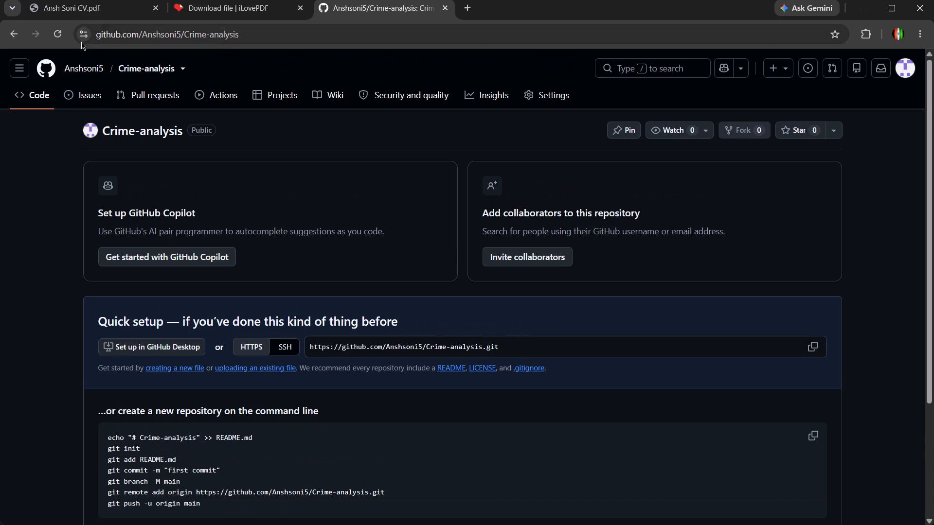
Open the GitHub profile's full repository list and look through the listed projects.
{"action": "left_click", "coordinate": [89, 63]}
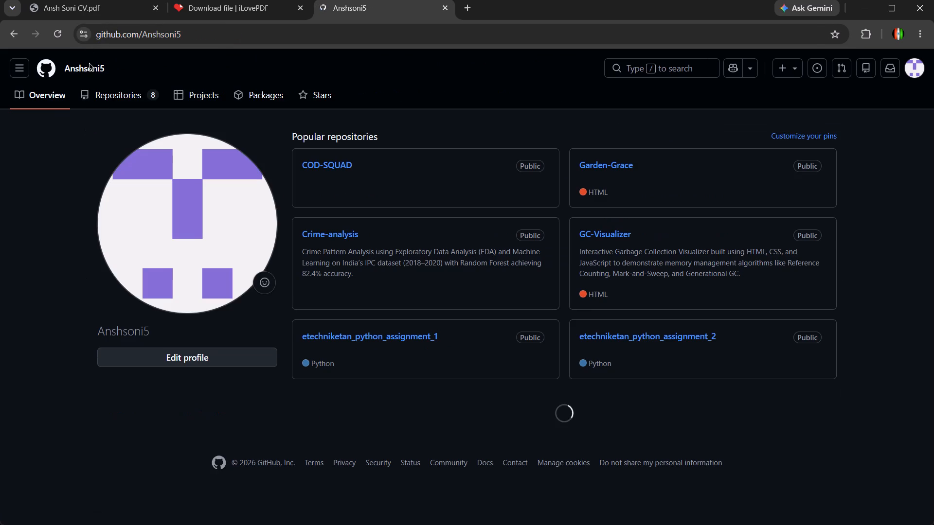
{"action": "left_click", "coordinate": [135, 101]}
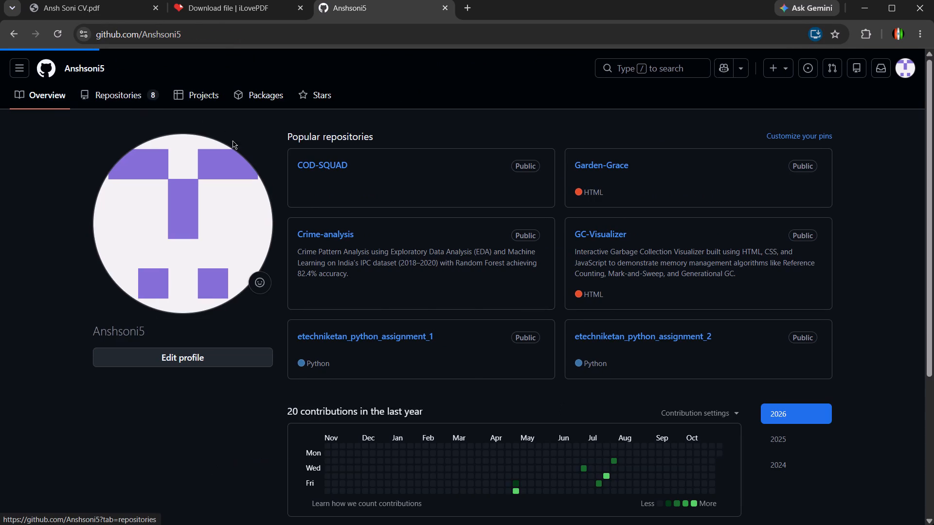
{"action": "scroll", "coordinate": [383, 216], "scroll_direction": "down", "scroll_amount": 4}
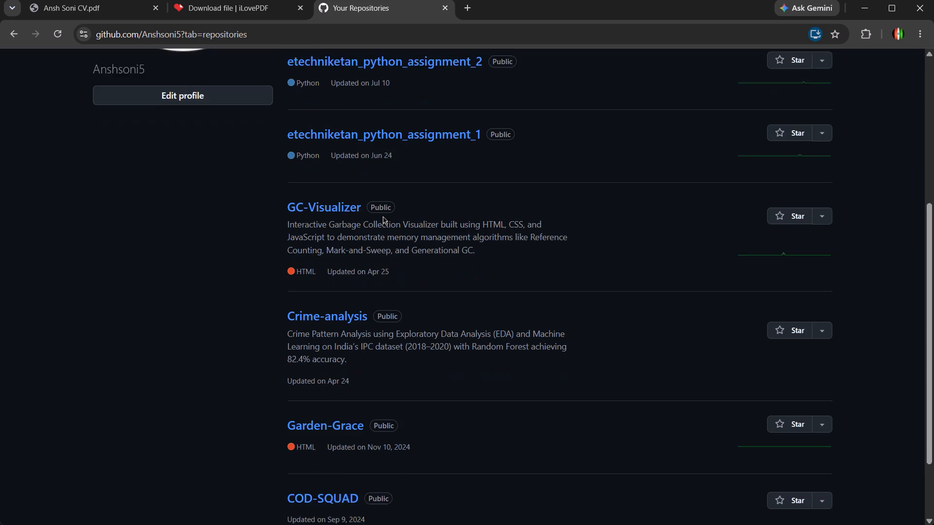
{"action": "scroll", "coordinate": [383, 216], "scroll_direction": "down", "scroll_amount": 2}
{"action": "scroll", "coordinate": [383, 216], "scroll_direction": "up", "scroll_amount": 1}
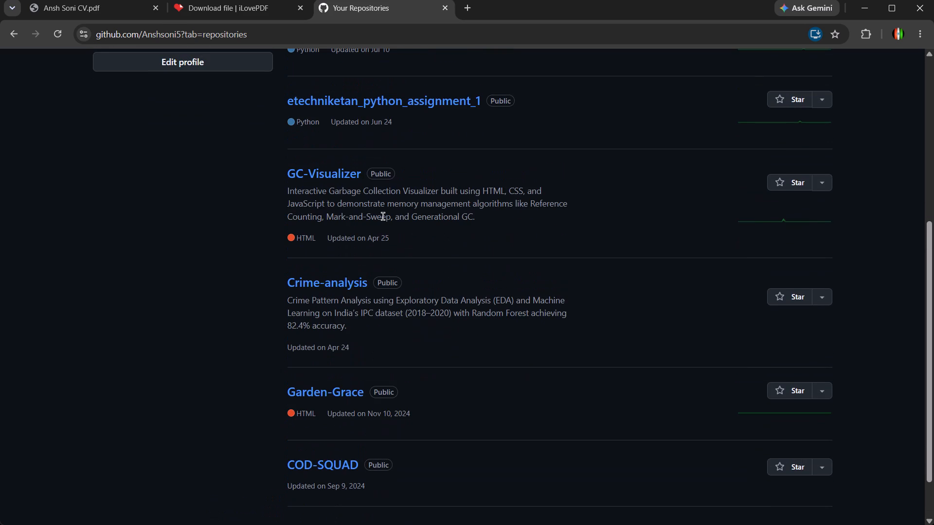
Search Google for "linked in" in a new tab and open the LinkedIn India site.
{"action": "left_click", "coordinate": [470, 6]}
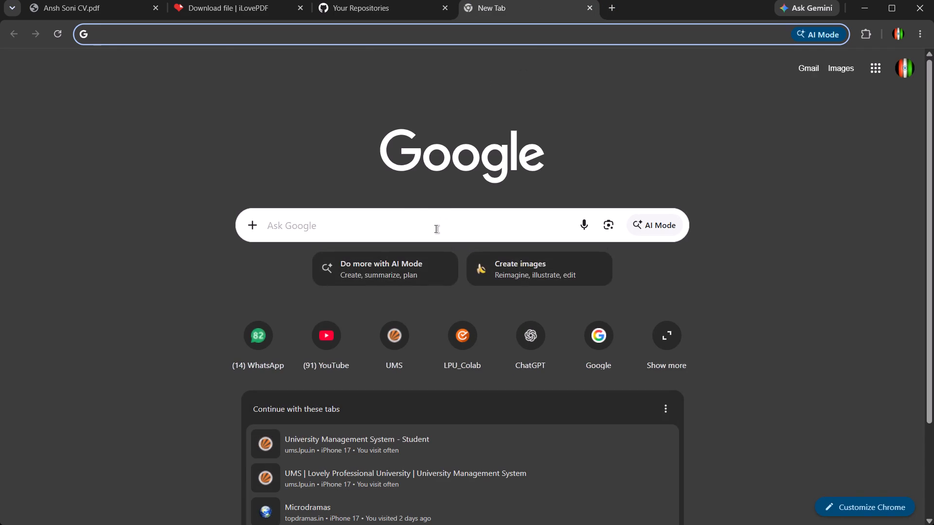
{"action": "left_click", "coordinate": [436, 229]}
{"action": "type", "text": "li"}
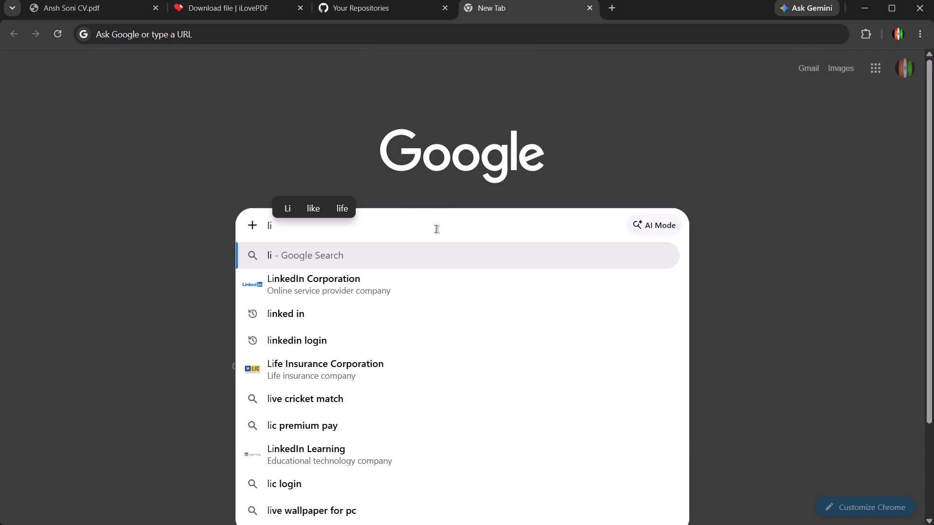
{"action": "type", "text": "nk"}
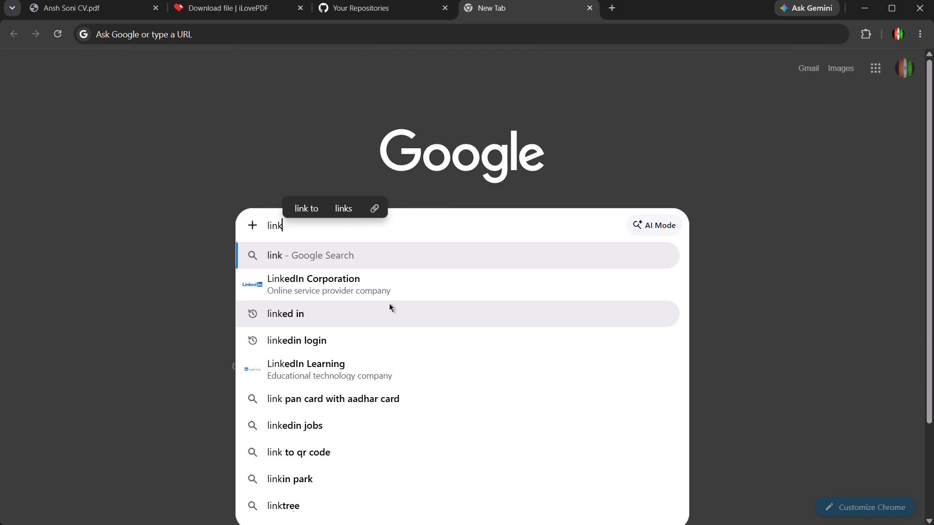
{"action": "left_click", "coordinate": [387, 307]}
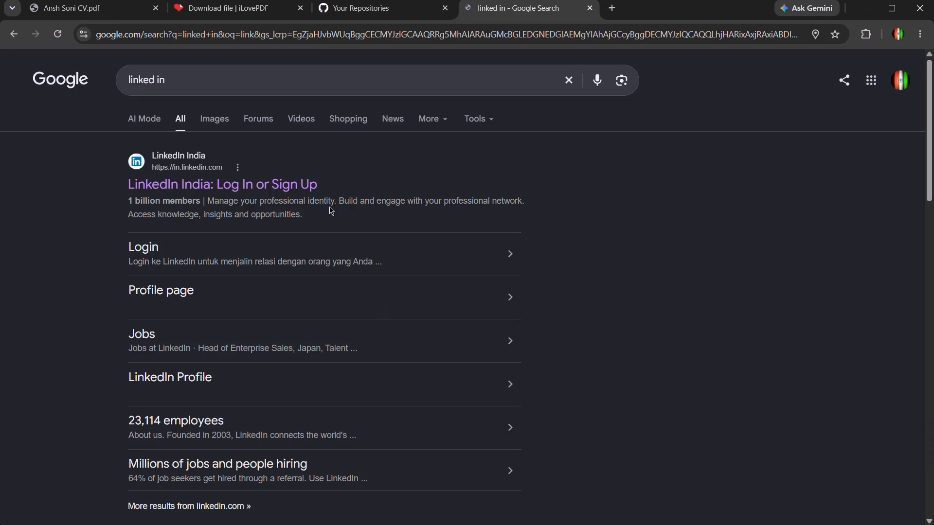
{"action": "left_click", "coordinate": [297, 181]}
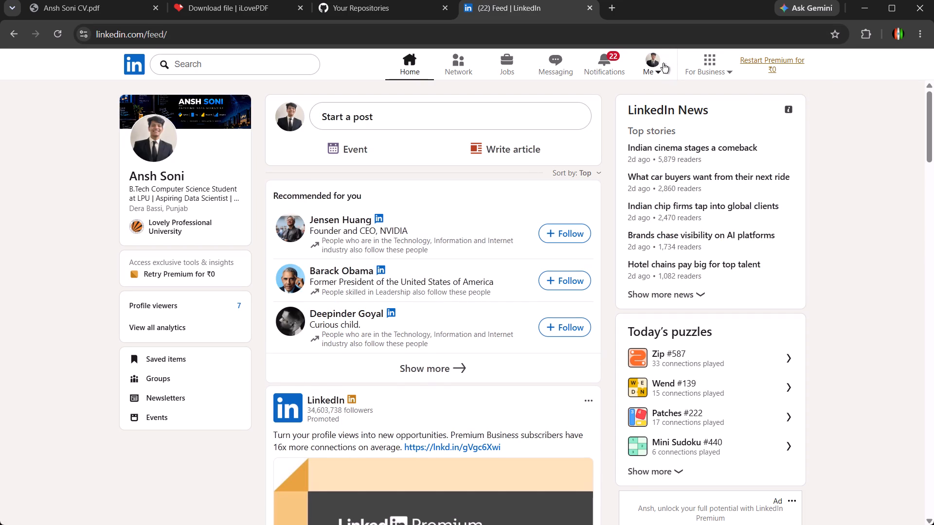
Copy the link to the Power BI Crime Analysis Dashboard post in the Activity section of the account owner's LinkedIn profile.
{"action": "left_click", "coordinate": [649, 70]}
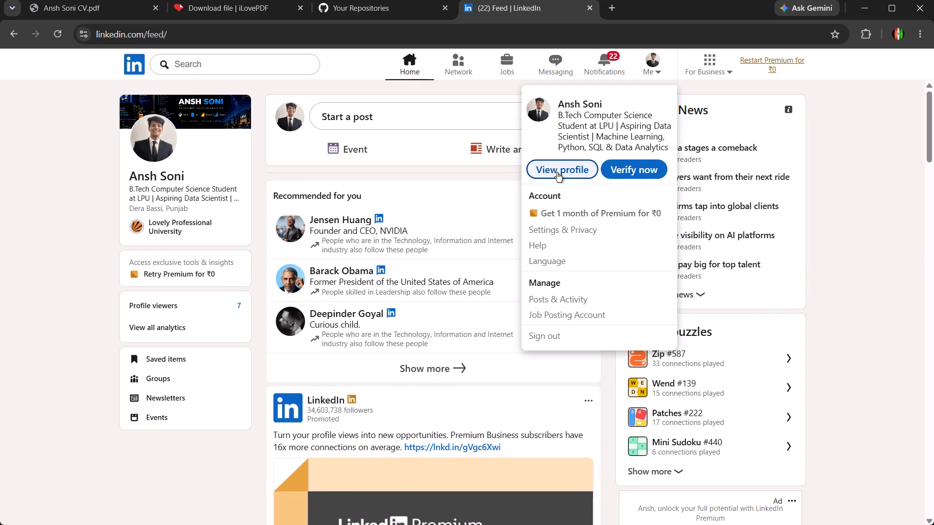
{"action": "left_click", "coordinate": [557, 173]}
{"action": "scroll", "coordinate": [374, 262], "scroll_direction": "down", "scroll_amount": 3}
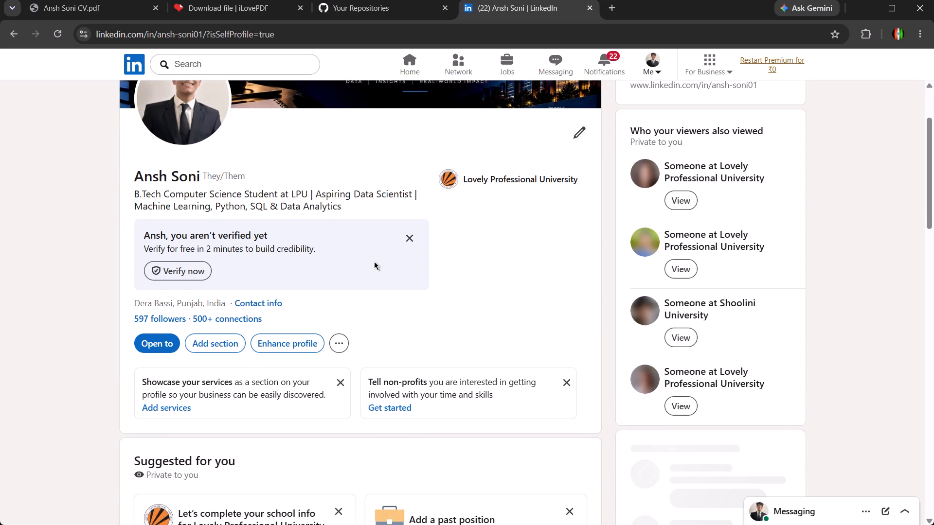
{"action": "scroll", "coordinate": [374, 262], "scroll_direction": "down", "scroll_amount": 4}
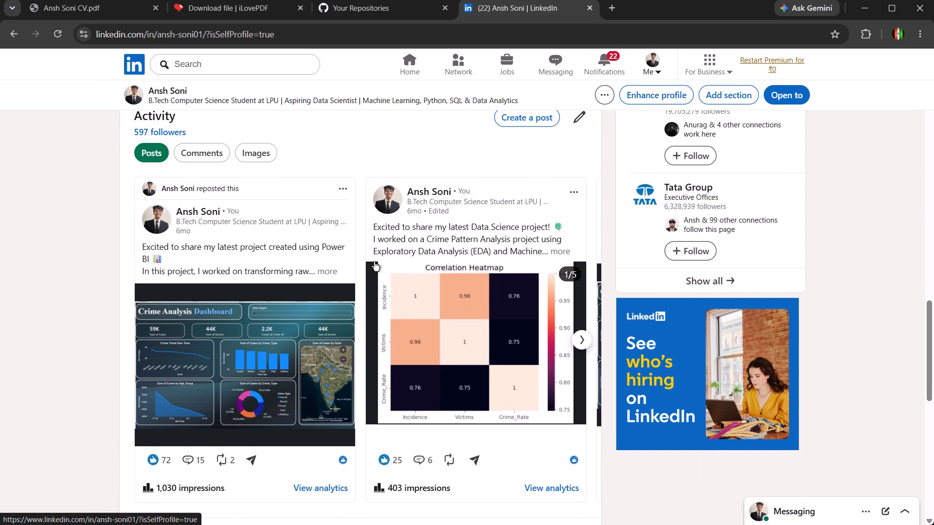
{"action": "scroll", "coordinate": [374, 262], "scroll_direction": "down", "scroll_amount": 1}
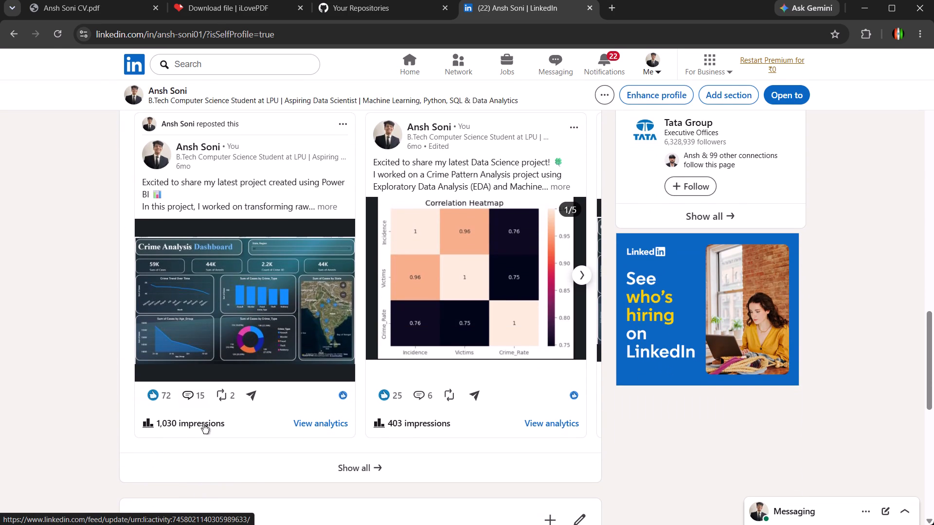
{"action": "left_click", "coordinate": [254, 392]}
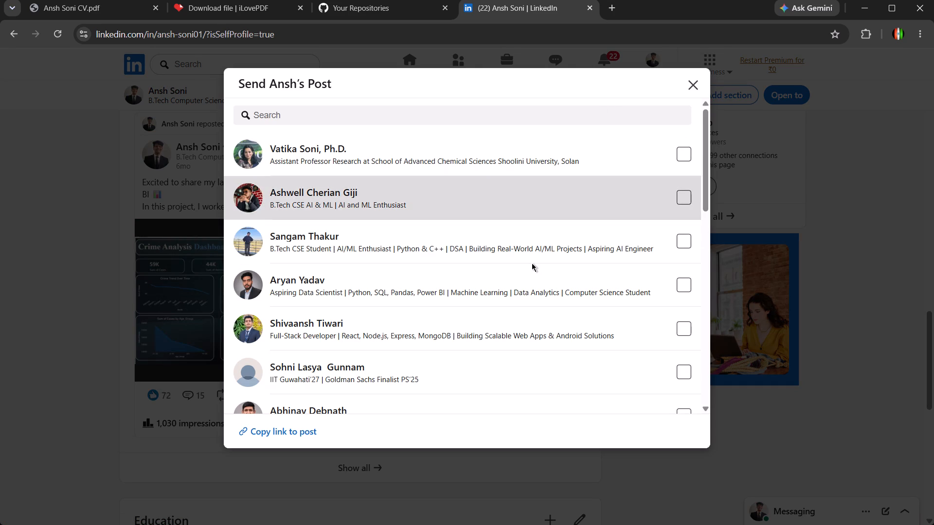
{"action": "scroll", "coordinate": [532, 263], "scroll_direction": "down", "scroll_amount": 2}
{"action": "left_click", "coordinate": [271, 436]}
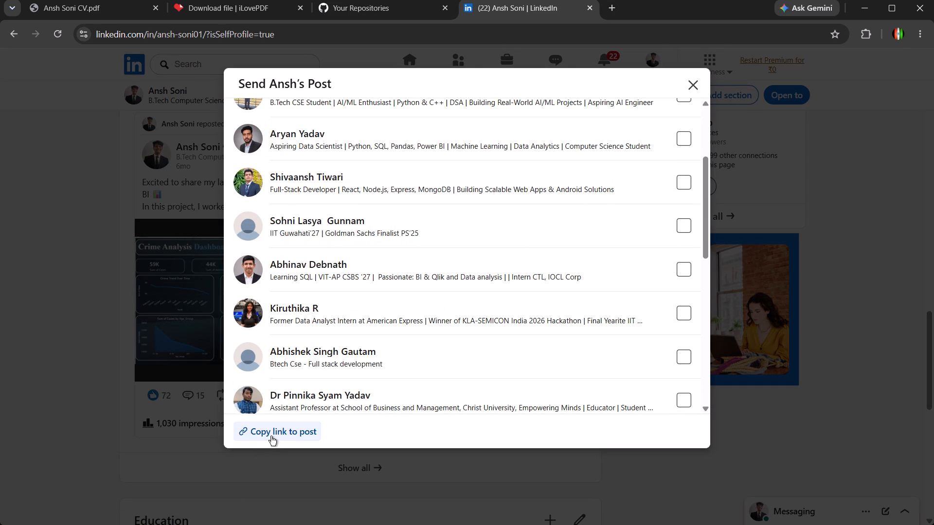
{"action": "left_click", "coordinate": [688, 83]}
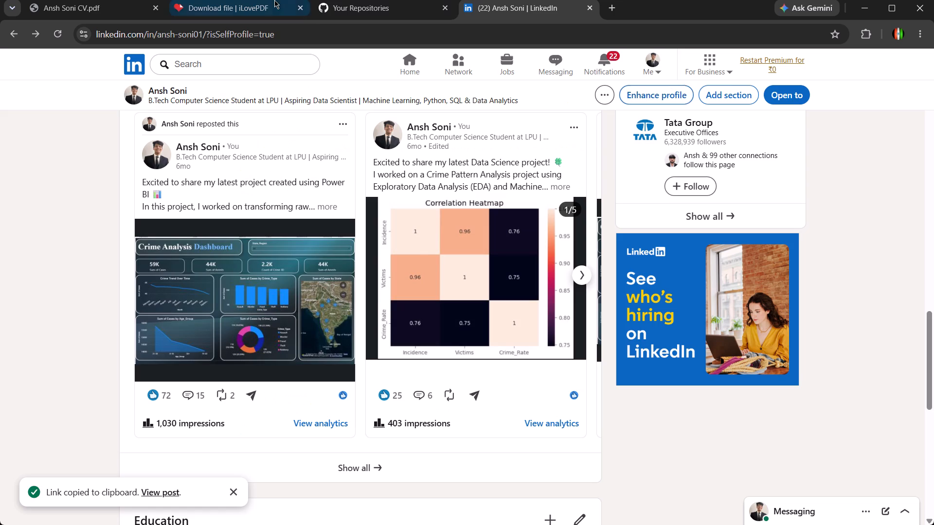
Review the project entries in the CV PDF and look through the GitHub repository list for the matching projects.
{"action": "left_click", "coordinate": [274, 0]}
{"action": "left_click", "coordinate": [405, 0]}
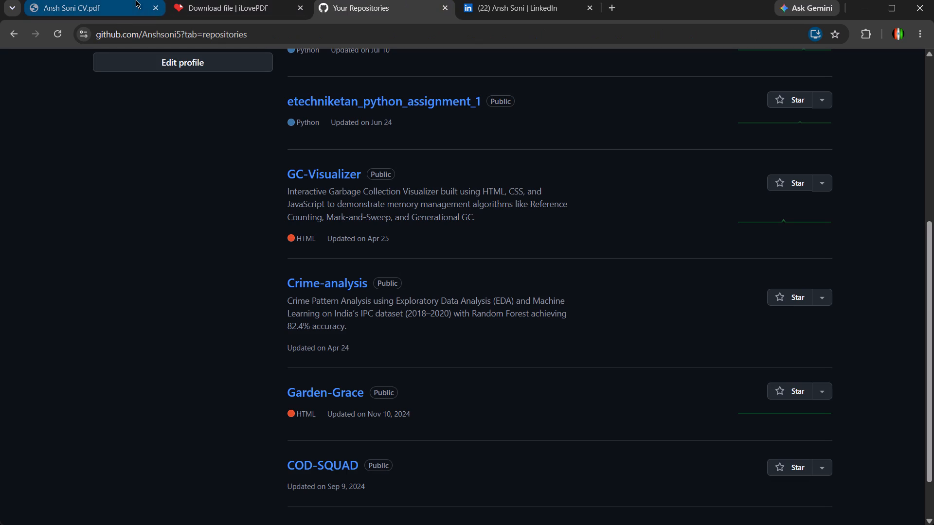
{"action": "left_click", "coordinate": [96, 0]}
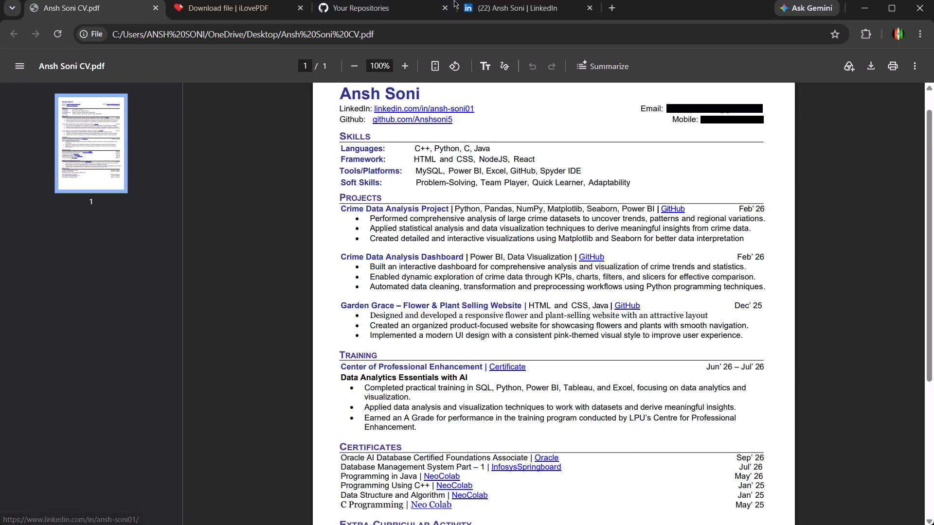
{"action": "left_click", "coordinate": [397, 0]}
{"action": "scroll", "coordinate": [486, 277], "scroll_direction": "down", "scroll_amount": 1}
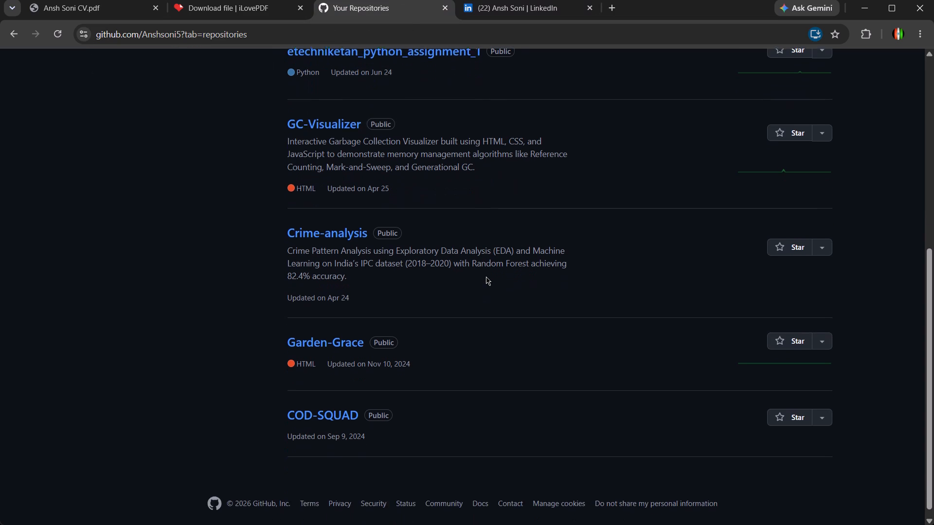
{"action": "scroll", "coordinate": [486, 277], "scroll_direction": "down", "scroll_amount": 1}
{"action": "scroll", "coordinate": [486, 277], "scroll_direction": "up", "scroll_amount": 3}
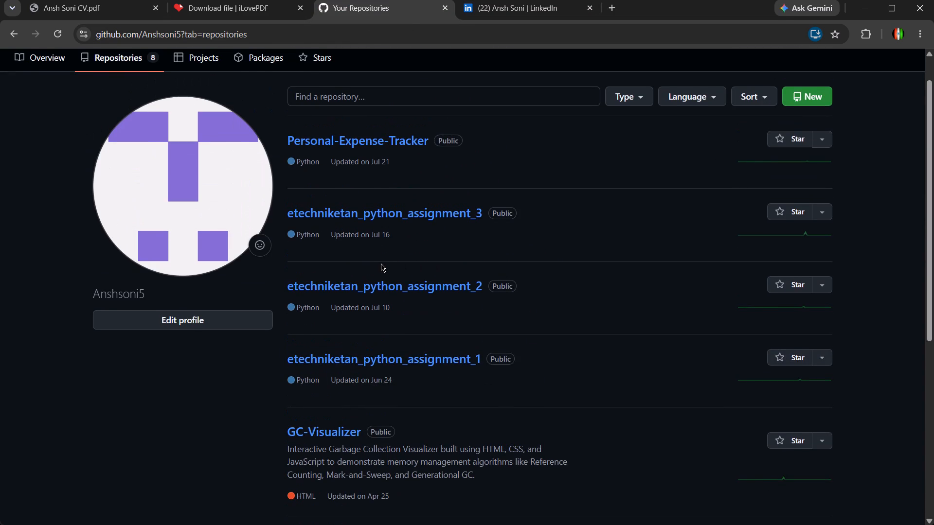
{"action": "scroll", "coordinate": [444, 276], "scroll_direction": "down", "scroll_amount": 3}
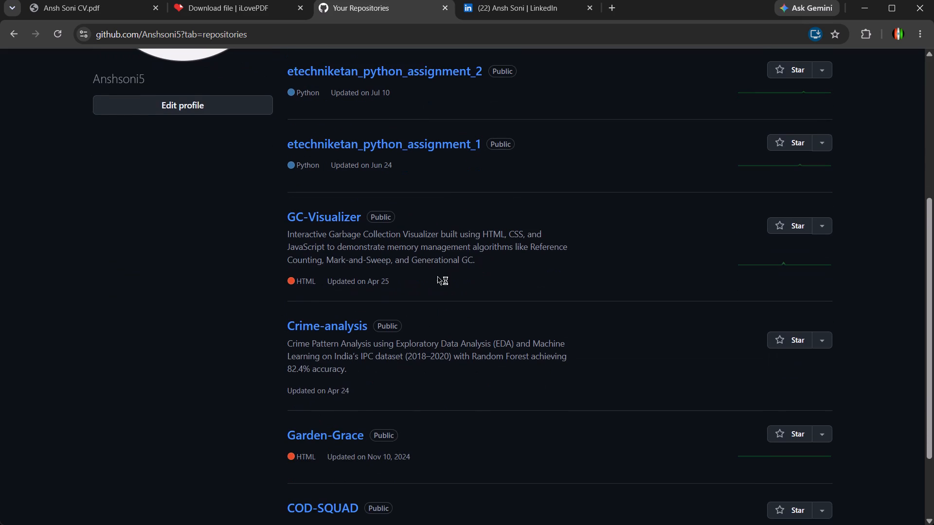
{"action": "left_click", "coordinate": [309, 326]}
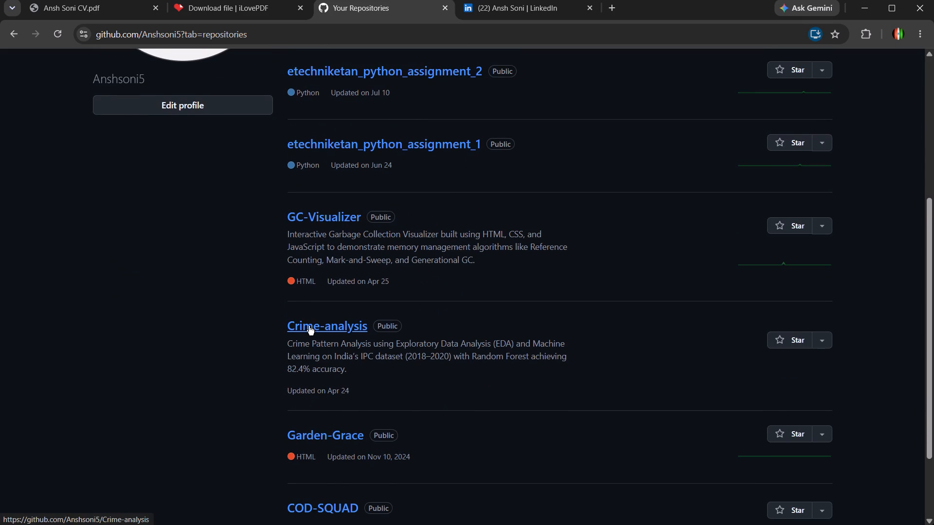
{"action": "scroll", "coordinate": [288, 350], "scroll_direction": "down", "scroll_amount": 1}
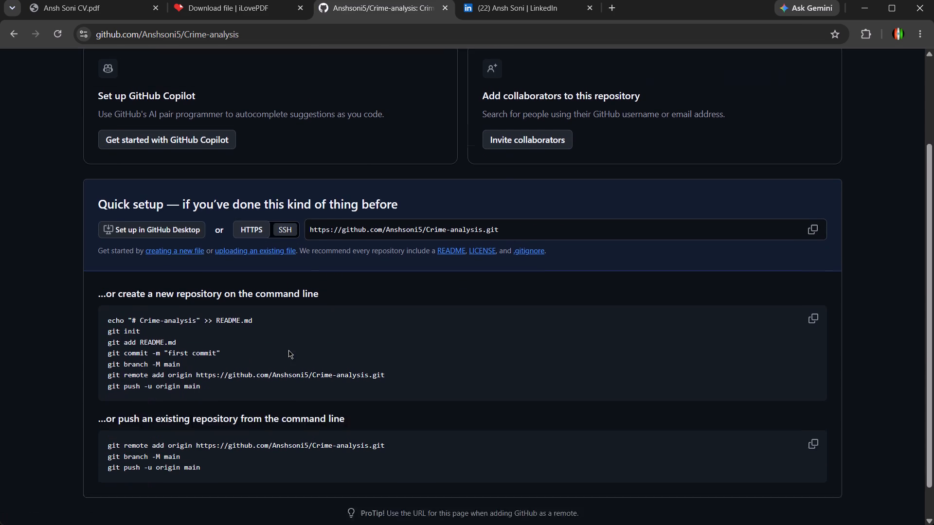
{"action": "scroll", "coordinate": [288, 350], "scroll_direction": "down", "scroll_amount": 2}
{"action": "scroll", "coordinate": [288, 350], "scroll_direction": "up", "scroll_amount": 2}
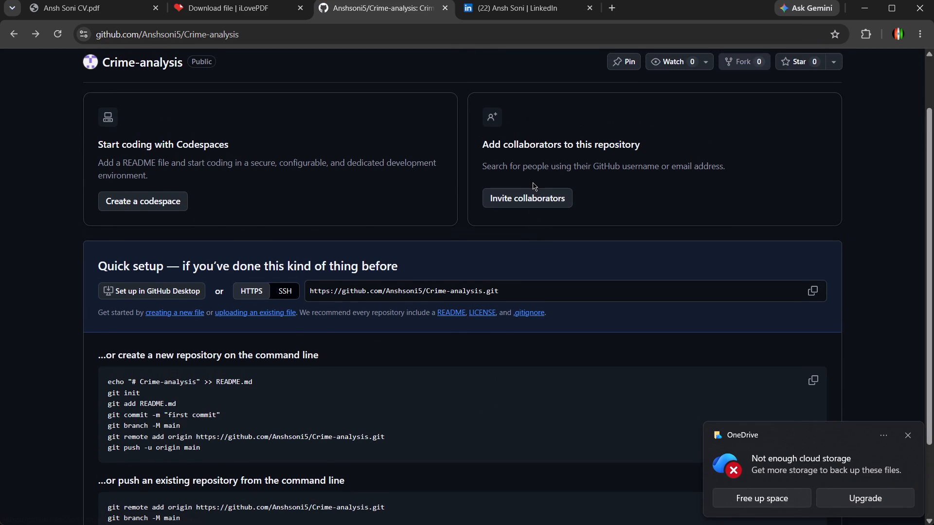
{"action": "left_click", "coordinate": [210, 0]}
{"action": "left_click", "coordinate": [113, 0]}
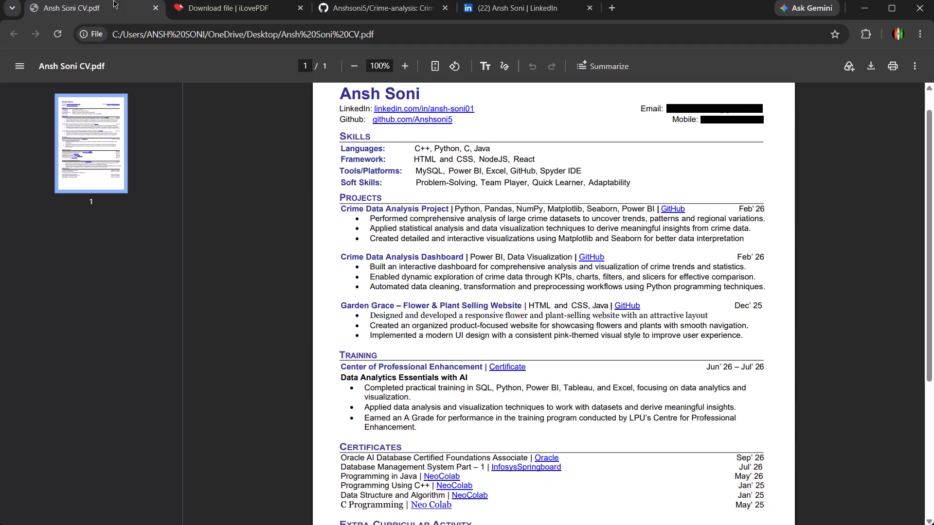
{"action": "scroll", "coordinate": [529, 240], "scroll_direction": "up", "scroll_amount": 1}
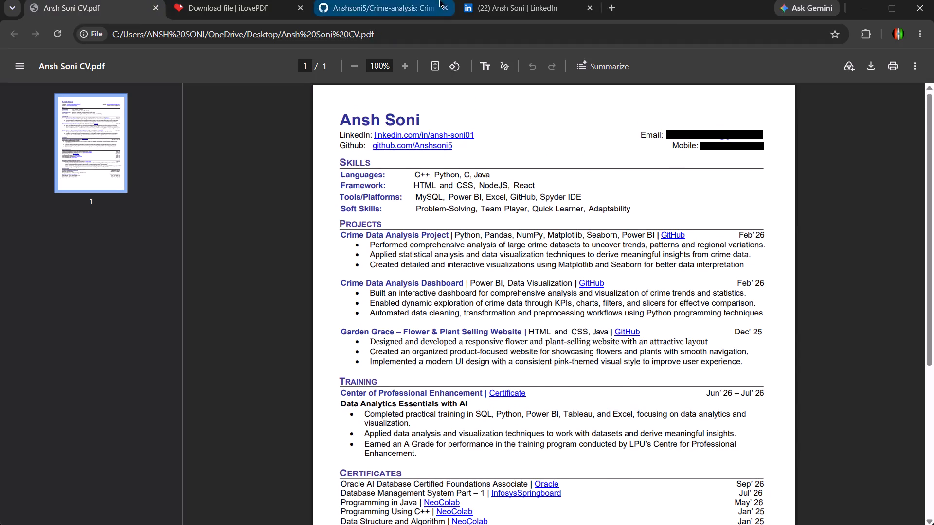
{"action": "left_click", "coordinate": [439, 0]}
{"action": "scroll", "coordinate": [204, 208], "scroll_direction": "up", "scroll_amount": 1}
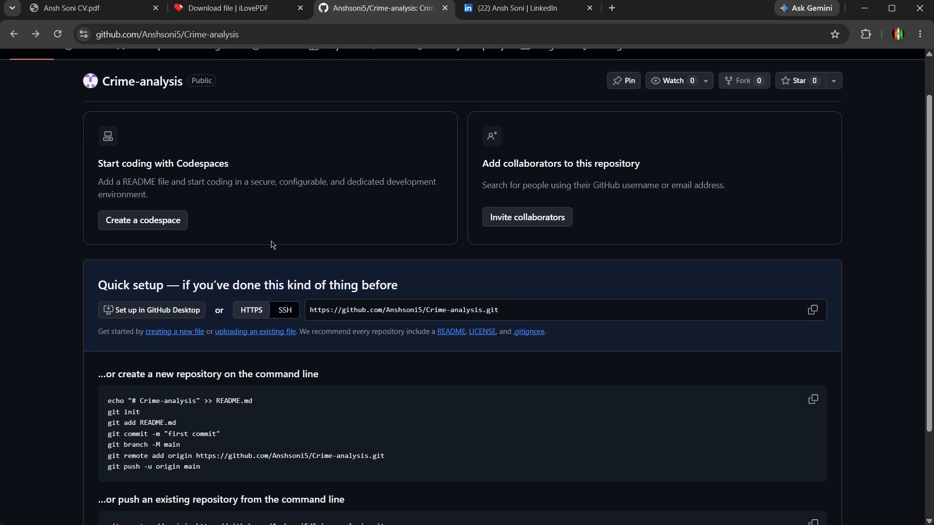
{"action": "scroll", "coordinate": [271, 241], "scroll_direction": "up", "scroll_amount": 1}
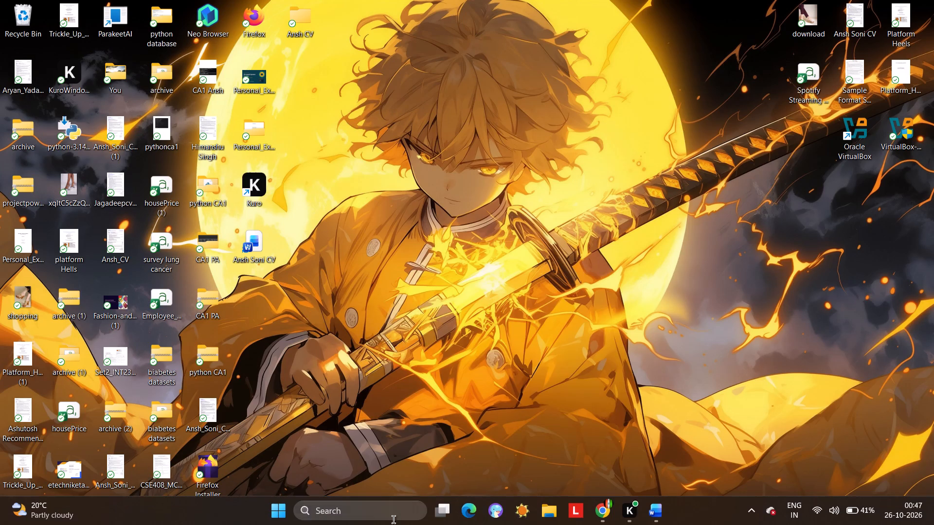
Launch Visual Studio Code and maximize its window.
{"action": "left_click", "coordinate": [395, 514]}
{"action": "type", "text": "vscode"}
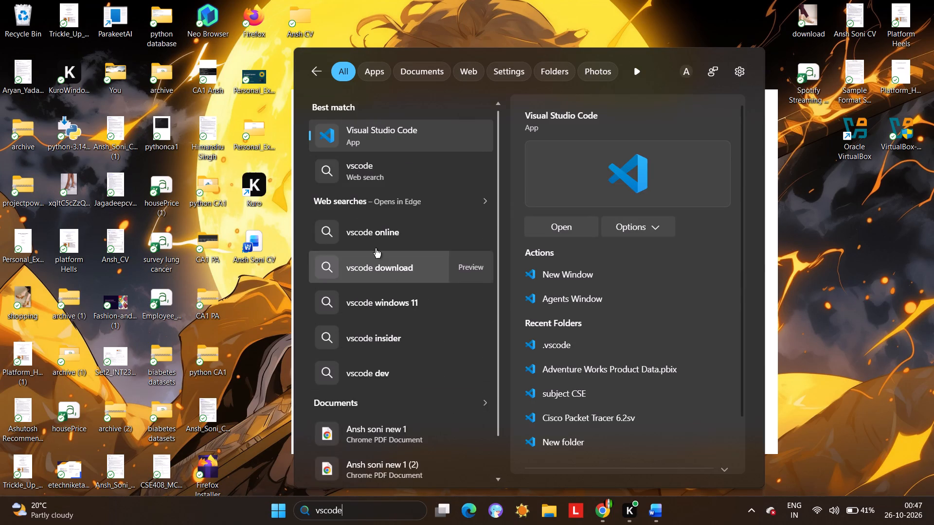
{"action": "left_click", "coordinate": [382, 145]}
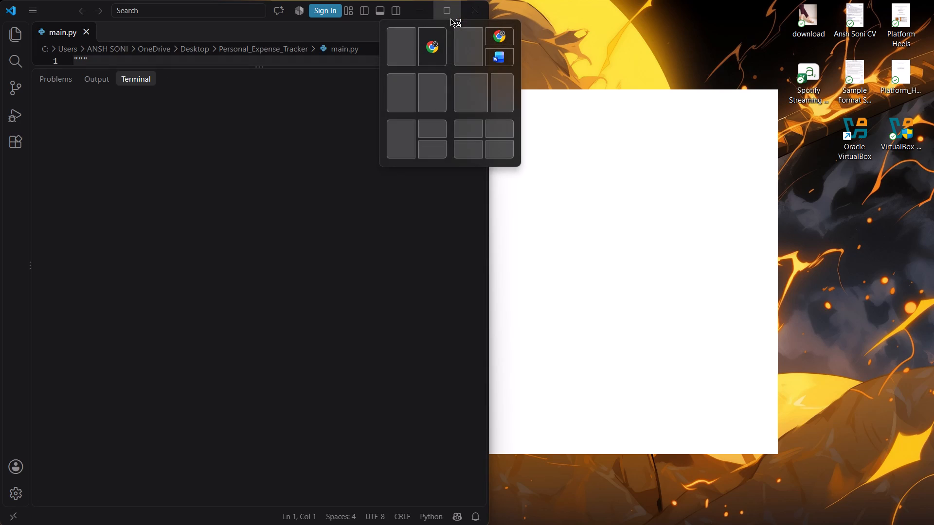
{"action": "left_click", "coordinate": [450, 18]}
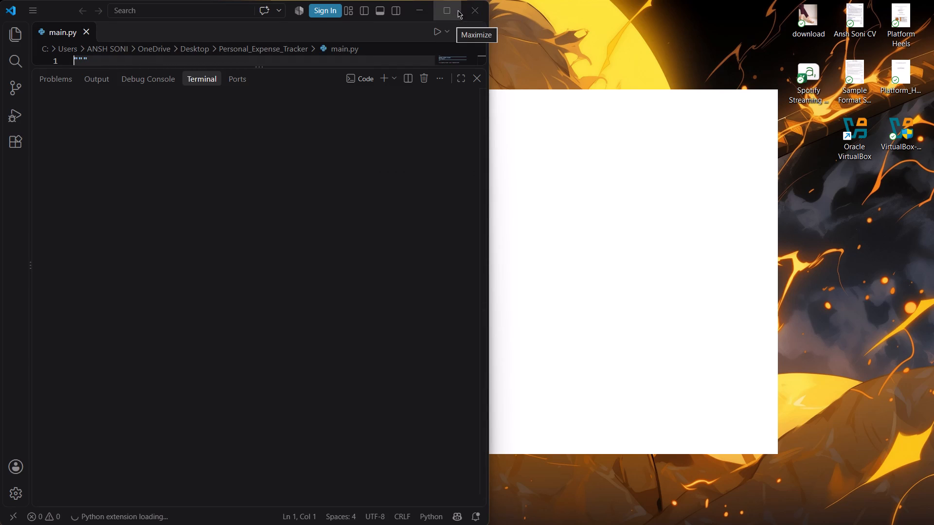
{"action": "left_click", "coordinate": [447, 14]}
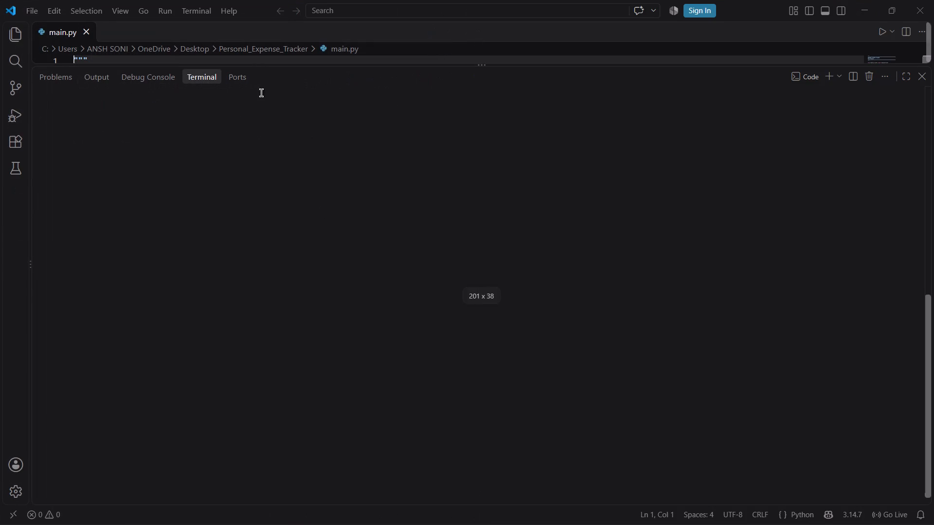
Browse the Desktop folders for a project to open and check inside the biabetes datasets folder.
{"action": "left_click", "coordinate": [15, 31]}
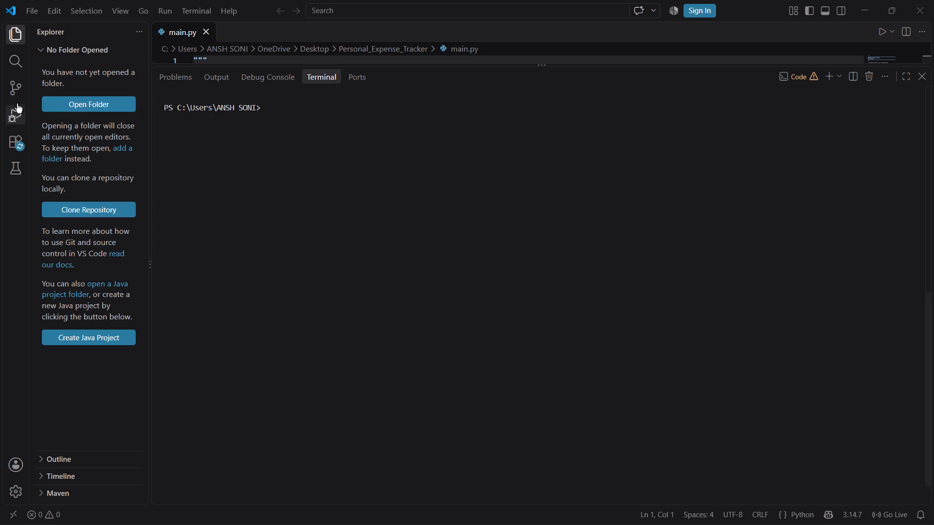
{"action": "left_click", "coordinate": [76, 107]}
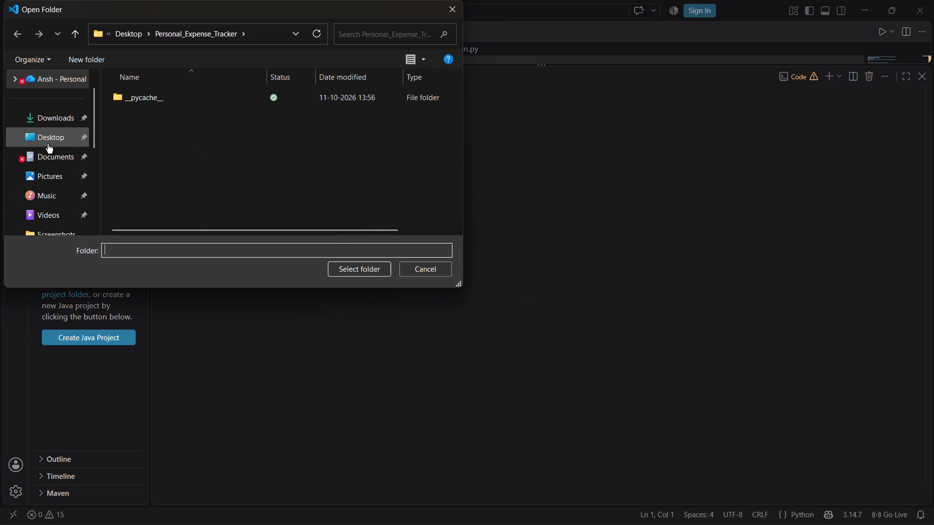
{"action": "left_click", "coordinate": [48, 144]}
{"action": "scroll", "coordinate": [120, 151], "scroll_direction": "down", "scroll_amount": 1}
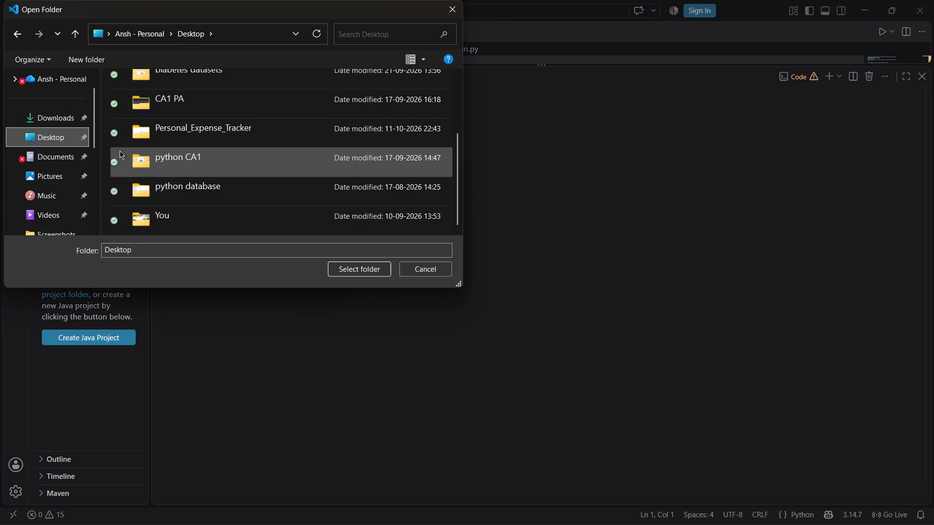
{"action": "scroll", "coordinate": [120, 151], "scroll_direction": "up", "scroll_amount": 1}
{"action": "left_click", "coordinate": [173, 166]}
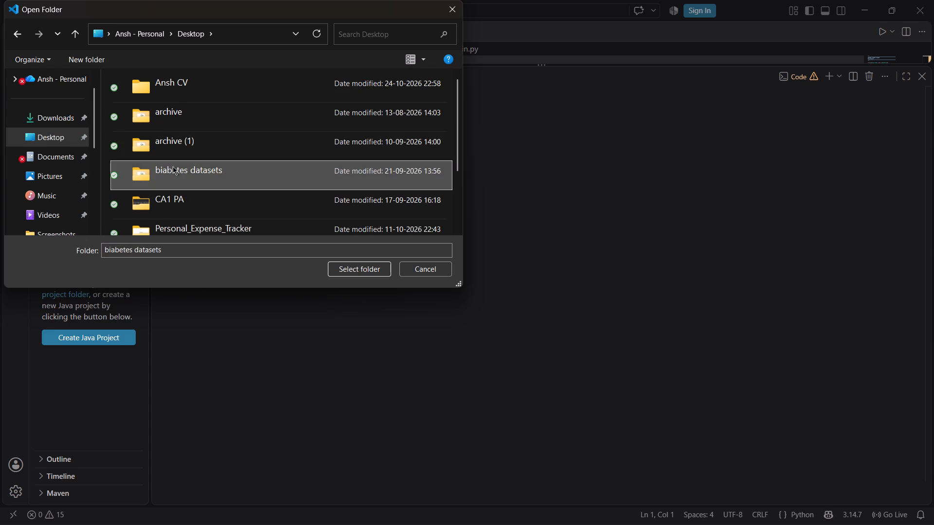
{"action": "double_click", "coordinate": [173, 166]}
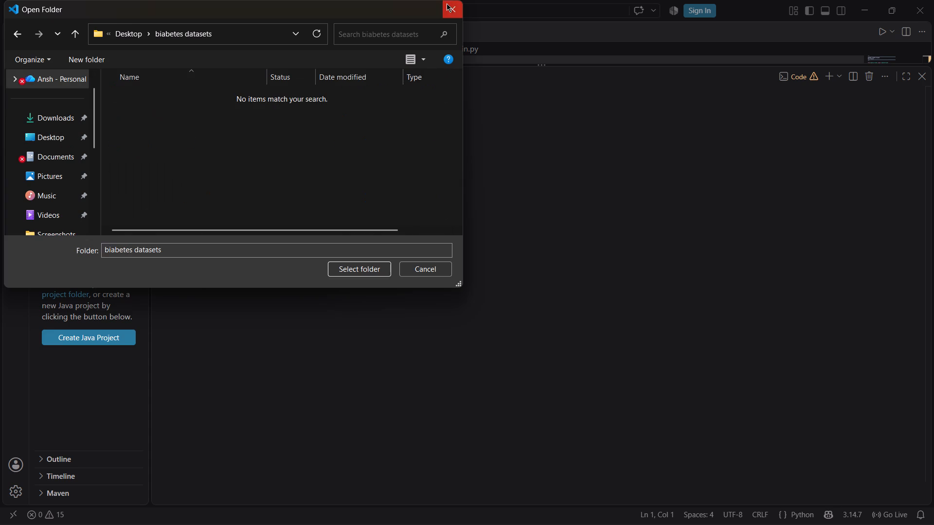
{"action": "left_click", "coordinate": [447, 3]}
Open the Search view in the code editor.
{"action": "left_click", "coordinate": [18, 72]}
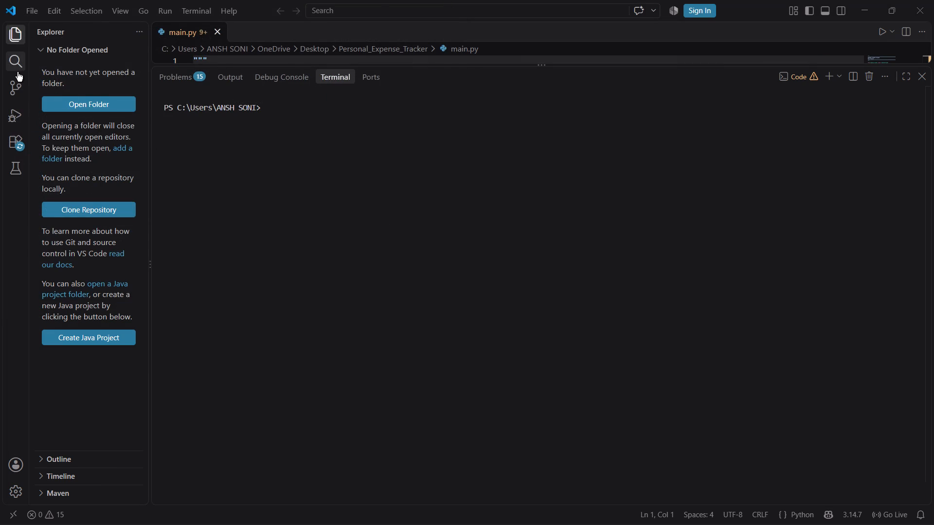
Switch to Visual Studio Code, show the Explorer and close the main.py file.
{"action": "left_click", "coordinate": [16, 36]}
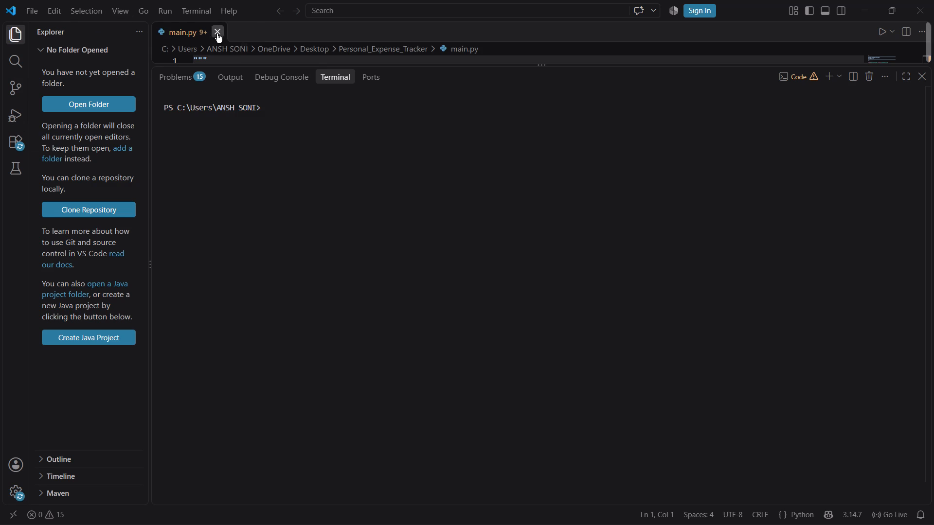
{"action": "left_click", "coordinate": [217, 34]}
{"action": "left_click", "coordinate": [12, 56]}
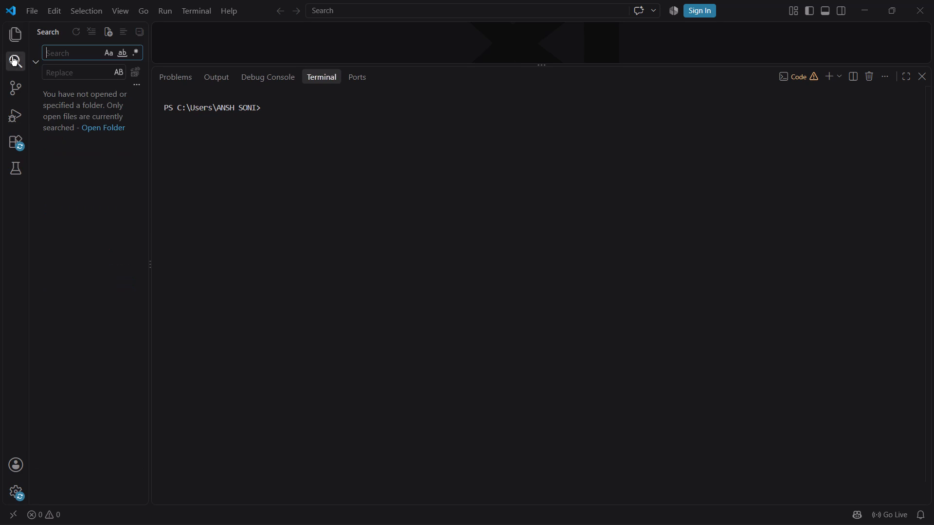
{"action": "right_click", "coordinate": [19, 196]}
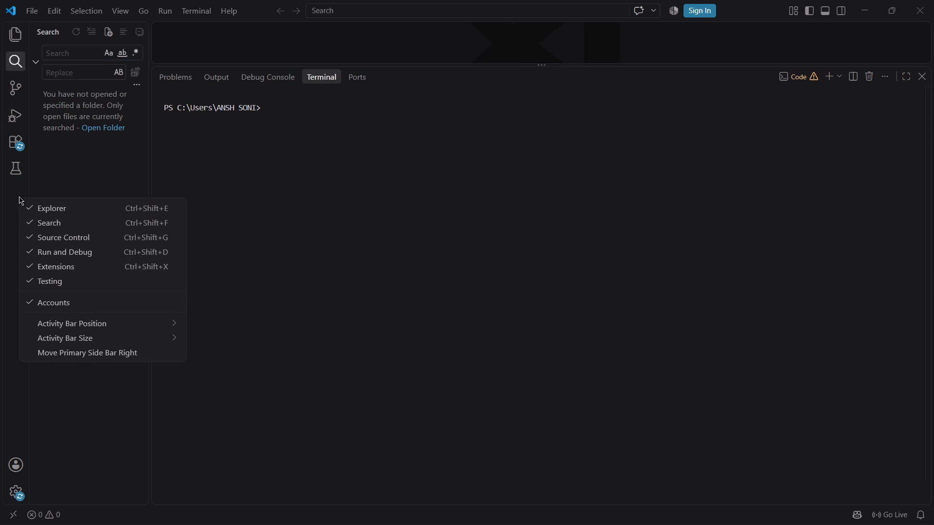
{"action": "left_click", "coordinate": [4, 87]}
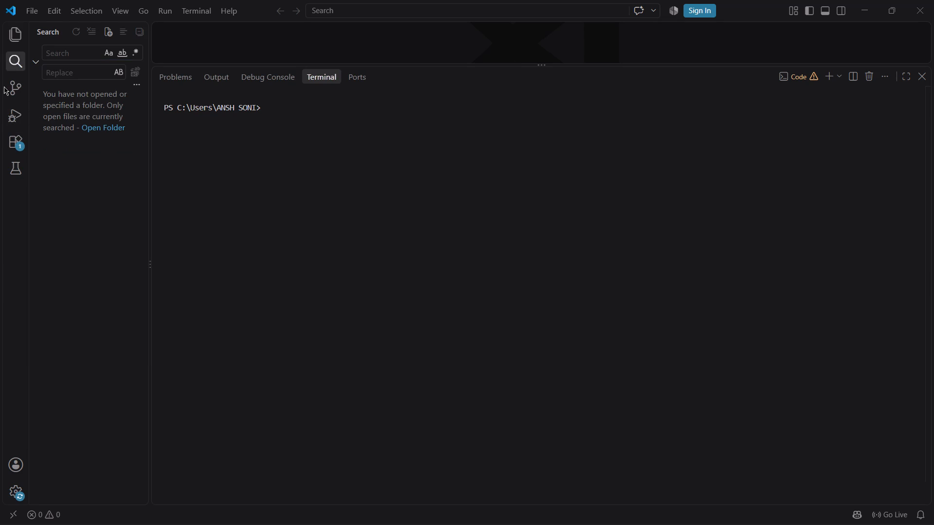
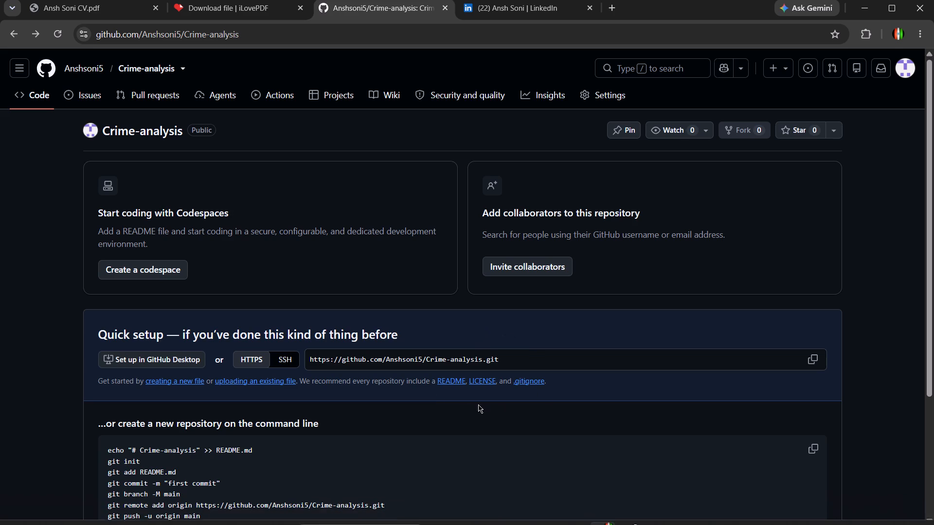
Return from the Crime-analysis page to the GitHub repository list and open the GC-Visualizer repository.
{"action": "left_click", "coordinate": [12, 33]}
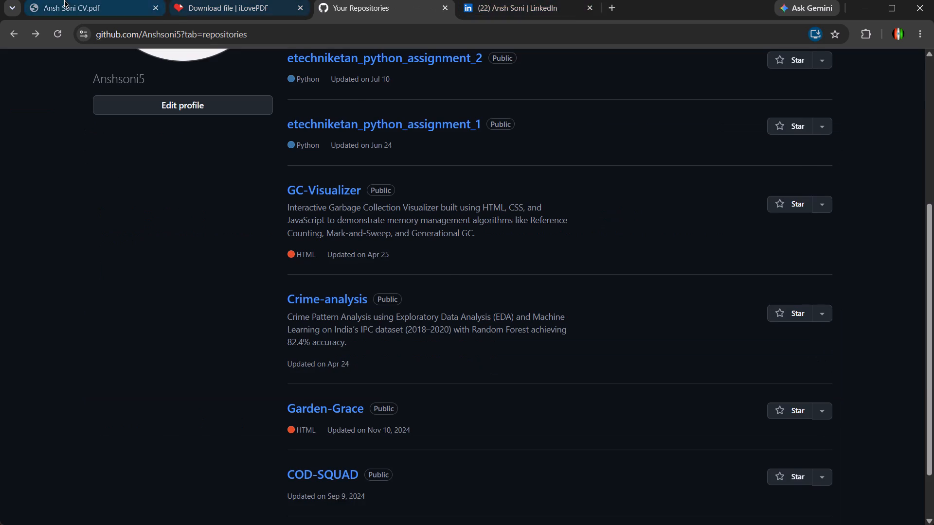
{"action": "scroll", "coordinate": [587, 138], "scroll_direction": "up", "scroll_amount": 5}
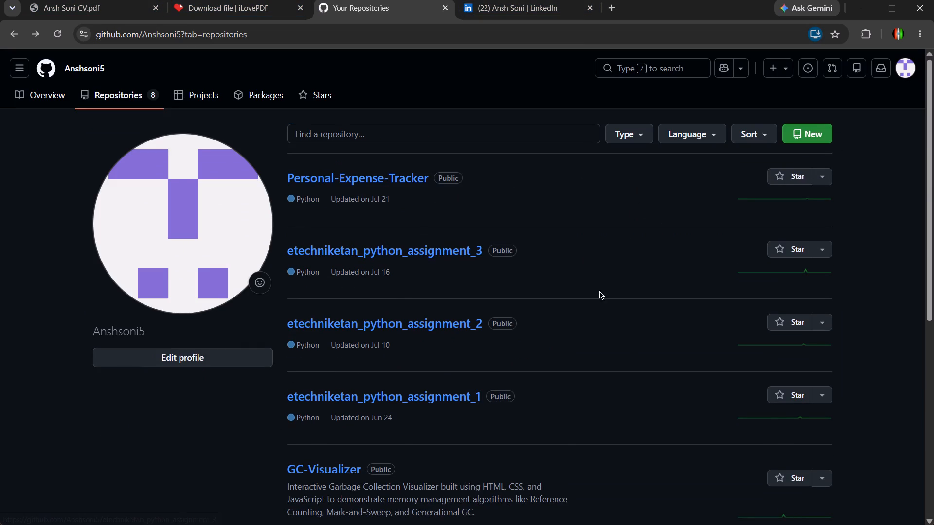
{"action": "scroll", "coordinate": [448, 361], "scroll_direction": "down", "scroll_amount": 4}
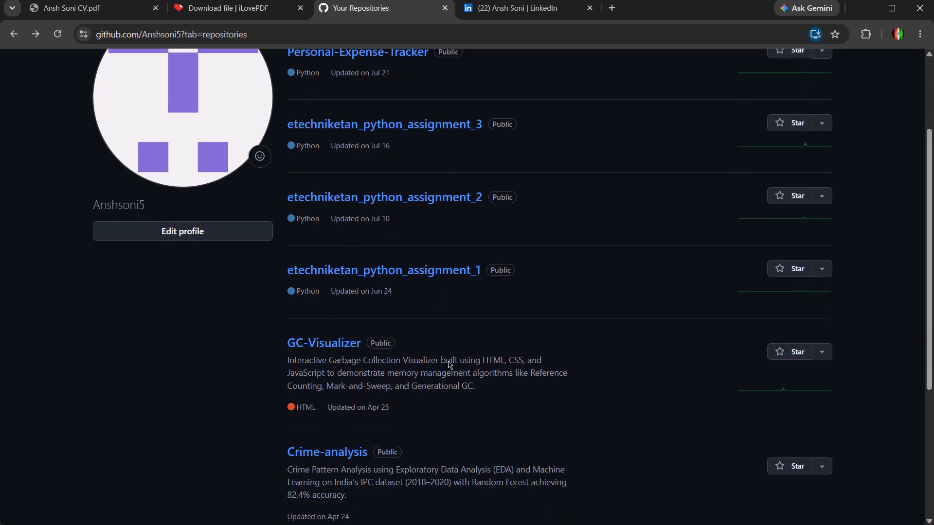
{"action": "scroll", "coordinate": [448, 361], "scroll_direction": "down", "scroll_amount": 1}
{"action": "left_click", "coordinate": [321, 343]}
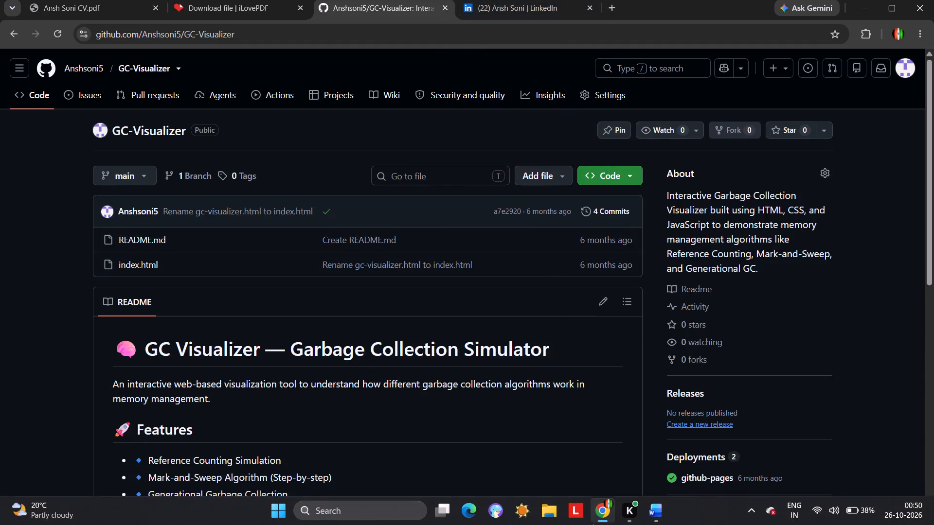
Switch to the CV in Word and add spacing between the last Extra-Curricular Activity bullet and the Education heading.
{"action": "left_click", "coordinate": [653, 513]}
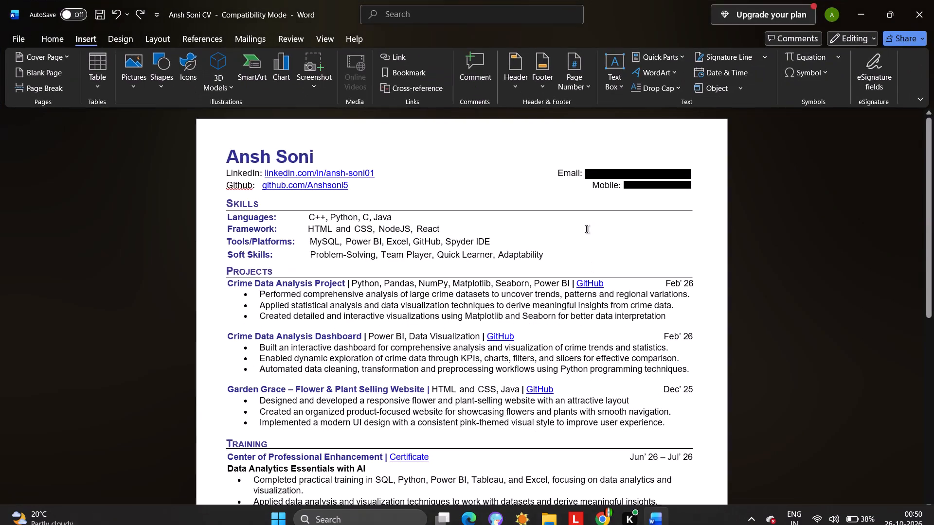
{"action": "scroll", "coordinate": [586, 229], "scroll_direction": "up", "scroll_amount": 1}
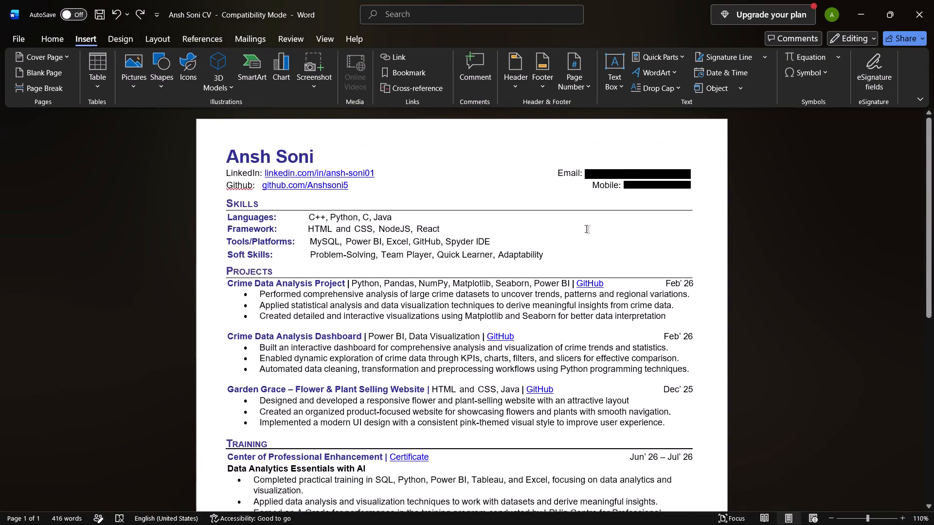
{"action": "scroll", "coordinate": [586, 229], "scroll_direction": "down", "scroll_amount": 1}
{"action": "scroll", "coordinate": [586, 229], "scroll_direction": "up", "scroll_amount": 1}
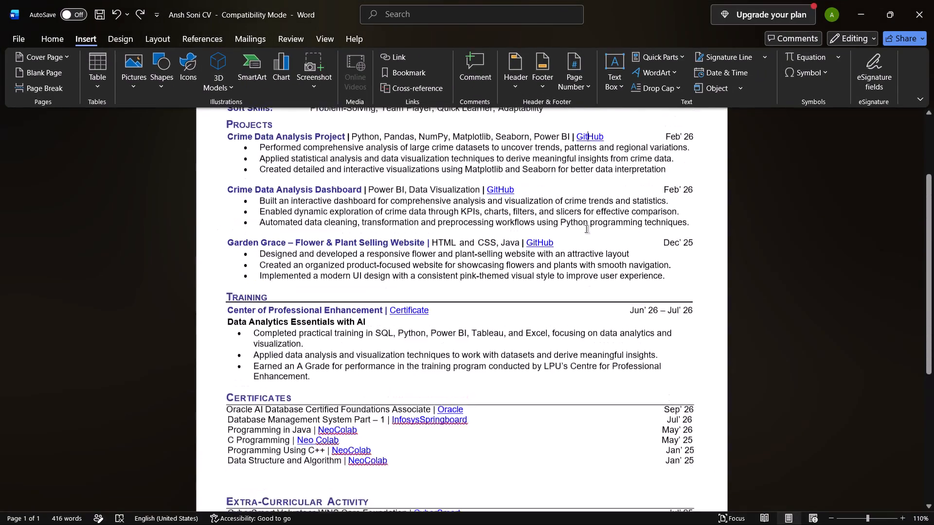
{"action": "scroll", "coordinate": [586, 229], "scroll_direction": "up", "scroll_amount": 1}
{"action": "scroll", "coordinate": [586, 229], "scroll_direction": "down", "scroll_amount": 1}
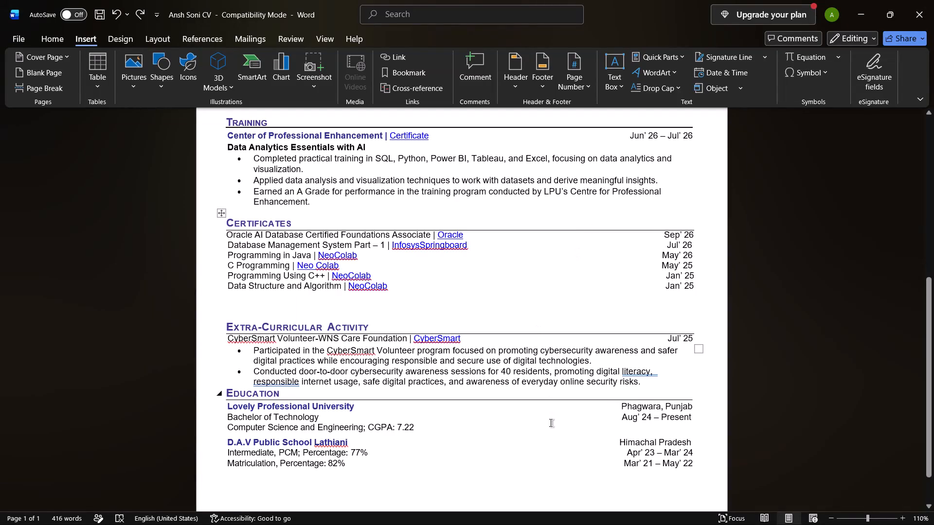
{"action": "left_click", "coordinate": [649, 381]}
{"action": "key", "text": "Return"}
{"action": "key", "text": "BackSpace"}
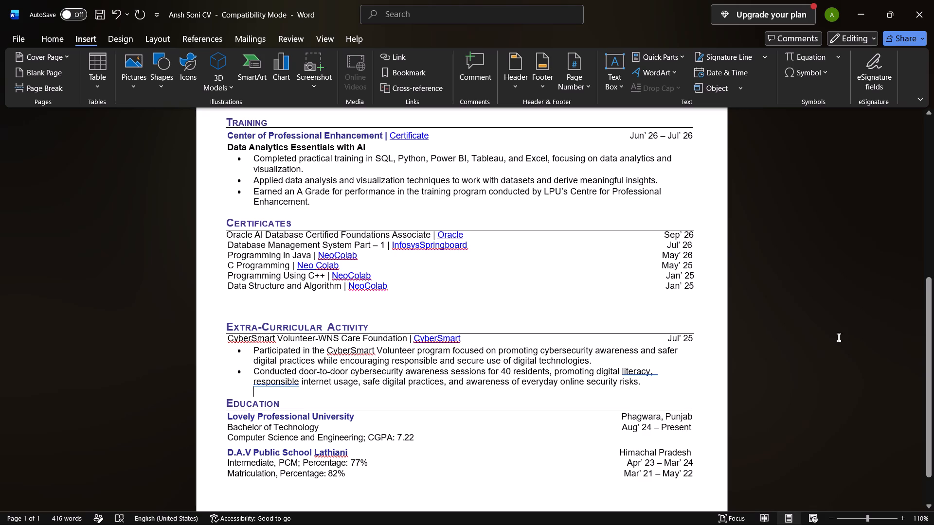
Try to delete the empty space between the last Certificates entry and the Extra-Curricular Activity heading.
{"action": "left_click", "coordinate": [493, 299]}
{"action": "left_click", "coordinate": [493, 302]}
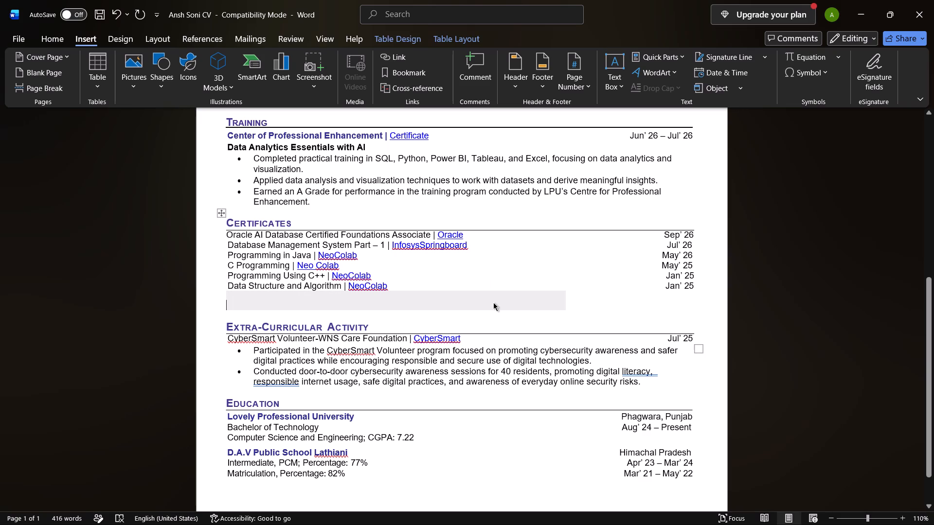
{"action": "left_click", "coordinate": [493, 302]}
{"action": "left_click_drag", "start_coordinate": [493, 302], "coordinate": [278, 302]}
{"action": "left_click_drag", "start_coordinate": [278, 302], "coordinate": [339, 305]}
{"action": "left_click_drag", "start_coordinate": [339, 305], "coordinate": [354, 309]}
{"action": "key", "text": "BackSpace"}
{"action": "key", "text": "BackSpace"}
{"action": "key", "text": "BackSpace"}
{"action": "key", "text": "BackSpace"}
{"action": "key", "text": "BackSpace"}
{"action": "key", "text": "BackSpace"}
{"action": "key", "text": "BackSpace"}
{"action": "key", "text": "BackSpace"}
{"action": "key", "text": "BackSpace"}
Insert a blank line between each pair of neighbouring entries in the Certificates list.
{"action": "left_click", "coordinate": [360, 256]}
{"action": "key", "text": "Return"}
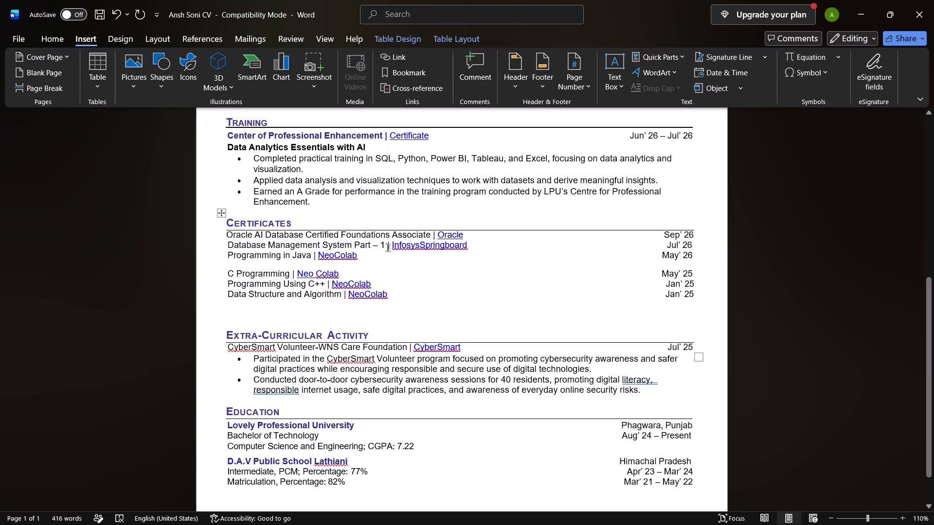
{"action": "left_click", "coordinate": [379, 289]}
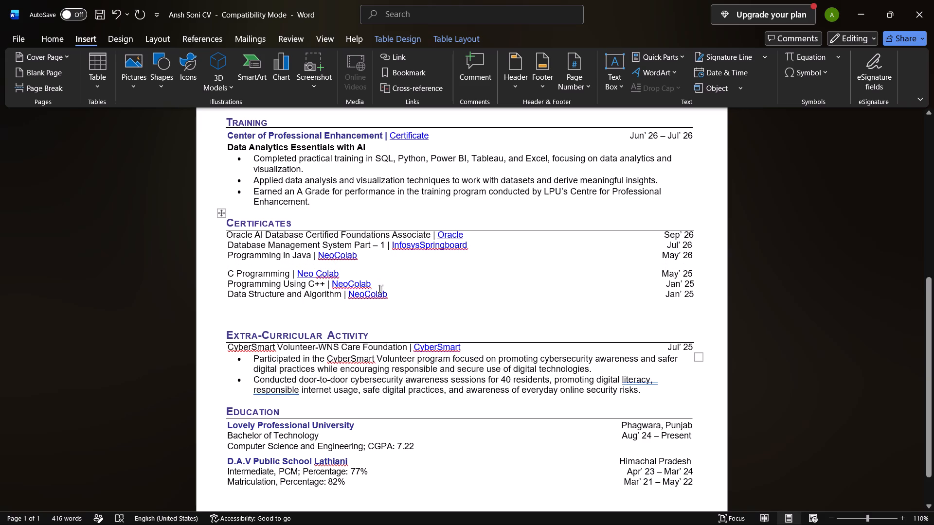
{"action": "key", "text": "Return"}
{"action": "left_click", "coordinate": [352, 274]}
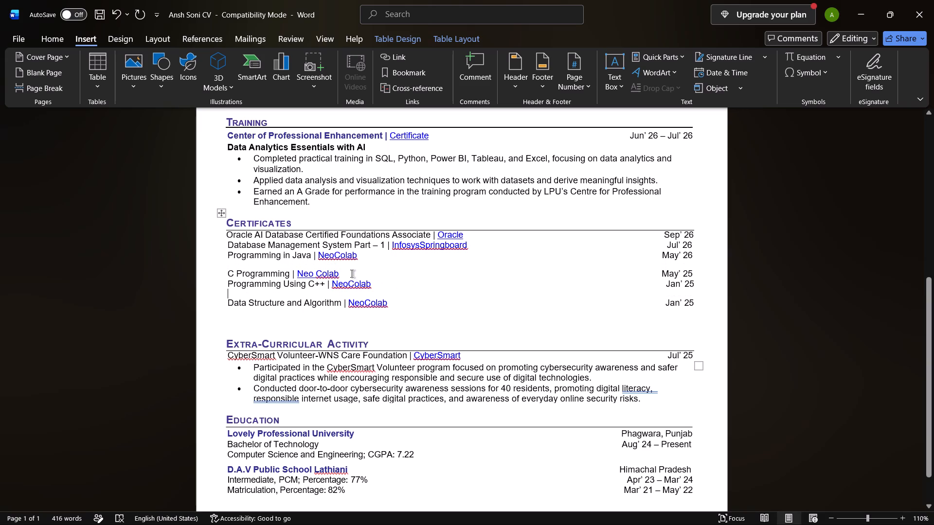
{"action": "key", "text": "Return"}
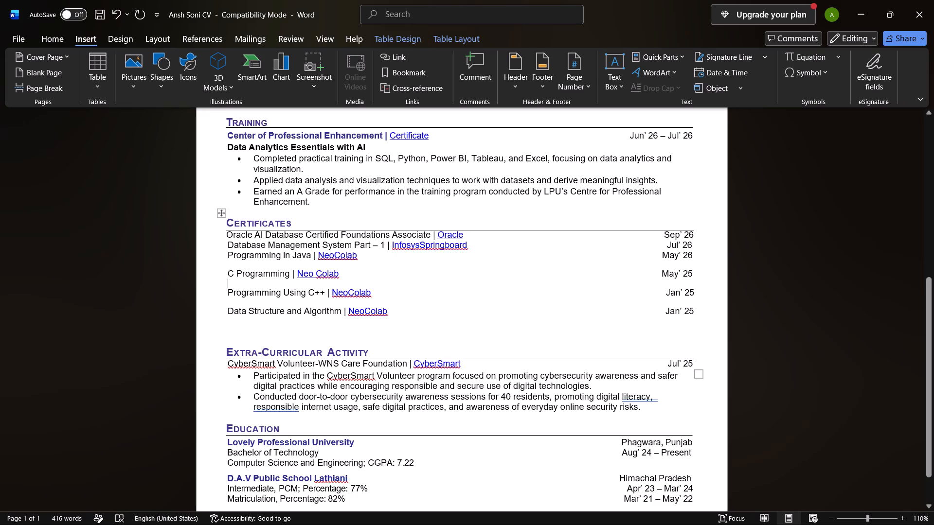
{"action": "left_click", "coordinate": [469, 247]}
{"action": "key", "text": "Return"}
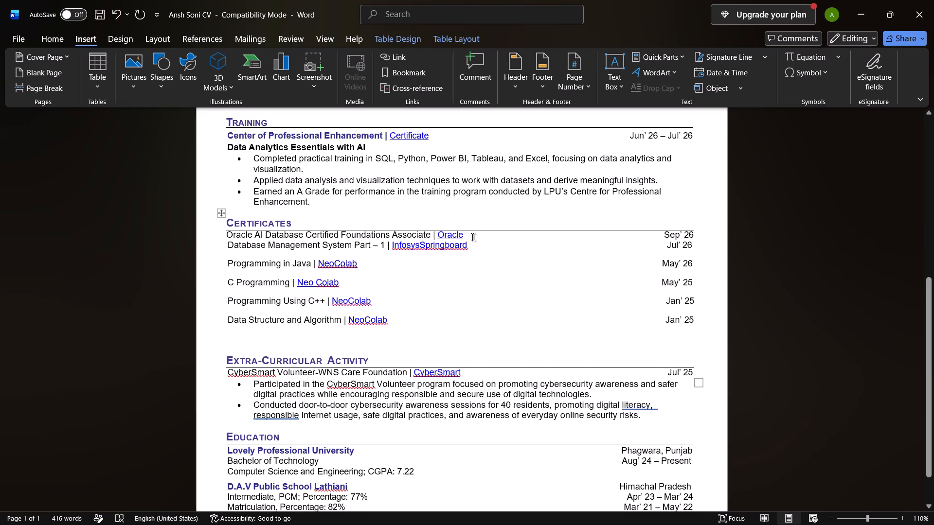
{"action": "left_click", "coordinate": [471, 238]}
{"action": "key", "text": "Return"}
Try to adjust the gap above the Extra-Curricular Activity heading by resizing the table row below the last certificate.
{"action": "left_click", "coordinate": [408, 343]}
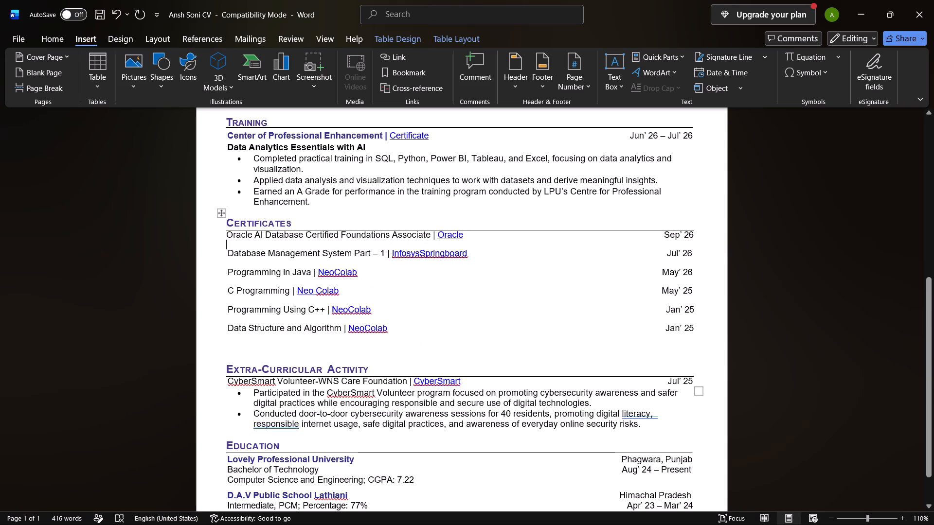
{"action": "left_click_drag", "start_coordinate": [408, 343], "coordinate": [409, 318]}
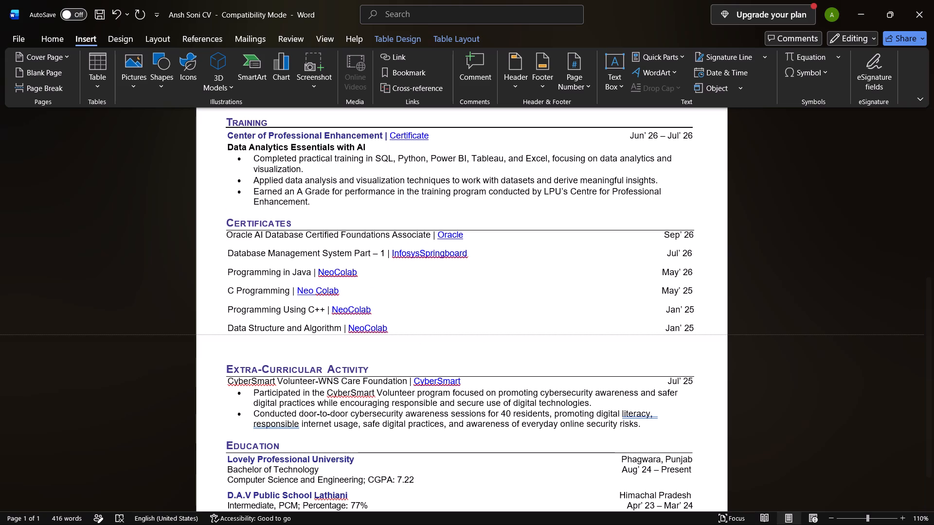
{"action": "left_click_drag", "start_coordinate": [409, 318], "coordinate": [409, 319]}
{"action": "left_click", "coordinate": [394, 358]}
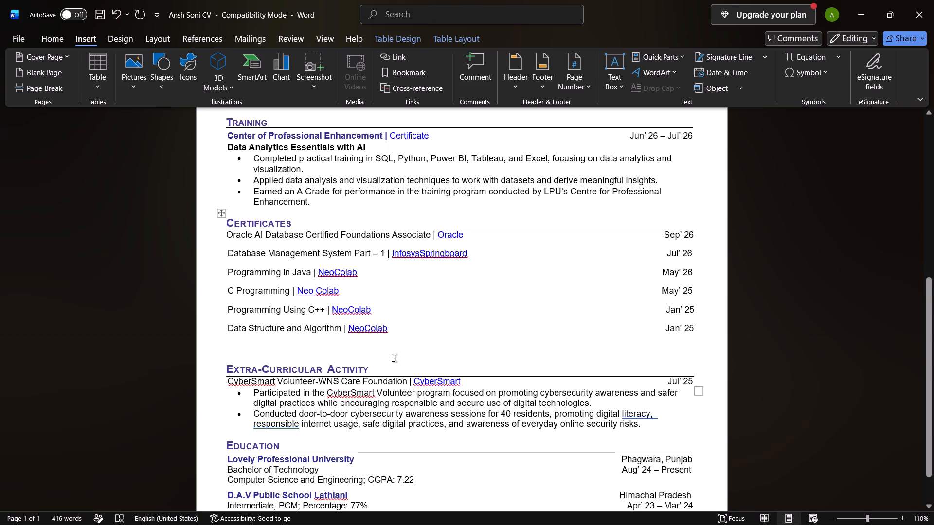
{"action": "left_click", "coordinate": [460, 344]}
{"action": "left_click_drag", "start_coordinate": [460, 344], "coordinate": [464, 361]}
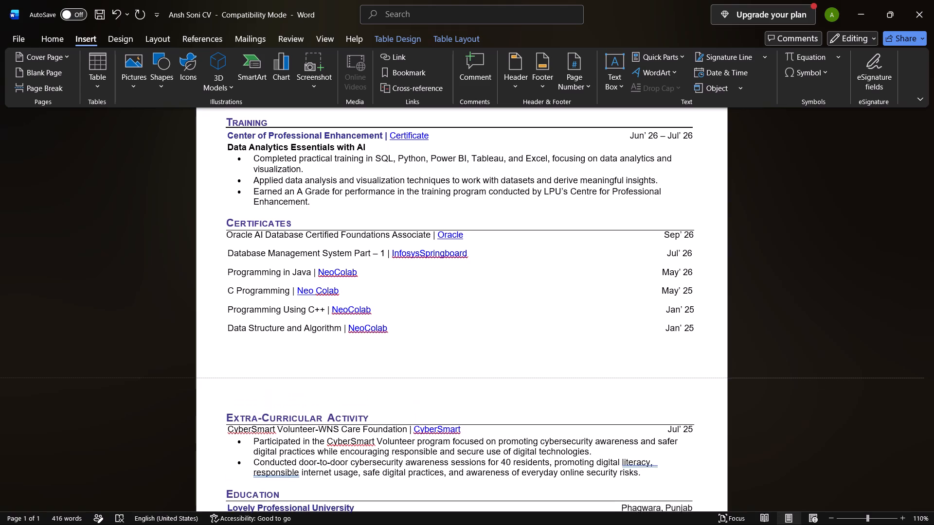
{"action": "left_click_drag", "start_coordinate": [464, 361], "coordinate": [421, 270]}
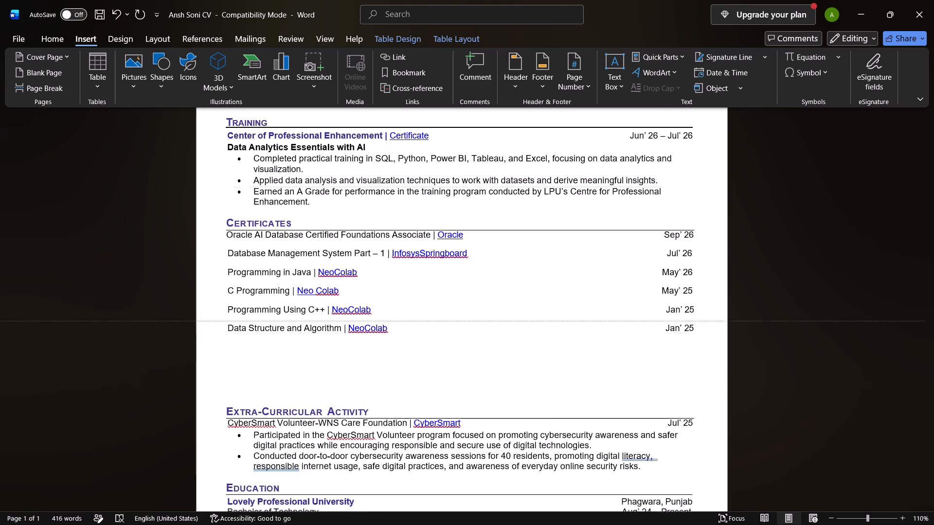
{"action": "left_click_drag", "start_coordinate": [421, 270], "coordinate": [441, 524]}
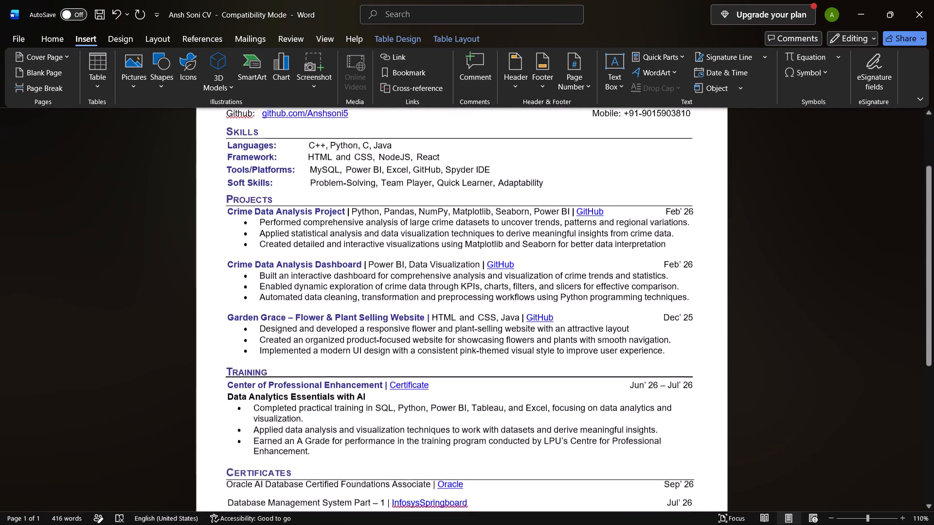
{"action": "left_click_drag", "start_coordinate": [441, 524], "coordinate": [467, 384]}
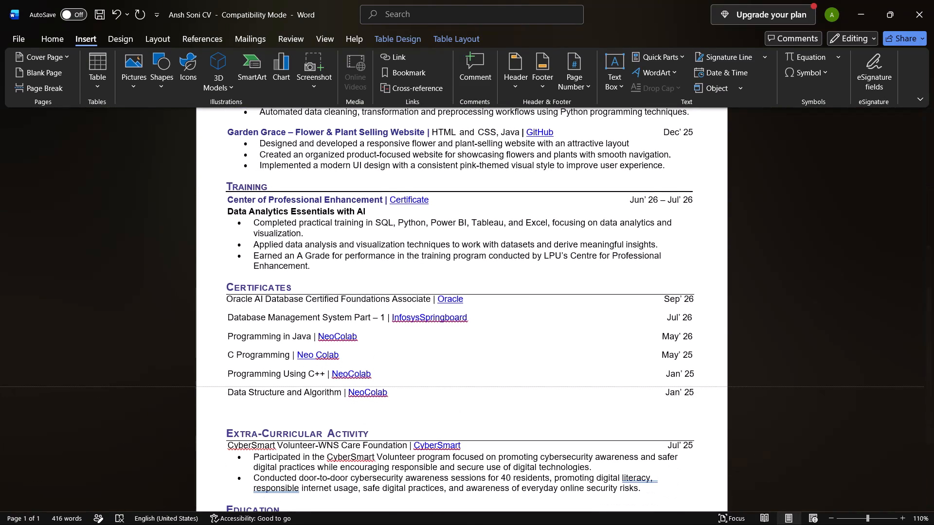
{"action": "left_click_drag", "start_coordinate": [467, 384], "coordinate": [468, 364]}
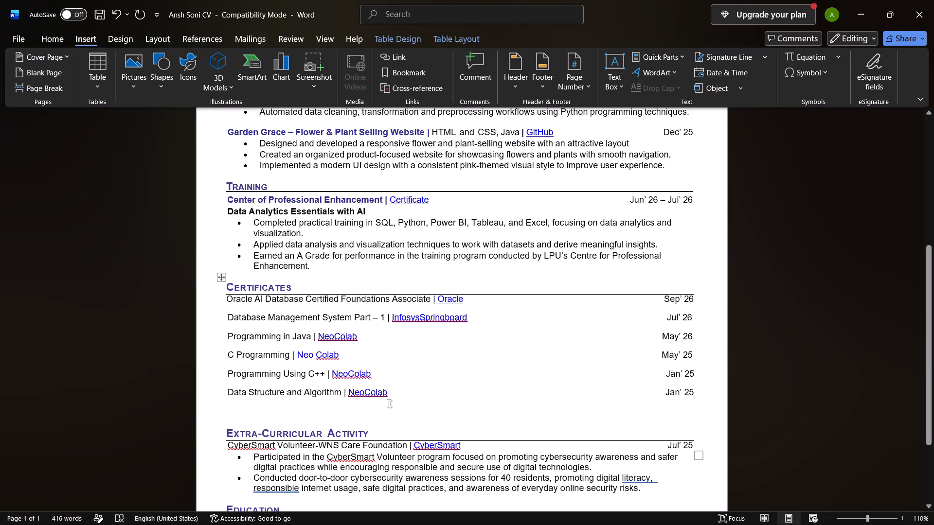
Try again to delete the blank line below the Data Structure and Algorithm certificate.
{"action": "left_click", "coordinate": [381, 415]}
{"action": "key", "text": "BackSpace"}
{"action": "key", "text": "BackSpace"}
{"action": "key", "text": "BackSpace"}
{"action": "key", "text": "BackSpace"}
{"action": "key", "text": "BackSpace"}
Delete the blank lines between neighbouring entries in the Certificates list, from Data Structure and Algorithm up to Oracle AI Database.
{"action": "left_click", "coordinate": [385, 386]}
{"action": "key", "text": "BackSpace"}
{"action": "key", "text": "BackSpace"}
{"action": "left_click", "coordinate": [352, 366]}
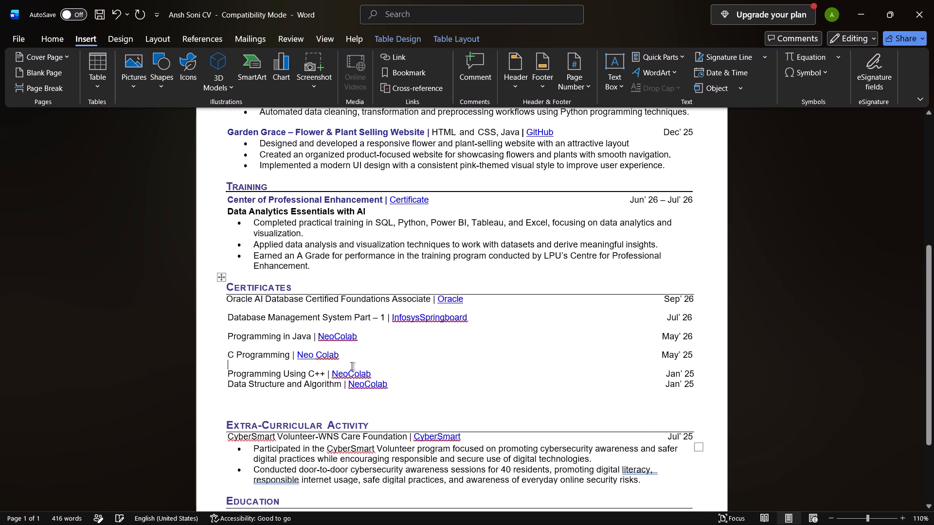
{"action": "key", "text": "BackSpace"}
{"action": "key", "text": "BackSpace"}
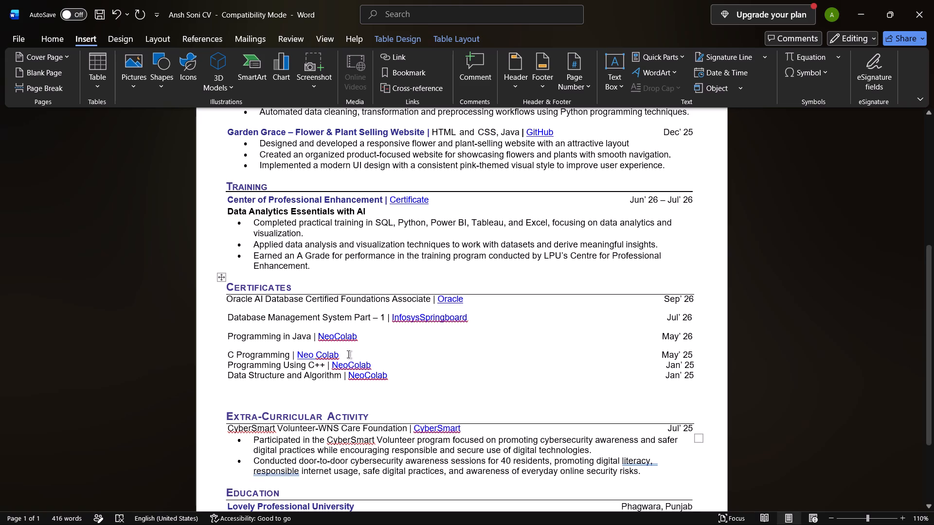
{"action": "left_click", "coordinate": [317, 346]}
{"action": "key", "text": "BackSpace"}
{"action": "key", "text": "BackSpace"}
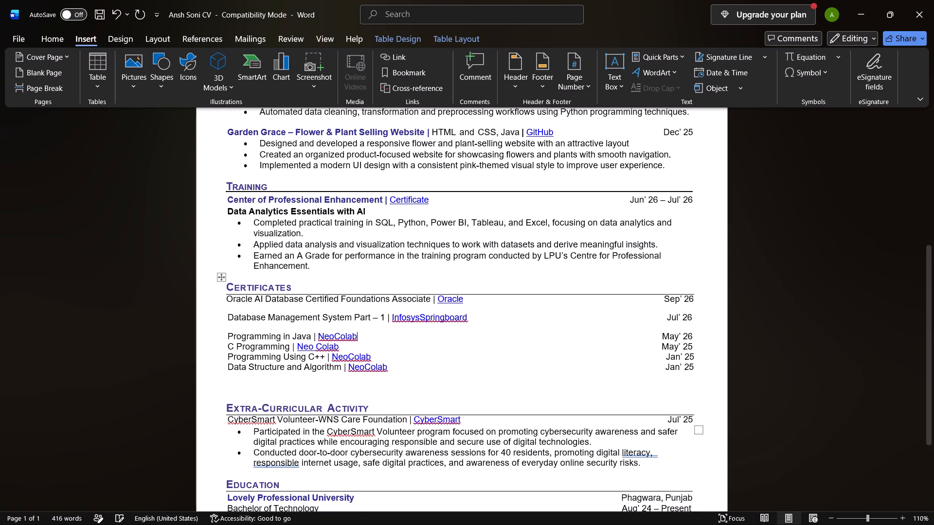
{"action": "left_click", "coordinate": [316, 329]}
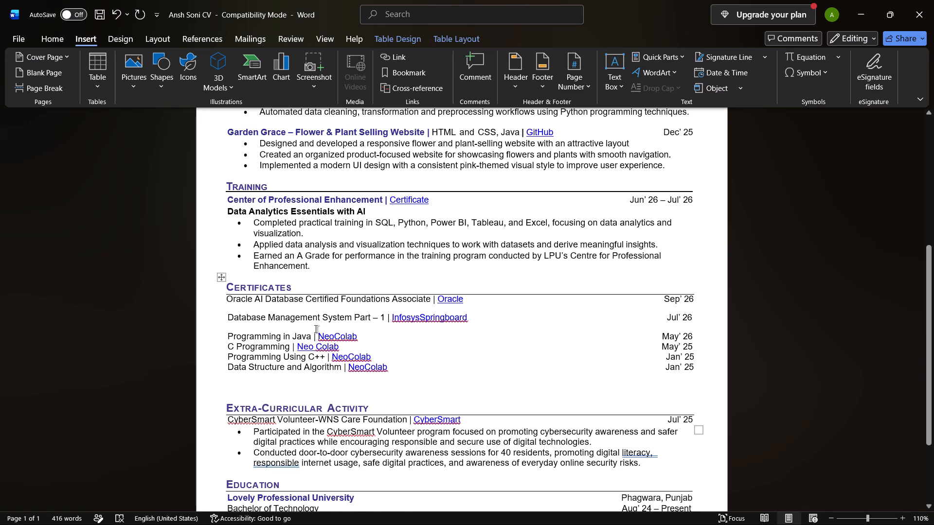
{"action": "key", "text": "BackSpace"}
{"action": "key", "text": "BackSpace"}
{"action": "left_click", "coordinate": [316, 309]}
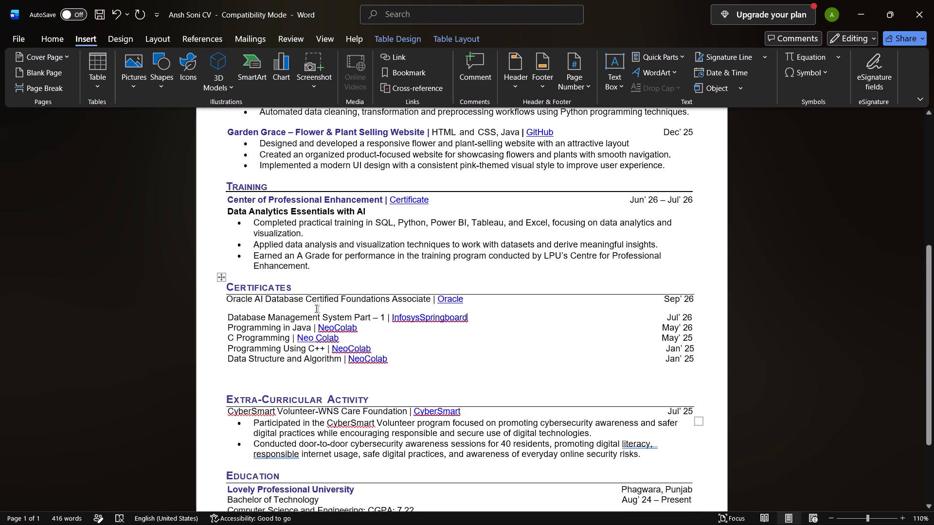
{"action": "key", "text": "BackSpace"}
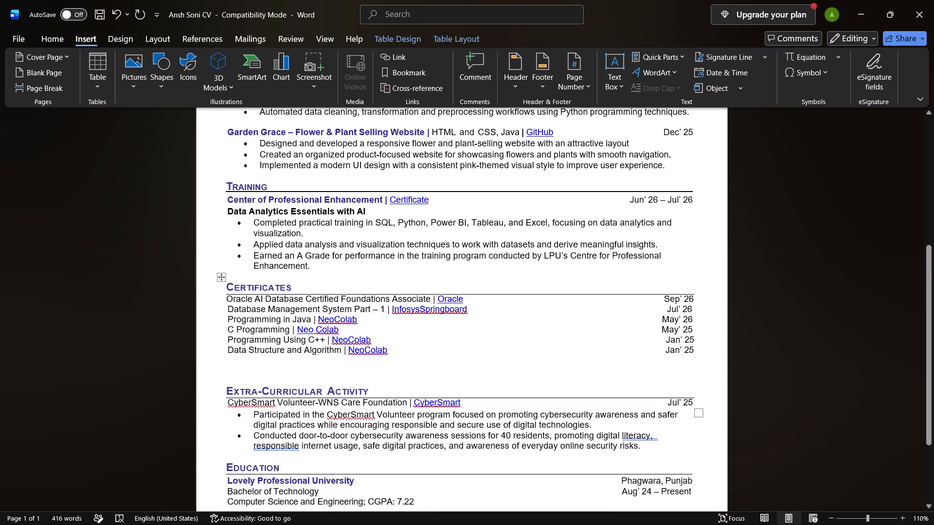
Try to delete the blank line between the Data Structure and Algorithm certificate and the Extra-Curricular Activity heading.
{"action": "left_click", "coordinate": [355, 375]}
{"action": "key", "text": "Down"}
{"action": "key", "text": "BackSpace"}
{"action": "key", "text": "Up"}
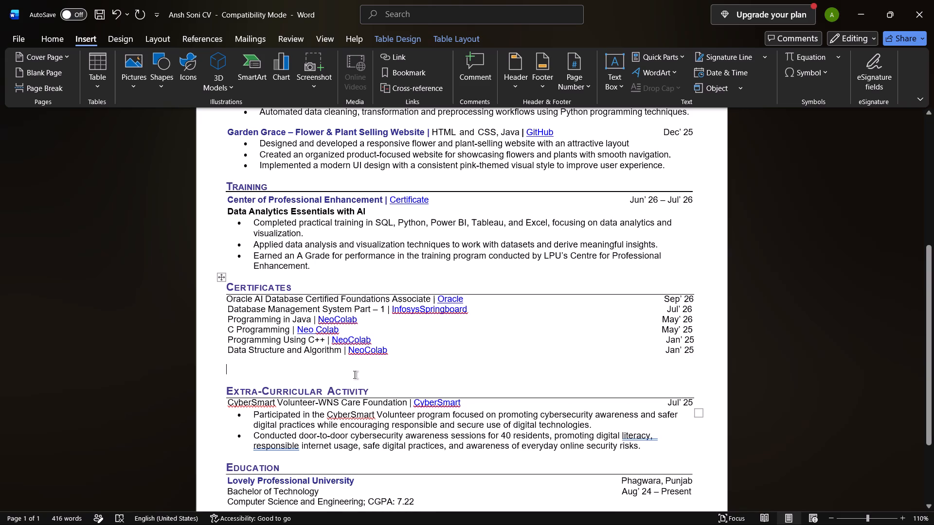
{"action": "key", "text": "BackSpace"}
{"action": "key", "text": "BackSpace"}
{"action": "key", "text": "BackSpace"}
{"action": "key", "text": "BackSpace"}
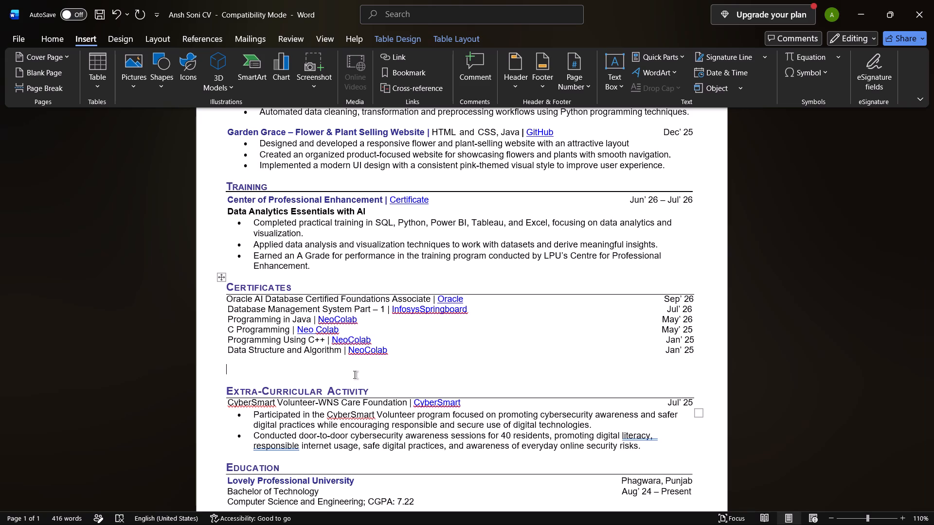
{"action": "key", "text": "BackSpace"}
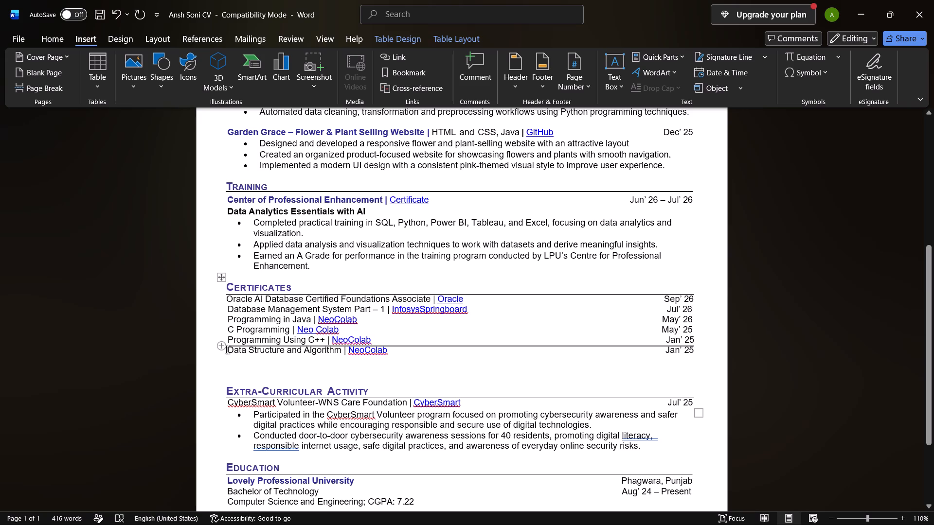
Set the paragraph spacing before to 0 from the Data Structure and Algorithm entry through the Extra-Curricular Activity heading.
{"action": "left_click_drag", "start_coordinate": [226, 348], "coordinate": [332, 391]}
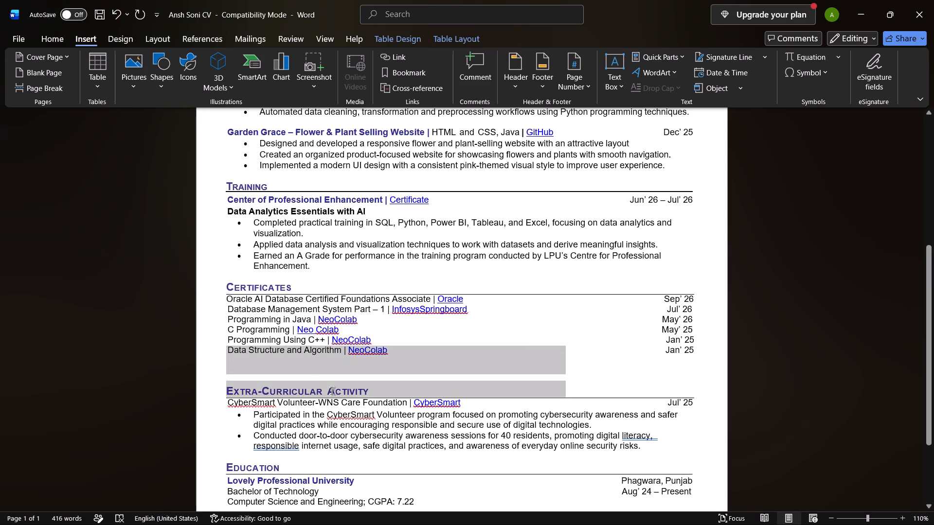
{"action": "left_click_drag", "start_coordinate": [332, 391], "coordinate": [371, 388]}
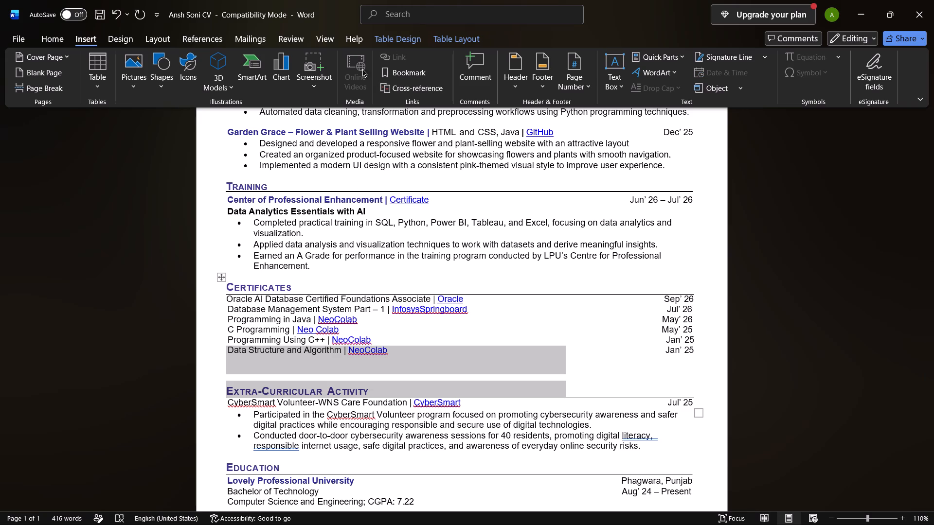
{"action": "left_click", "coordinate": [65, 34]}
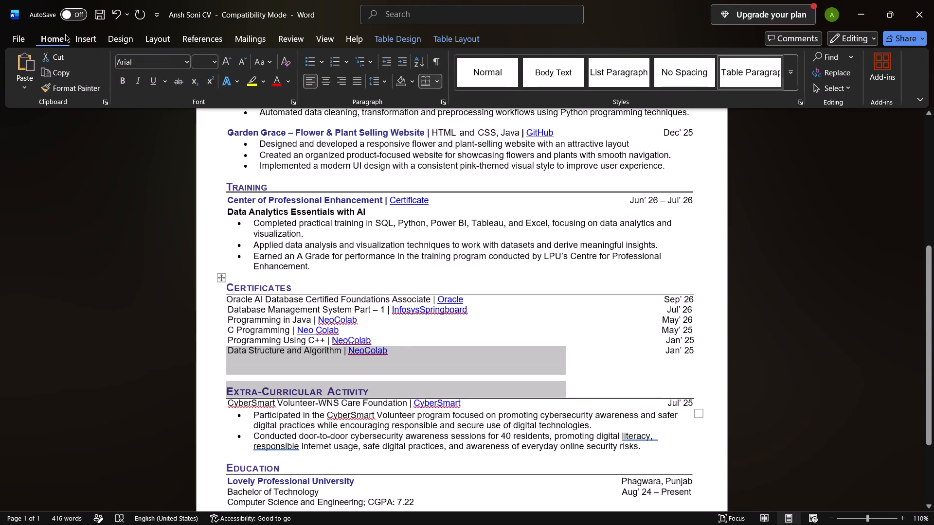
{"action": "left_click", "coordinate": [370, 60]}
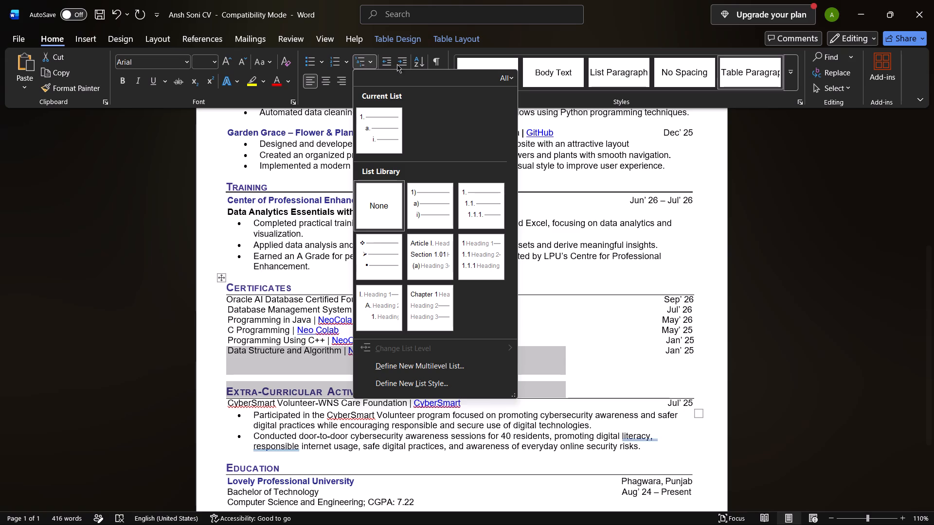
{"action": "left_click", "coordinate": [519, 42]}
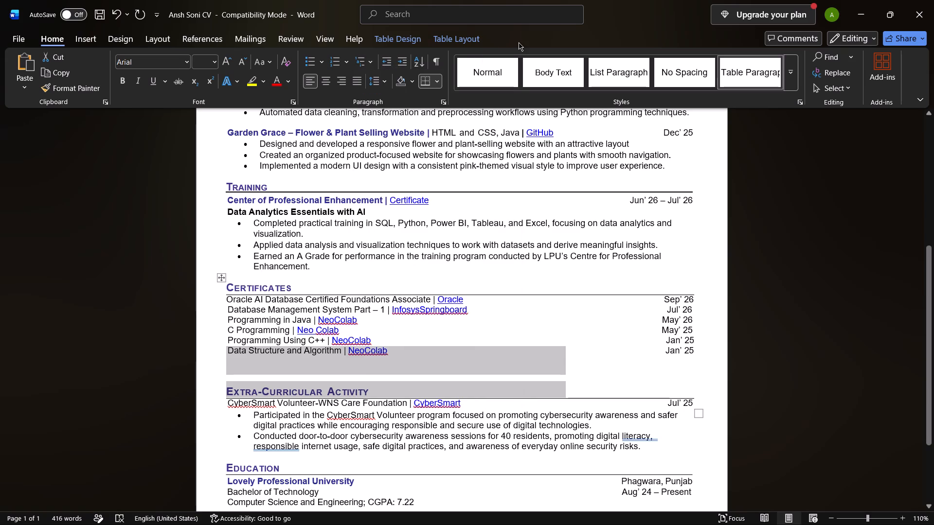
{"action": "left_click", "coordinate": [384, 87]}
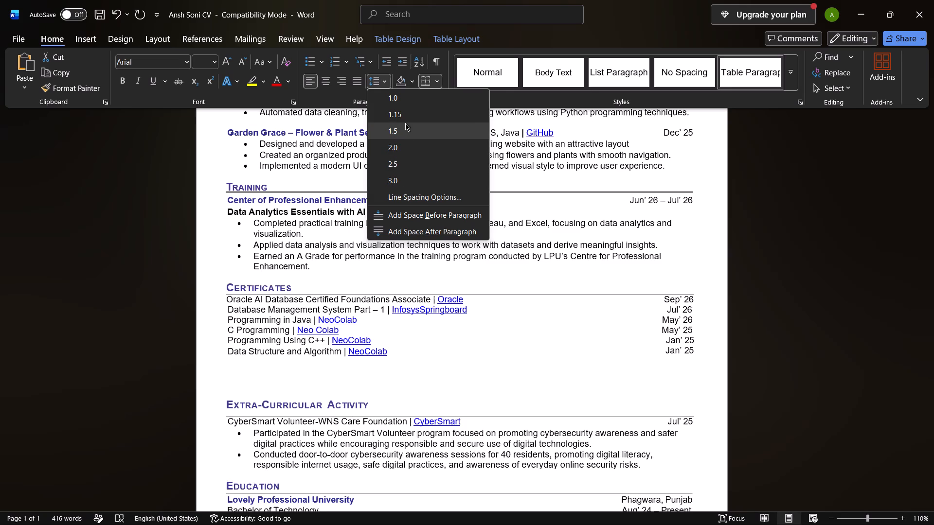
{"action": "left_click", "coordinate": [400, 196]}
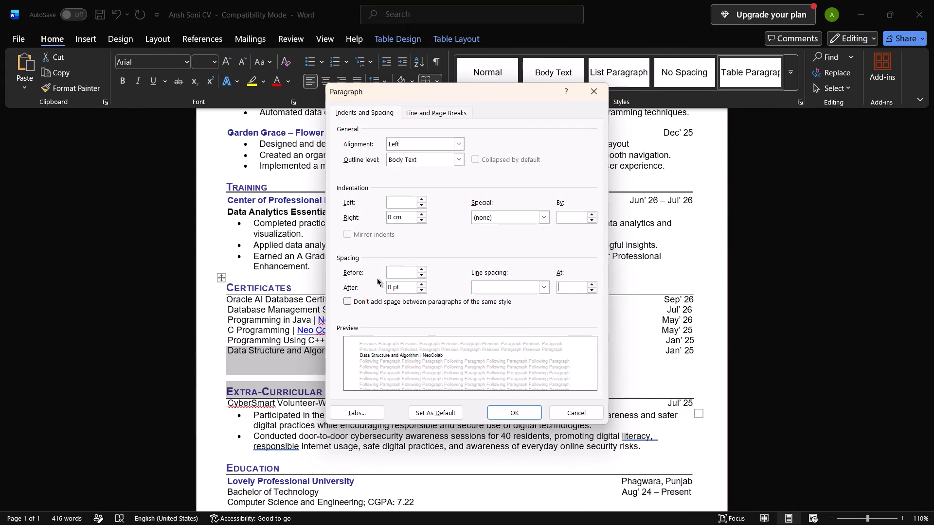
{"action": "left_click", "coordinate": [392, 268]}
{"action": "key", "text": "Insert"}
{"action": "key", "text": "0"}
{"action": "left_click", "coordinate": [505, 412]}
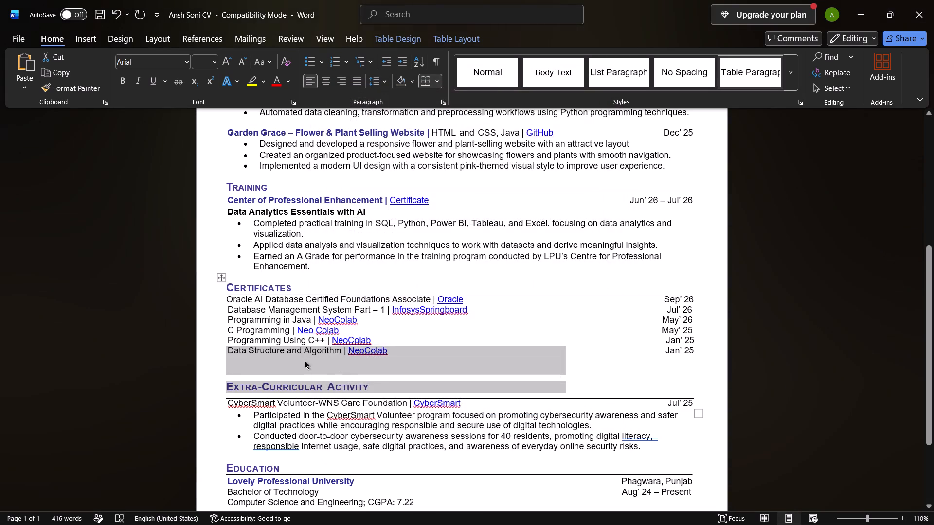
Set the paragraph spacing before to Auto from the Data Structure and Algorithm entry through the CyberSmart Volunteer line.
{"action": "left_click", "coordinate": [283, 355]}
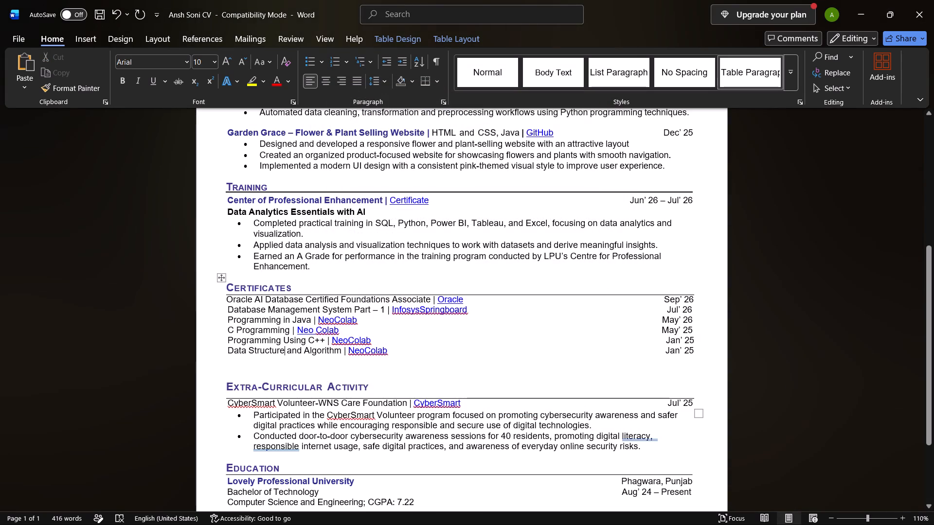
{"action": "left_click_drag", "start_coordinate": [227, 350], "coordinate": [354, 386]}
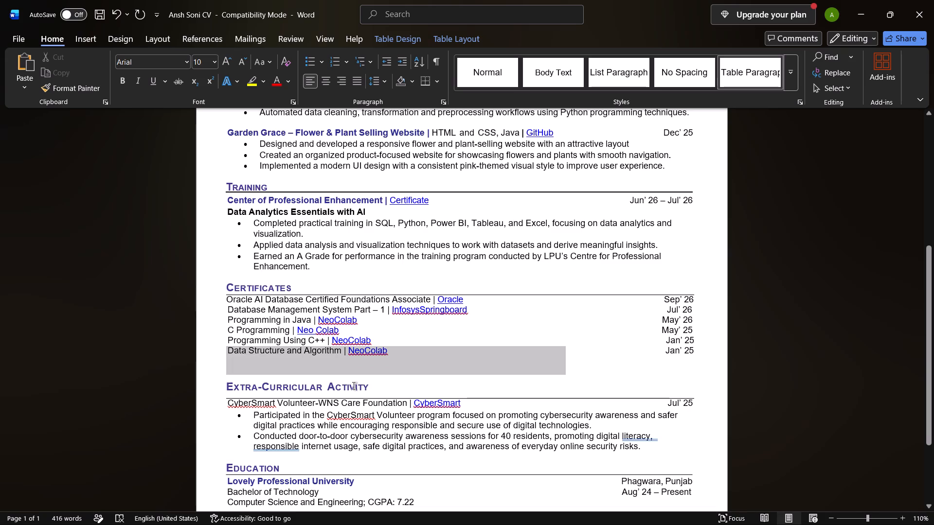
{"action": "left_click_drag", "start_coordinate": [354, 386], "coordinate": [549, 402]}
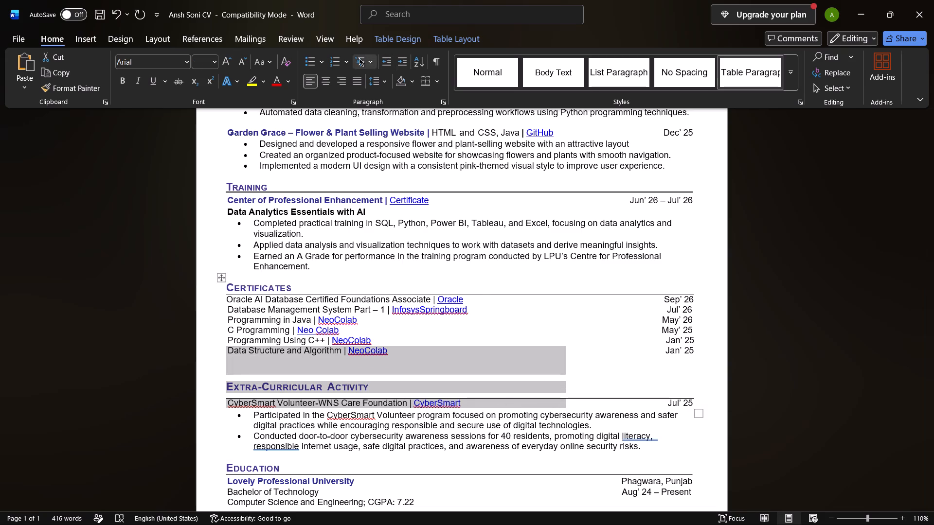
{"action": "left_click", "coordinate": [388, 86]}
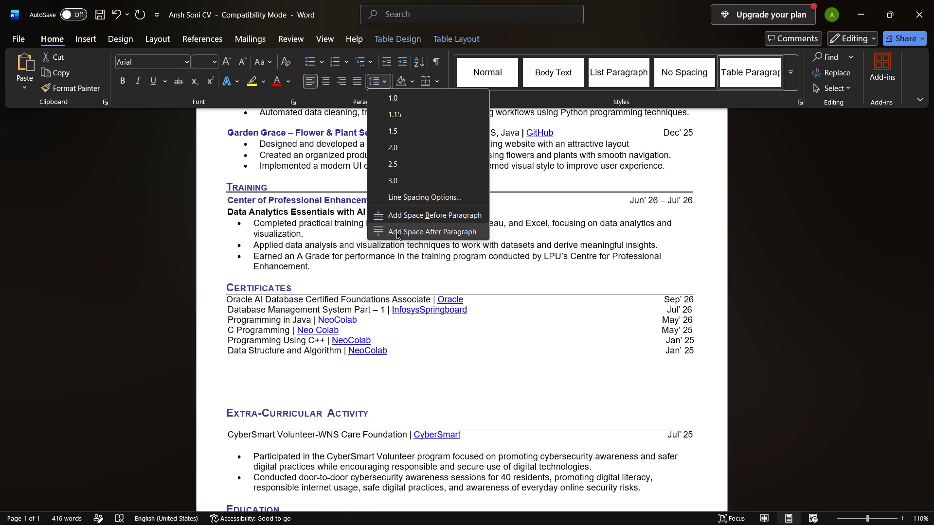
{"action": "left_click", "coordinate": [393, 198]}
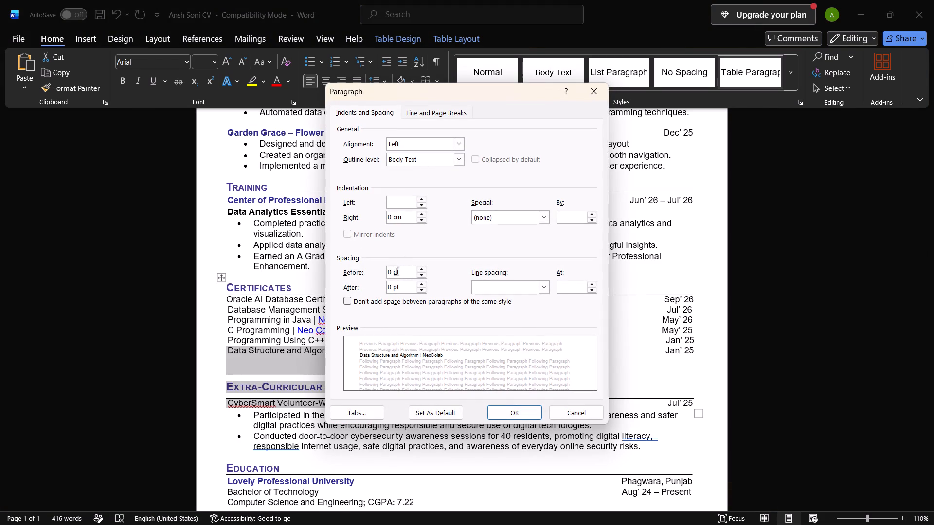
{"action": "left_click", "coordinate": [393, 271]}
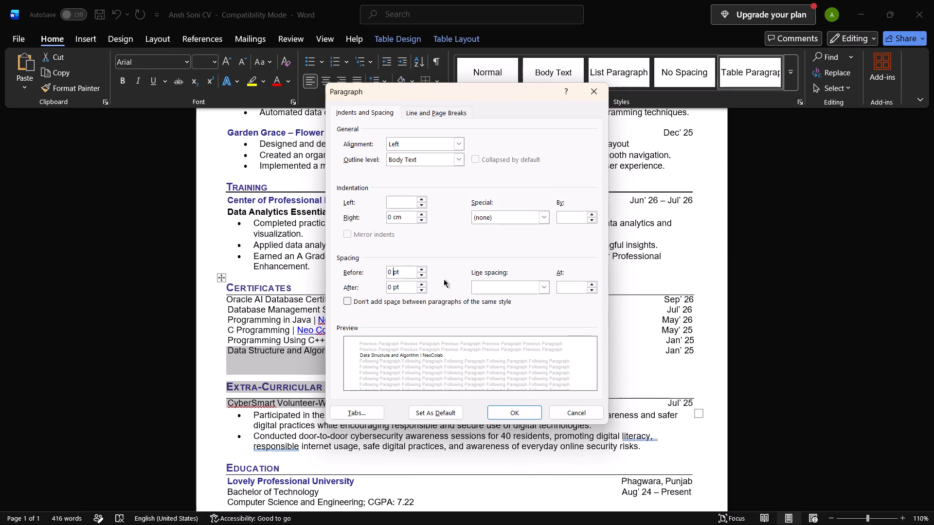
{"action": "left_click", "coordinate": [405, 271]}
{"action": "key", "text": "BackSpace"}
{"action": "key", "text": "BackSpace"}
{"action": "key", "text": "BackSpace"}
{"action": "key", "text": "BackSpace"}
{"action": "key", "text": "BackSpace"}
{"action": "key", "text": "0"}
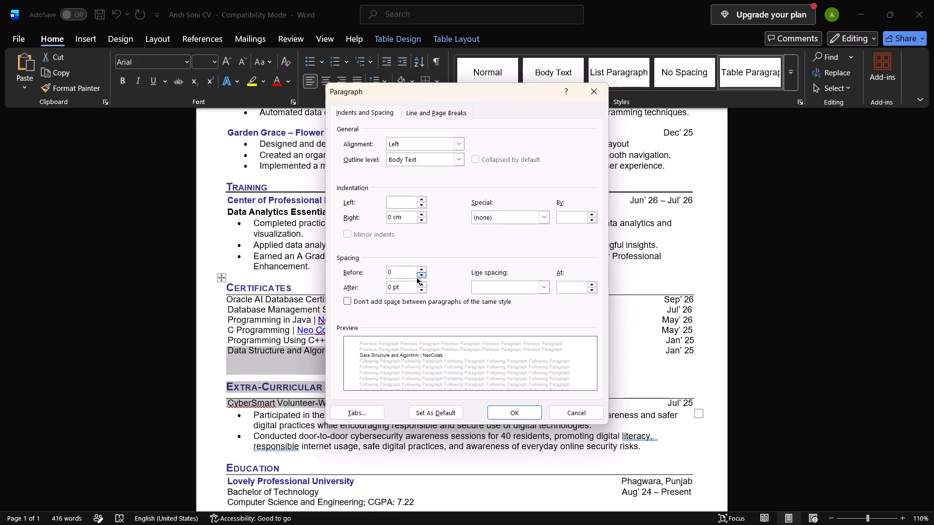
{"action": "left_click", "coordinate": [419, 272]}
{"action": "double_click", "coordinate": [420, 273]}
{"action": "left_click", "coordinate": [510, 418]}
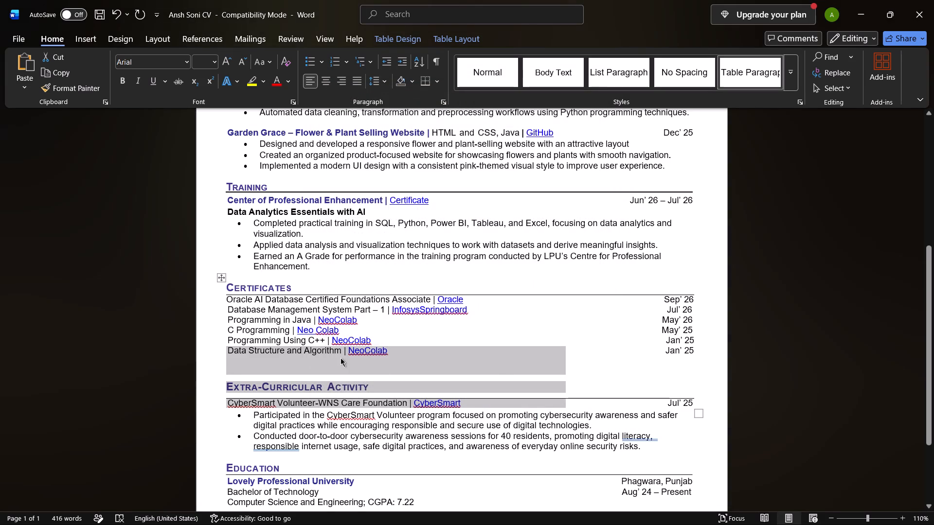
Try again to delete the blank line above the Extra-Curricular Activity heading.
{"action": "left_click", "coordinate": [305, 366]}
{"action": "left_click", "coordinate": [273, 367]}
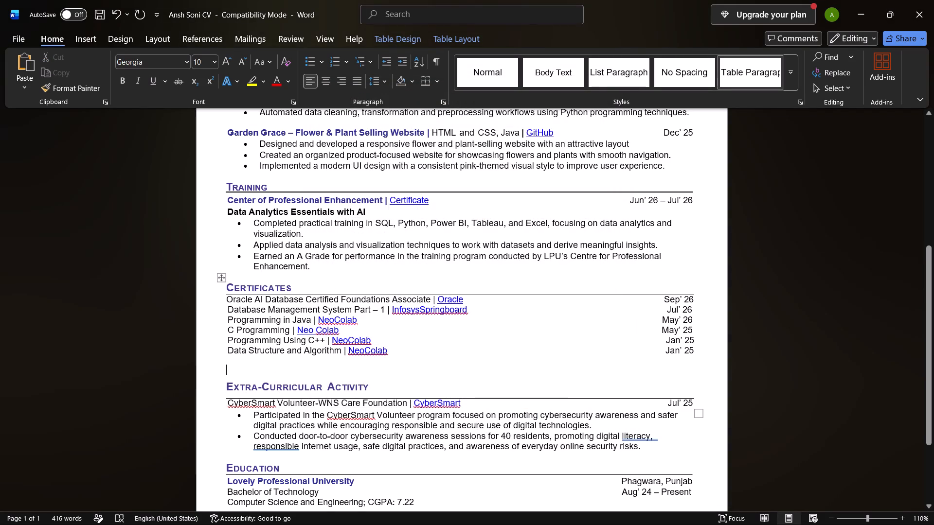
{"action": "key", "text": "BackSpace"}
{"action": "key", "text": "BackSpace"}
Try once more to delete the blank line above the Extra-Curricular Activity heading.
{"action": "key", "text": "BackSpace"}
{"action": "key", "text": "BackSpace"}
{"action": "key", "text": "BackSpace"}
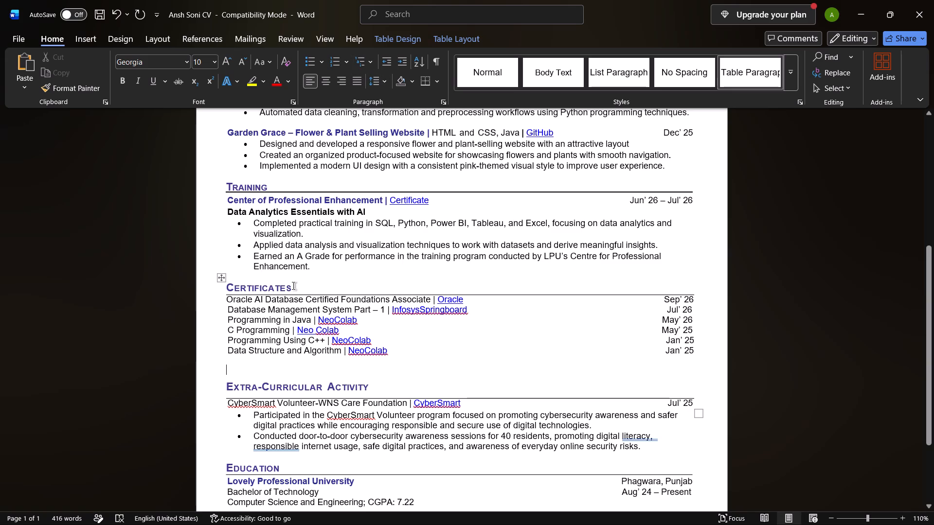
Set the paragraph spacing before to 0 from the Certificates heading through the CyberSmart Volunteer line.
{"action": "left_click_drag", "start_coordinate": [226, 288], "coordinate": [329, 356]}
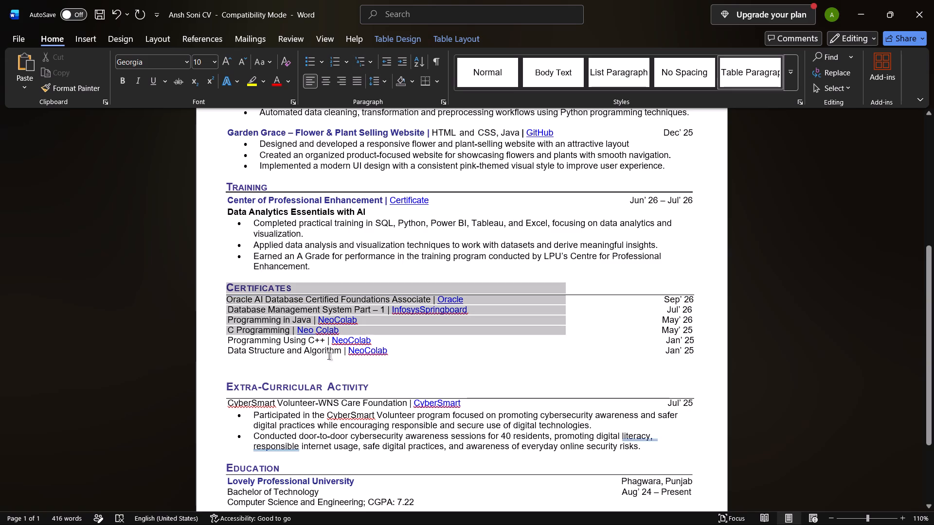
{"action": "left_click_drag", "start_coordinate": [329, 356], "coordinate": [493, 403]}
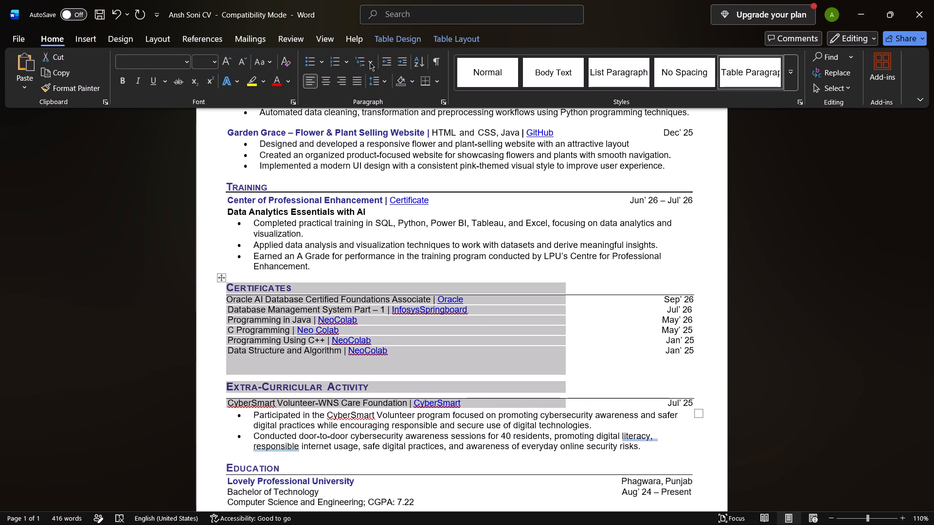
{"action": "left_click", "coordinate": [389, 85]}
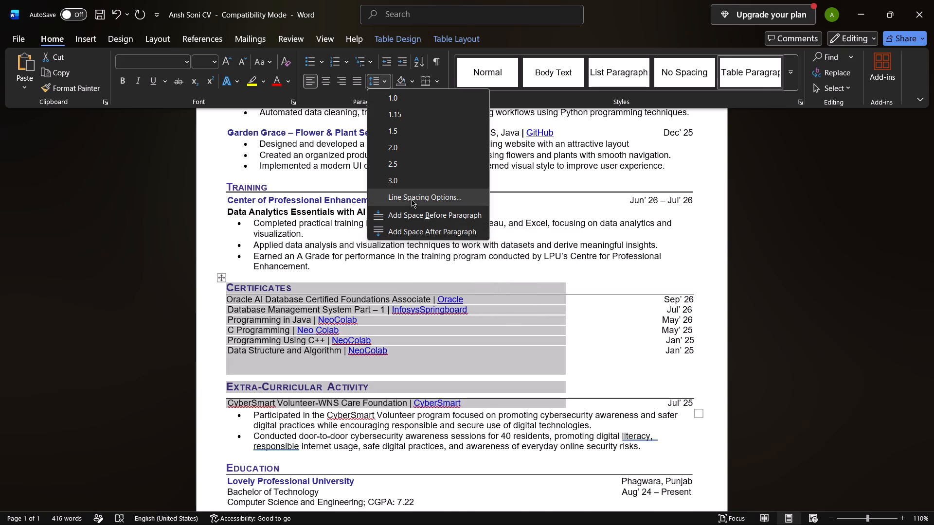
{"action": "left_click", "coordinate": [412, 199]}
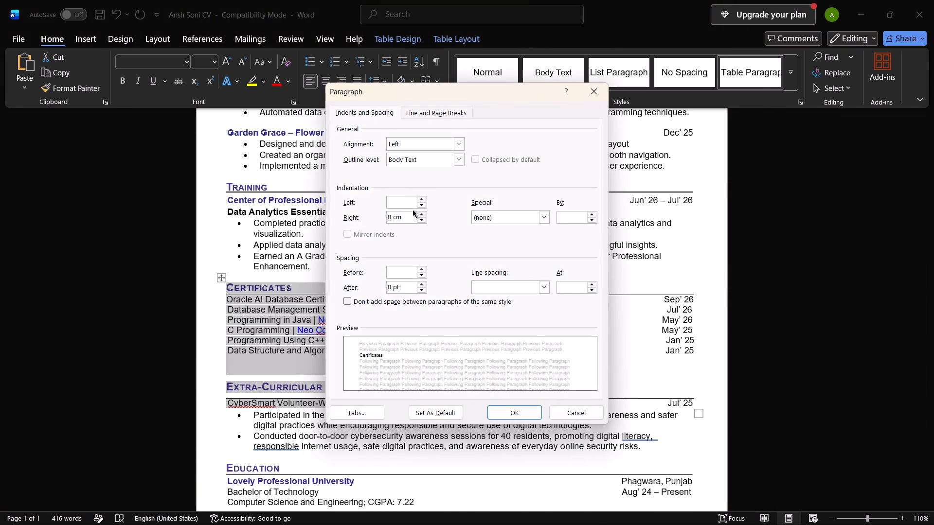
{"action": "left_click", "coordinate": [400, 276]}
{"action": "key", "text": "0"}
{"action": "left_click", "coordinate": [513, 411]}
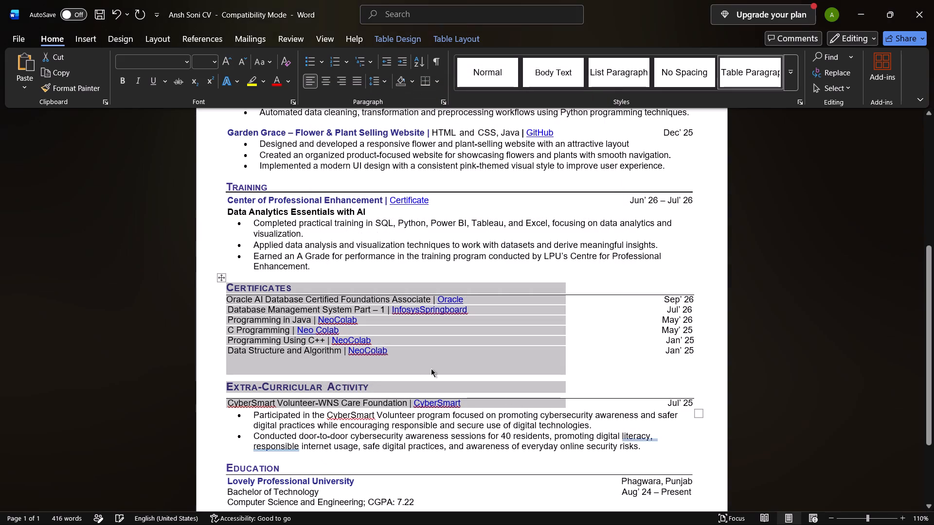
{"action": "left_click", "coordinate": [353, 371]}
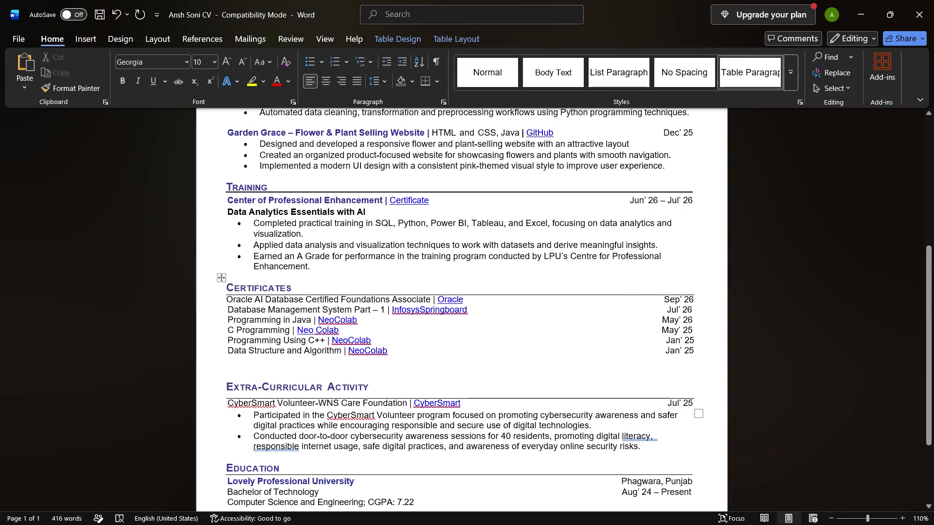
Look over the CV's layout from the name header down to the Extra-Curricular Activity section.
{"action": "scroll", "coordinate": [481, 371], "scroll_direction": "down", "scroll_amount": 3}
{"action": "scroll", "coordinate": [481, 371], "scroll_direction": "up", "scroll_amount": 1}
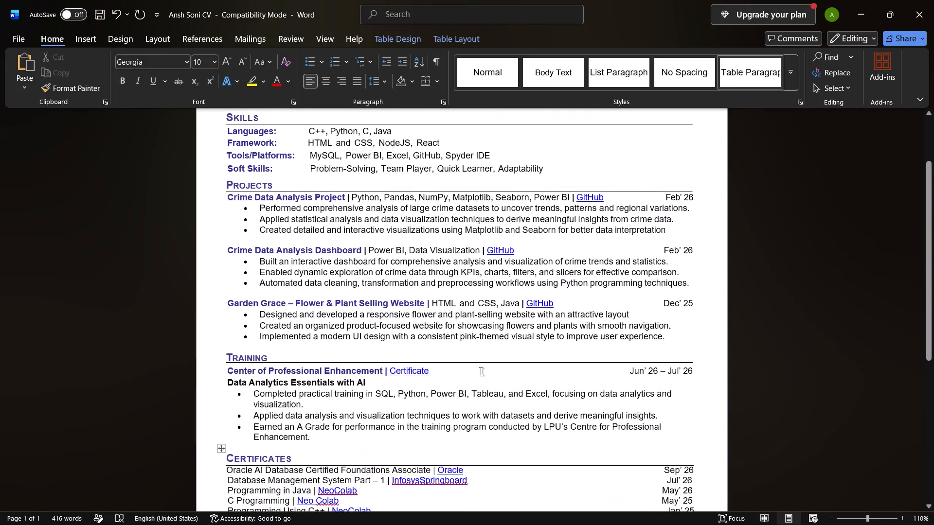
{"action": "scroll", "coordinate": [481, 371], "scroll_direction": "up", "scroll_amount": 2}
{"action": "scroll", "coordinate": [481, 371], "scroll_direction": "down", "scroll_amount": 1}
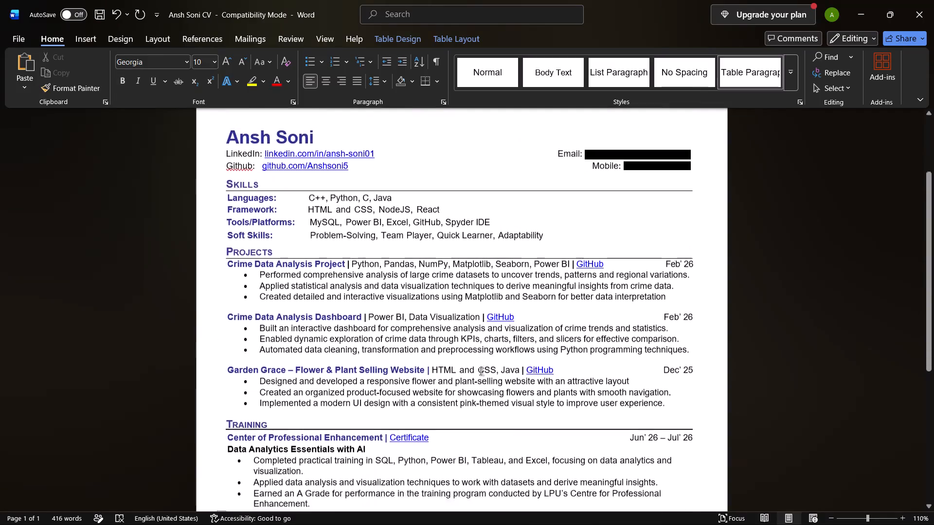
{"action": "scroll", "coordinate": [481, 371], "scroll_direction": "down", "scroll_amount": 1}
{"action": "scroll", "coordinate": [481, 371], "scroll_direction": "up", "scroll_amount": 1}
{"action": "scroll", "coordinate": [481, 371], "scroll_direction": "down", "scroll_amount": 1}
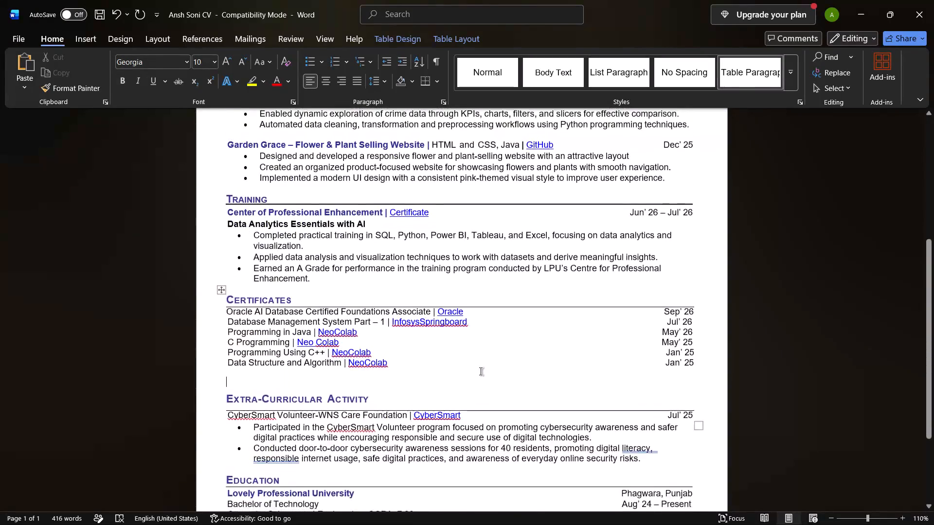
{"action": "scroll", "coordinate": [481, 371], "scroll_direction": "down", "scroll_amount": 1}
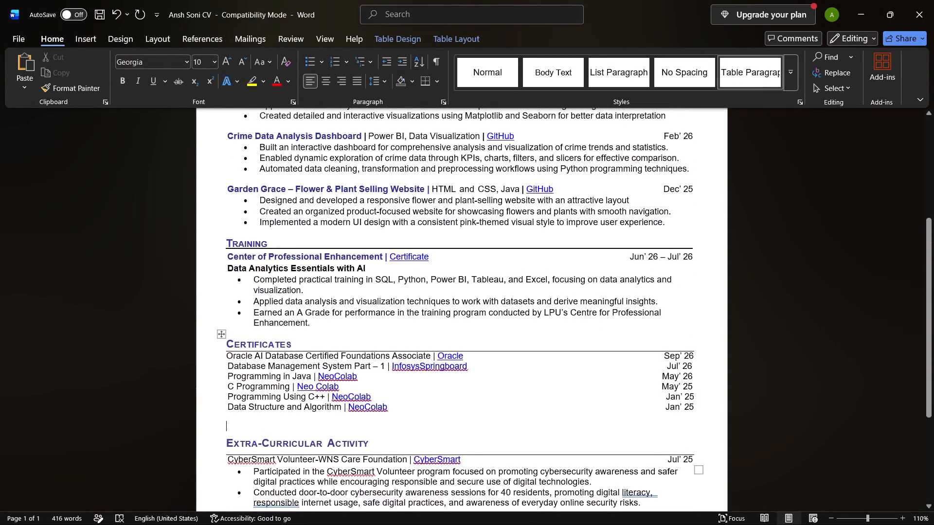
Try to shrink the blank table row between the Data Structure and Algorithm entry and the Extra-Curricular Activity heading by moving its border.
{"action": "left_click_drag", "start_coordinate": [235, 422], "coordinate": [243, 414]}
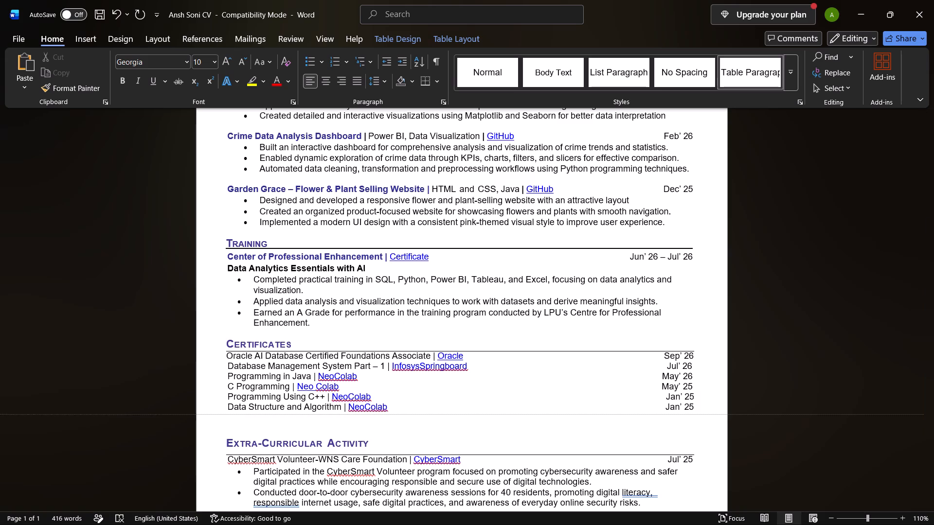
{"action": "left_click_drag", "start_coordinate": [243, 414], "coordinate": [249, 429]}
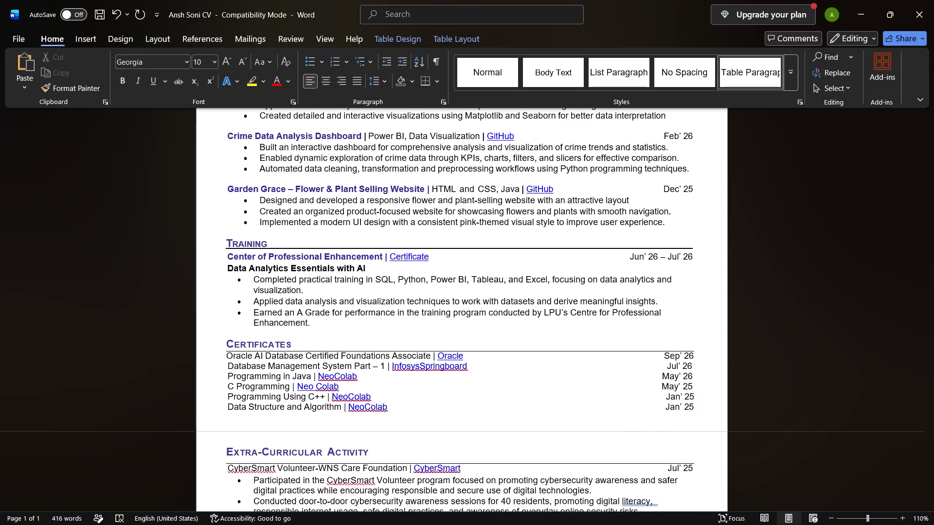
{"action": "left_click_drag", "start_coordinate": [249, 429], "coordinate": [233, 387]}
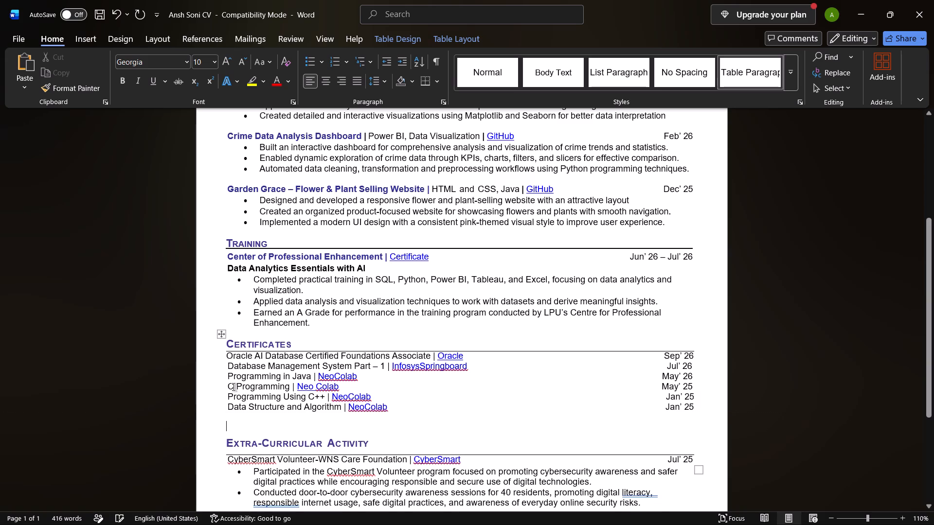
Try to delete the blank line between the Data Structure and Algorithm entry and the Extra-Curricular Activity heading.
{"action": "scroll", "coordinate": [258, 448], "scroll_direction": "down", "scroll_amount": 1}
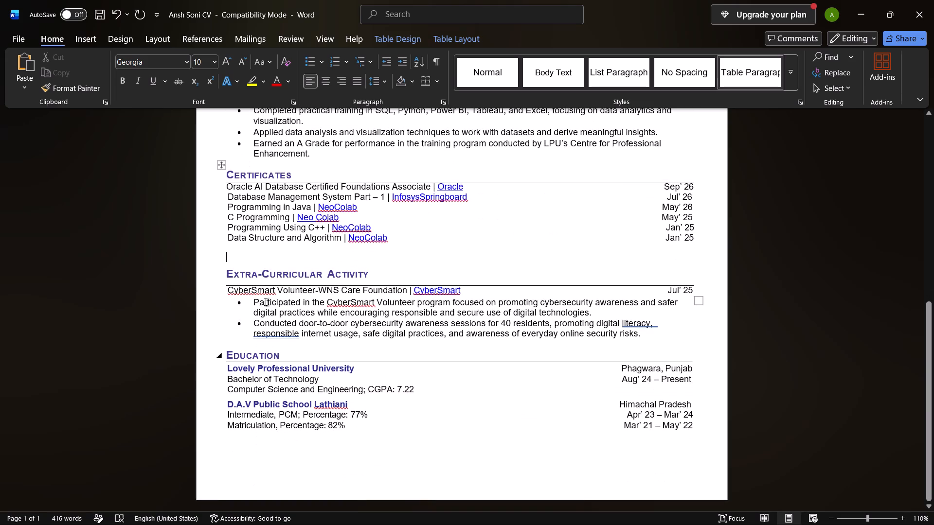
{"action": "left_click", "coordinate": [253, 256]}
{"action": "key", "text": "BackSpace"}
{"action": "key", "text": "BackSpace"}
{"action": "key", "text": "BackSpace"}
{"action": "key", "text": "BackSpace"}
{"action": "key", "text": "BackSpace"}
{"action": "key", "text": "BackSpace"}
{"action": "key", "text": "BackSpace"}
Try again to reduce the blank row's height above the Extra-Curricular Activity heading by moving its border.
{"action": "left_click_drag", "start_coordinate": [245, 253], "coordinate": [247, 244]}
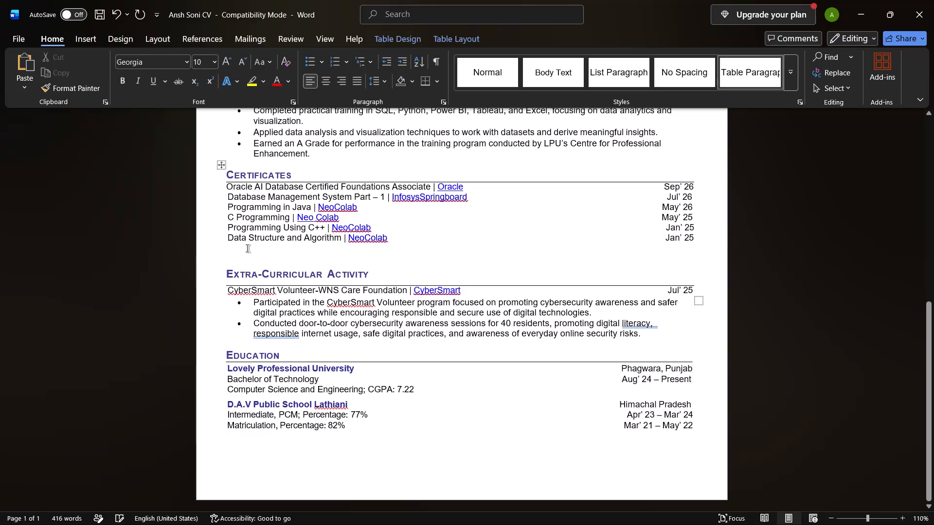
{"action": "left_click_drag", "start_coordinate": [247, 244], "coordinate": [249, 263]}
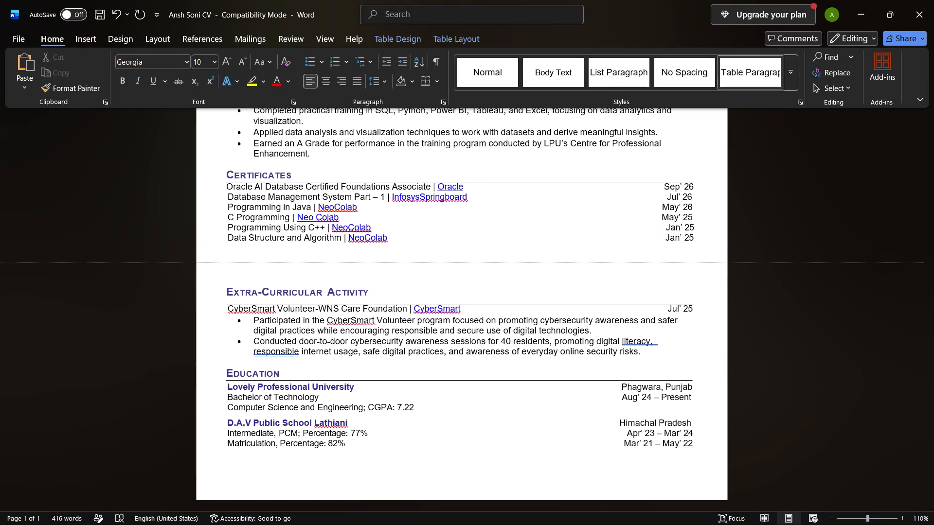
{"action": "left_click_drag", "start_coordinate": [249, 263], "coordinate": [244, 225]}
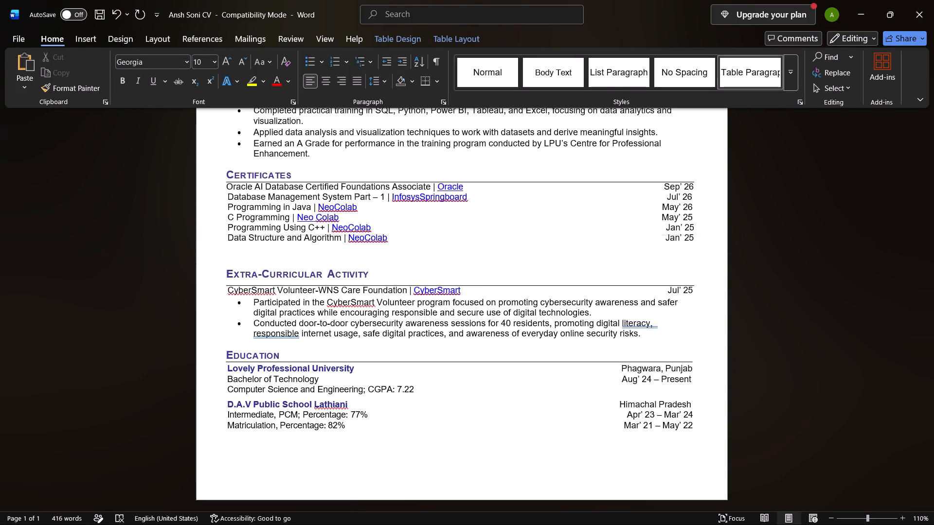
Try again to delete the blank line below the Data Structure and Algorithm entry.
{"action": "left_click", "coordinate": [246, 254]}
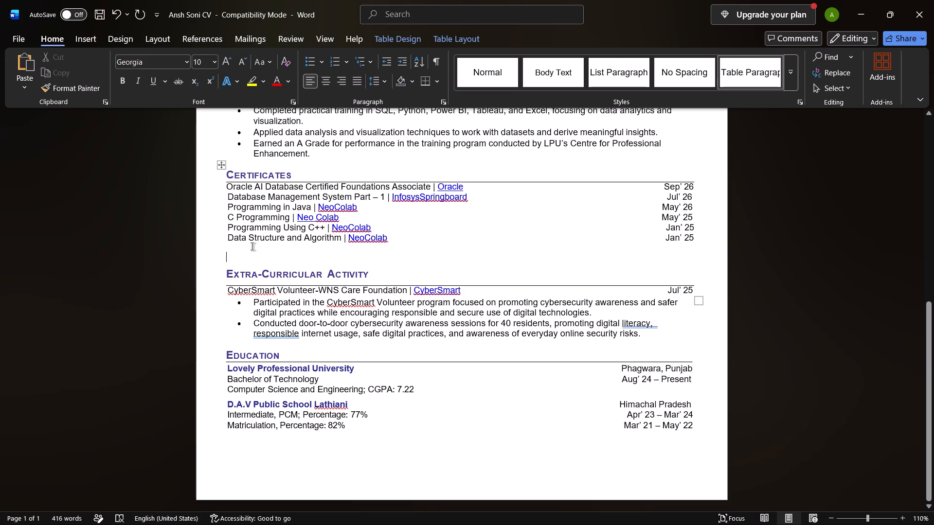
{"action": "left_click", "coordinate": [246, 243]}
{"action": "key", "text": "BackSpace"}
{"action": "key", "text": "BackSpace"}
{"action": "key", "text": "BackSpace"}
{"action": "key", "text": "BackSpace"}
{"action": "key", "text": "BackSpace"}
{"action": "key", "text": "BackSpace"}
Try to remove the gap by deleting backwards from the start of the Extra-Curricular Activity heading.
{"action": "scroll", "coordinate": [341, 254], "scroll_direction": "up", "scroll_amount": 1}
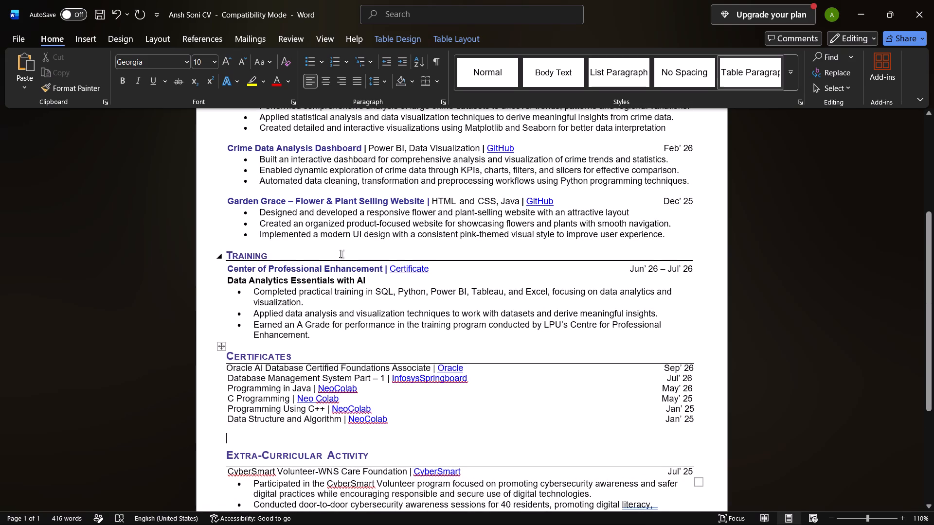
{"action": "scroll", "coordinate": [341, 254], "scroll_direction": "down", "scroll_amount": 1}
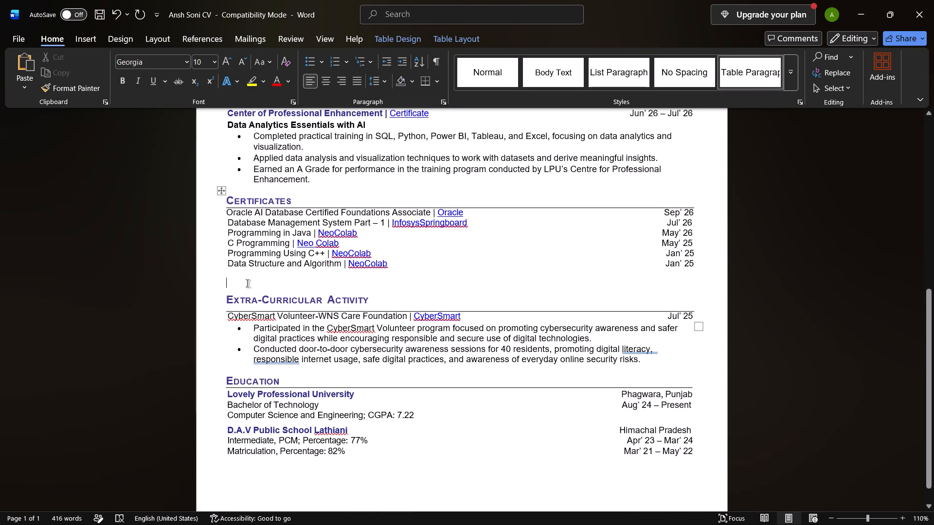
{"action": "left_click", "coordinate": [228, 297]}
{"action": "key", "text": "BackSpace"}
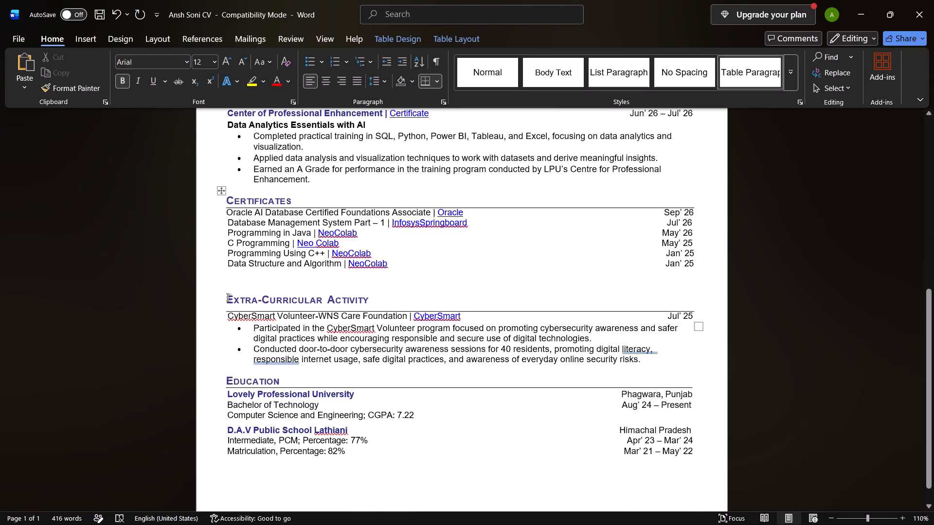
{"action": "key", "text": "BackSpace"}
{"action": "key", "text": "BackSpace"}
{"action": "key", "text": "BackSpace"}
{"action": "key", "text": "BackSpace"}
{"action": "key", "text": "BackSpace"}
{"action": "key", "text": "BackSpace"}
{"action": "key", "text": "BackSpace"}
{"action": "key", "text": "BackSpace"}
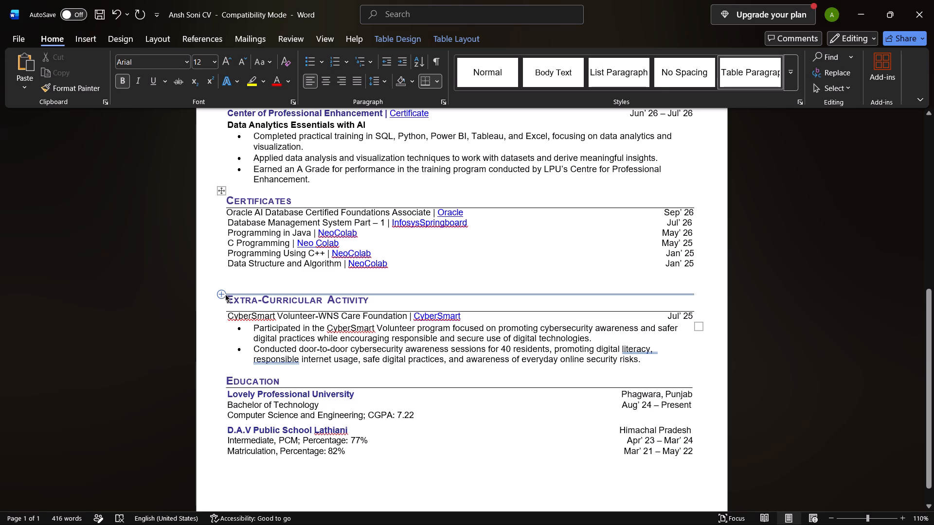
Move the Extra-Curricular Activity heading text up into the blank line above it.
{"action": "left_click_drag", "start_coordinate": [228, 296], "coordinate": [321, 302]}
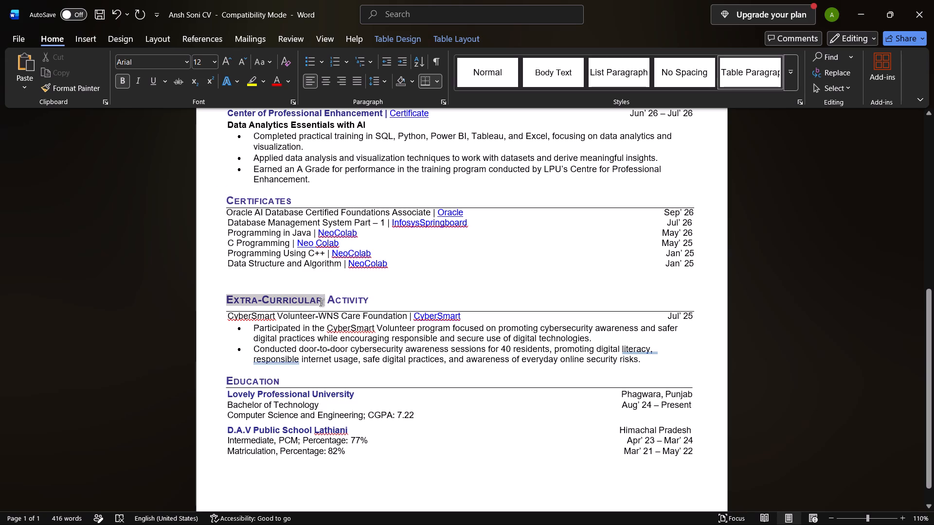
{"action": "left_click_drag", "start_coordinate": [321, 302], "coordinate": [368, 303]}
{"action": "left_click_drag", "start_coordinate": [344, 300], "coordinate": [344, 299]}
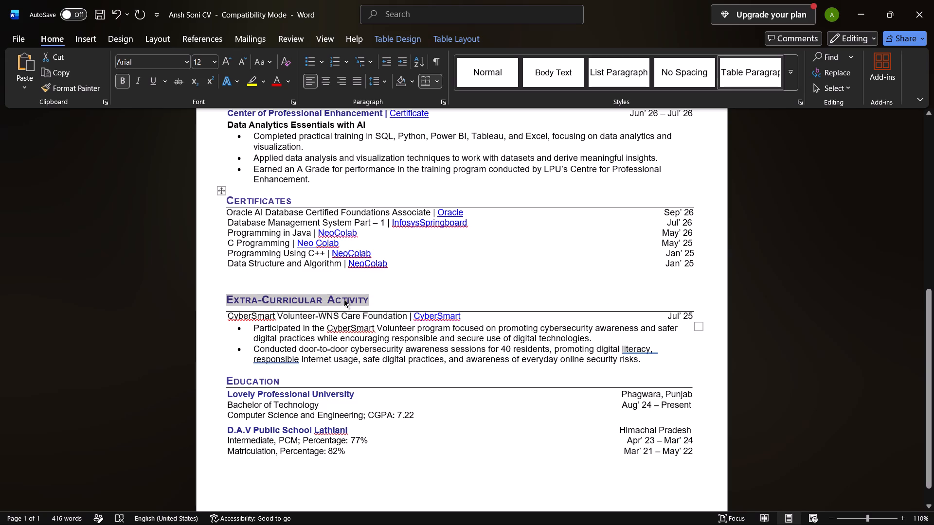
{"action": "left_click_drag", "start_coordinate": [344, 299], "coordinate": [342, 281]}
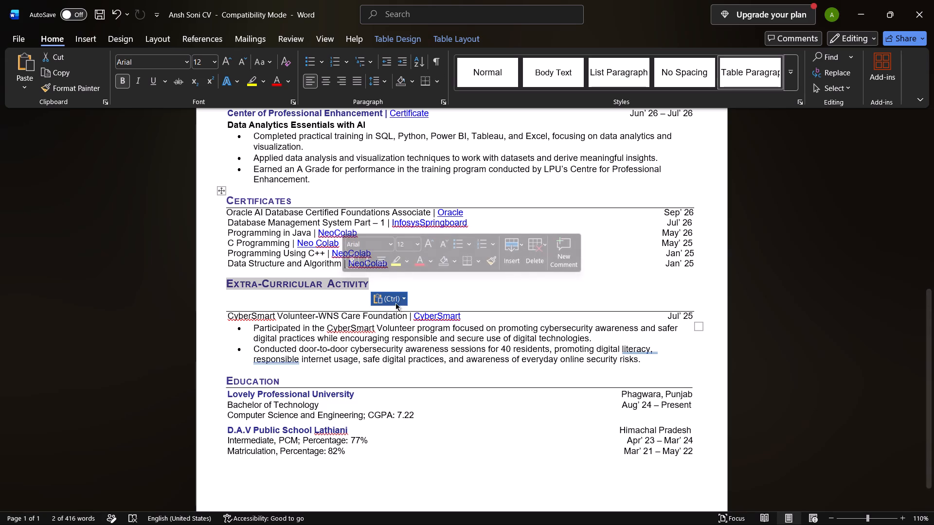
{"action": "left_click", "coordinate": [433, 300]}
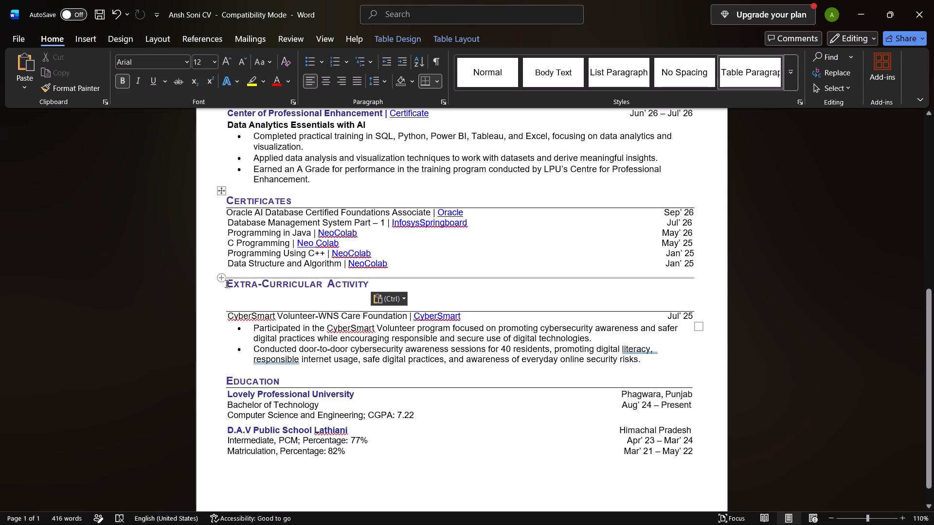
Move the Extra-Curricular Activity heading text up again, directly beneath the Data Structure and Algorithm entry.
{"action": "left_click_drag", "start_coordinate": [226, 284], "coordinate": [369, 284]}
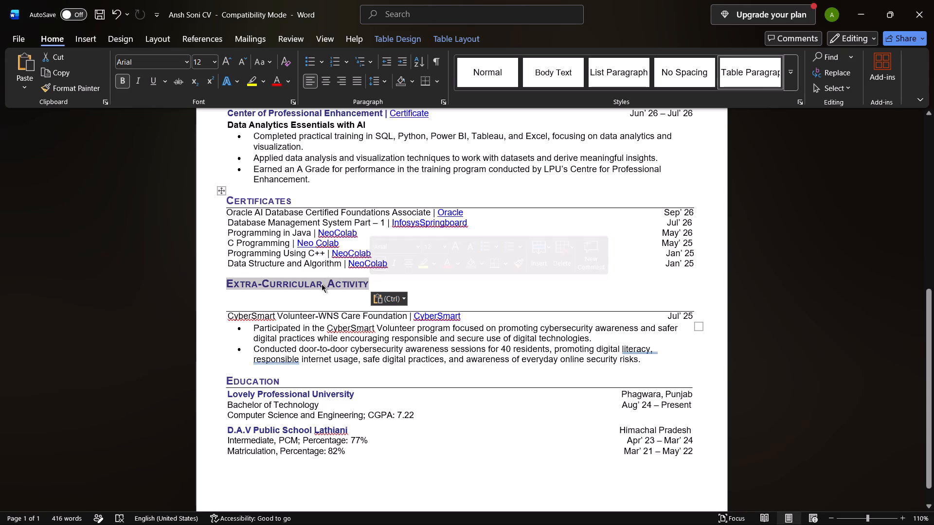
{"action": "left_click_drag", "start_coordinate": [322, 284], "coordinate": [321, 275]}
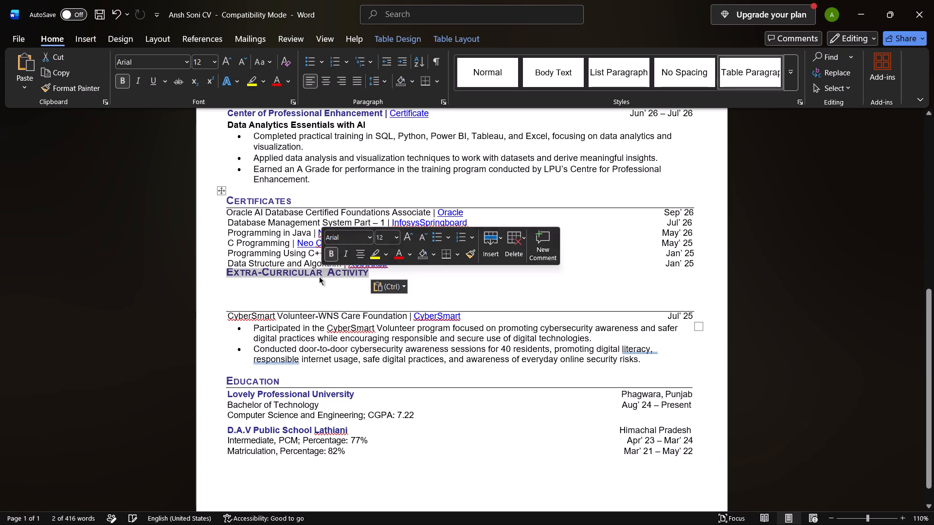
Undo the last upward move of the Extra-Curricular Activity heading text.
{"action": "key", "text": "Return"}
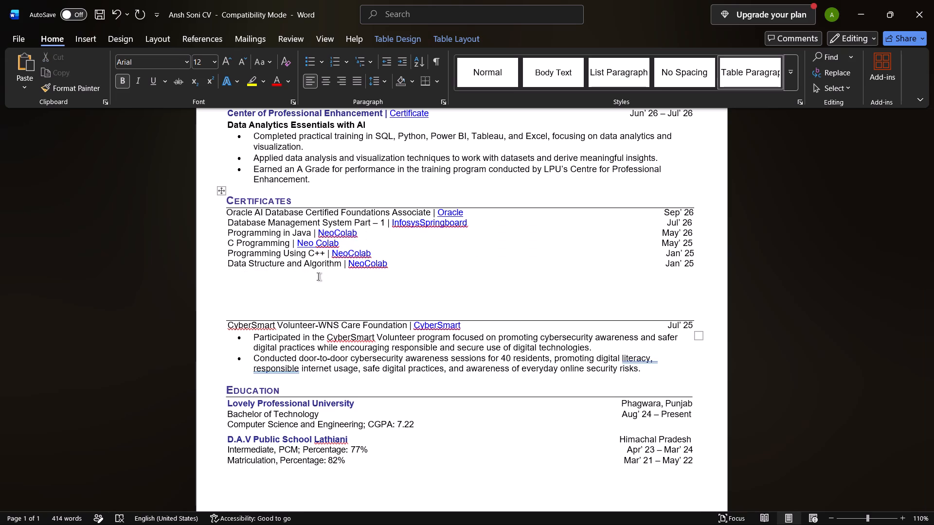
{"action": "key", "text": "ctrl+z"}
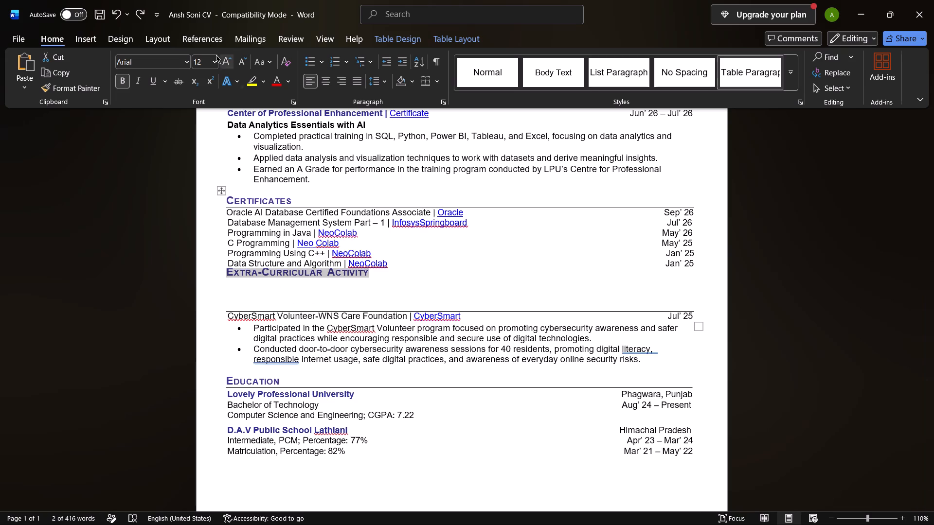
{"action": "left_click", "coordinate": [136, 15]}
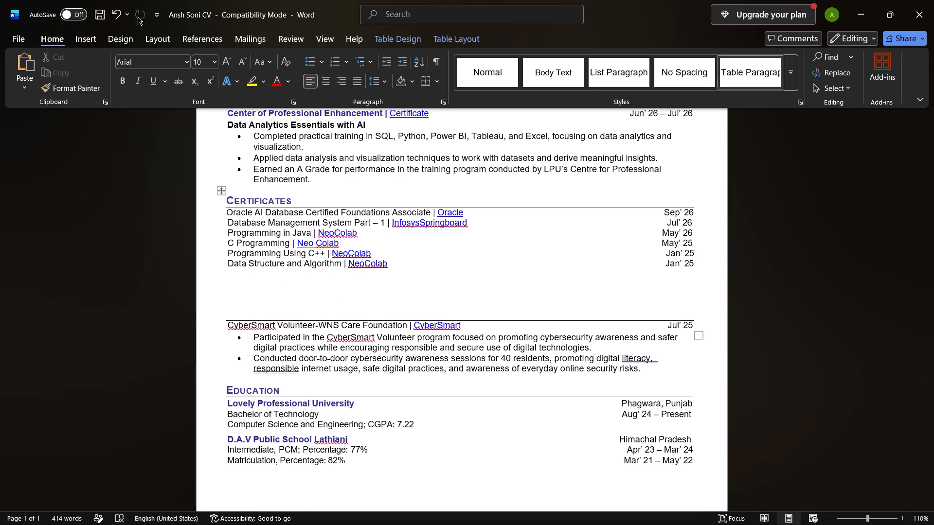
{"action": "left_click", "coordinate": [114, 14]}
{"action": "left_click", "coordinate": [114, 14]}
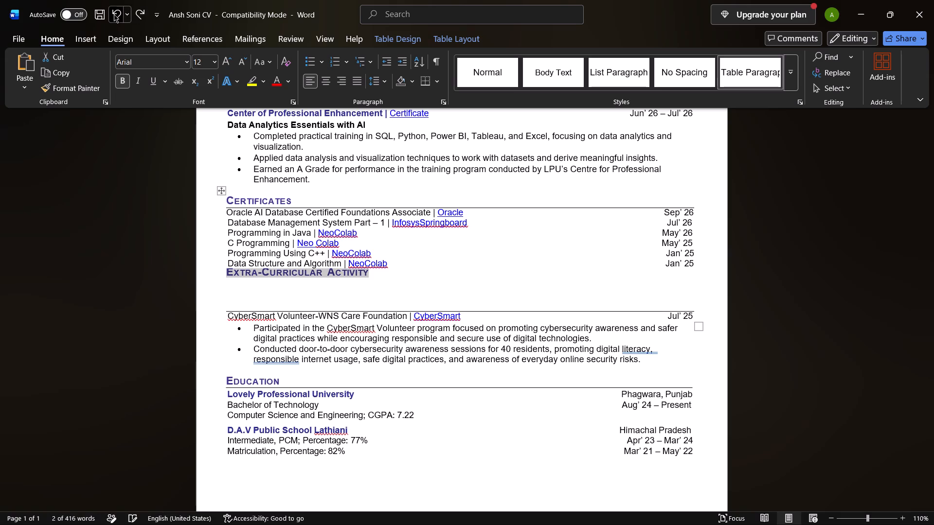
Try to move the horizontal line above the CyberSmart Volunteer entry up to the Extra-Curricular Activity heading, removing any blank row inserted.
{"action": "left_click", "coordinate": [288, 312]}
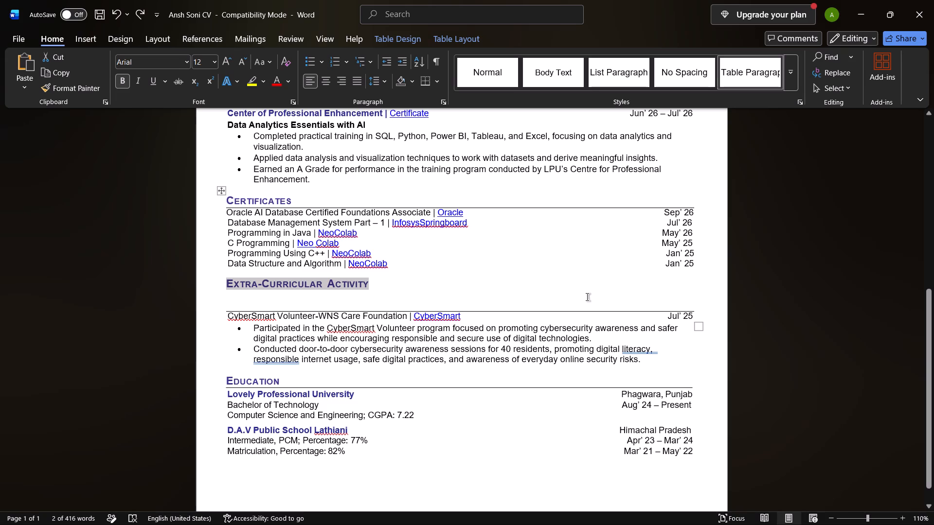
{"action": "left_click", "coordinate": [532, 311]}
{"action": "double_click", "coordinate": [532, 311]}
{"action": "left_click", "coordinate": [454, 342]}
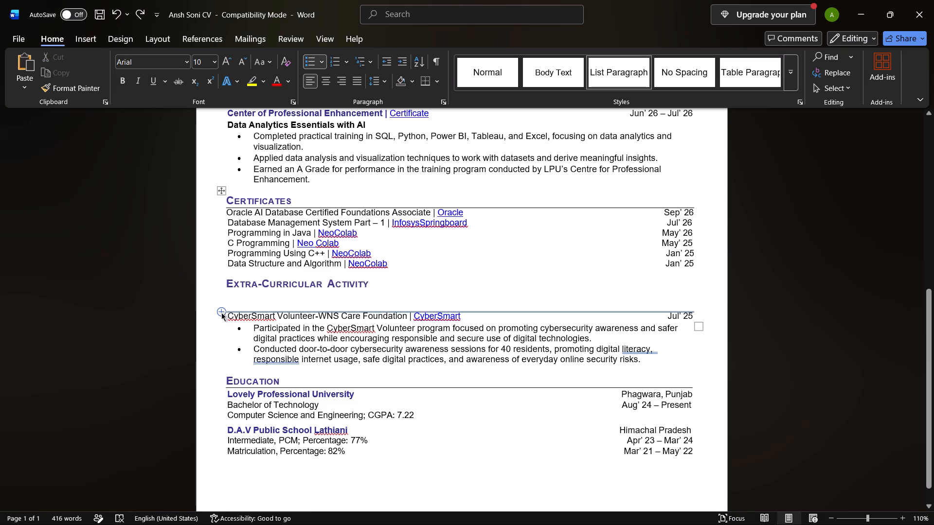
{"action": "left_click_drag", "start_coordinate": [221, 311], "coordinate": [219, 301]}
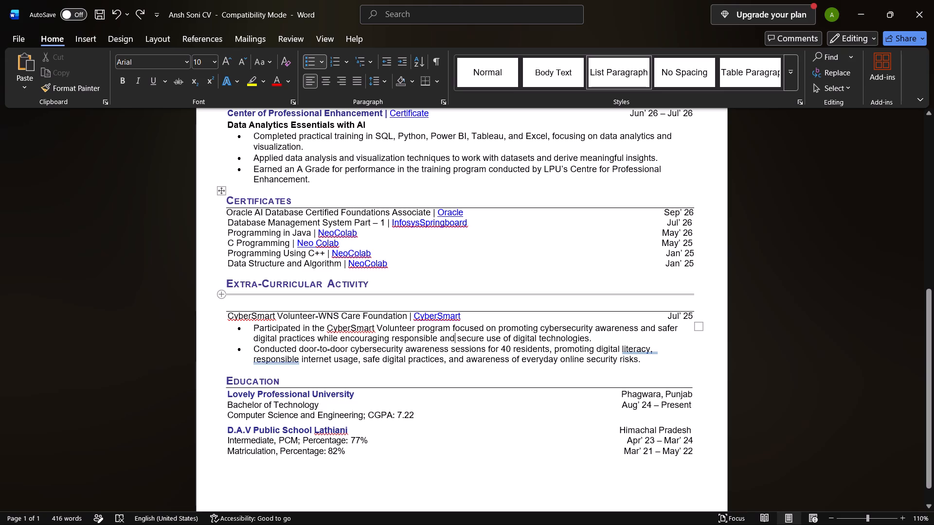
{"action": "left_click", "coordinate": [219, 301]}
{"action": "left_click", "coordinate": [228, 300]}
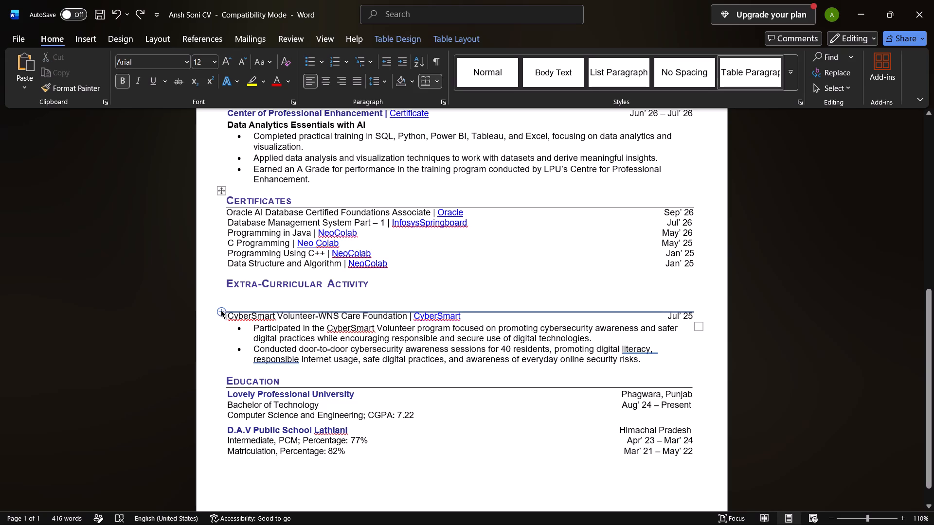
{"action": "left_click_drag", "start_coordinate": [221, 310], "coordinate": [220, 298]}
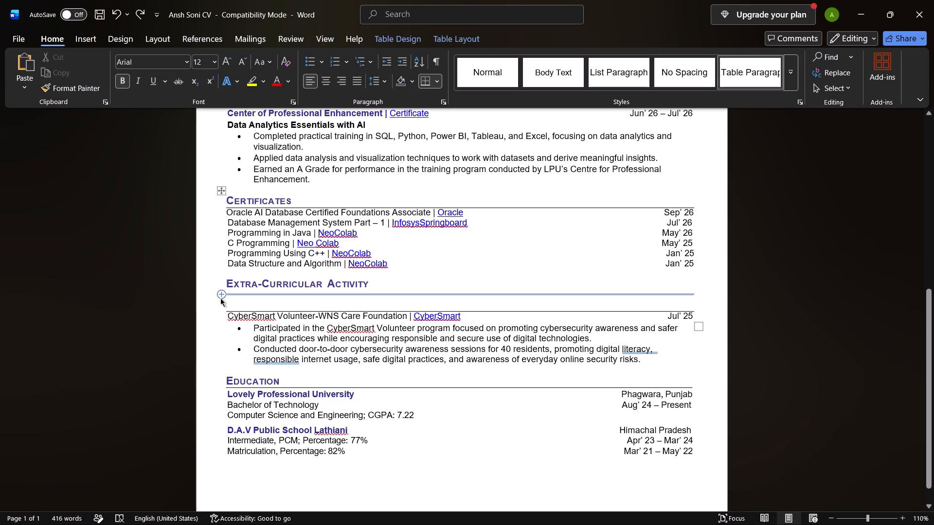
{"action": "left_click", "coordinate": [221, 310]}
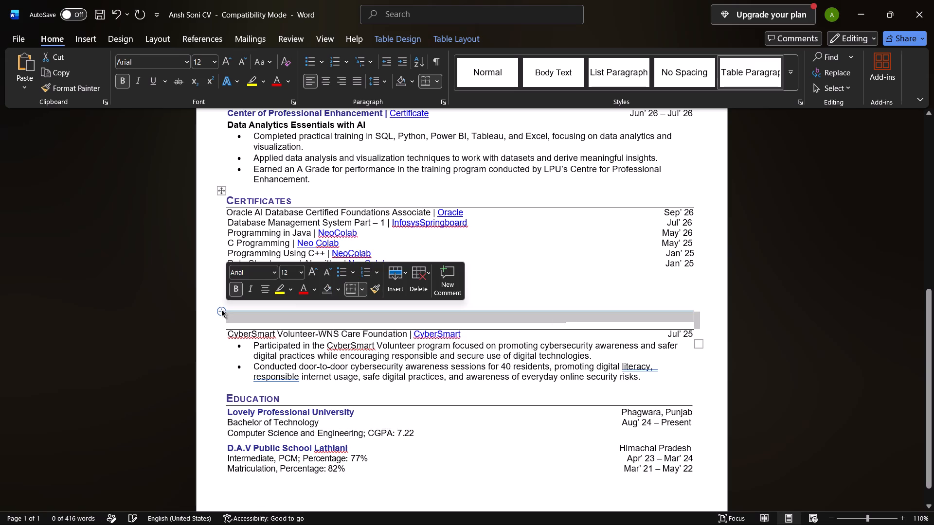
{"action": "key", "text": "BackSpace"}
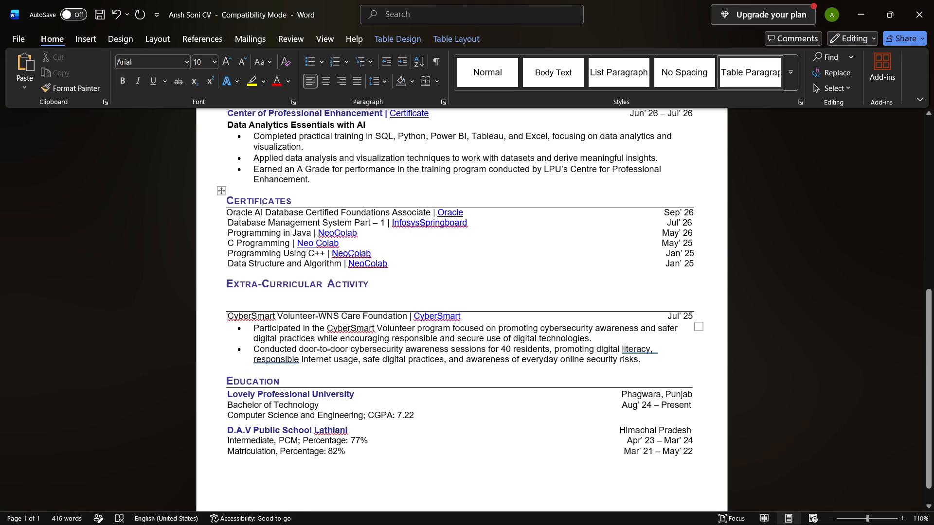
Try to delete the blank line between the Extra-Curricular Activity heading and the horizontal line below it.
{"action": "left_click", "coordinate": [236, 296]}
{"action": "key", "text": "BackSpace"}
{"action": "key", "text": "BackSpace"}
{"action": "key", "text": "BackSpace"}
Delete backwards from the start of the CyberSmart Volunteer entry, removing its leading space.
{"action": "left_click", "coordinate": [231, 315]}
{"action": "key", "text": "BackSpace"}
{"action": "key", "text": "BackSpace"}
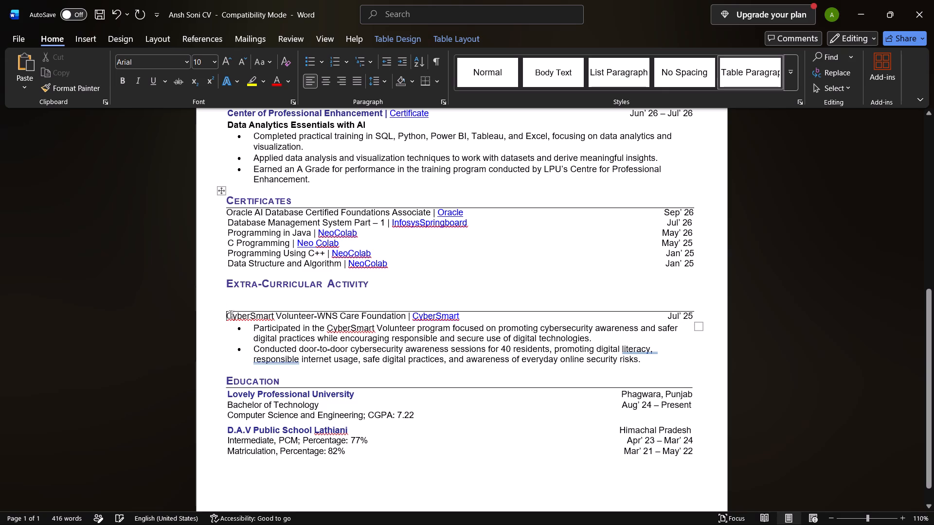
{"action": "key", "text": "BackSpace"}
{"action": "key", "text": "BackSpace"}
{"action": "key", "text": "BackSpace"}
{"action": "key", "text": "BackSpace"}
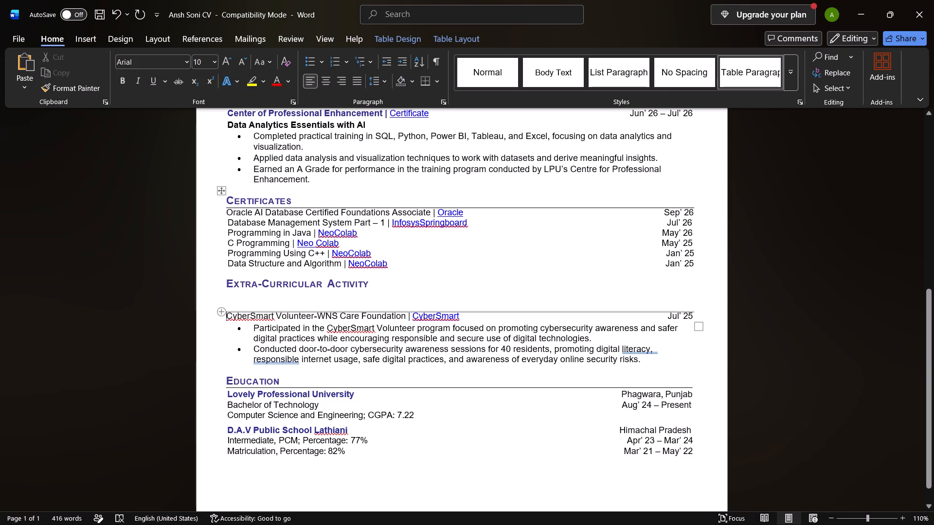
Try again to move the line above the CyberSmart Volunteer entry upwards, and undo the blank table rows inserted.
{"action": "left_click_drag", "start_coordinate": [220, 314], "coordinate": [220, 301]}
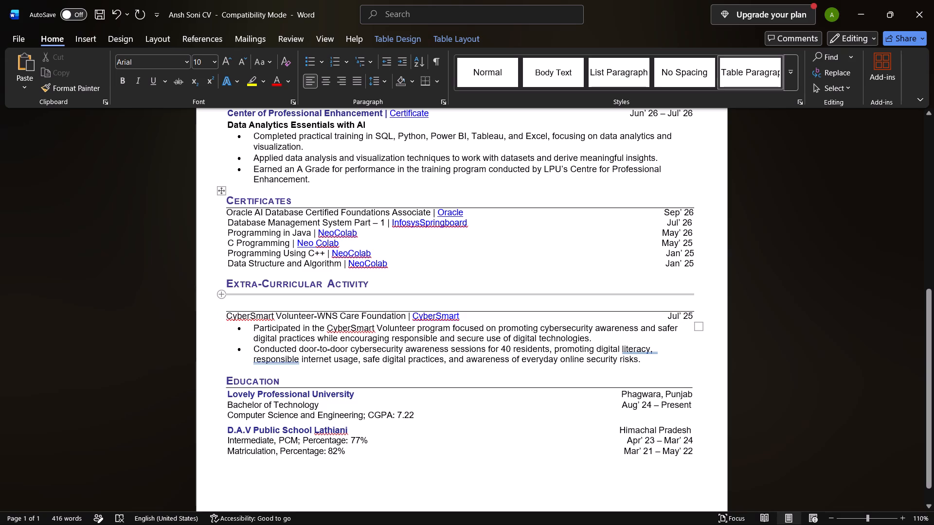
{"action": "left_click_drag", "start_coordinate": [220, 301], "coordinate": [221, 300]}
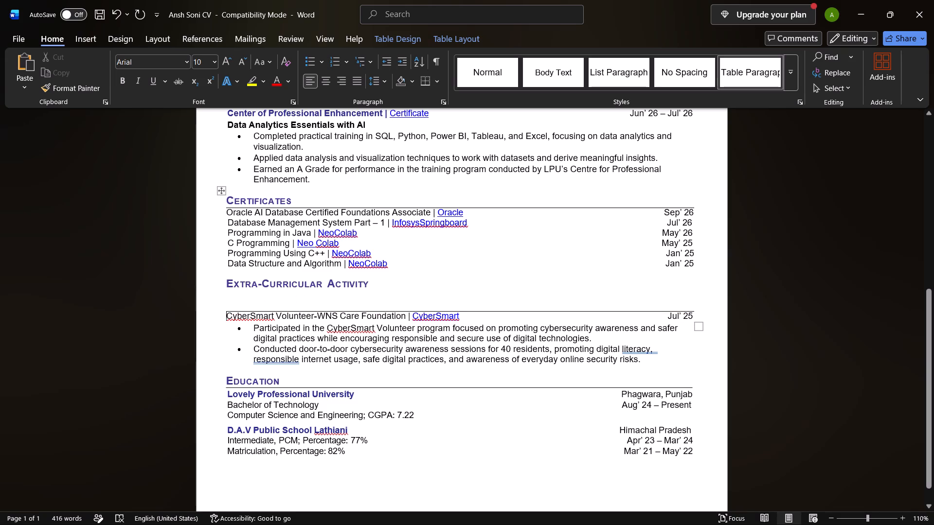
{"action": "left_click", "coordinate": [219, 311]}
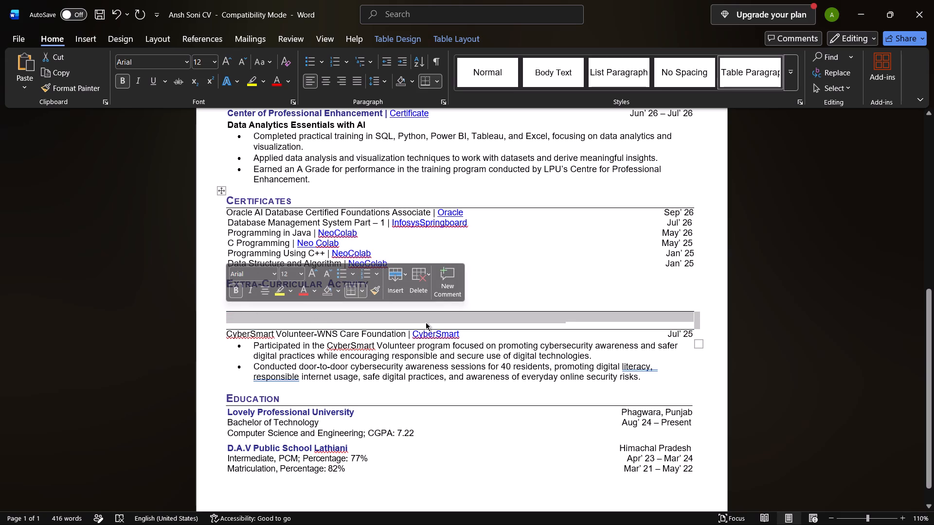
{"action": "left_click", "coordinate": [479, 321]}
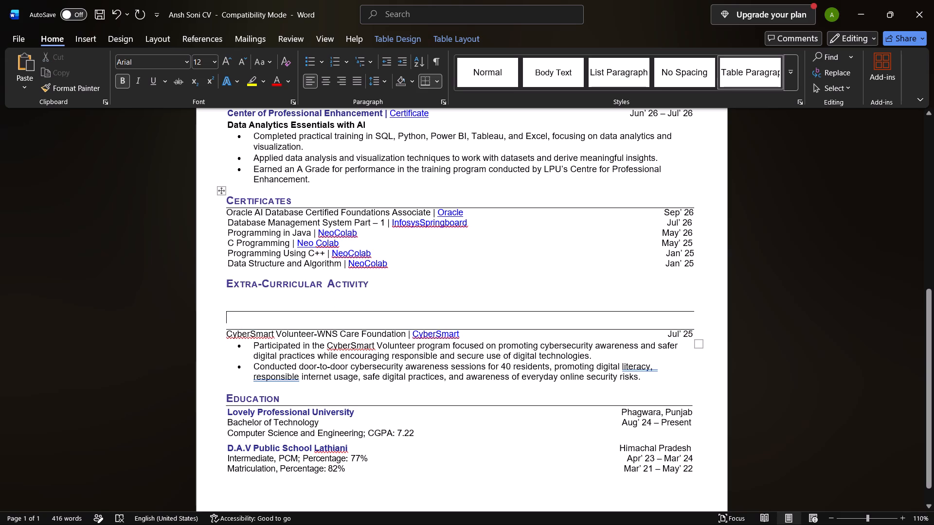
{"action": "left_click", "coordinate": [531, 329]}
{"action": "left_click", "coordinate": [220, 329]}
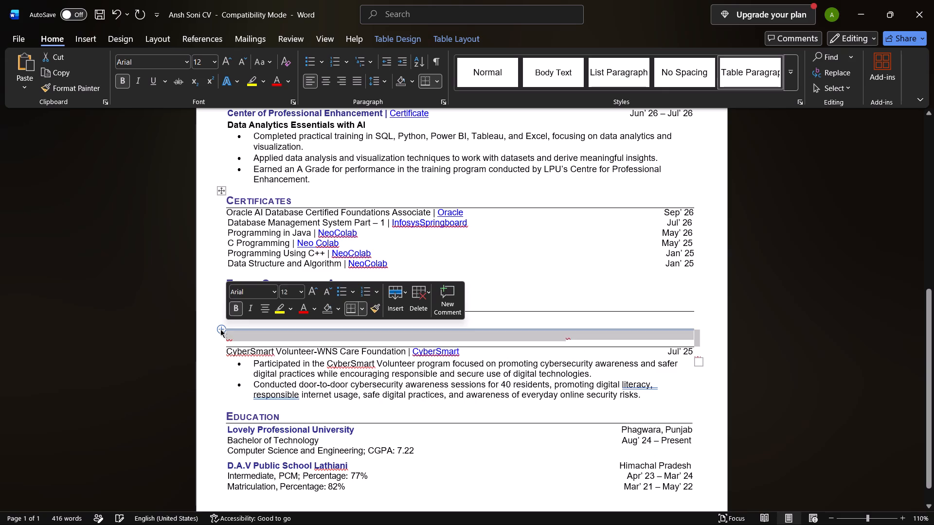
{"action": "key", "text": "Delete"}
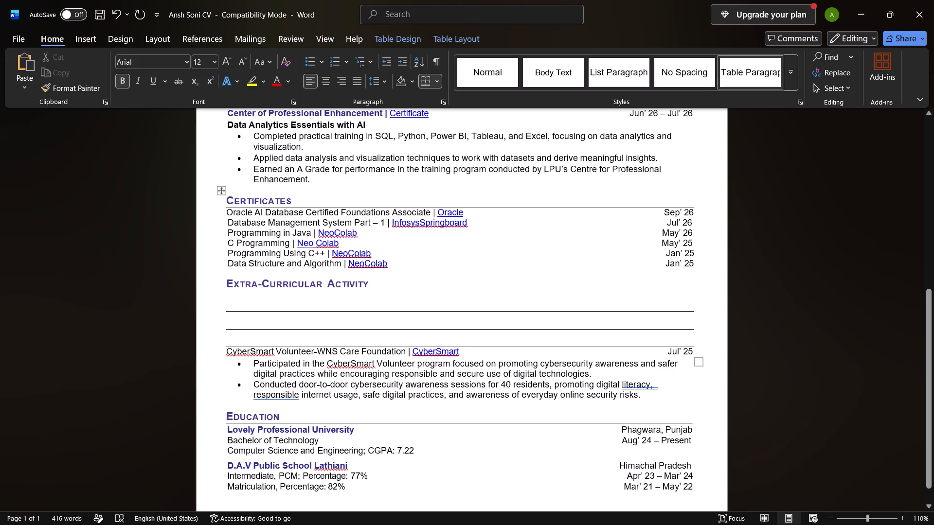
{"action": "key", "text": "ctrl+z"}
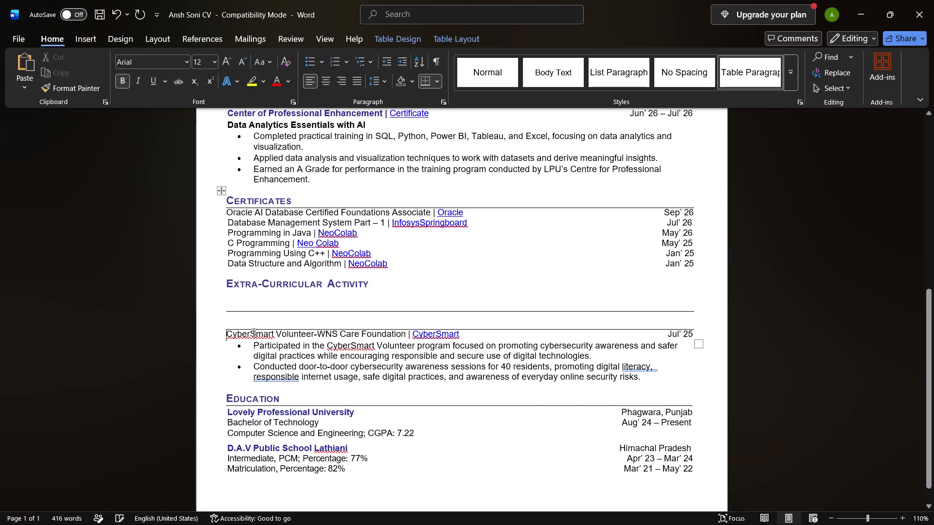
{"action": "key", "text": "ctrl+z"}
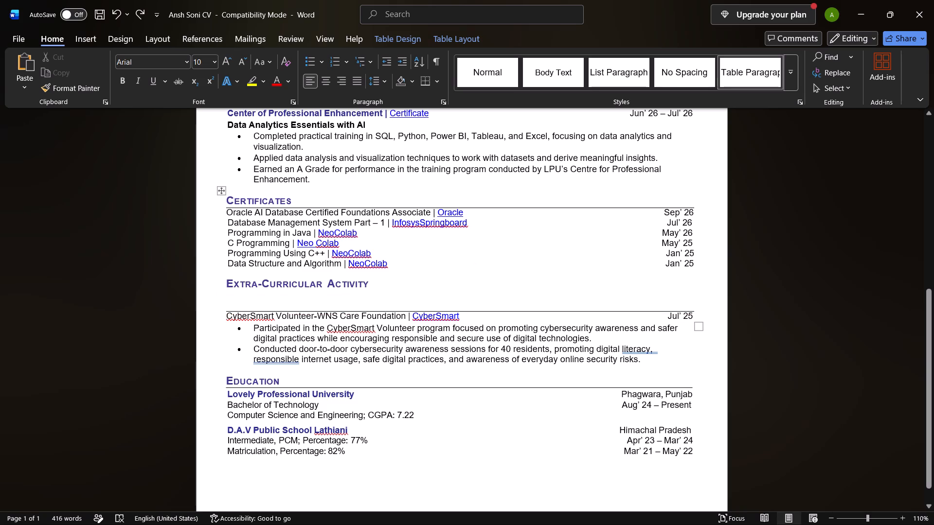
Shrink the blank row beneath the Extra-Curricular Activity heading so its bottom line sits closer to the heading.
{"action": "left_click_drag", "start_coordinate": [489, 312], "coordinate": [489, 293]}
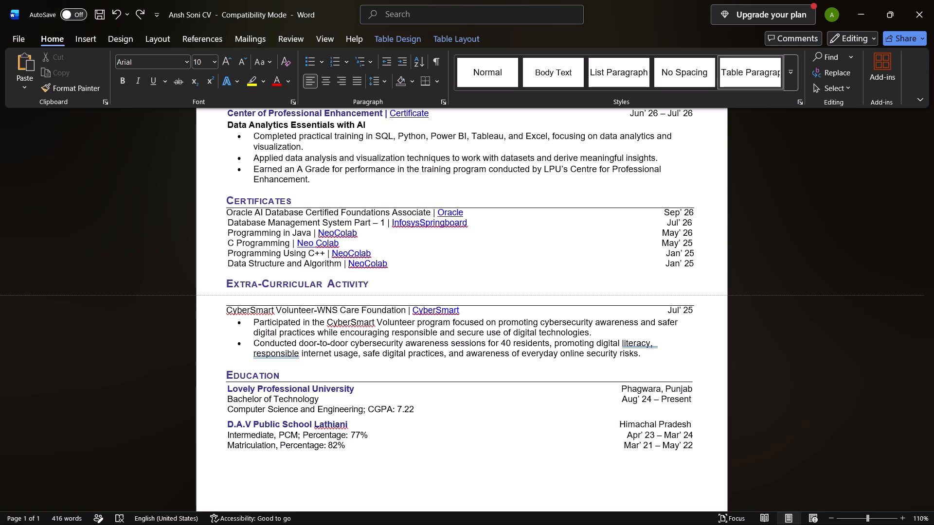
{"action": "left_click_drag", "start_coordinate": [489, 293], "coordinate": [489, 277]}
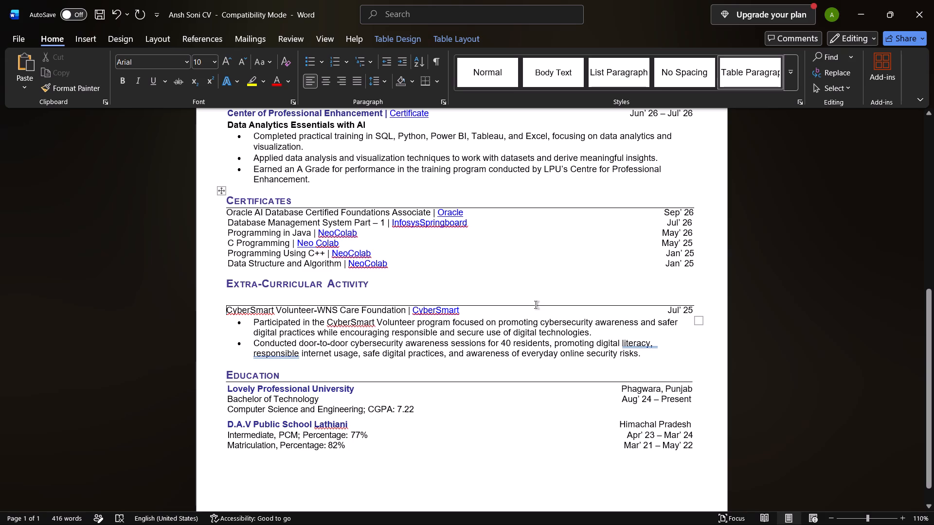
{"action": "left_click_drag", "start_coordinate": [536, 307], "coordinate": [537, 301]}
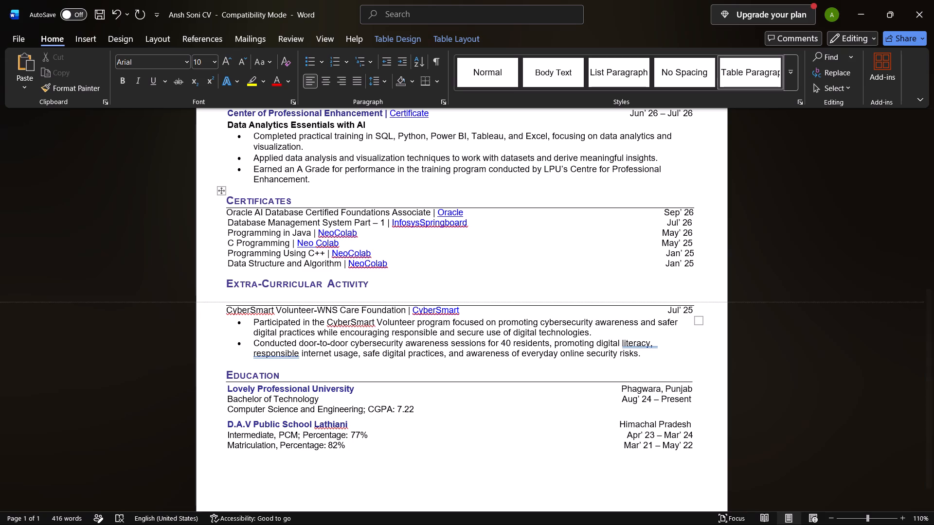
{"action": "left_click_drag", "start_coordinate": [537, 301], "coordinate": [539, 240]}
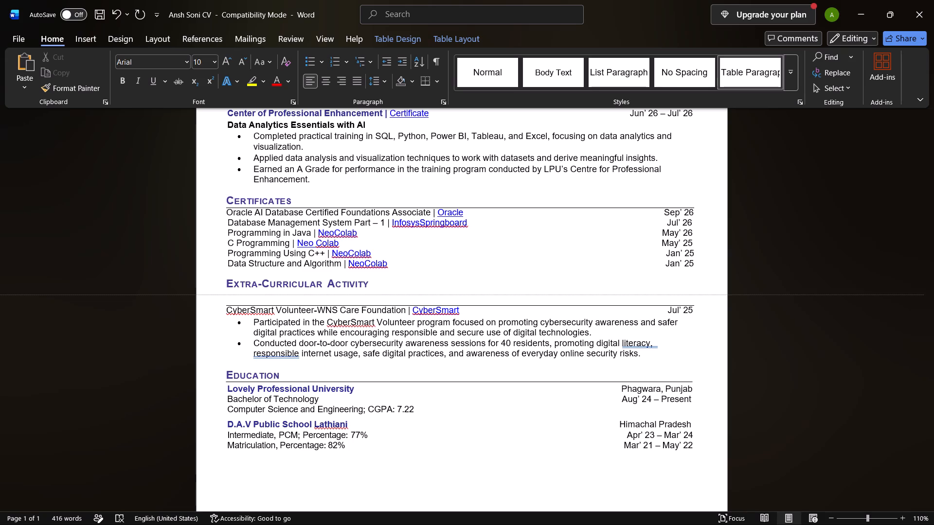
{"action": "left_click_drag", "start_coordinate": [539, 240], "coordinate": [500, 278]}
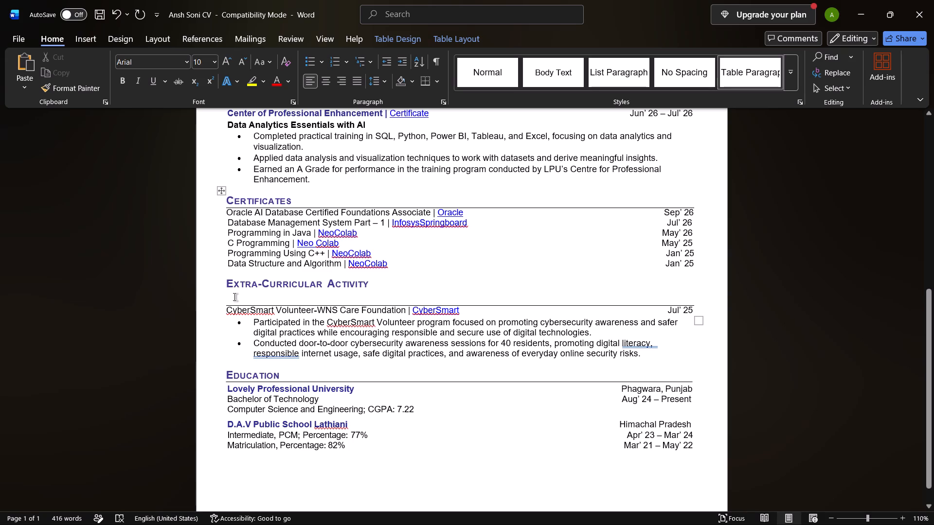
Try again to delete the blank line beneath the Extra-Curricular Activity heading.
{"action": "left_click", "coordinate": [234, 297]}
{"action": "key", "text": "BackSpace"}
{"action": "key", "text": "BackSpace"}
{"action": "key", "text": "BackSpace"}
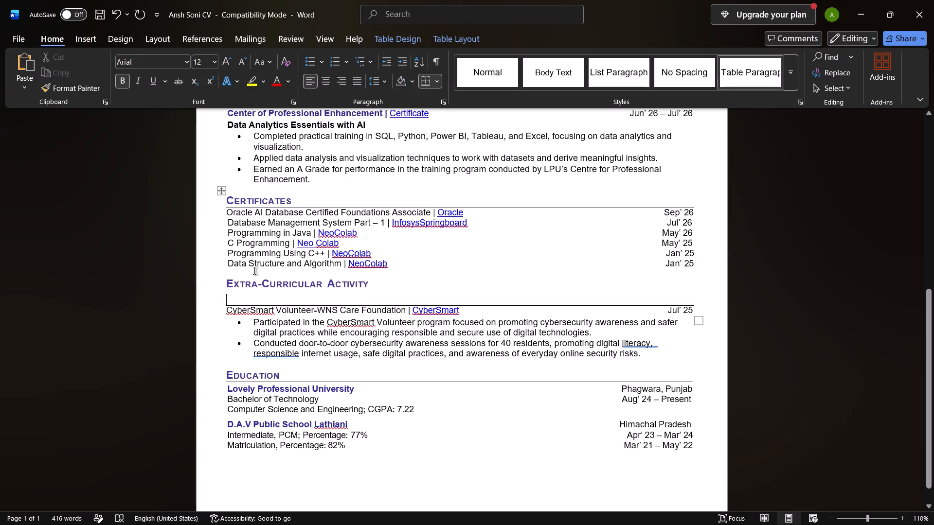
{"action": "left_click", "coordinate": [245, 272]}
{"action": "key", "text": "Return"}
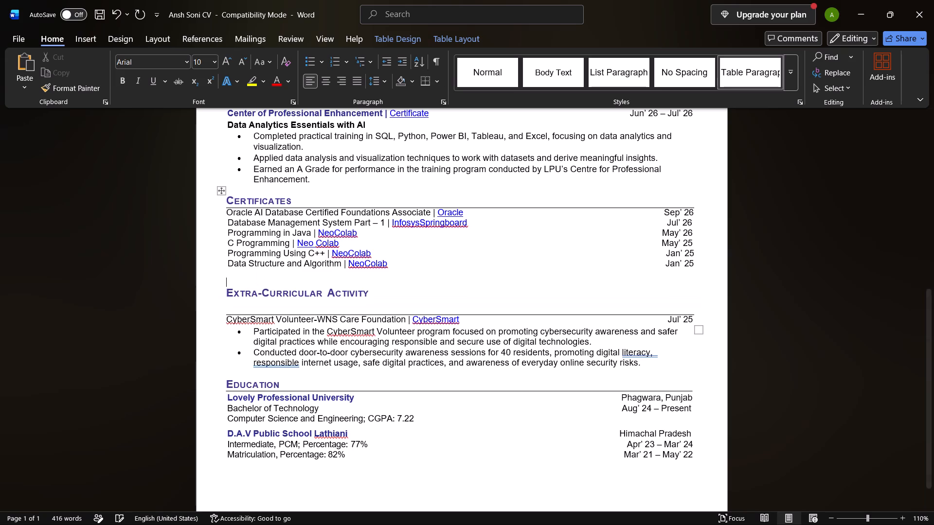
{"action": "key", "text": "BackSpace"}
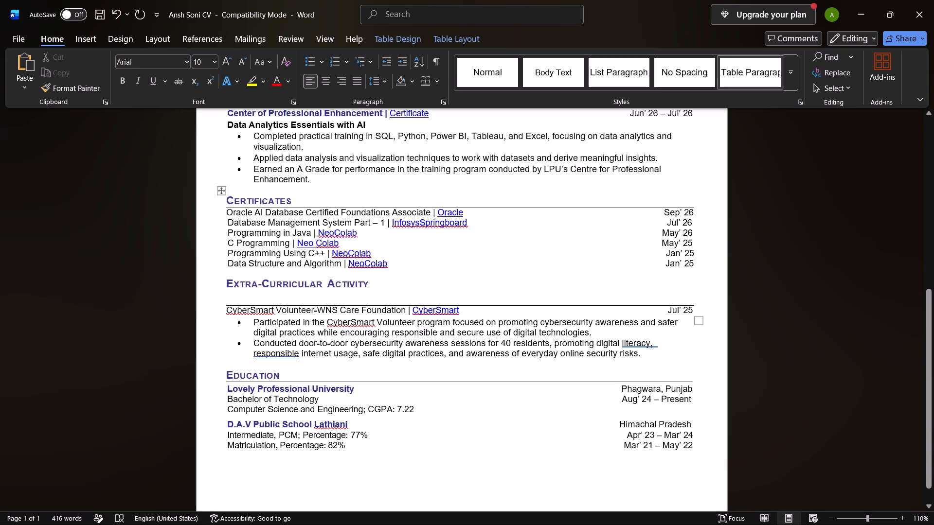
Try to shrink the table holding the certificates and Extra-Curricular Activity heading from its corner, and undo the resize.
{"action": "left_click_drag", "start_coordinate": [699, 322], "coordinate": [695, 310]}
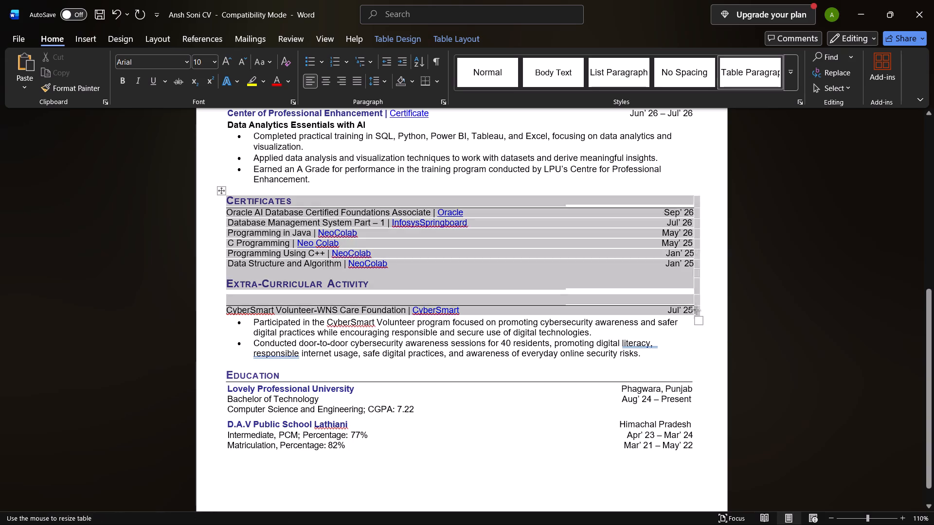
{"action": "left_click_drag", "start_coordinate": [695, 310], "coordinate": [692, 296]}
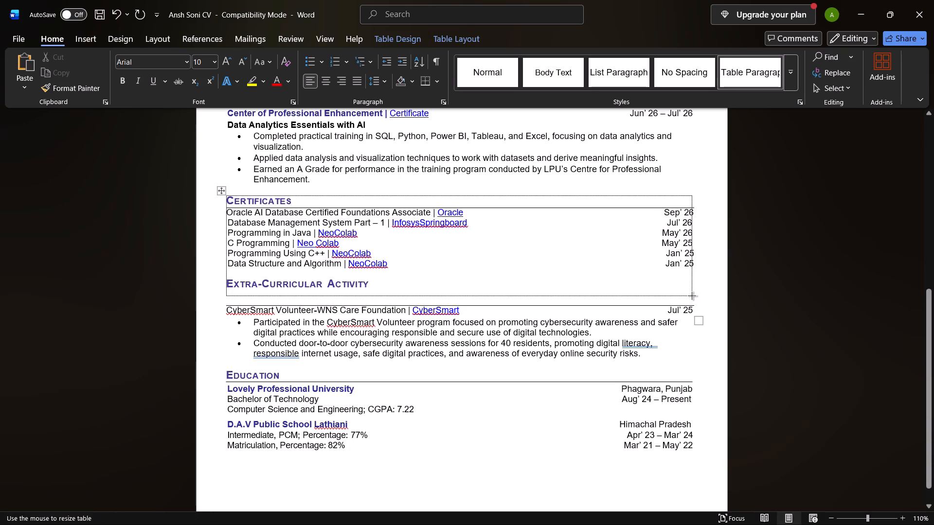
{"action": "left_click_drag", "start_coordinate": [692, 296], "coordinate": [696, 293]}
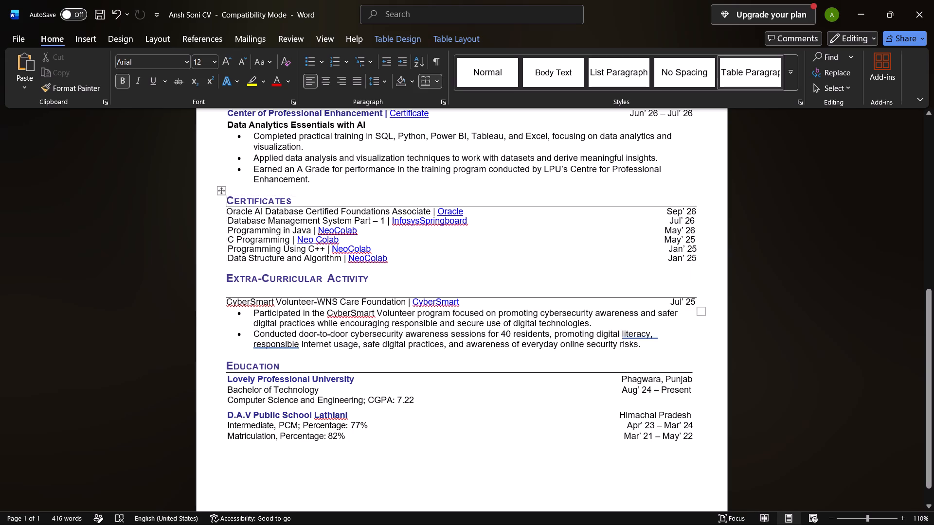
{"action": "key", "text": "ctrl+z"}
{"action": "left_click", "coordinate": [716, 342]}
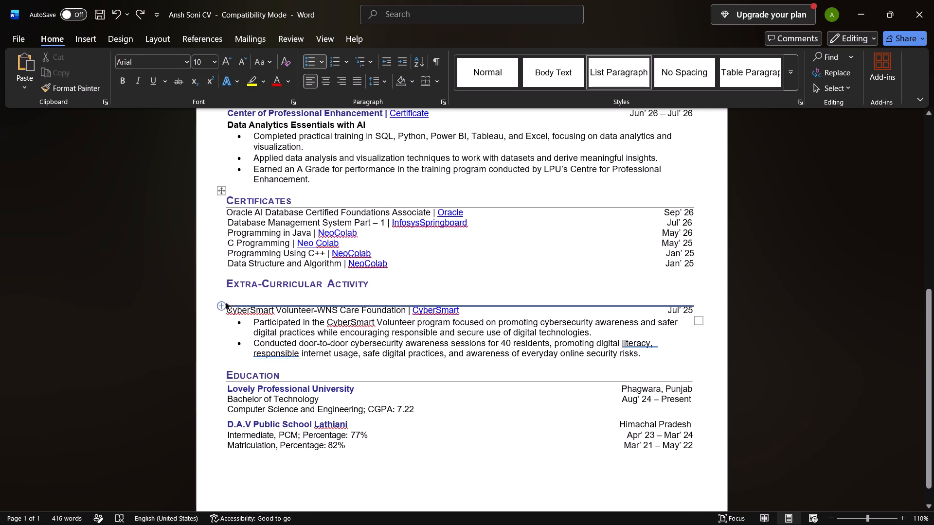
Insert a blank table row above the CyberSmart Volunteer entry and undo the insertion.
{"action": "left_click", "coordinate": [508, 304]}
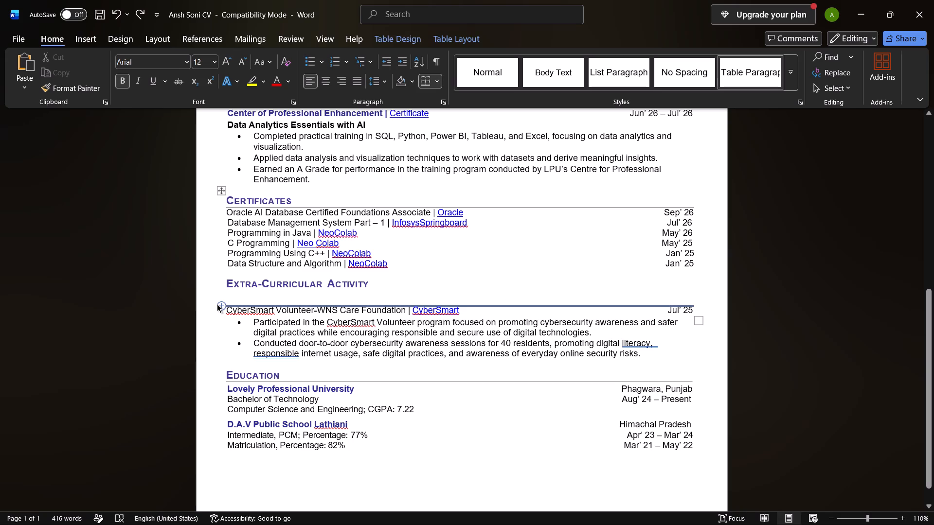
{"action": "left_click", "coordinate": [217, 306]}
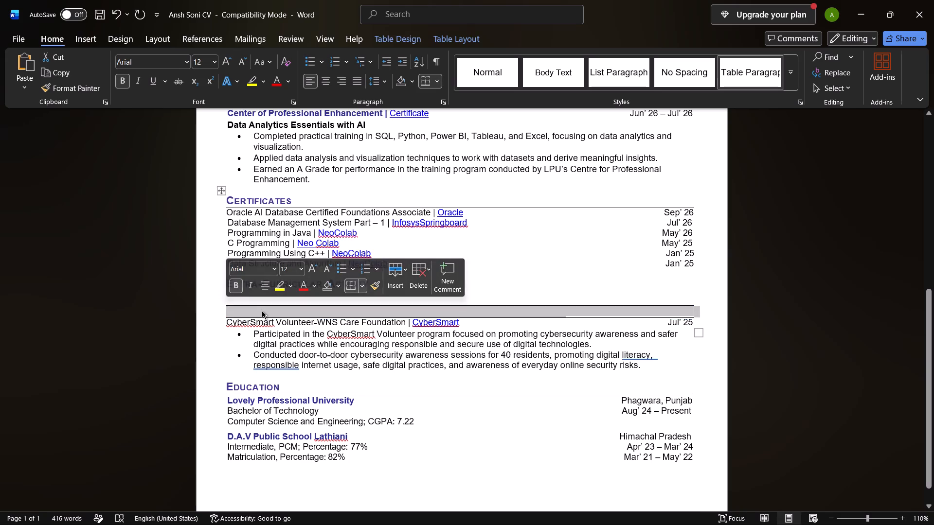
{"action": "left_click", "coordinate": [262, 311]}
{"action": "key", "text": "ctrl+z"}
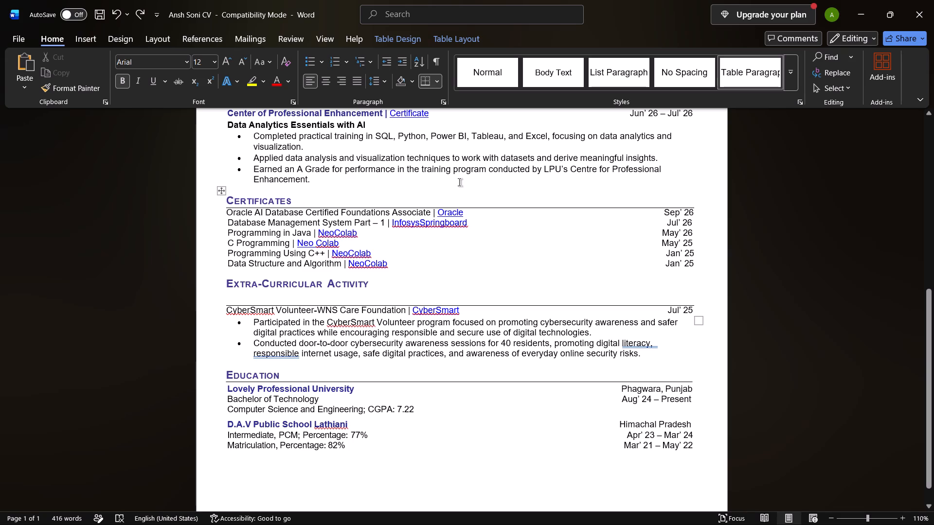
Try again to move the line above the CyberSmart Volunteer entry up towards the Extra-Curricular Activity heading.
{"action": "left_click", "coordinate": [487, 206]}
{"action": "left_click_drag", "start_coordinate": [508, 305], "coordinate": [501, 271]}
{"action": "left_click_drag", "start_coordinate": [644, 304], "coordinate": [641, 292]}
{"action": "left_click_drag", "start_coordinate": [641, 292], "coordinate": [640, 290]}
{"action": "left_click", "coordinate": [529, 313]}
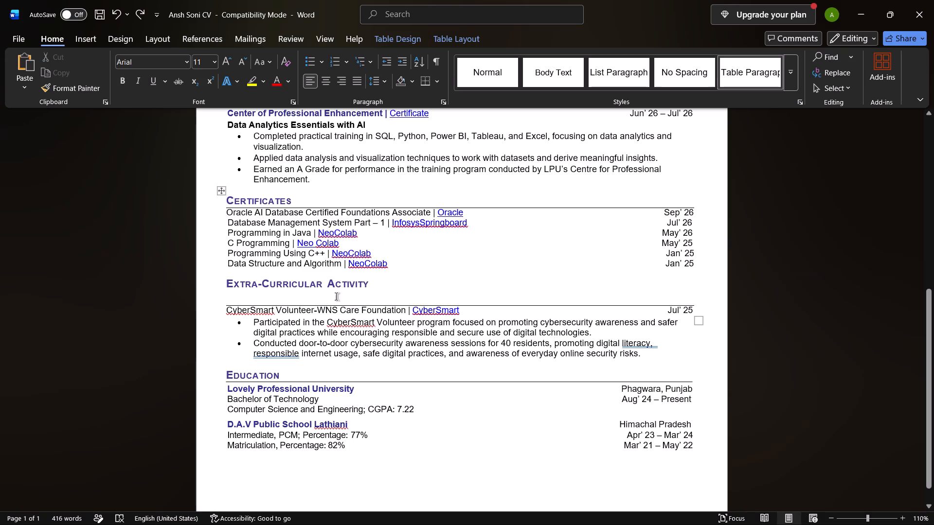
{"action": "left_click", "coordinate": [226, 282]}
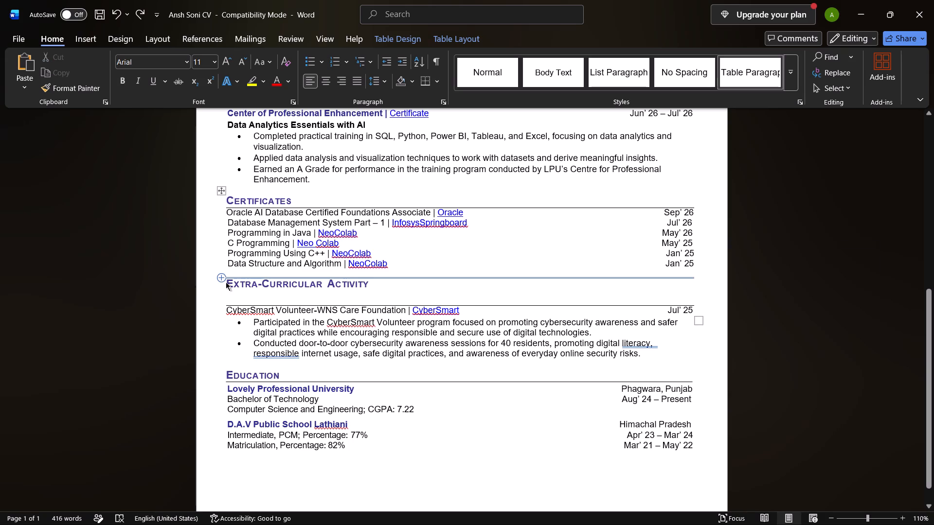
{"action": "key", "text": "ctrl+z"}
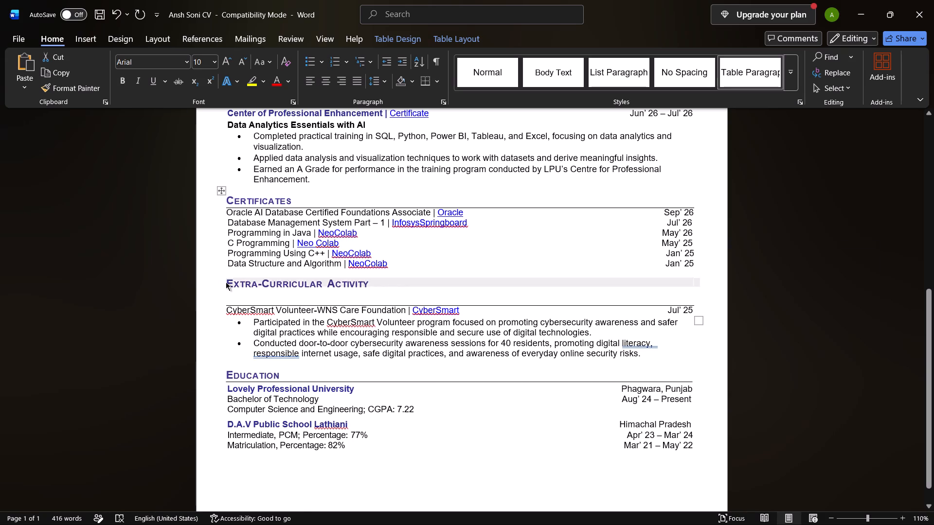
Check the line spacing options for the rows from the Extra-Curricular Activity heading to the CyberSmart Volunteer entry.
{"action": "left_click_drag", "start_coordinate": [227, 286], "coordinate": [227, 285]}
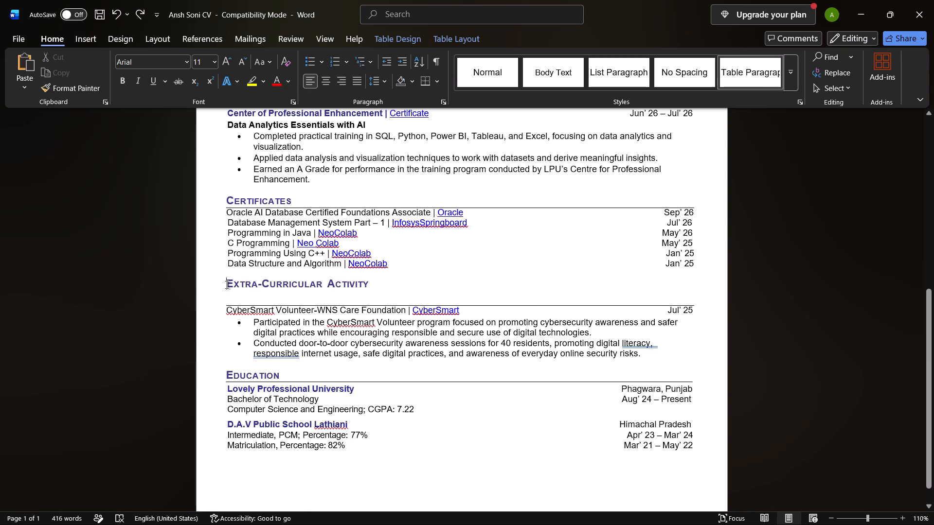
{"action": "left_click_drag", "start_coordinate": [227, 285], "coordinate": [466, 310]}
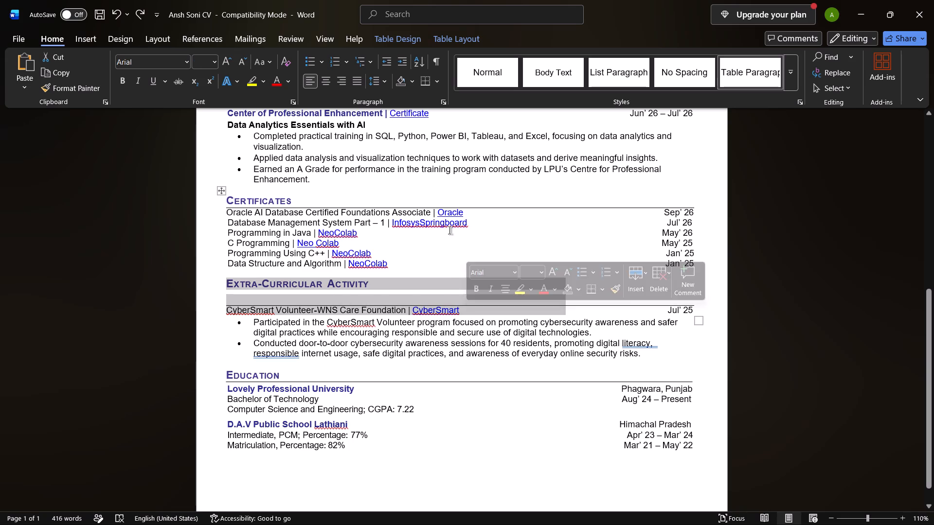
{"action": "left_click", "coordinate": [385, 82]}
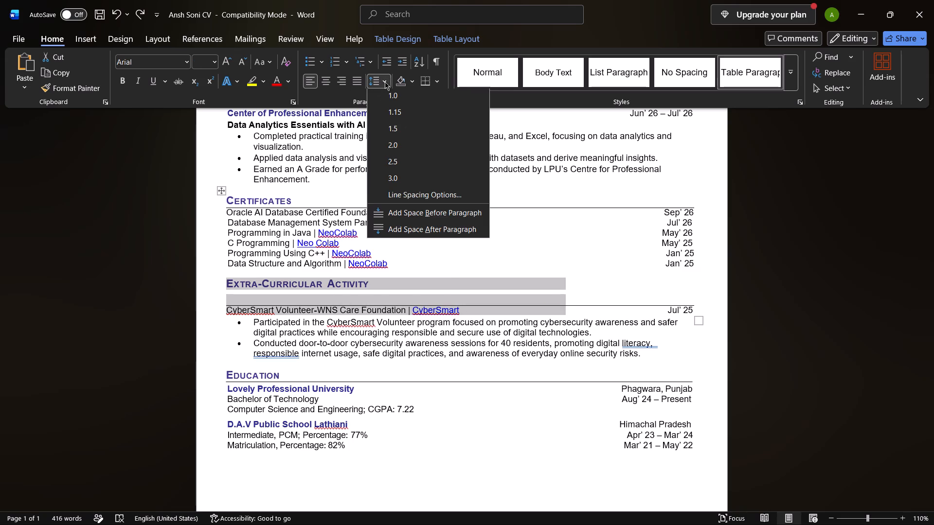
{"action": "left_click", "coordinate": [403, 203]}
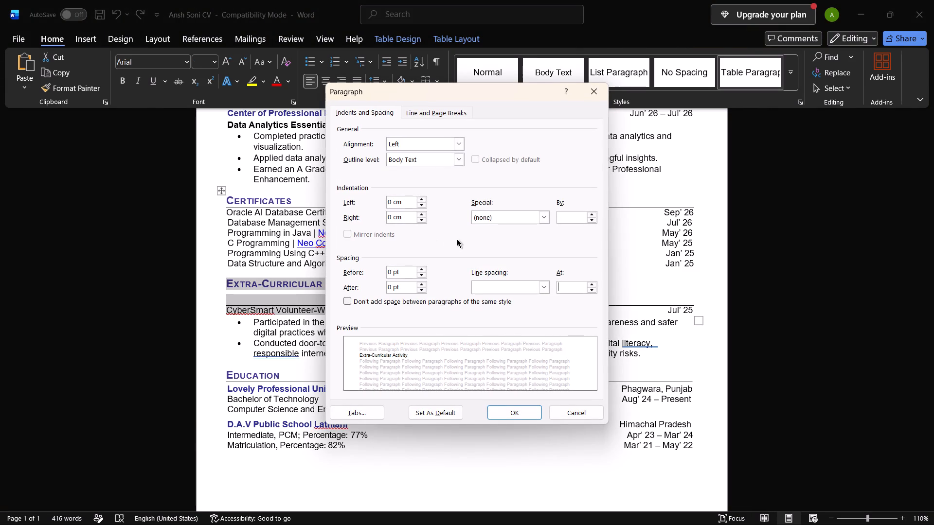
{"action": "left_click", "coordinate": [588, 96]}
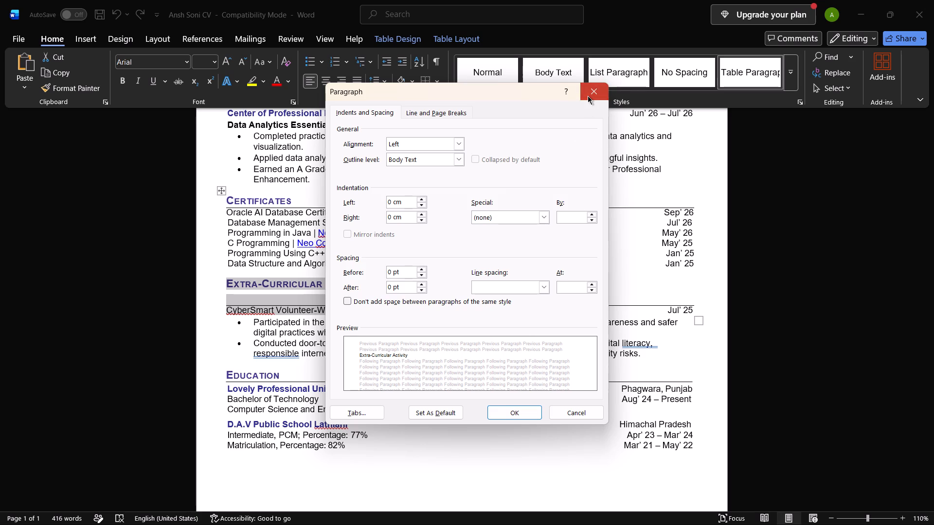
Raise the row boundary directly beneath the Extra-Curricular Activity heading to narrow the gap above the CyberSmart Volunteer entry.
{"action": "left_click", "coordinate": [287, 290]}
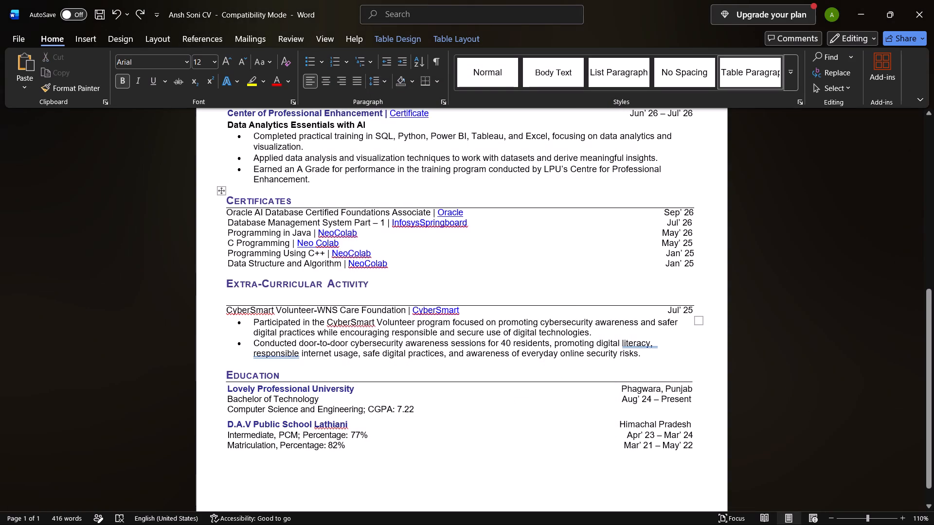
{"action": "left_click", "coordinate": [251, 296]}
{"action": "left_click_drag", "start_coordinate": [242, 296], "coordinate": [242, 291]}
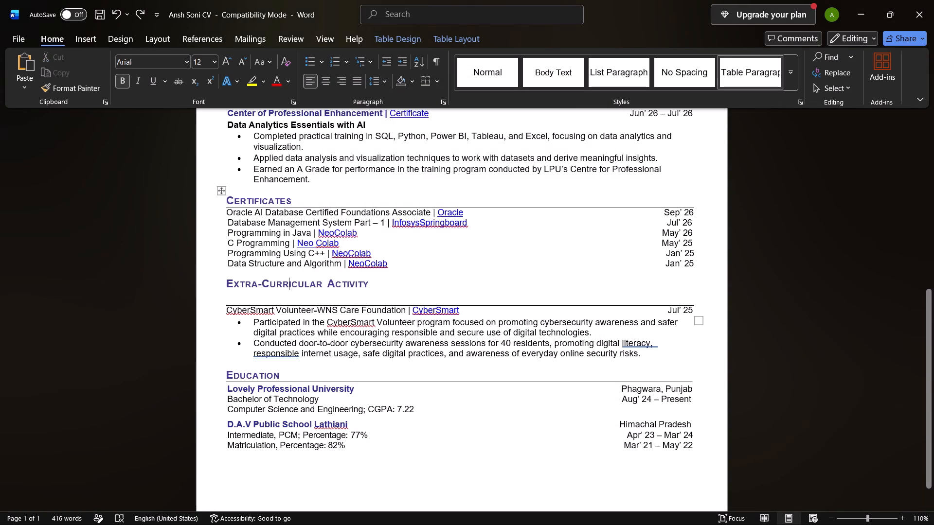
{"action": "left_click_drag", "start_coordinate": [242, 291], "coordinate": [247, 282]}
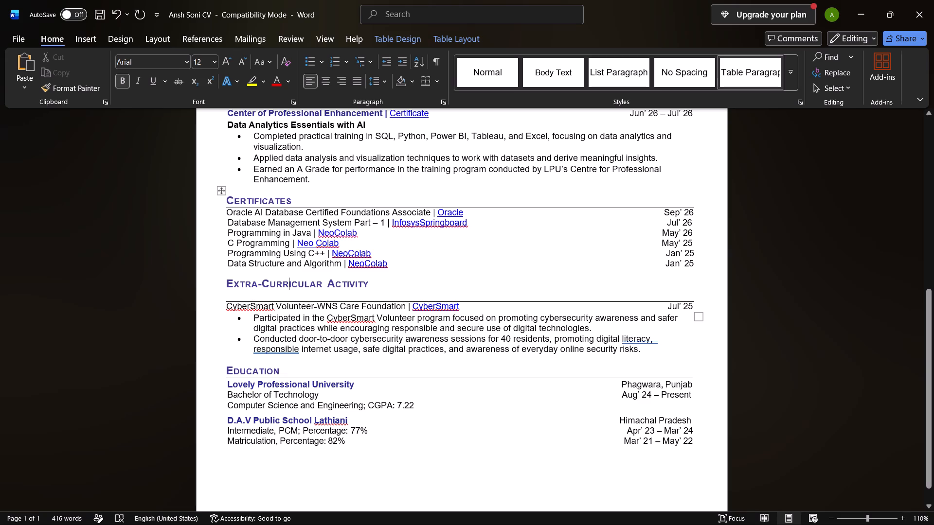
{"action": "left_click_drag", "start_coordinate": [250, 291], "coordinate": [250, 278]}
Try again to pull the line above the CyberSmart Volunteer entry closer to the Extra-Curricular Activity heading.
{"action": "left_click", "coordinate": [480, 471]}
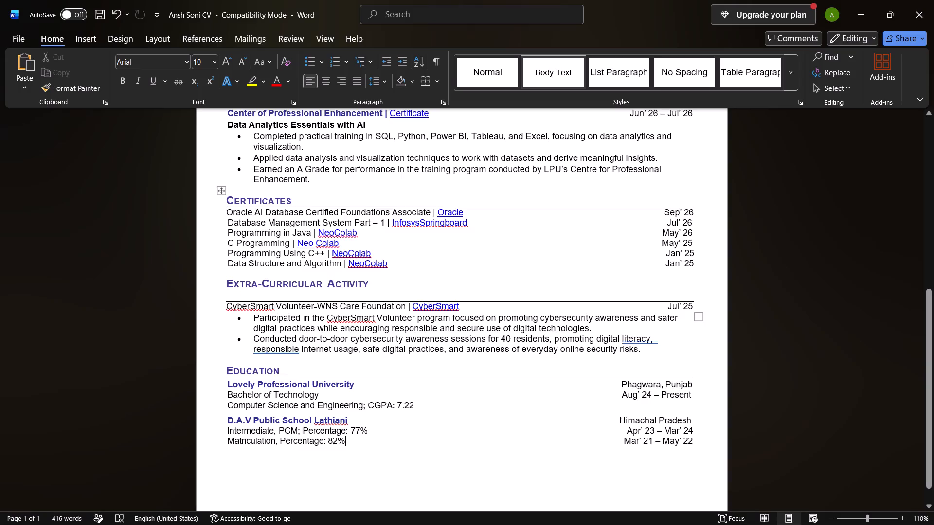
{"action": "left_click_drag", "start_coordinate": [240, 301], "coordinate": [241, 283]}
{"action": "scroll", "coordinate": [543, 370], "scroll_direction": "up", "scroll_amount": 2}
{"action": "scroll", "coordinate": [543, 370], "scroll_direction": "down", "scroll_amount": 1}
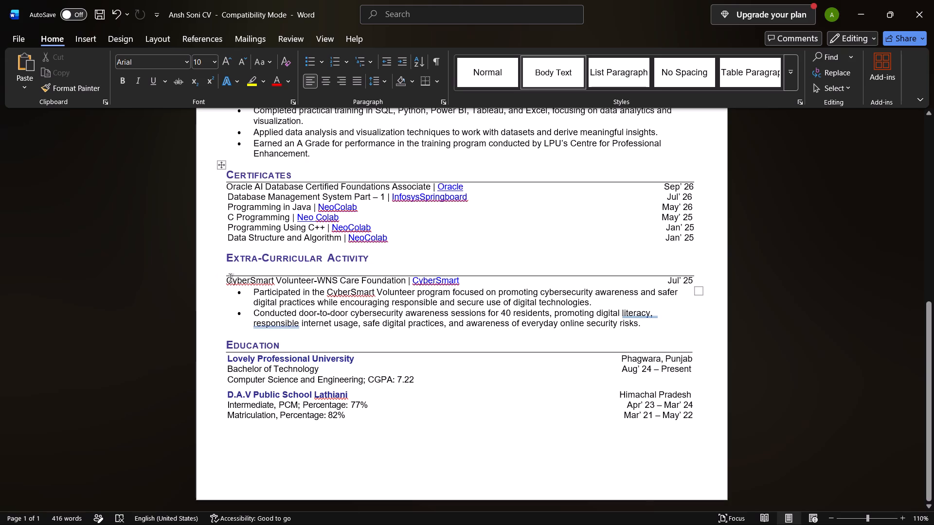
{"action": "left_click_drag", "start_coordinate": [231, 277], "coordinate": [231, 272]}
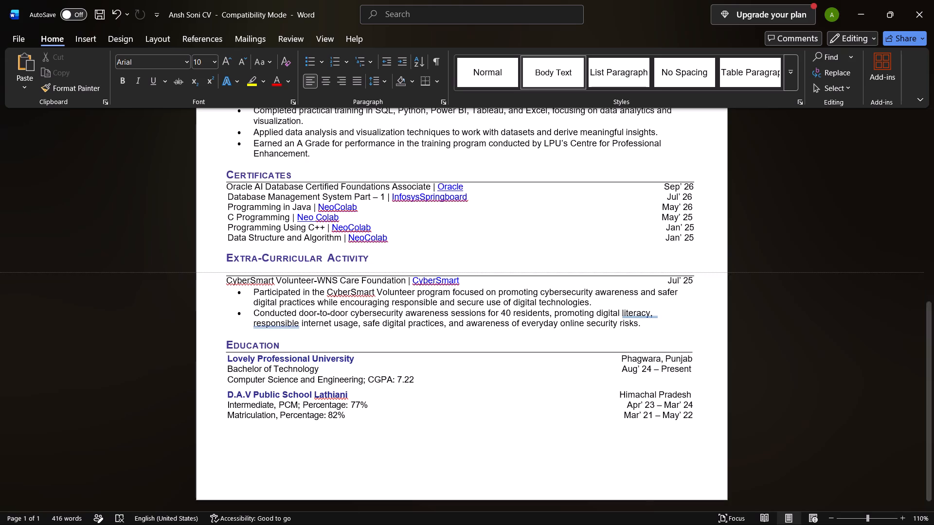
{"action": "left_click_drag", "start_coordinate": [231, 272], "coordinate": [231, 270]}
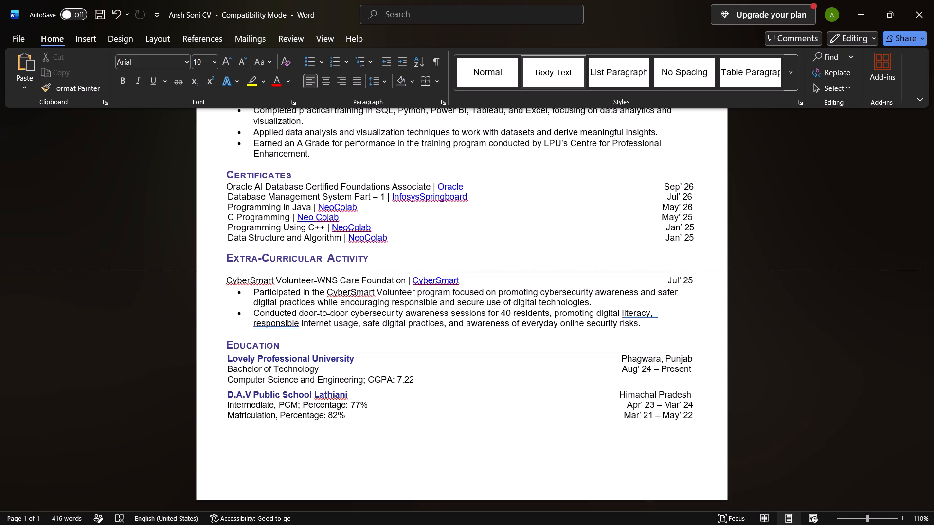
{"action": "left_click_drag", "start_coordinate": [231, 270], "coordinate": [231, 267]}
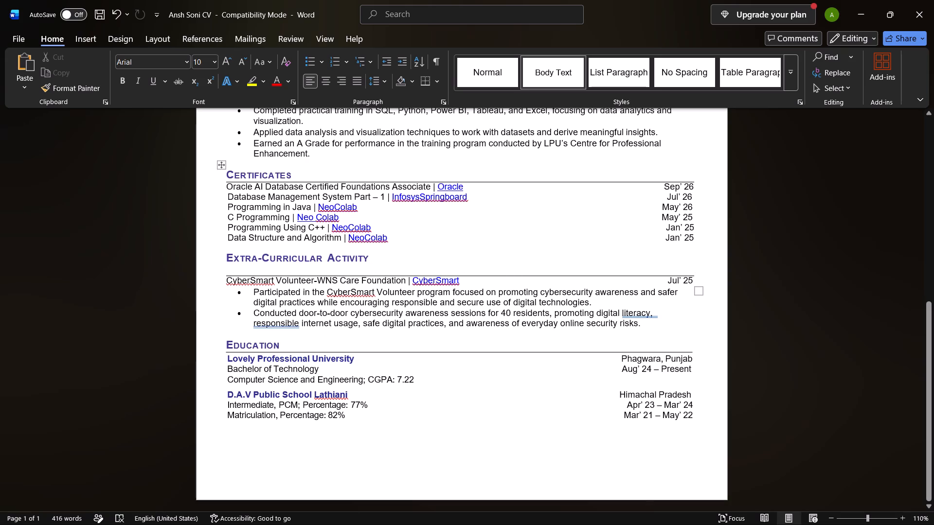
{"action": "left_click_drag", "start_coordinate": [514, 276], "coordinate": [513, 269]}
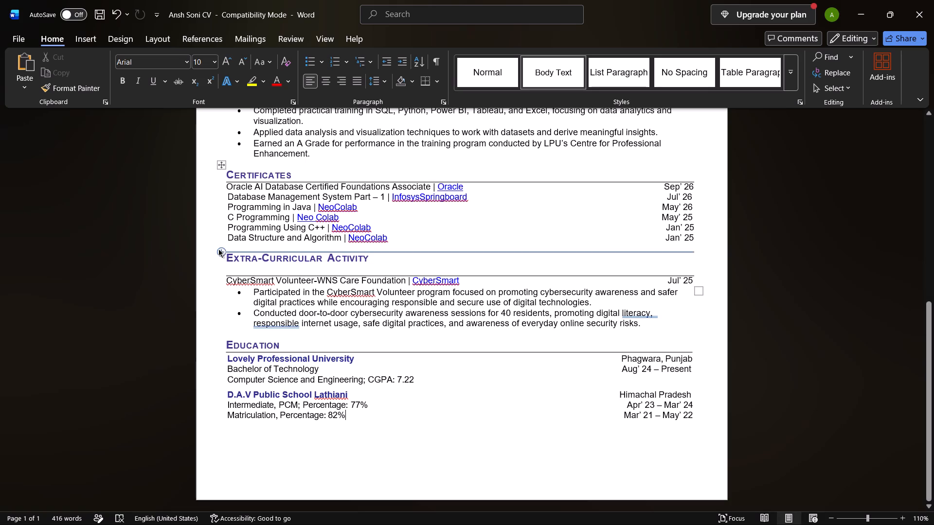
Move the Extra-Curricular Activity heading text up into the row directly beneath the Data Structure and Algorithm certificate.
{"action": "left_click_drag", "start_coordinate": [224, 255], "coordinate": [333, 265]}
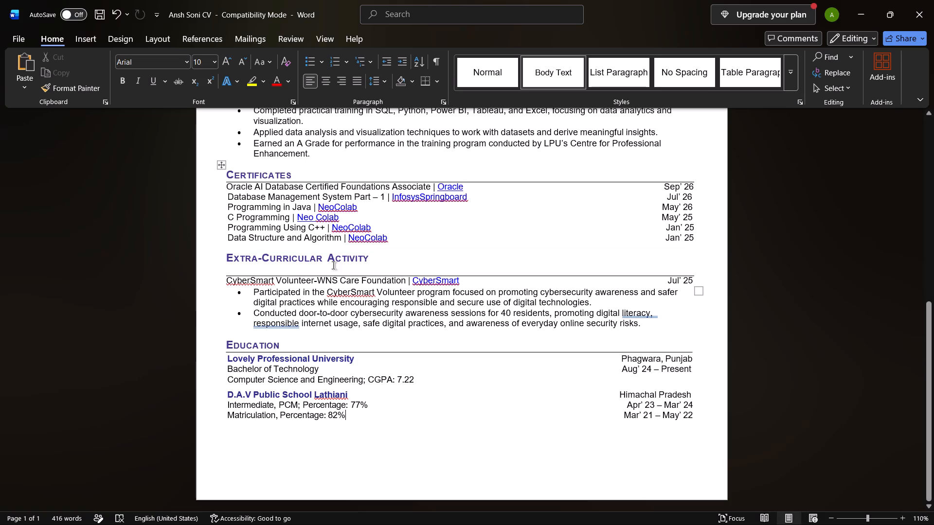
{"action": "left_click_drag", "start_coordinate": [333, 265], "coordinate": [374, 261]}
{"action": "left_click_drag", "start_coordinate": [374, 261], "coordinate": [233, 264]}
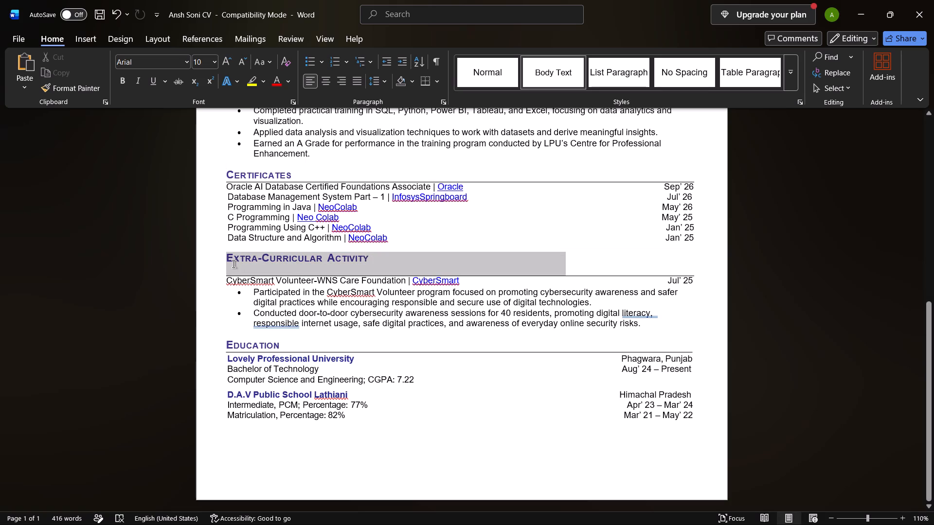
{"action": "left_click_drag", "start_coordinate": [233, 264], "coordinate": [233, 262]}
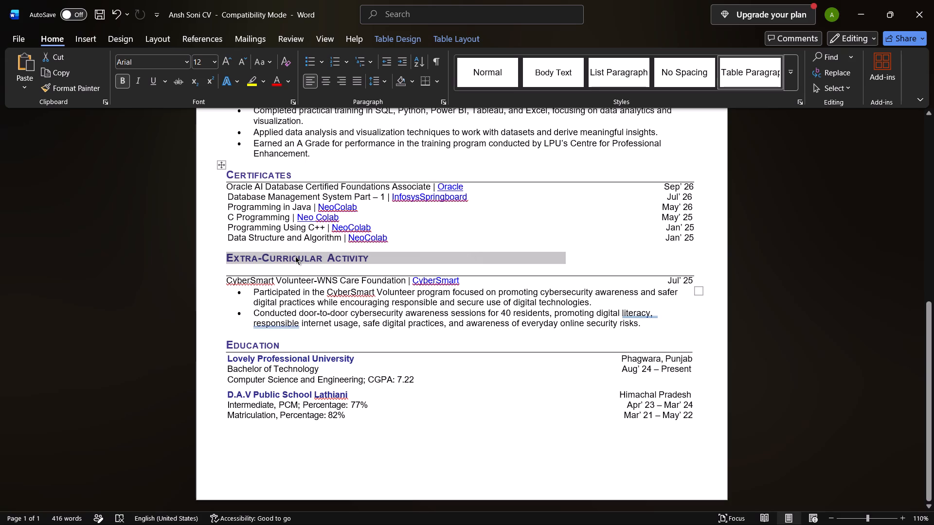
{"action": "left_click_drag", "start_coordinate": [295, 256], "coordinate": [295, 243]}
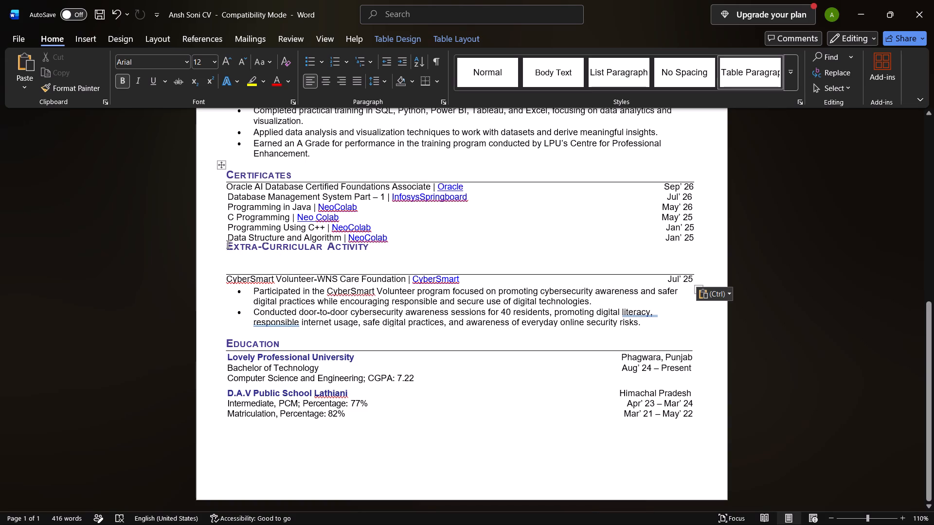
Move the Extra-Curricular Activity heading text down one row, away from the Data Structure and Algorithm certificate.
{"action": "left_click_drag", "start_coordinate": [228, 245], "coordinate": [369, 254]}
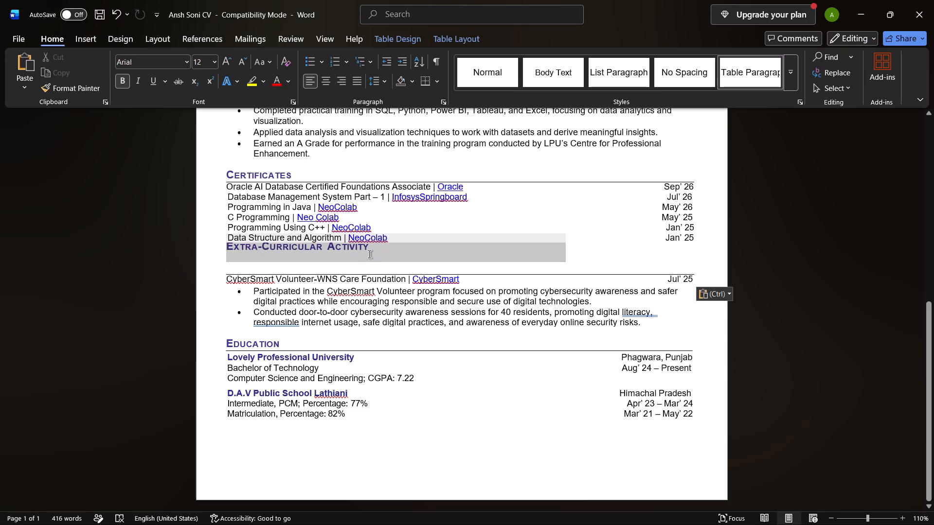
{"action": "left_click_drag", "start_coordinate": [369, 254], "coordinate": [365, 247]}
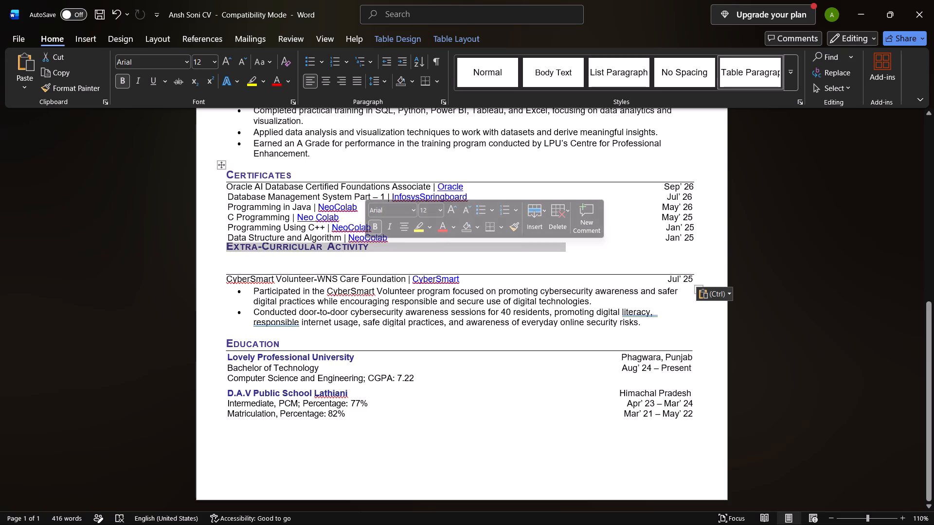
{"action": "left_click_drag", "start_coordinate": [333, 246], "coordinate": [333, 255]}
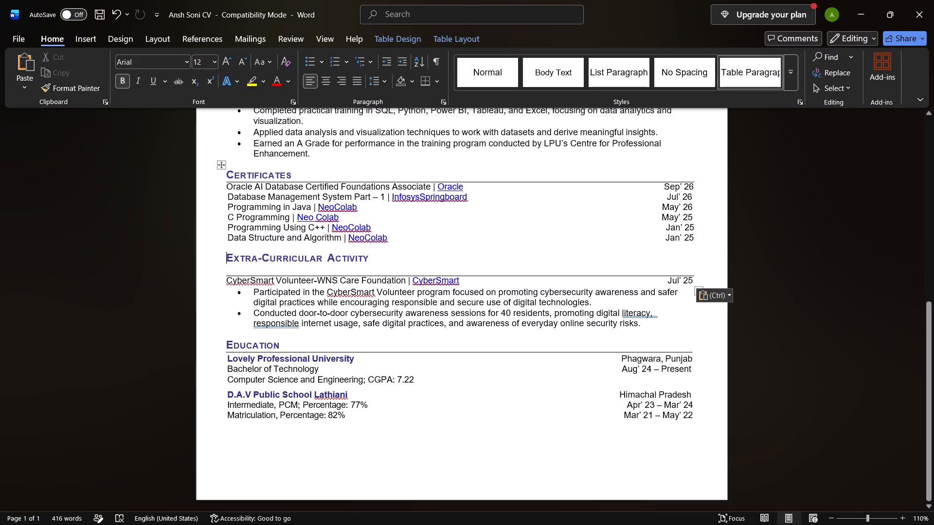
Move the Extra-Curricular Activity heading text down into the row directly above the CyberSmart Volunteer entry.
{"action": "left_click_drag", "start_coordinate": [229, 260], "coordinate": [444, 264]}
{"action": "left_click_drag", "start_coordinate": [321, 255], "coordinate": [321, 257]}
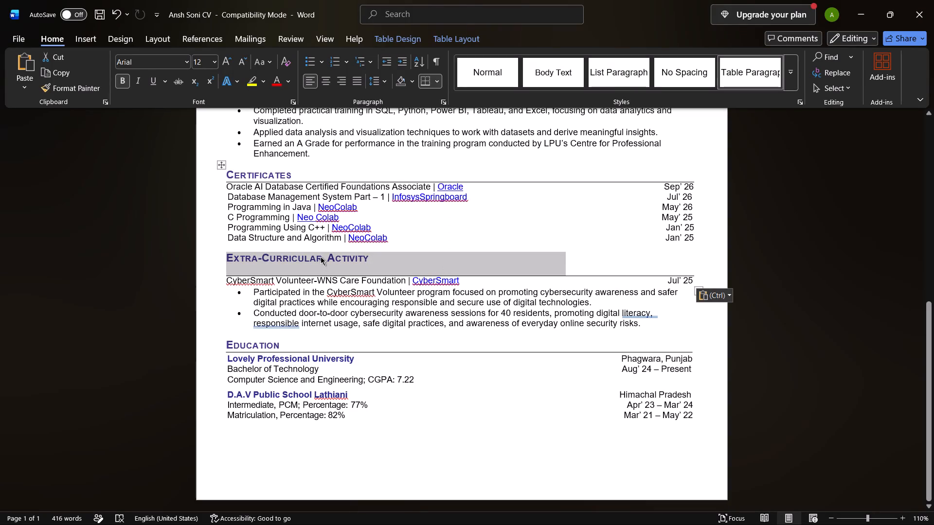
{"action": "left_click_drag", "start_coordinate": [321, 257], "coordinate": [321, 266]}
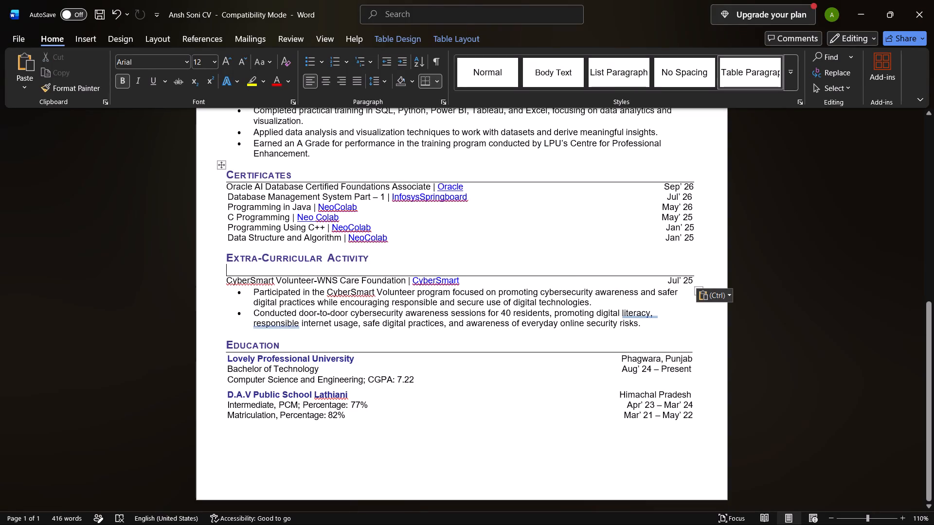
{"action": "left_click", "coordinate": [227, 257]}
{"action": "left_click_drag", "start_coordinate": [229, 260], "coordinate": [379, 258]}
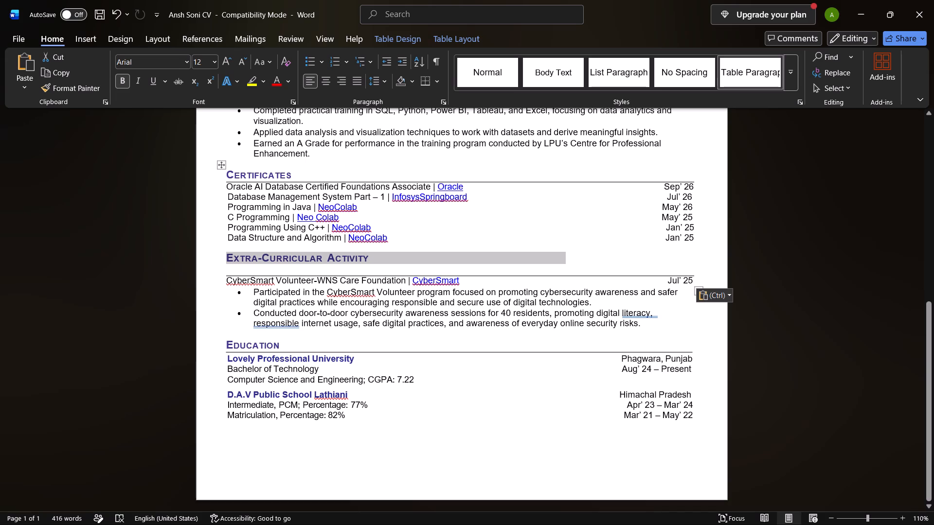
{"action": "left_click_drag", "start_coordinate": [324, 259], "coordinate": [329, 298]}
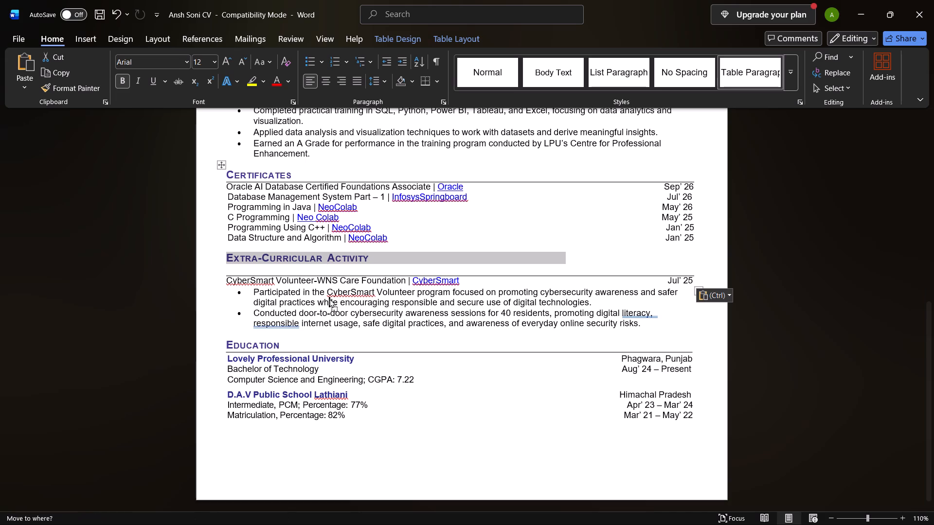
{"action": "left_click_drag", "start_coordinate": [329, 298], "coordinate": [229, 263]}
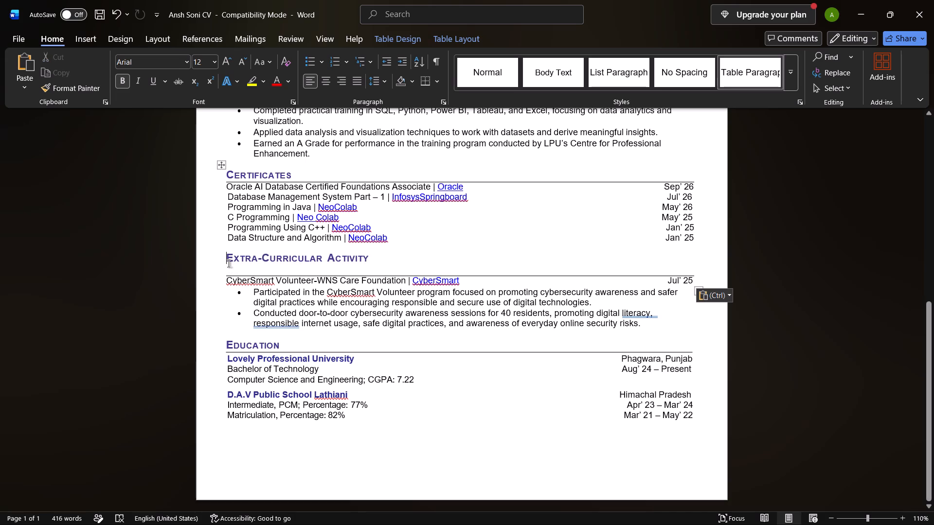
{"action": "left_click", "coordinate": [229, 263]}
{"action": "scroll", "coordinate": [229, 263], "scroll_direction": "right", "scroll_amount": 1}
{"action": "left_click_drag", "start_coordinate": [374, 257], "coordinate": [251, 264]}
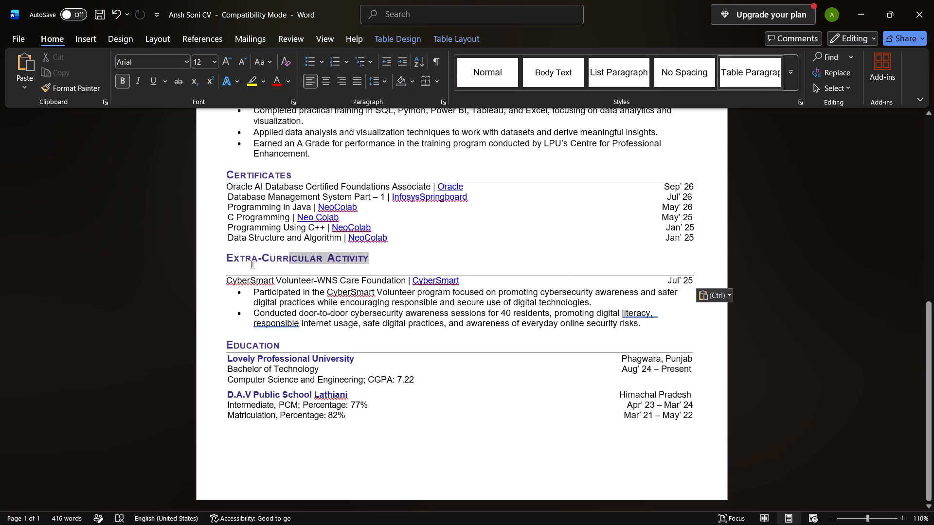
{"action": "left_click_drag", "start_coordinate": [251, 264], "coordinate": [220, 258]}
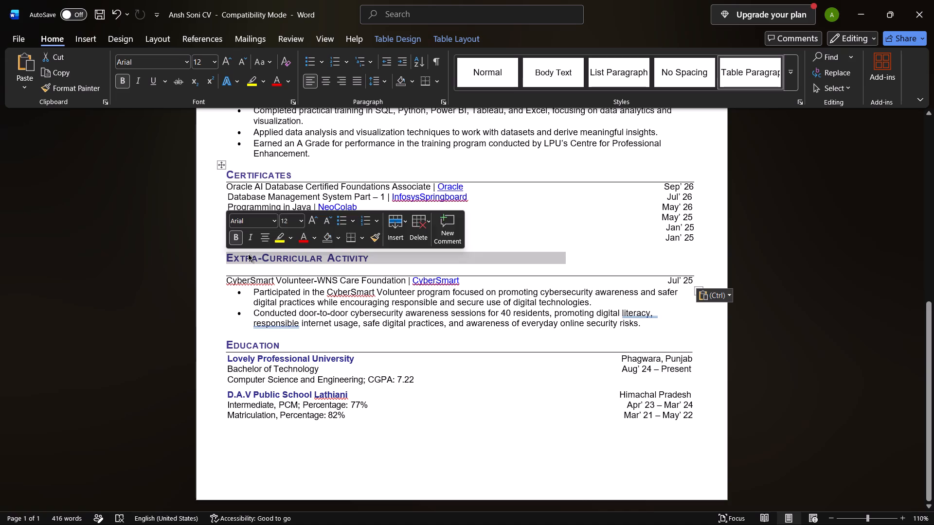
{"action": "left_click_drag", "start_coordinate": [248, 254], "coordinate": [241, 267]}
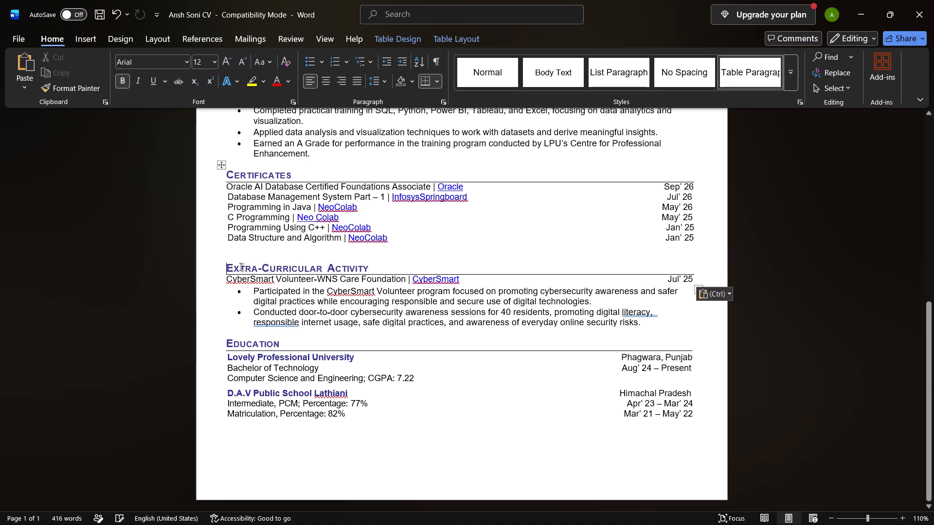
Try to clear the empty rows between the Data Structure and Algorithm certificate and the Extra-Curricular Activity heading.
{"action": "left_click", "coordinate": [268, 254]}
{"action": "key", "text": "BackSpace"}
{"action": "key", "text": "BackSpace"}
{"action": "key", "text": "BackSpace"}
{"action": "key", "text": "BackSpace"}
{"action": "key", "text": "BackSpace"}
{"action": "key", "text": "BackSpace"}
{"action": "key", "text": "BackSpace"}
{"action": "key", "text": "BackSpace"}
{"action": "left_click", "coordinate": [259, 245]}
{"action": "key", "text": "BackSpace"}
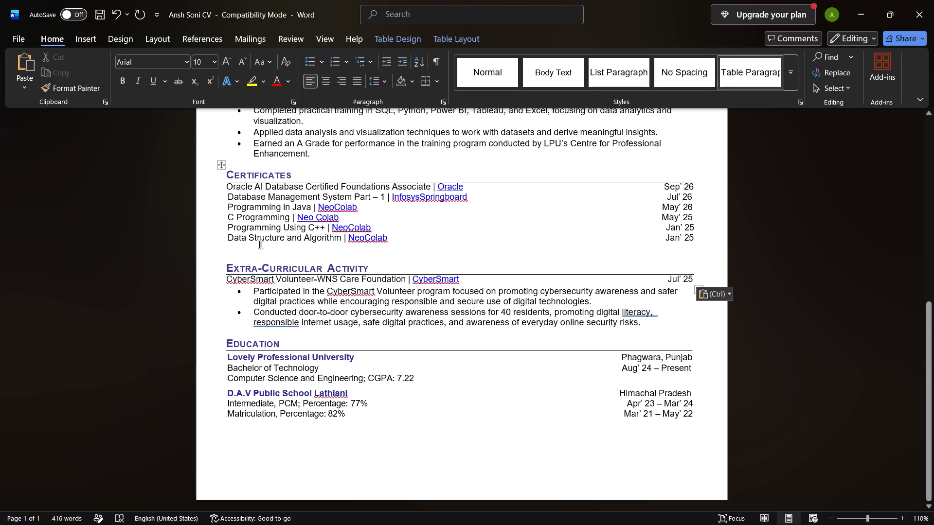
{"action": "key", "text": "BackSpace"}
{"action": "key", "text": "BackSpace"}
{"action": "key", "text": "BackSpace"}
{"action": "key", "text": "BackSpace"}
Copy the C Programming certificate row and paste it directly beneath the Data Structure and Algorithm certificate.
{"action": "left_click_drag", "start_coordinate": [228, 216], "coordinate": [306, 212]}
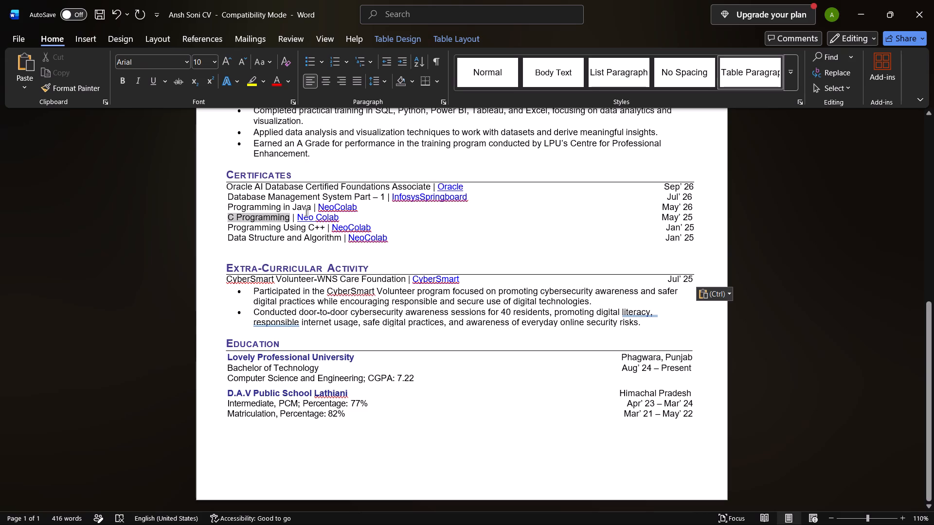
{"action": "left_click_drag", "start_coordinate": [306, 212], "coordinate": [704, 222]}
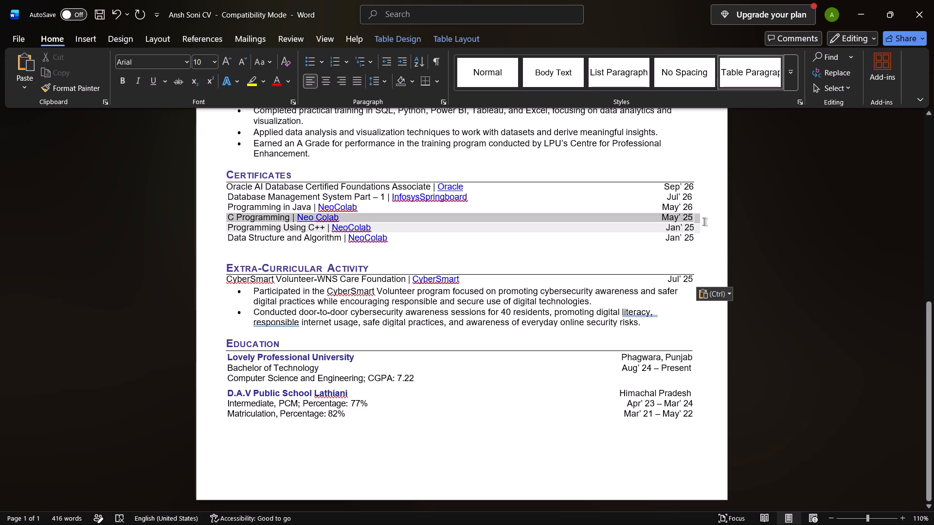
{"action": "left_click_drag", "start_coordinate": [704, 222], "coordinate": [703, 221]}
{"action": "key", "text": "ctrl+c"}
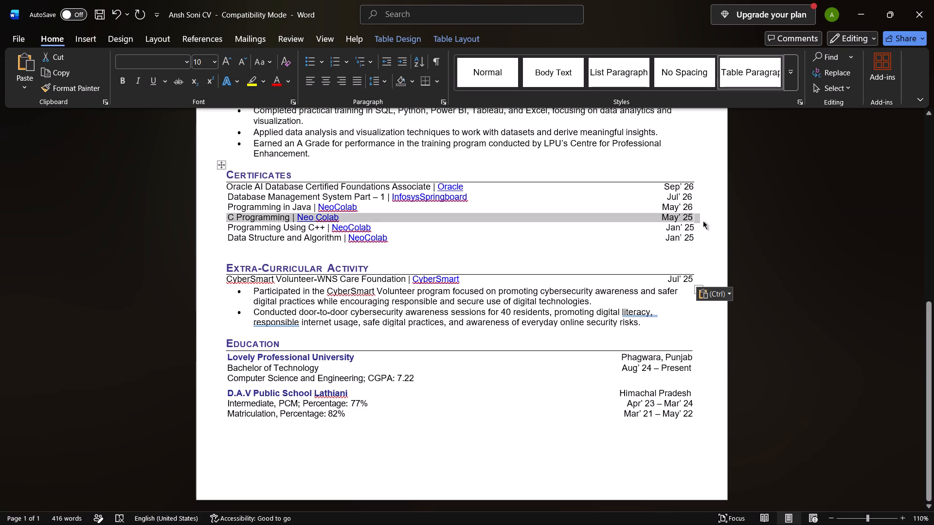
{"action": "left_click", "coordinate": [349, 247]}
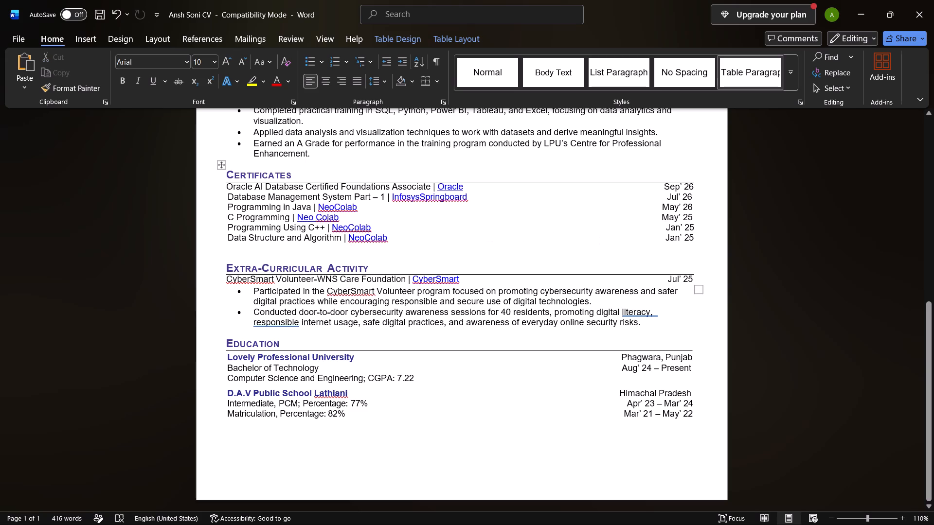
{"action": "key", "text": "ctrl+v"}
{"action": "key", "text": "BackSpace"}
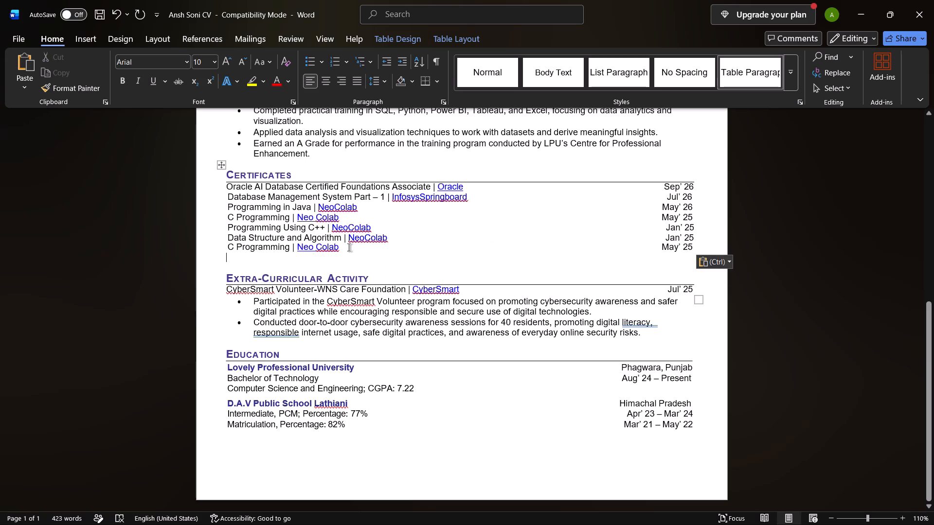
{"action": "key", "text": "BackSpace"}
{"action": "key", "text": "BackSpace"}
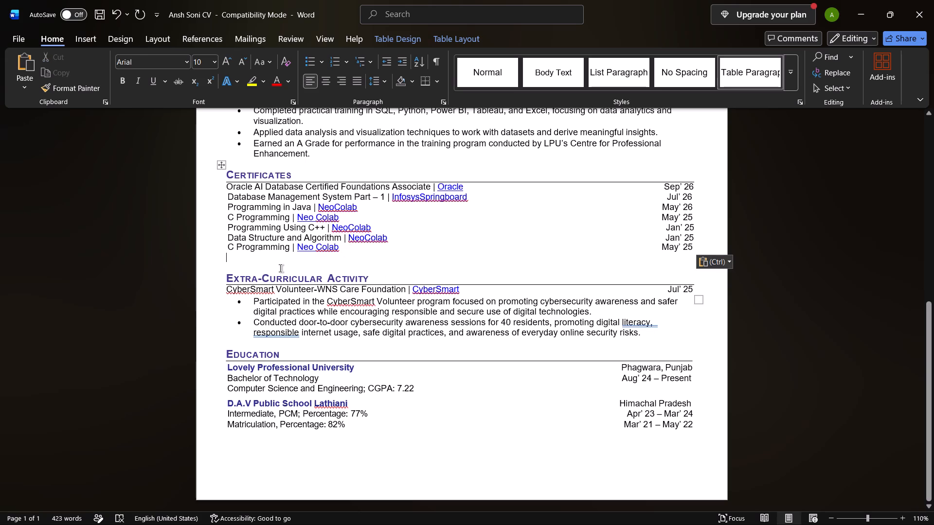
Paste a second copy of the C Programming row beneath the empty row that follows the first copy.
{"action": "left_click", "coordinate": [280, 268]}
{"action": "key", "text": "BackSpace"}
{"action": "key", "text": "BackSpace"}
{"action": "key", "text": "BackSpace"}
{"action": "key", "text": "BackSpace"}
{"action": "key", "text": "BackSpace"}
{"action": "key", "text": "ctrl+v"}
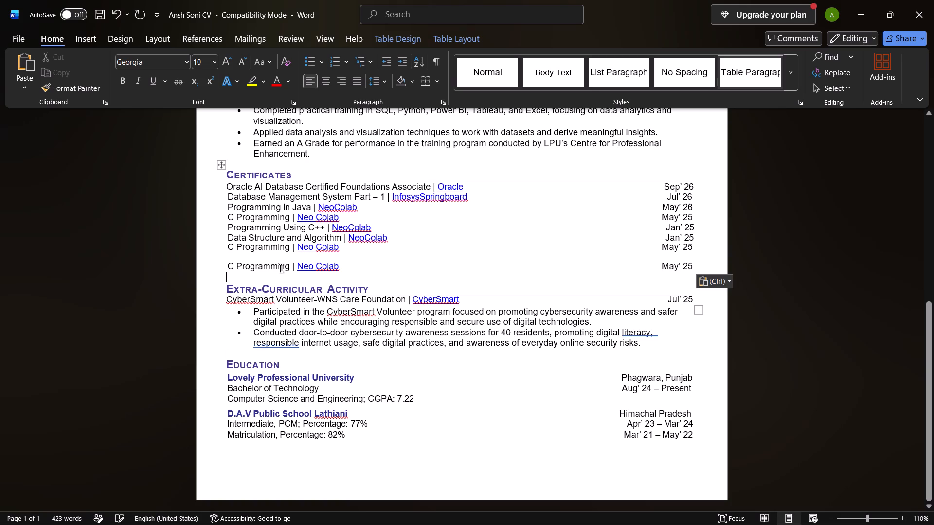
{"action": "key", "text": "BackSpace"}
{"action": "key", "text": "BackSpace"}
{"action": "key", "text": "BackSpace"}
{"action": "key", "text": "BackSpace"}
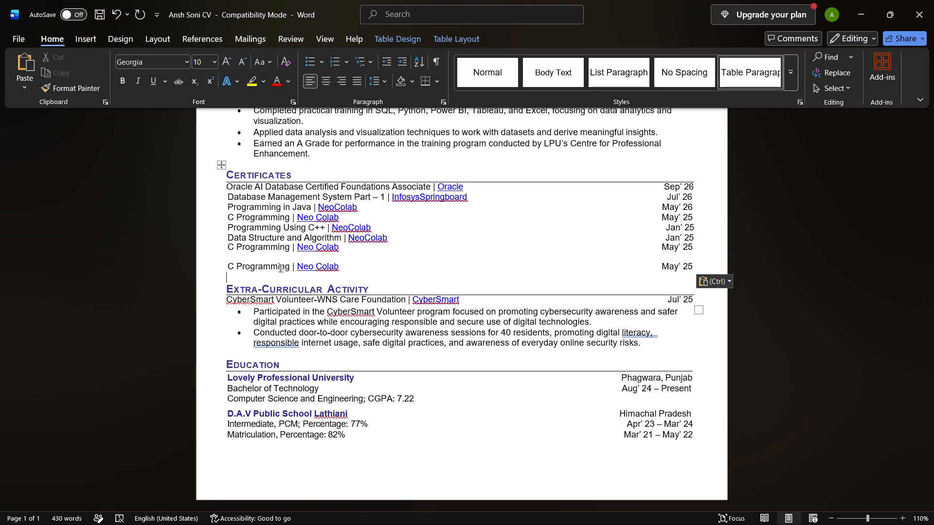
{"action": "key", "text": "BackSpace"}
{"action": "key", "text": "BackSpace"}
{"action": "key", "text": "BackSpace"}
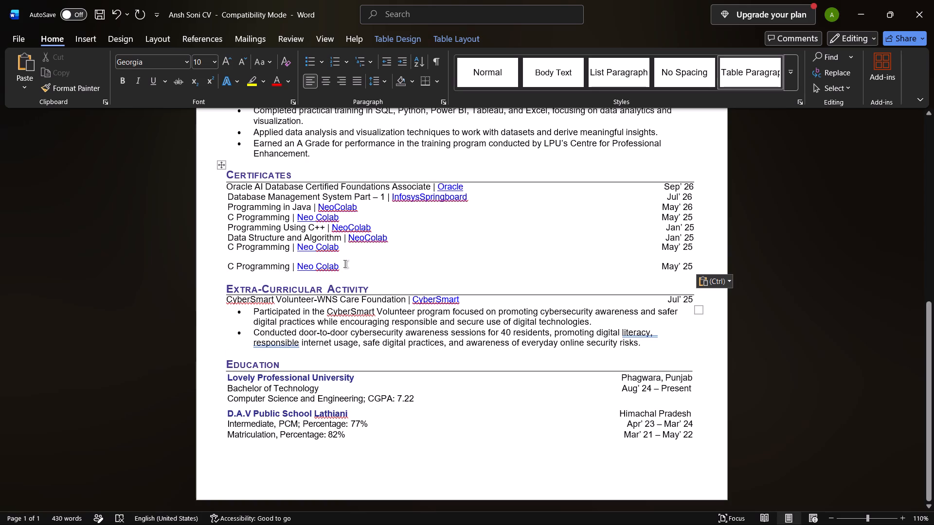
Delete both pasted C Programming rows together with the empty row between them.
{"action": "left_click_drag", "start_coordinate": [706, 264], "coordinate": [299, 231]}
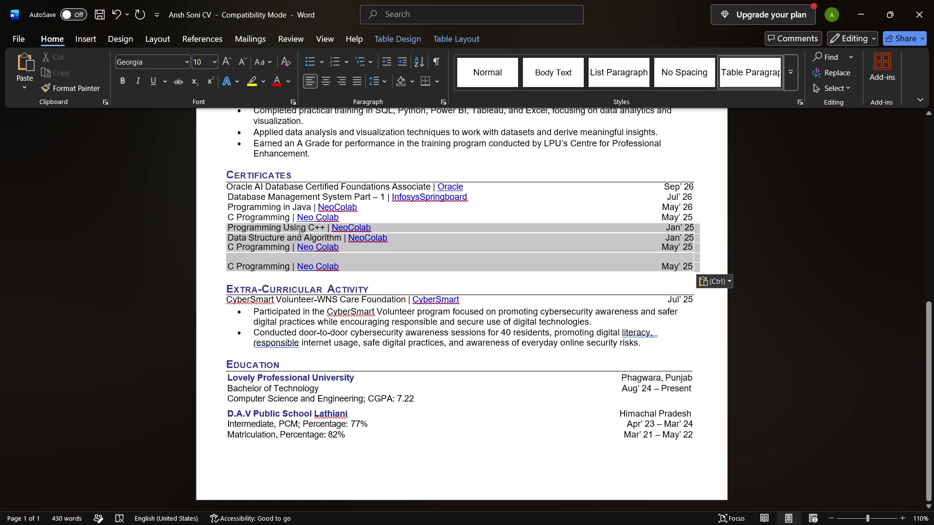
{"action": "left_click_drag", "start_coordinate": [299, 231], "coordinate": [225, 250]}
{"action": "key", "text": "BackSpace"}
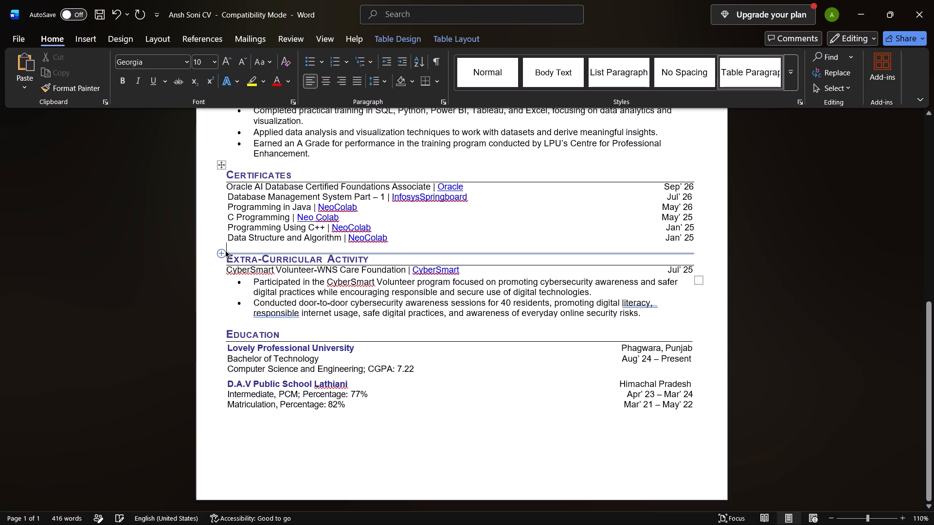
{"action": "left_click", "coordinate": [499, 418]}
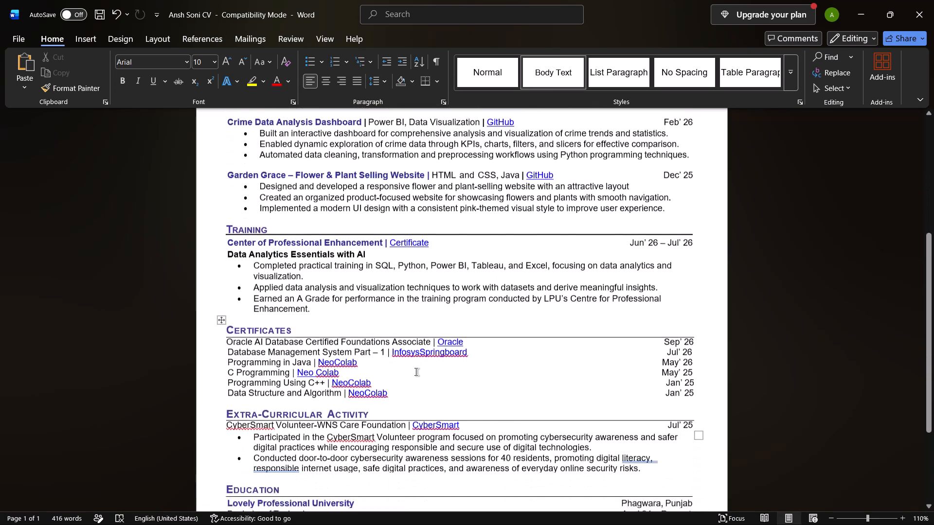
{"action": "left_click", "coordinate": [480, 423]}
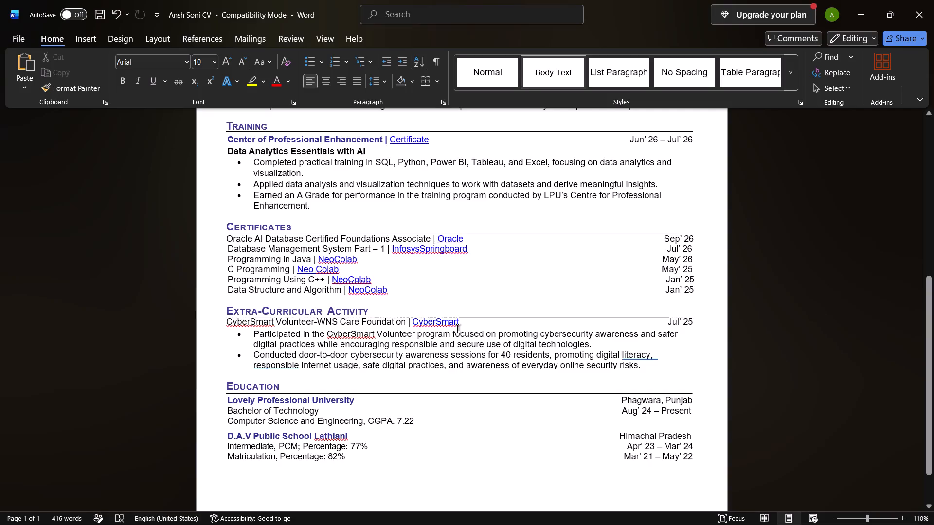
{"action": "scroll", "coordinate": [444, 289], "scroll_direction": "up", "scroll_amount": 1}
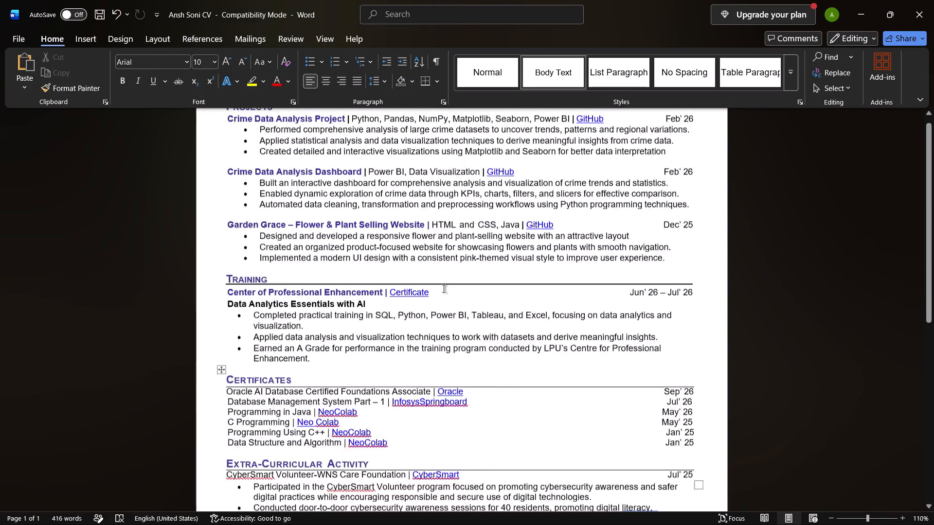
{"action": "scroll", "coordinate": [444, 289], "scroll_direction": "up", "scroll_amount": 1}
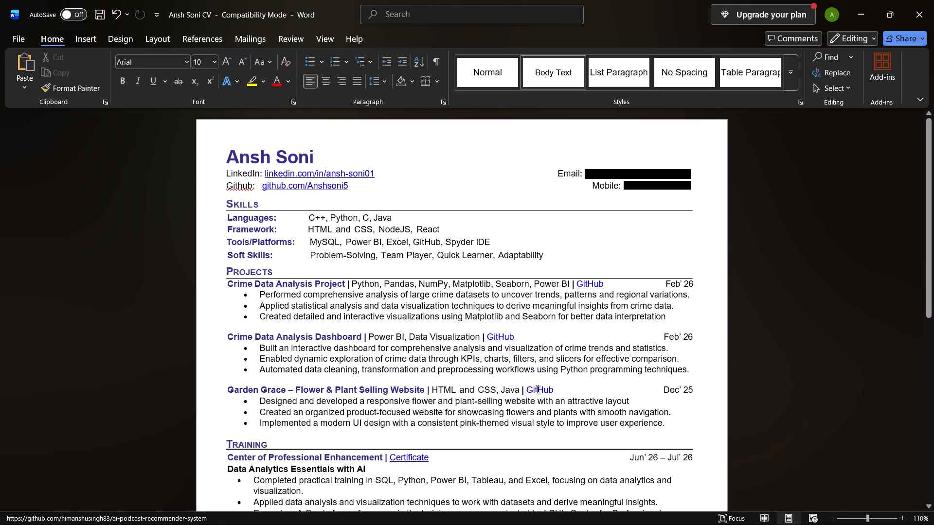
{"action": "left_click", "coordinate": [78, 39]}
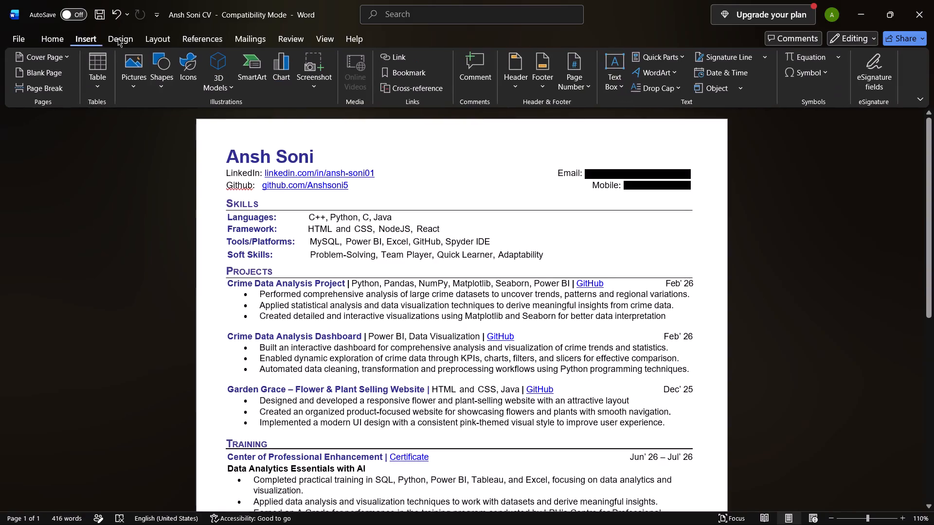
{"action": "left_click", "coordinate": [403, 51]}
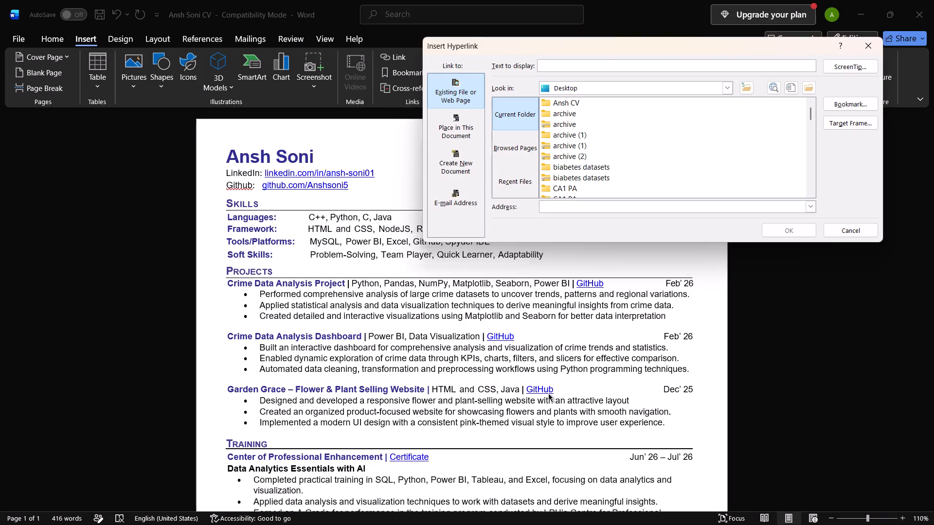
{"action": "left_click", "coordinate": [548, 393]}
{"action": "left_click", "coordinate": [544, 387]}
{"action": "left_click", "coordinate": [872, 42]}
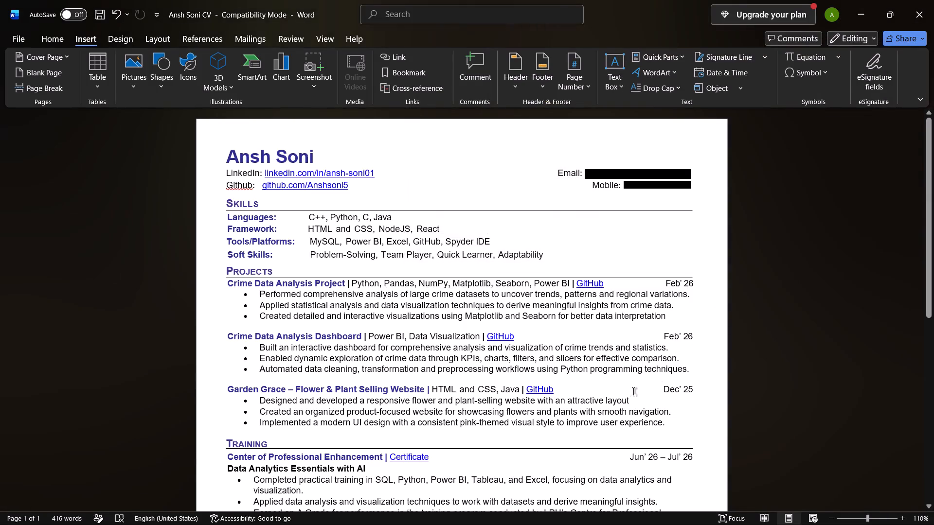
Select the GitHub link text in the Garden Grace project heading and open its hyperlink for editing.
{"action": "left_click_drag", "start_coordinate": [556, 391], "coordinate": [531, 390]}
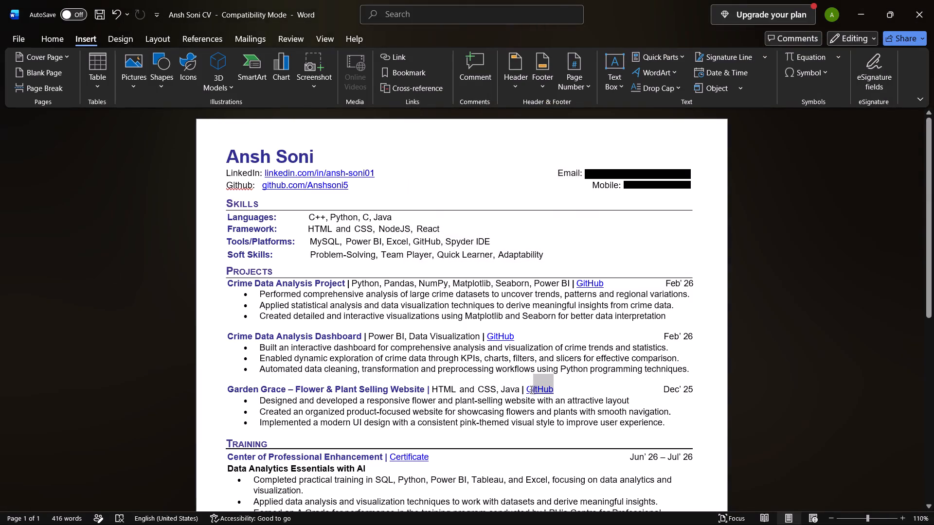
{"action": "left_click_drag", "start_coordinate": [531, 390], "coordinate": [528, 391]}
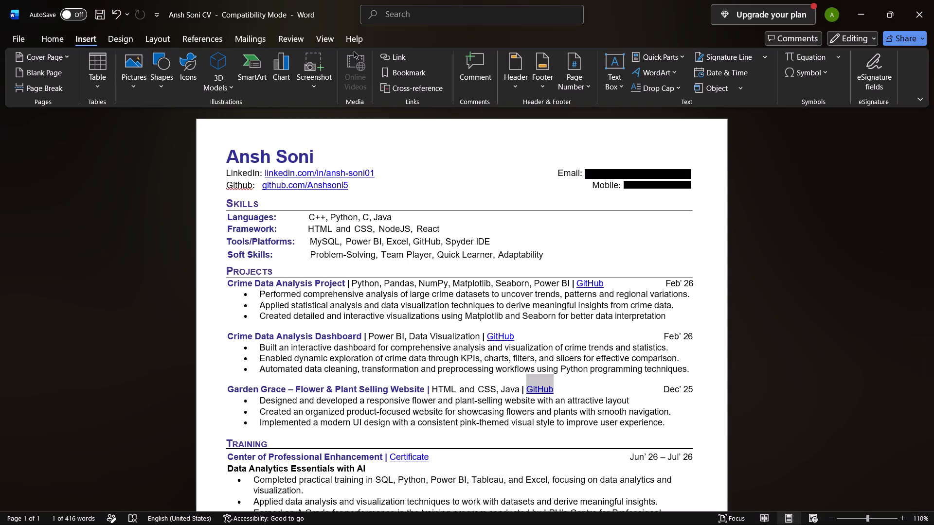
{"action": "left_click", "coordinate": [389, 50]}
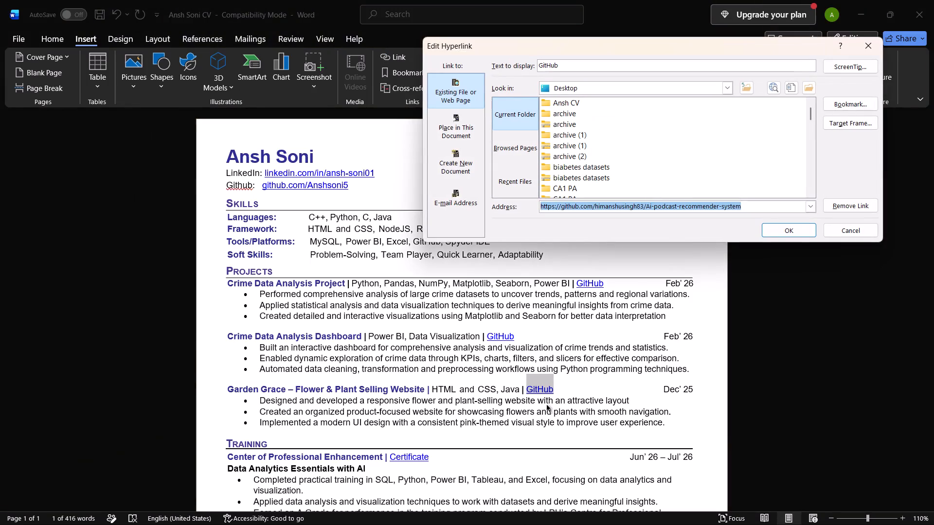
Switch to Chrome, open the Garden-Grace repository from the GitHub repositories list, and copy its web address.
{"action": "left_click", "coordinate": [600, 514]}
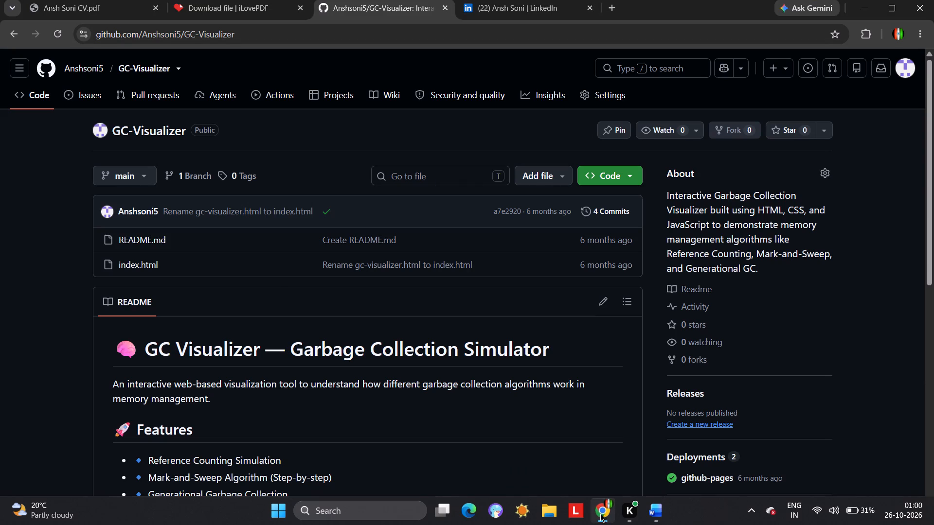
{"action": "left_click", "coordinate": [12, 39]}
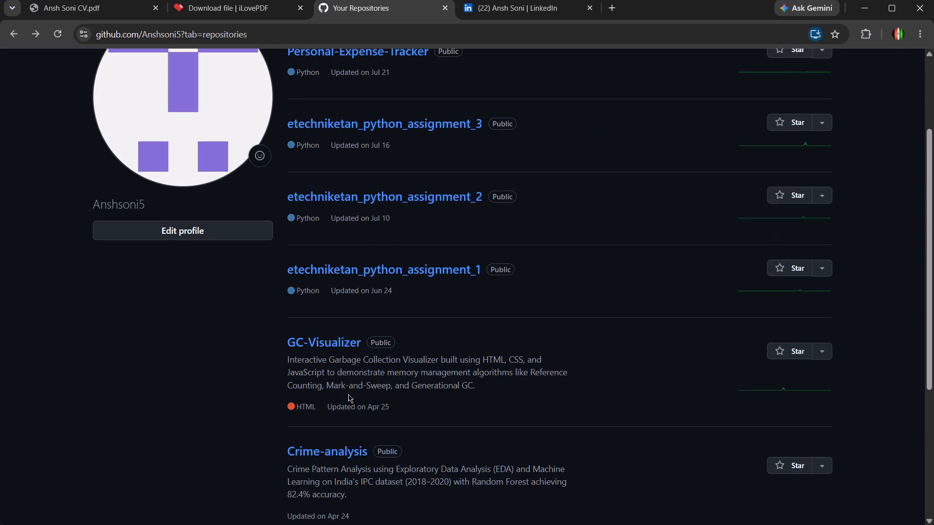
{"action": "scroll", "coordinate": [348, 394], "scroll_direction": "down", "scroll_amount": 2}
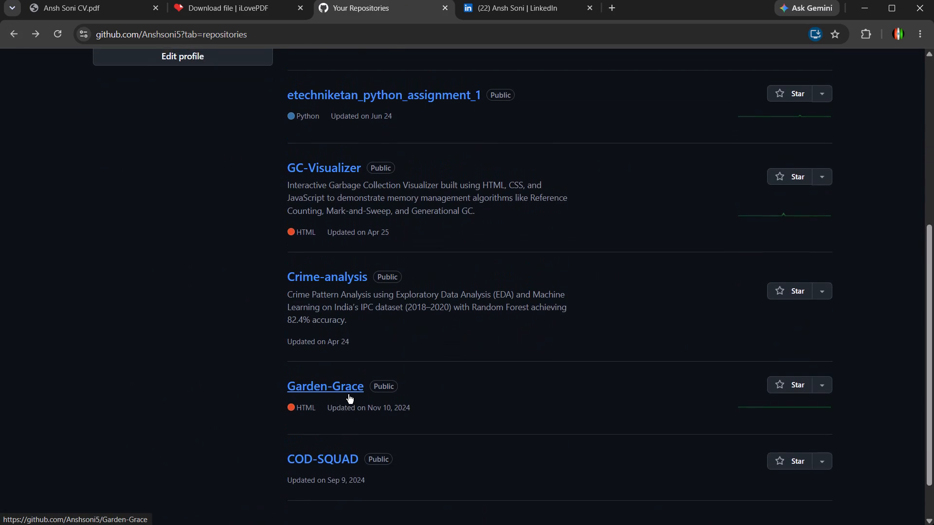
{"action": "scroll", "coordinate": [348, 394], "scroll_direction": "down", "scroll_amount": 1}
{"action": "left_click", "coordinate": [342, 395]}
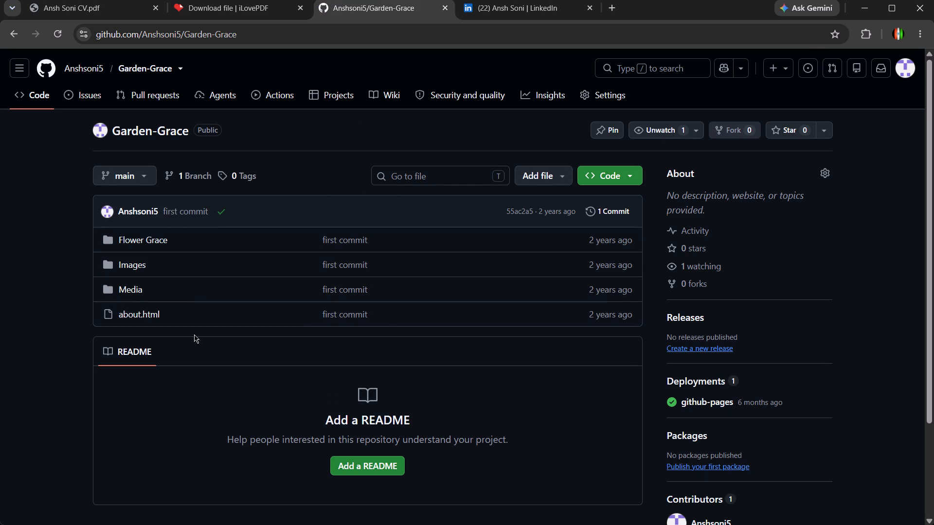
{"action": "left_click_drag", "start_coordinate": [252, 35], "coordinate": [138, 30]}
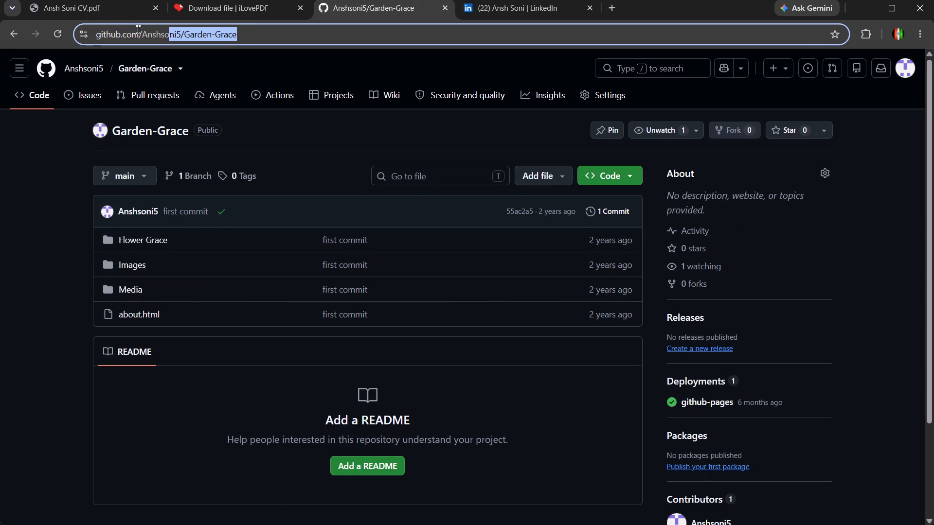
{"action": "left_click_drag", "start_coordinate": [138, 30], "coordinate": [95, 35]}
{"action": "key", "text": "ctrl+c"}
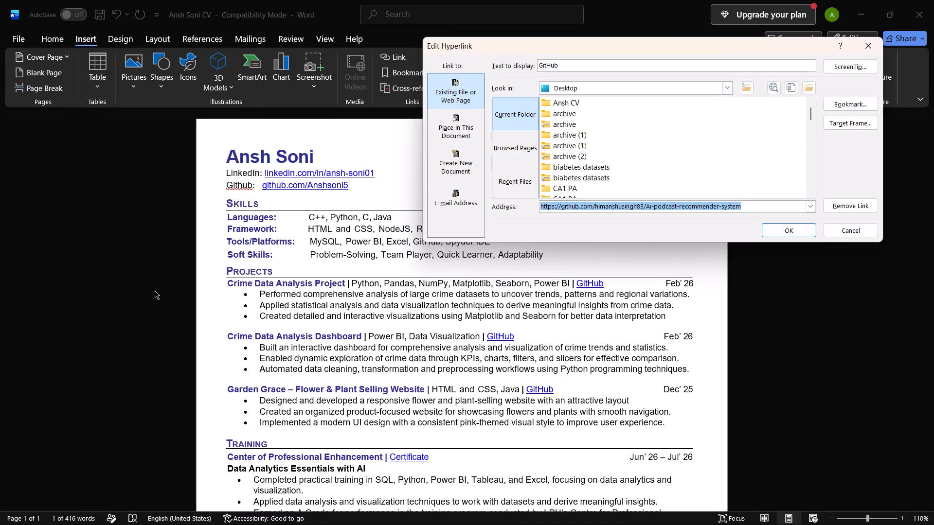
Back in Word, replace the Garden Grace hyperlink's address with the copied Garden-Grace repository URL.
{"action": "left_click", "coordinate": [746, 201]}
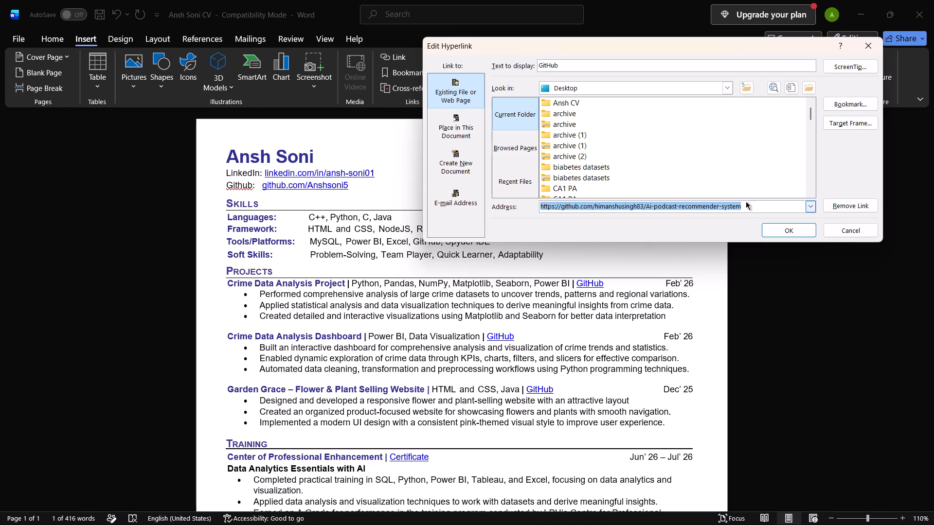
{"action": "left_click", "coordinate": [744, 202]}
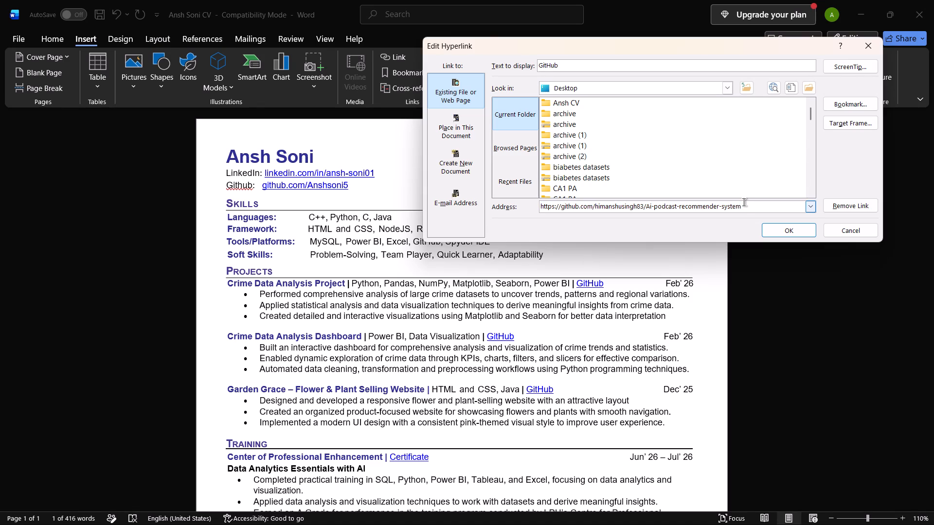
{"action": "key", "text": "BackSpace"}
{"action": "key", "text": "BackSpace"}
{"action": "key", "text": "BackSpace"}
{"action": "key", "text": "BackSpace"}
{"action": "key", "text": "BackSpace"}
{"action": "key", "text": "BackSpace"}
{"action": "key", "text": "BackSpace"}
{"action": "key", "text": "BackSpace"}
{"action": "key", "text": "BackSpace"}
{"action": "key", "text": "BackSpace"}
{"action": "key", "text": "BackSpace"}
{"action": "key", "text": "BackSpace"}
{"action": "key", "text": "BackSpace"}
{"action": "key", "text": "BackSpace"}
{"action": "key", "text": "BackSpace"}
{"action": "key", "text": "BackSpace"}
{"action": "key", "text": "BackSpace"}
{"action": "key", "text": "BackSpace"}
{"action": "key", "text": "BackSpace"}
{"action": "key", "text": "BackSpace"}
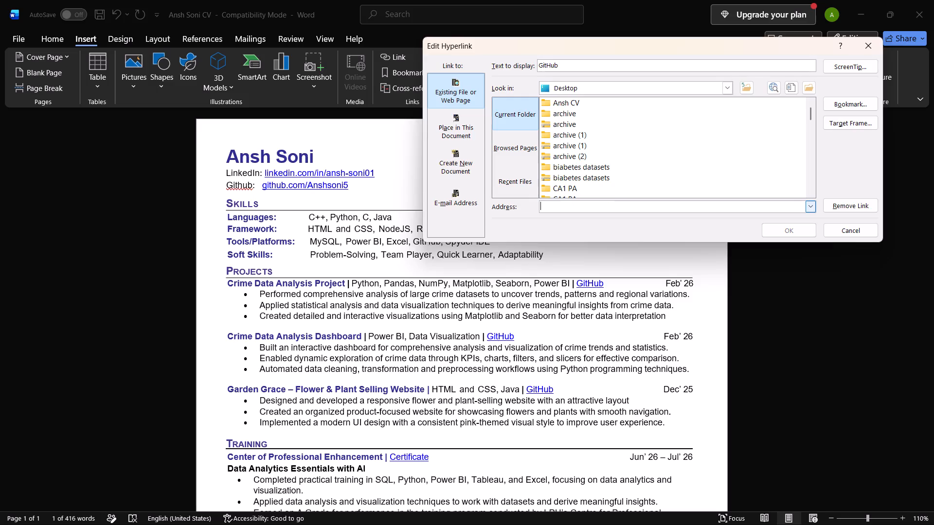
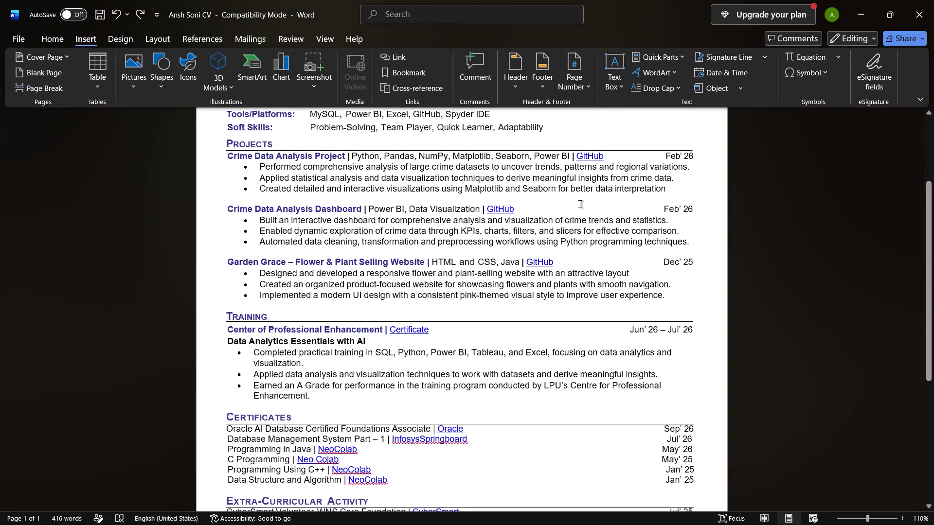
Switch to File Explorer and search the Downloads folder for "AI".
{"action": "scroll", "coordinate": [580, 204], "scroll_direction": "down", "scroll_amount": 1}
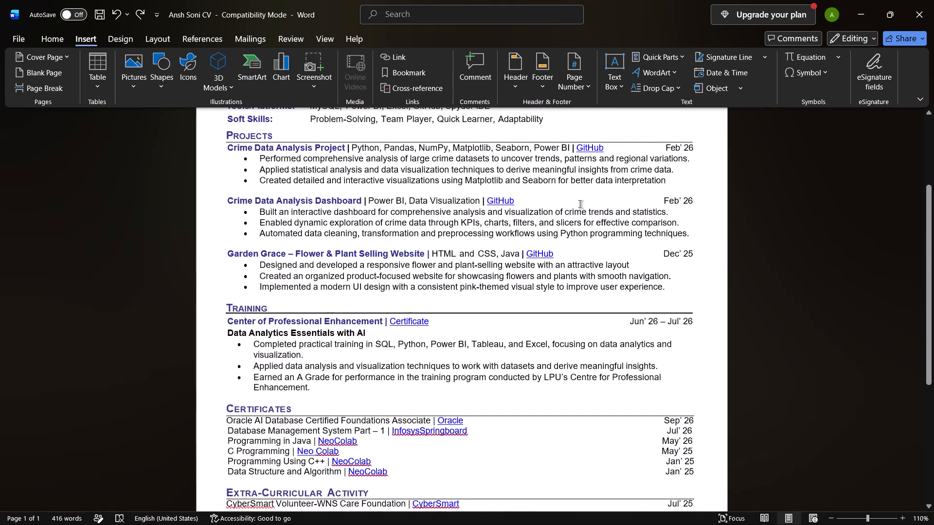
{"action": "scroll", "coordinate": [580, 204], "scroll_direction": "down", "scroll_amount": 1}
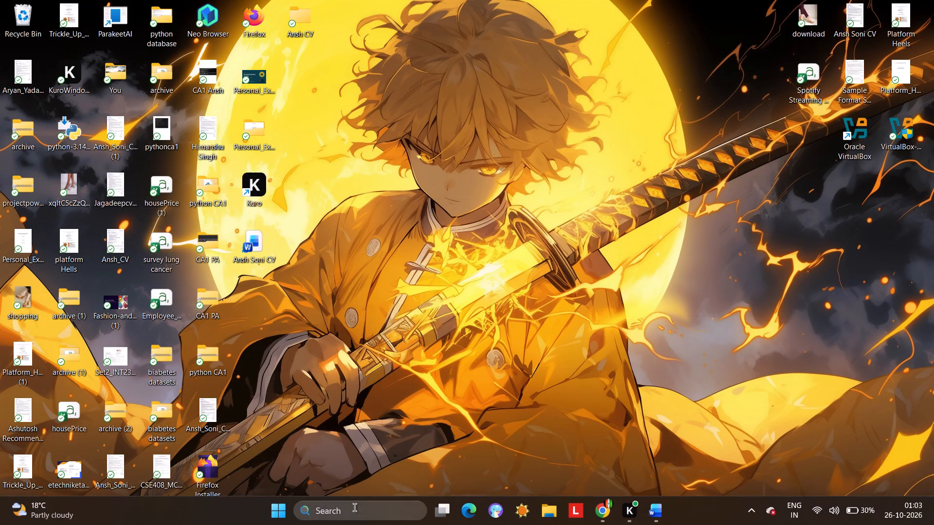
{"action": "left_click", "coordinate": [550, 519]}
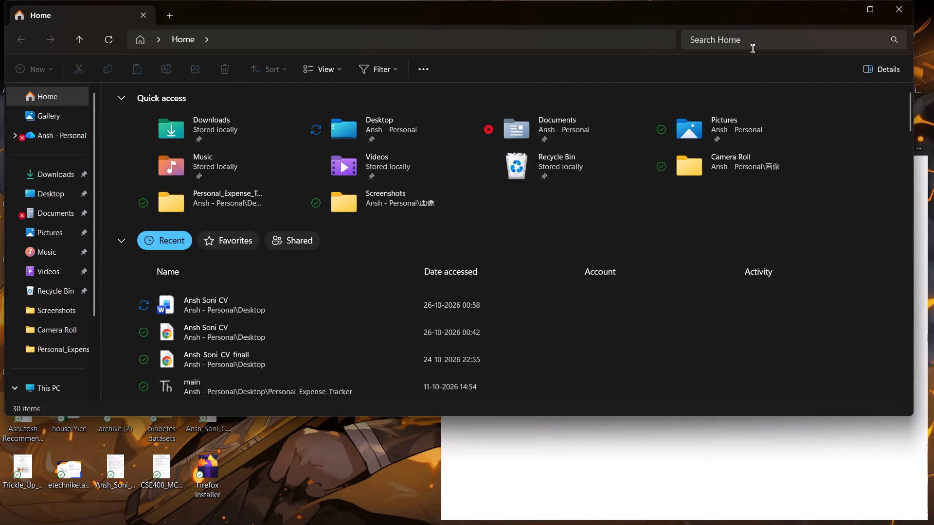
{"action": "left_click", "coordinate": [757, 44]}
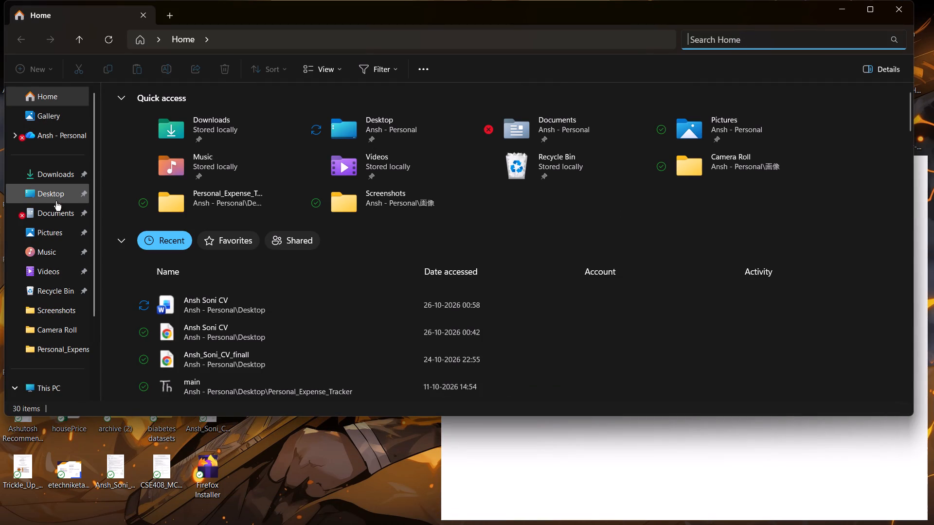
{"action": "left_click", "coordinate": [58, 180]}
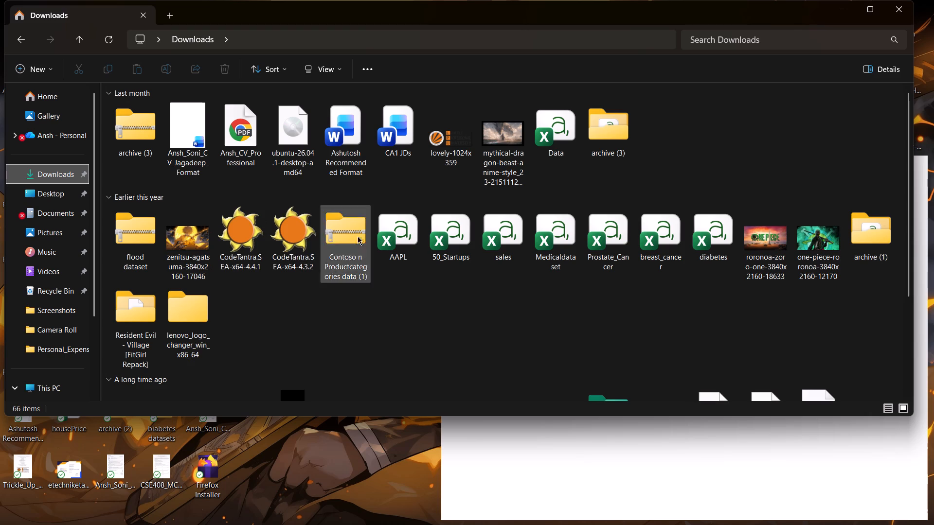
{"action": "left_click", "coordinate": [766, 40]}
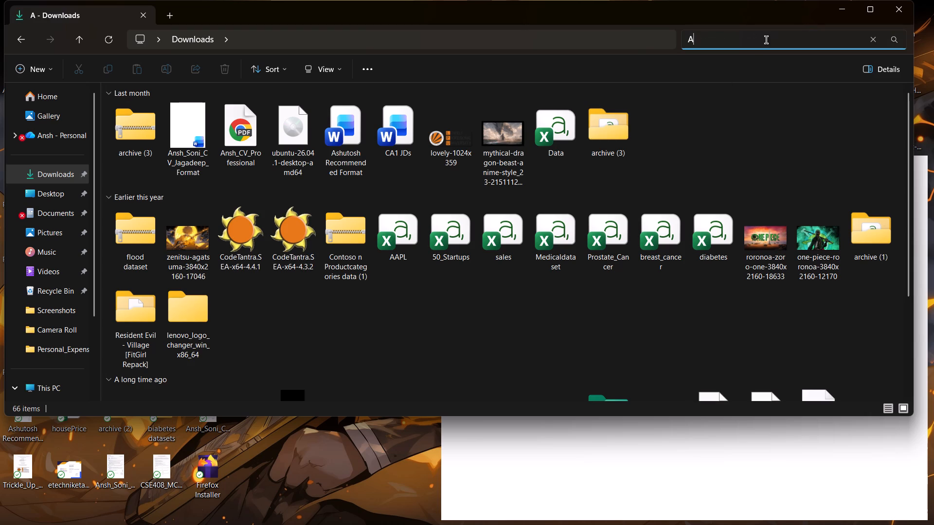
{"action": "key", "text": "i"}
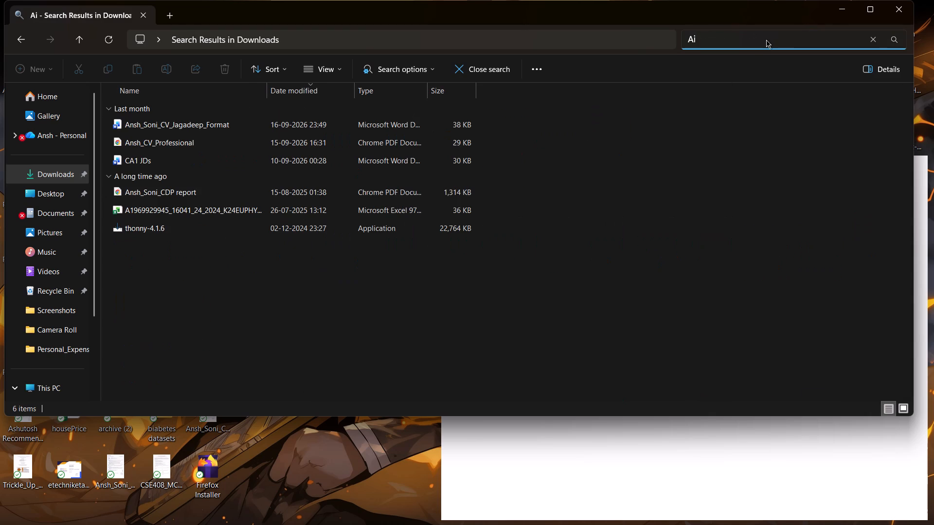
{"action": "key", "text": "BackSpace"}
{"action": "key", "text": "i"}
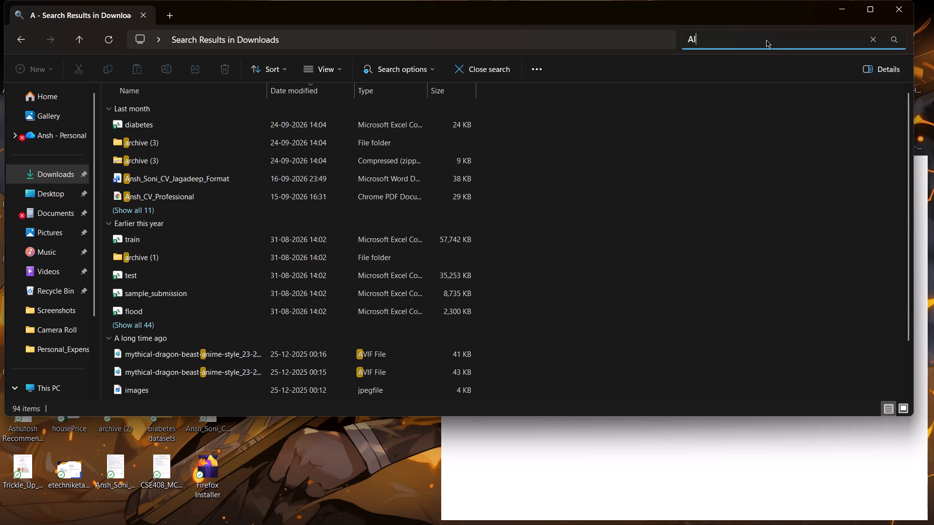
{"action": "key", "text": "BackSpace"}
{"action": "key", "text": "BackSpace"}
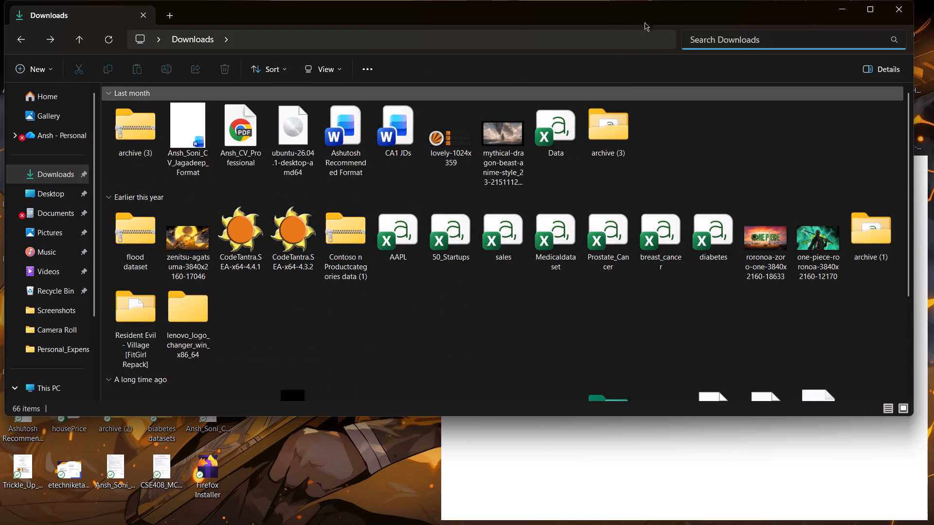
Look through the desktop folders python CA1 and You, and open the eCertificate.1 file for viewing.
{"action": "left_click_drag", "start_coordinate": [617, 8], "coordinate": [592, 407]}
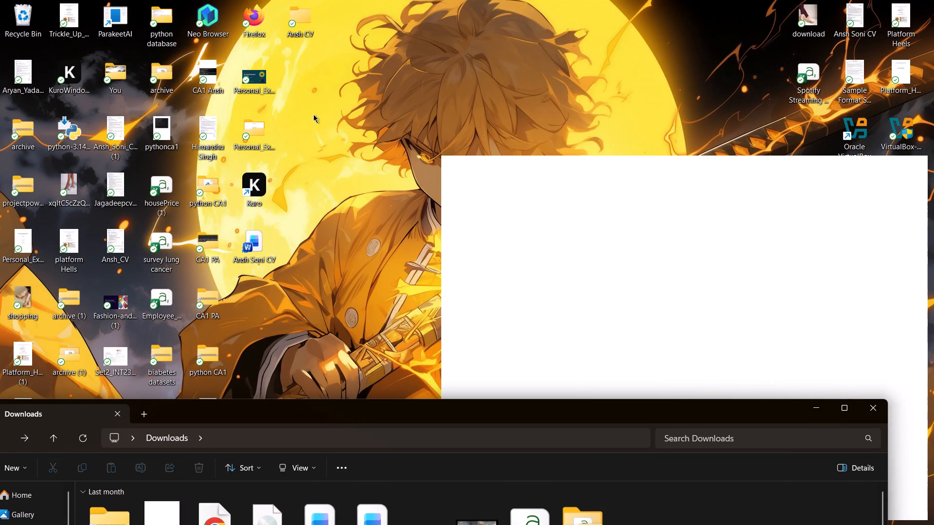
{"action": "double_click", "coordinate": [211, 185]}
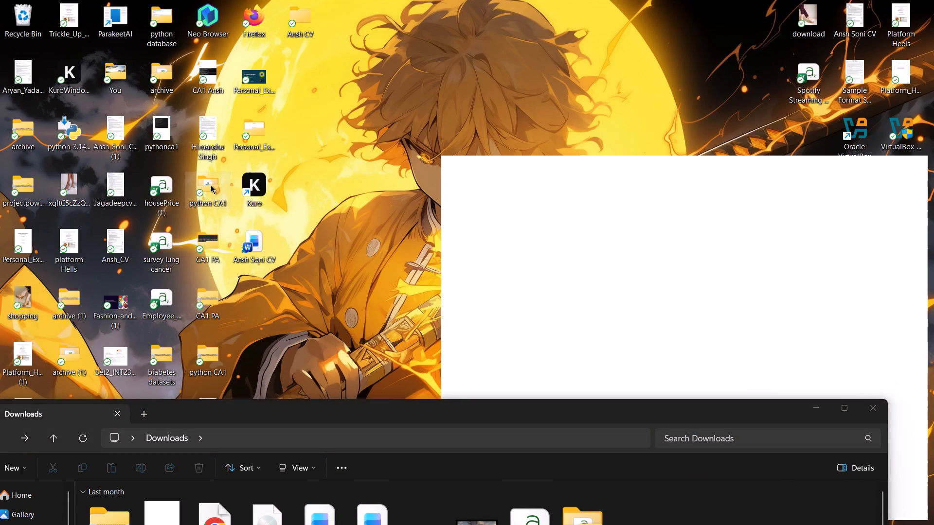
{"action": "left_click", "coordinate": [893, 10]}
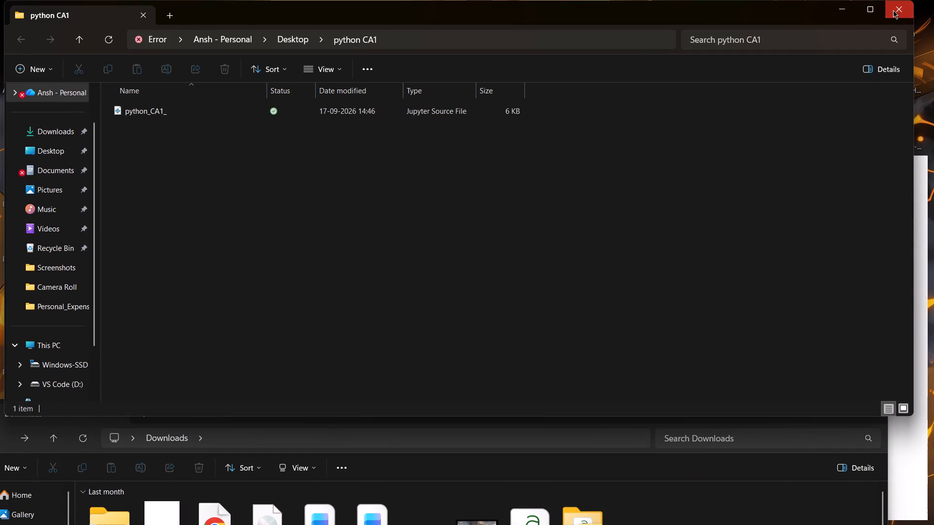
{"action": "double_click", "coordinate": [116, 71]}
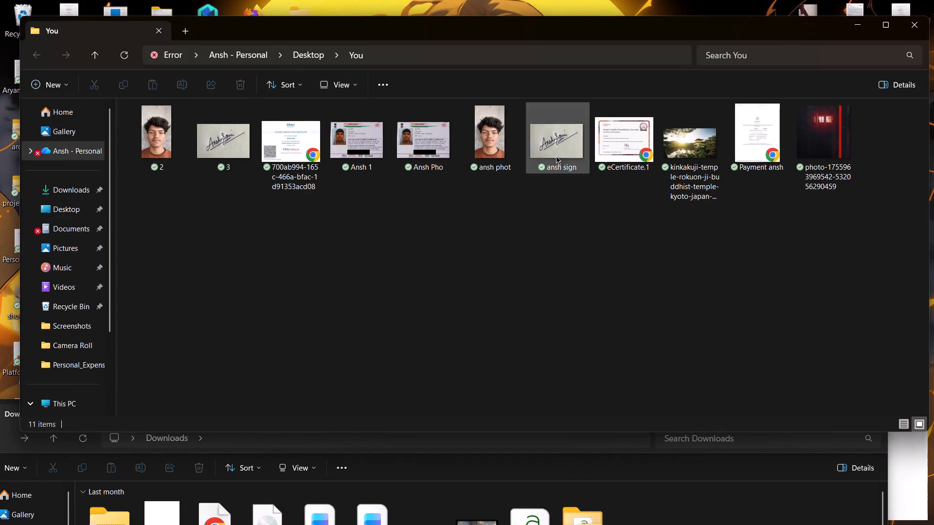
{"action": "double_click", "coordinate": [616, 147]}
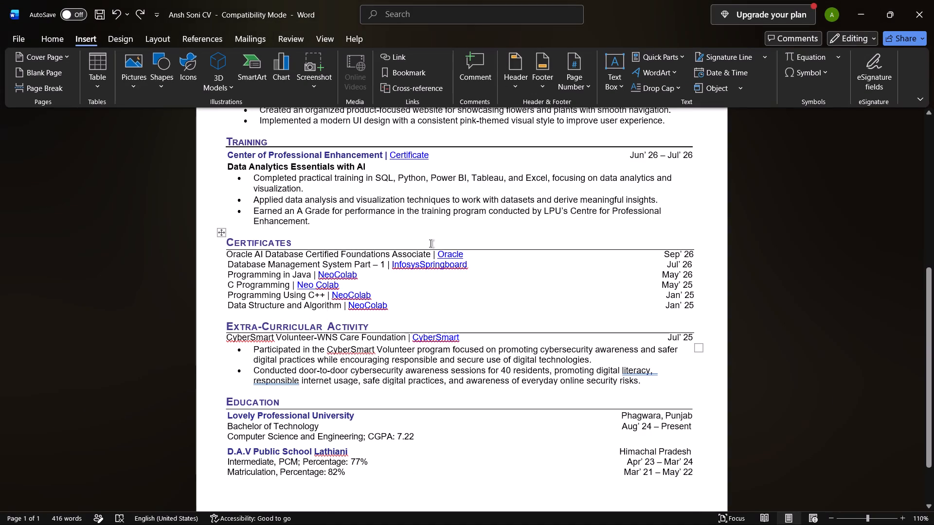
Copy the training title "Data Analytics Essentials with AI" from the Word CV and search the Downloads folder in File Explorer for it.
{"action": "scroll", "coordinate": [431, 226], "scroll_direction": "up", "scroll_amount": 1}
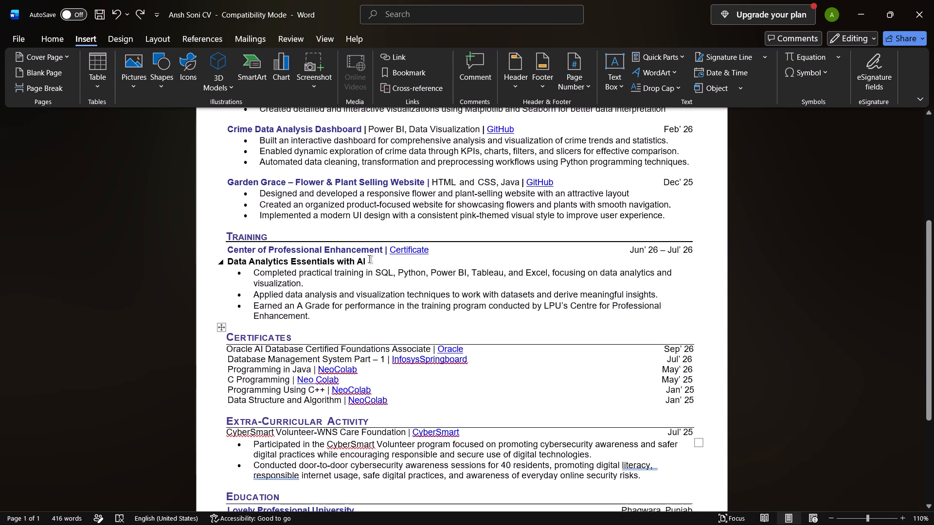
{"action": "left_click_drag", "start_coordinate": [369, 259], "coordinate": [345, 260]}
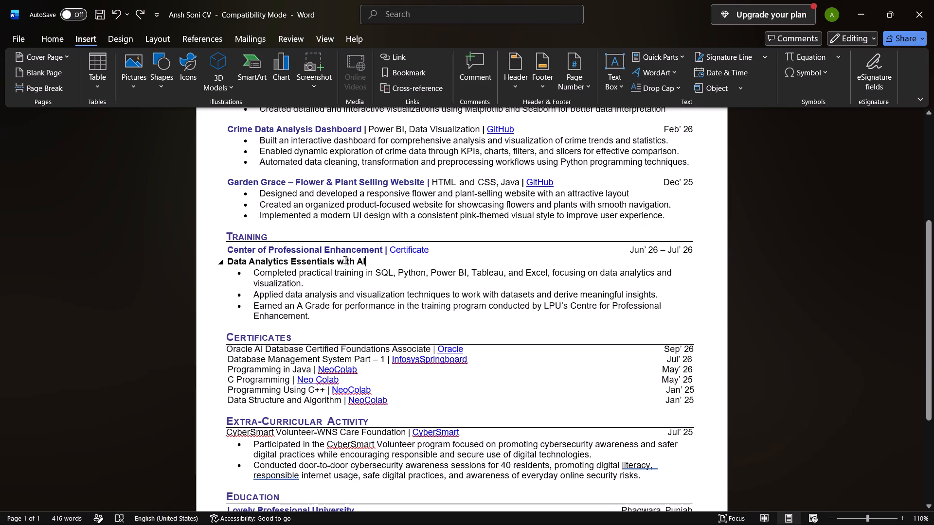
{"action": "left_click_drag", "start_coordinate": [345, 260], "coordinate": [231, 263]}
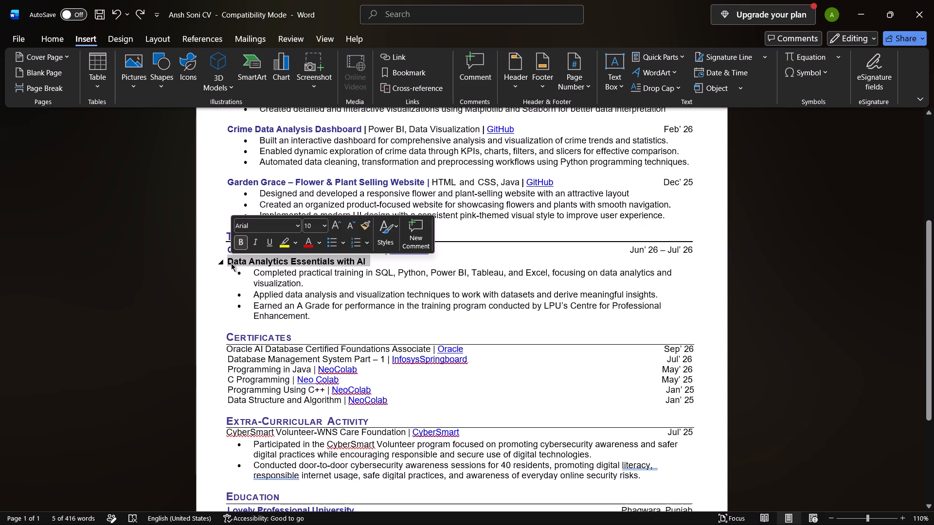
{"action": "key", "text": "ctrl+c"}
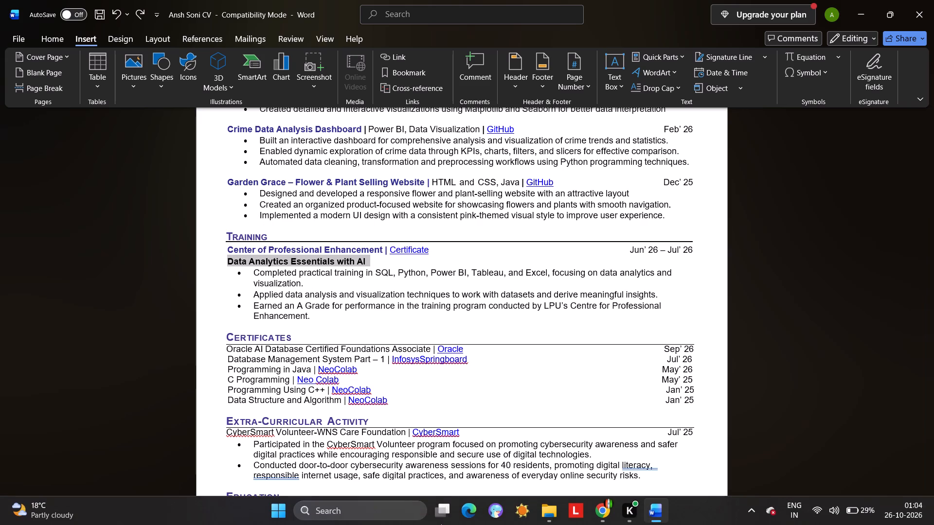
{"action": "left_click", "coordinate": [558, 512]}
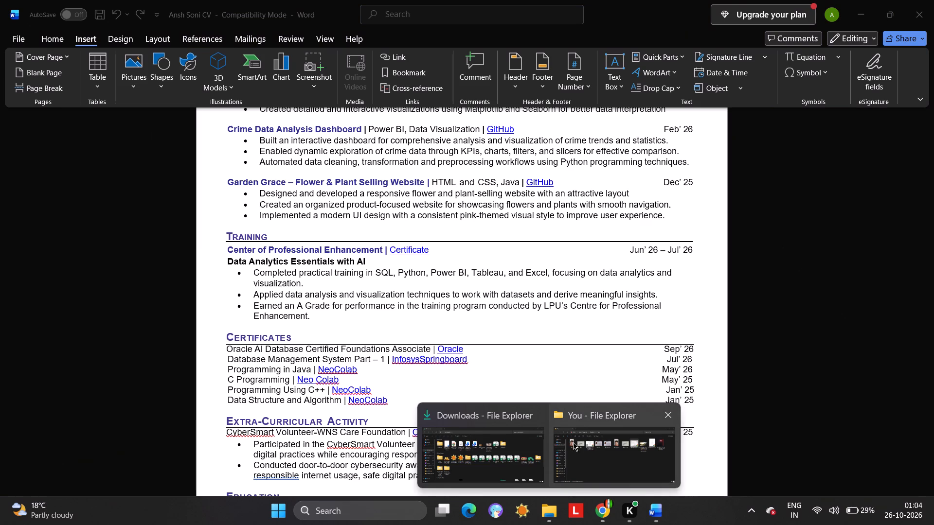
{"action": "left_click", "coordinate": [521, 452]}
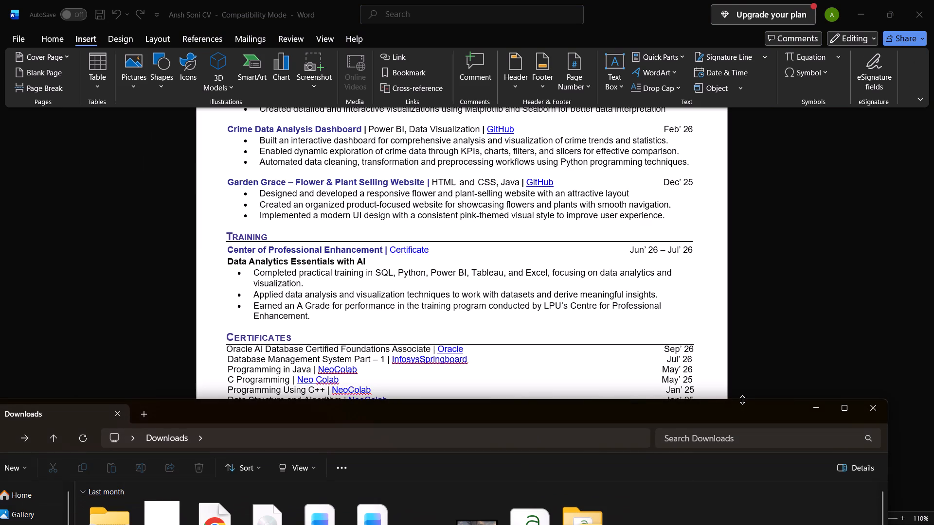
{"action": "left_click_drag", "start_coordinate": [743, 402], "coordinate": [724, 293]}
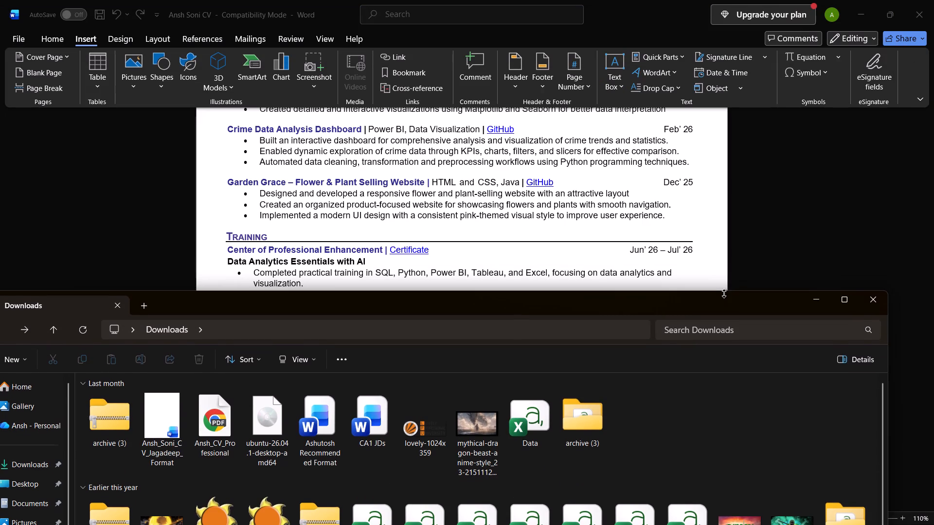
{"action": "left_click_drag", "start_coordinate": [736, 302], "coordinate": [774, 109]}
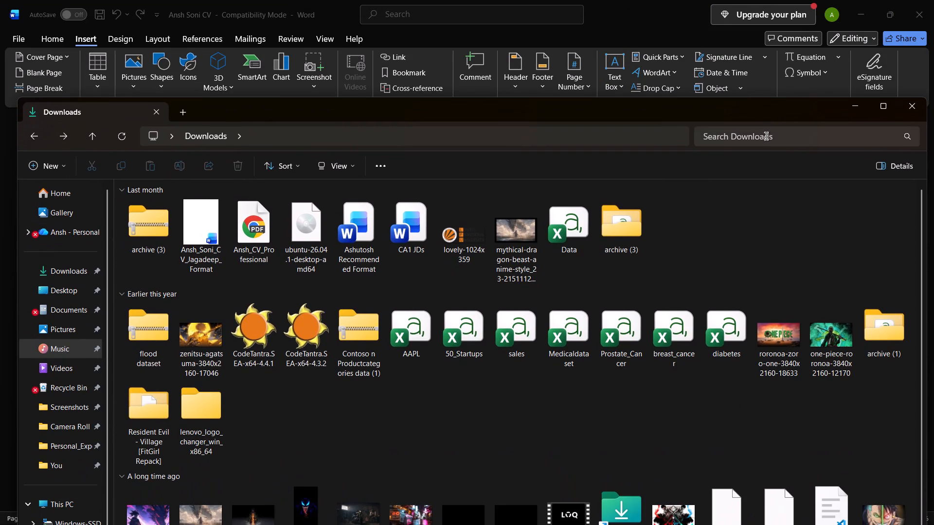
{"action": "left_click", "coordinate": [767, 138]}
{"action": "key", "text": "ctrl+v"}
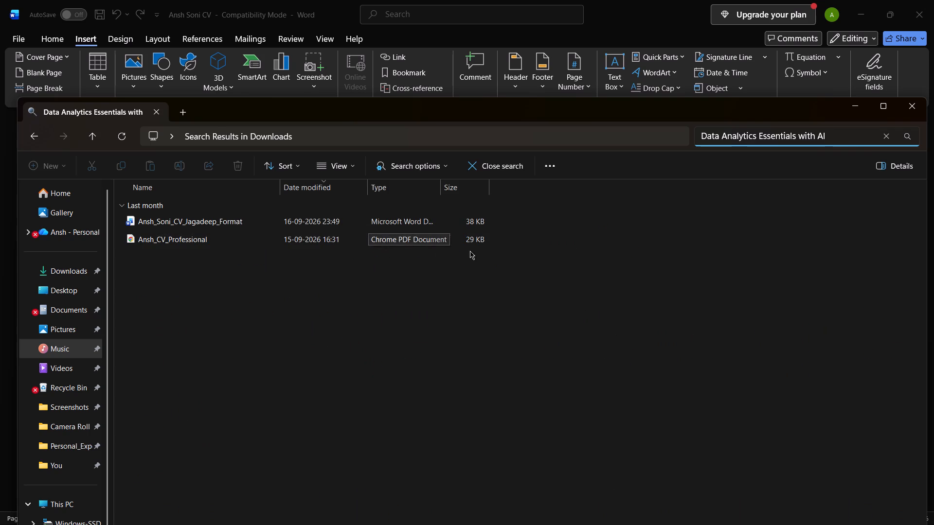
{"action": "left_click", "coordinate": [905, 136]}
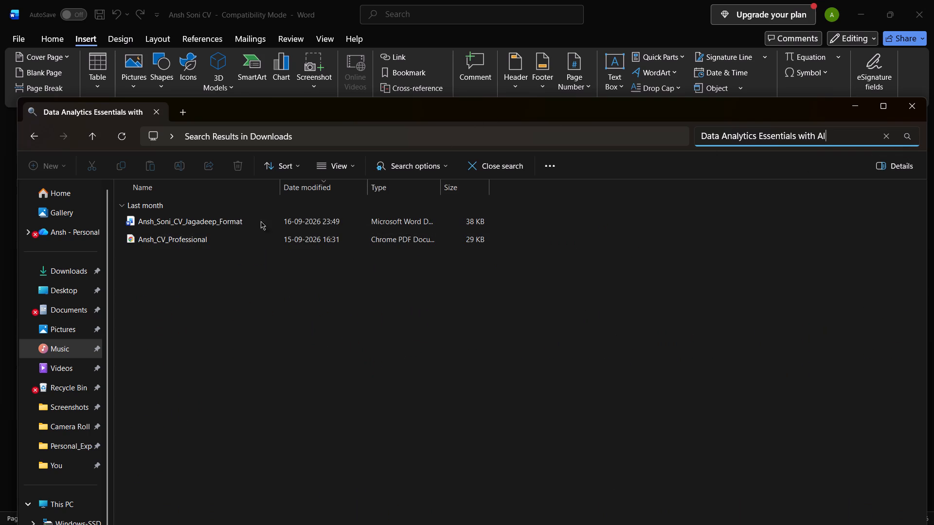
Search the Desktop folder and the Documents folder for "Data Analytics Essentials with AI", and close the search window.
{"action": "left_click", "coordinate": [62, 293]}
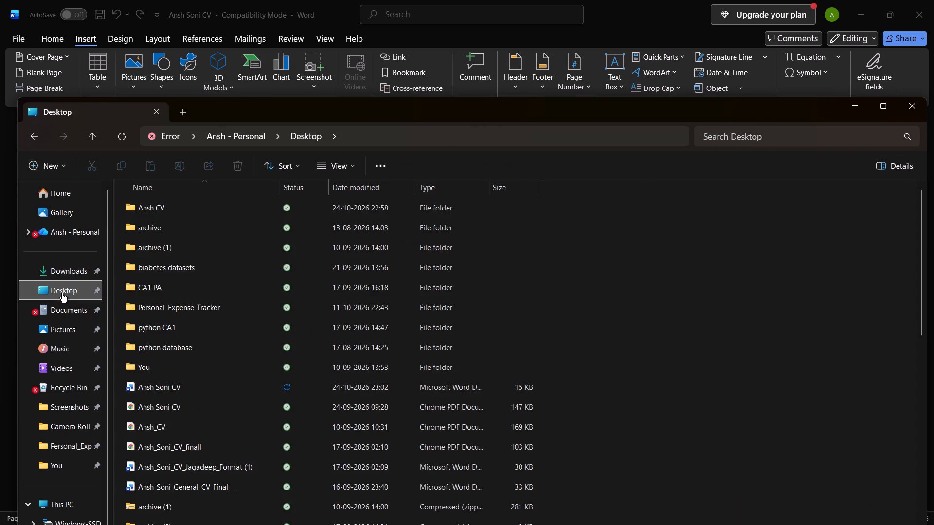
{"action": "left_click", "coordinate": [737, 139]}
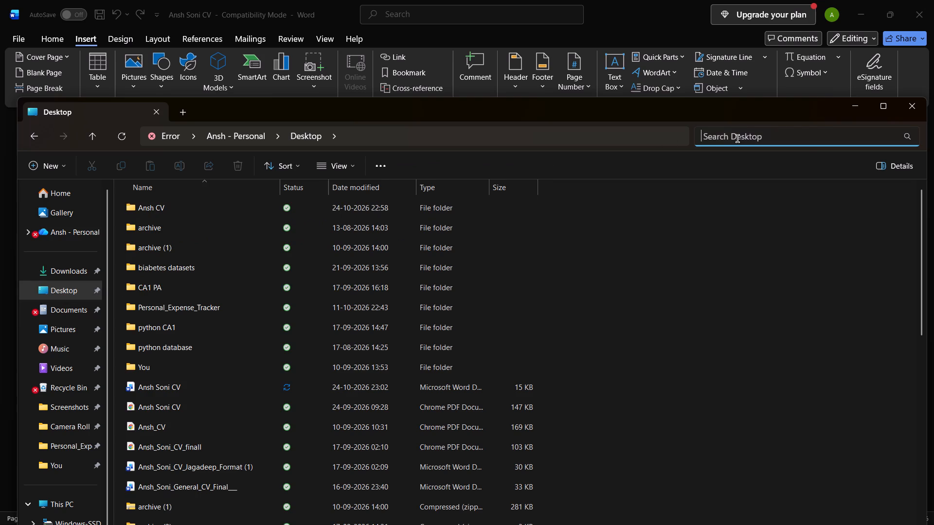
{"action": "key", "text": "ctrl+v"}
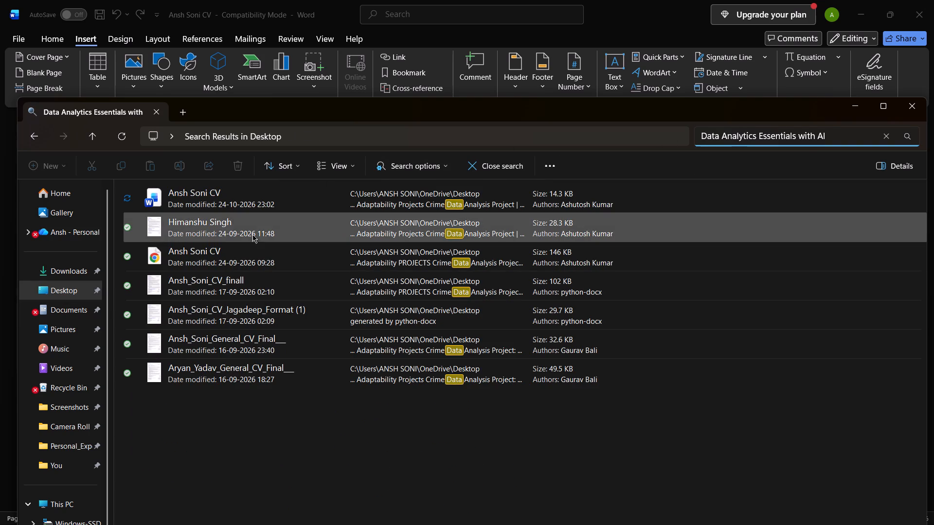
{"action": "left_click", "coordinate": [48, 316]}
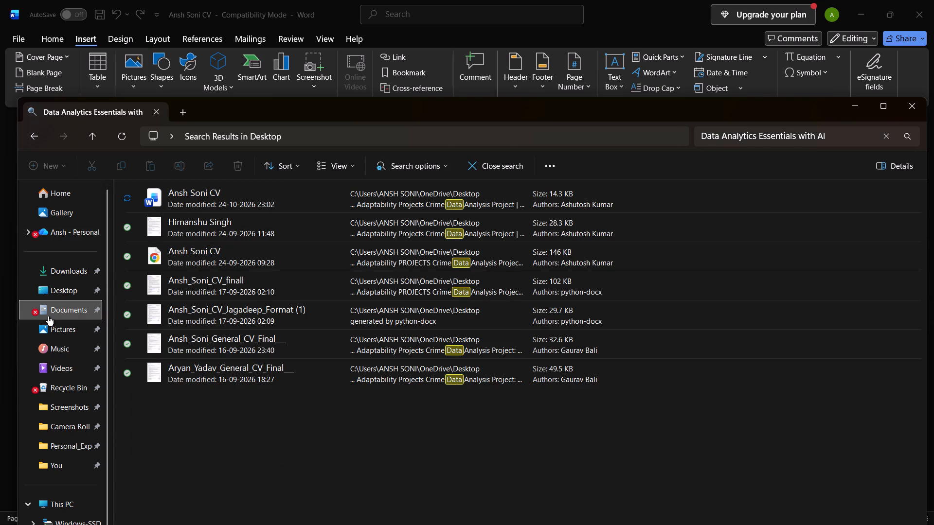
{"action": "left_click", "coordinate": [797, 139]}
{"action": "key", "text": "ctrl+v"}
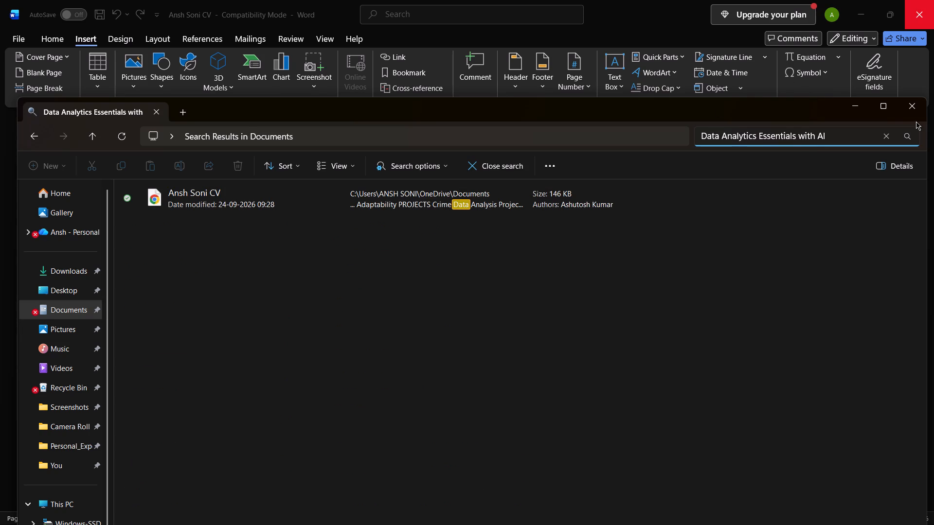
{"action": "left_click", "coordinate": [911, 106]}
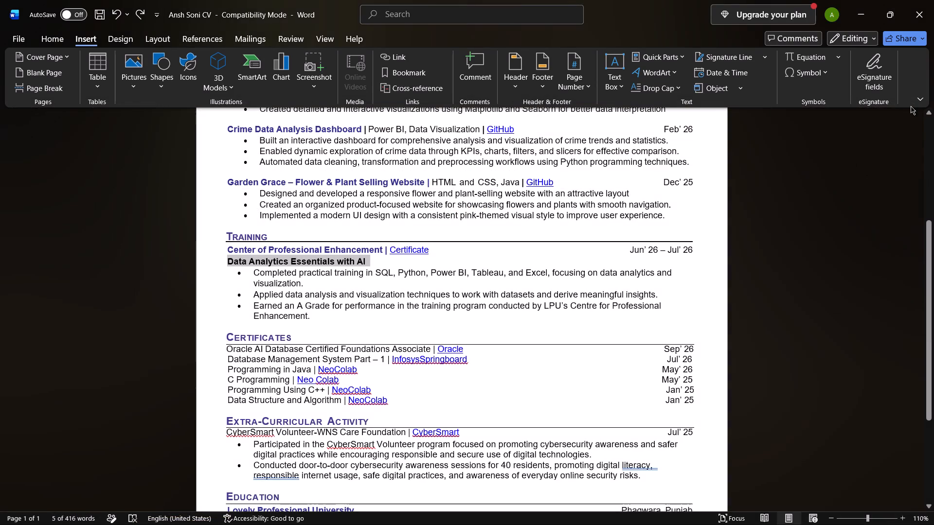
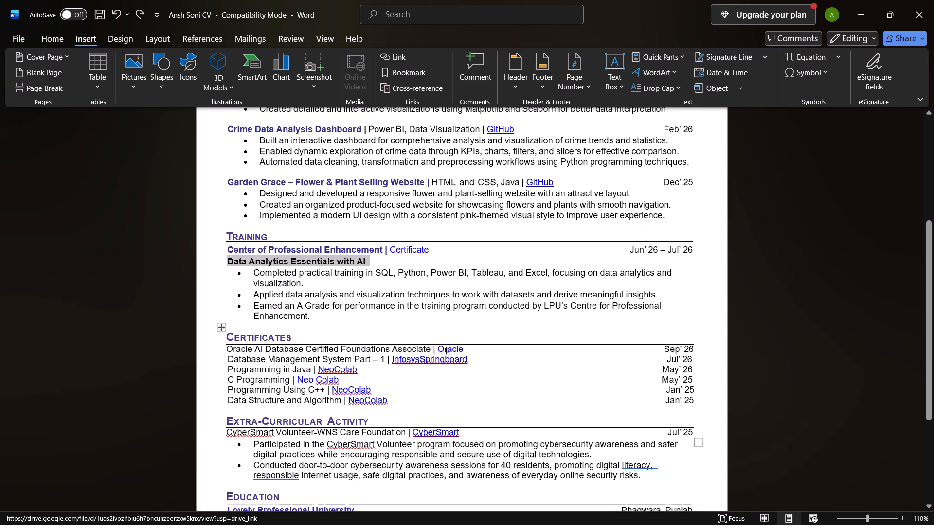
Open the Oracle link in the Word CV's Certificates section to check its target, and close the opened browser tabs.
{"action": "left_click", "coordinate": [446, 351], "text": "ctrl"}
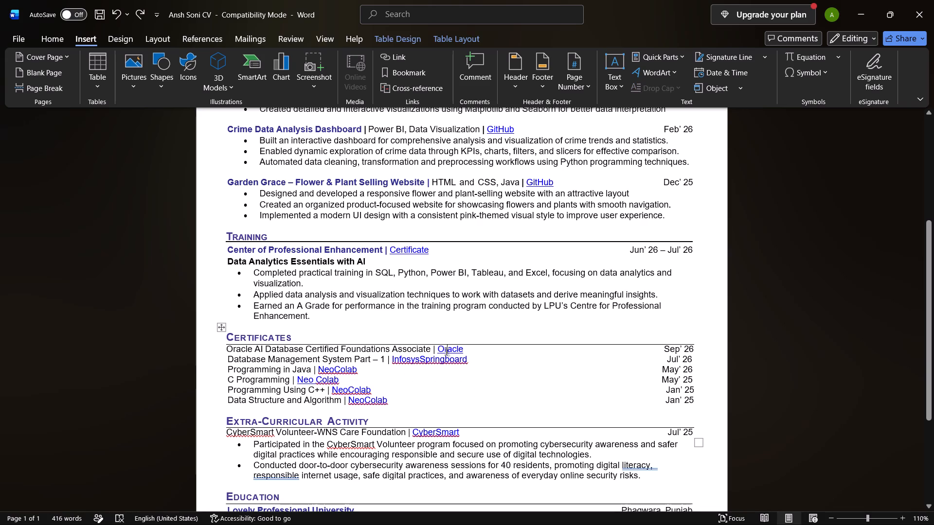
{"action": "left_click", "coordinate": [450, 350], "text": "ctrl"}
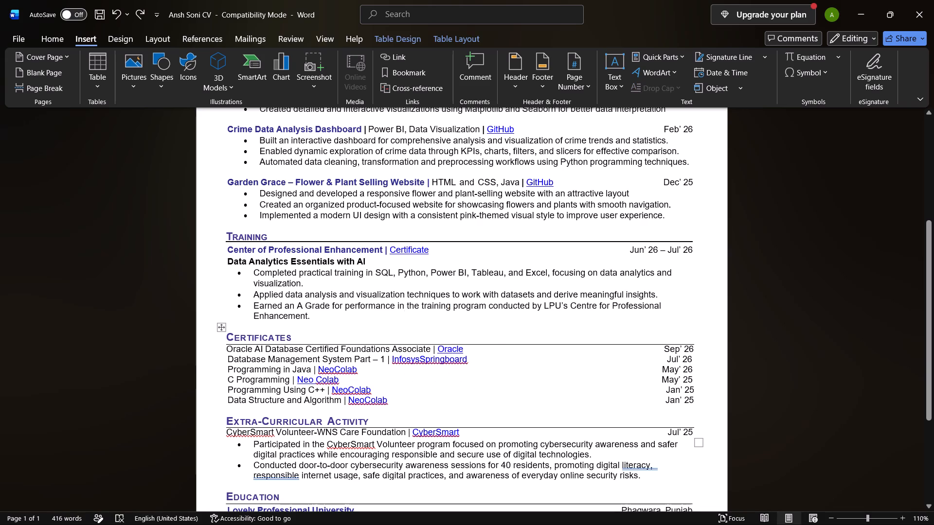
{"action": "double_click", "coordinate": [450, 350], "text": "ctrl"}
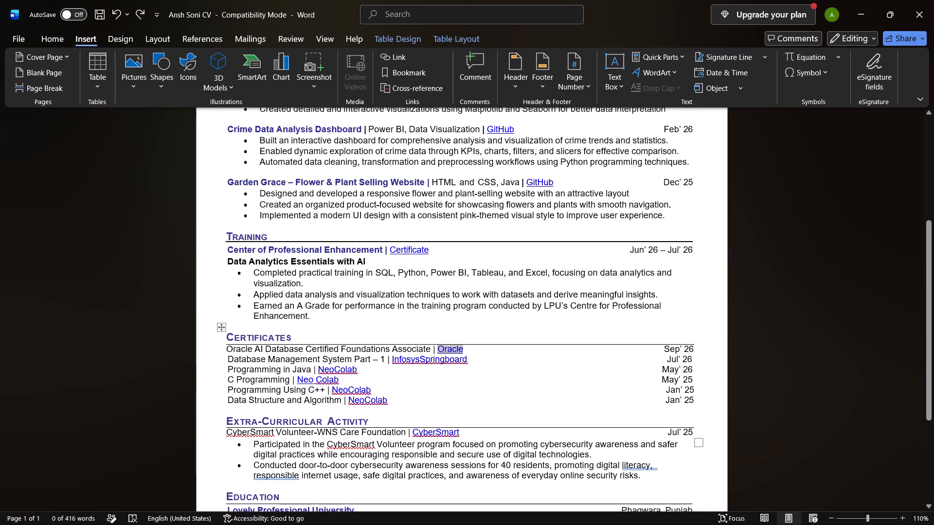
{"action": "double_click", "coordinate": [450, 350], "text": "ctrl"}
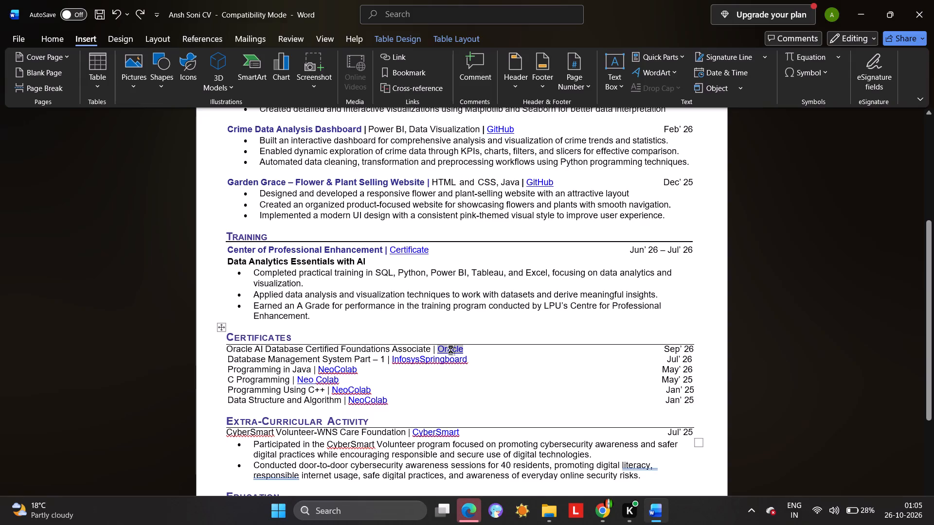
{"action": "left_click", "coordinate": [450, 350], "text": "ctrl"}
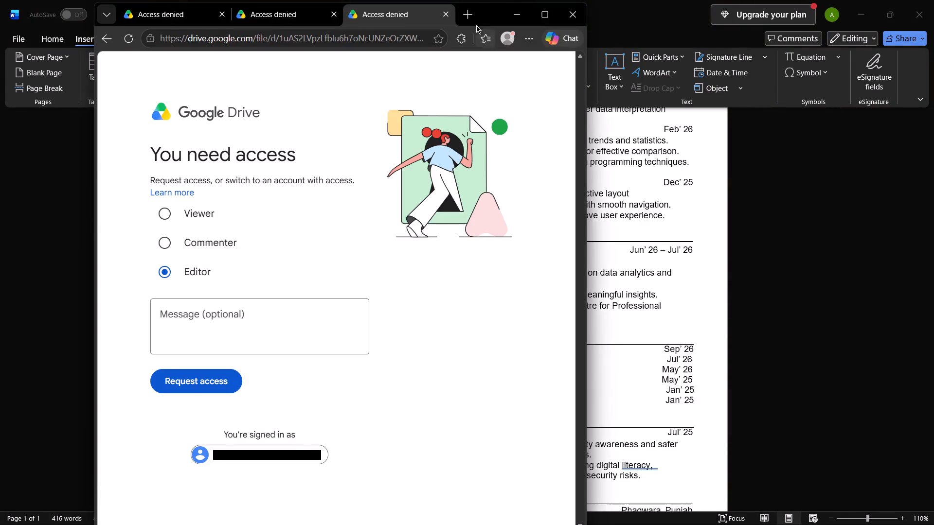
{"action": "left_click", "coordinate": [450, 14]}
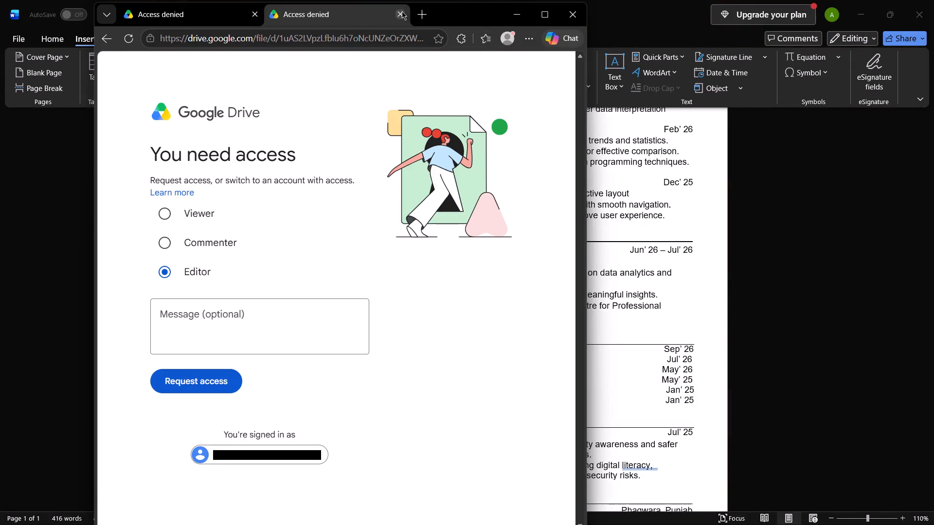
{"action": "left_click", "coordinate": [402, 11]}
{"action": "left_click", "coordinate": [254, 11]}
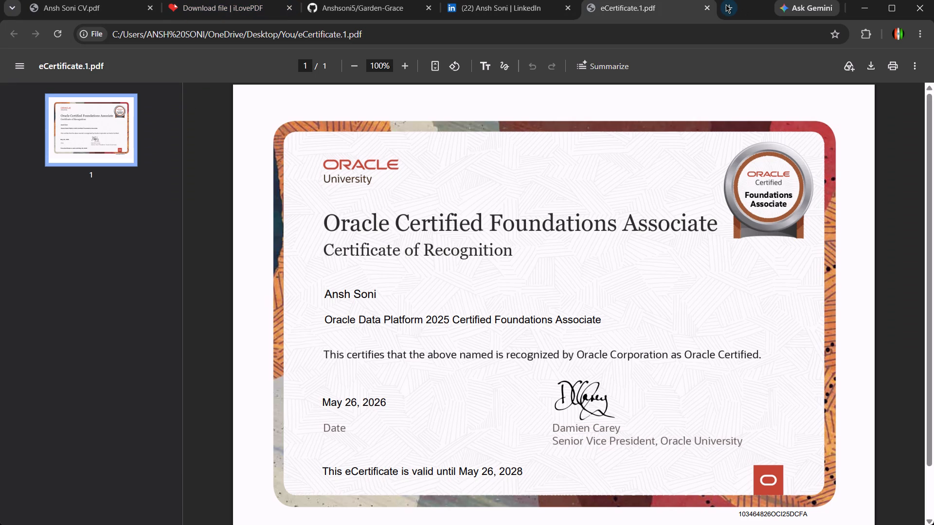
Switch to Chrome, search the web for "google drive" in a new tab, and open Google Drive.
{"action": "left_click", "coordinate": [725, 4]}
{"action": "type", "text": "googl"}
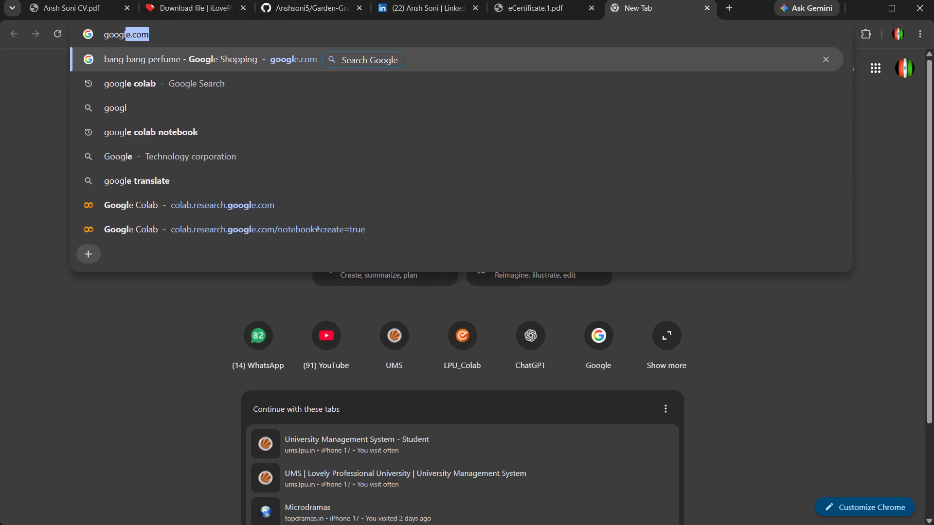
{"action": "type", "text": "e drive"}
{"action": "key", "text": "Return"}
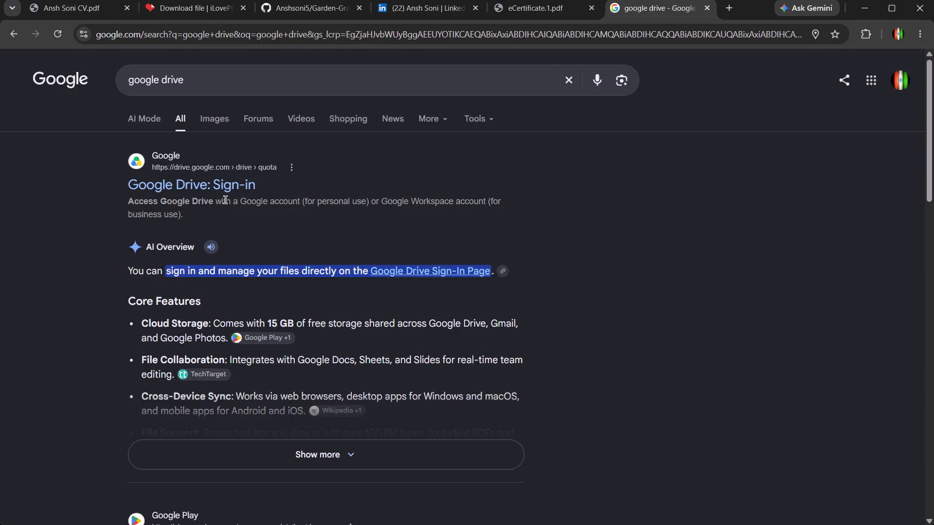
{"action": "left_click", "coordinate": [224, 190]}
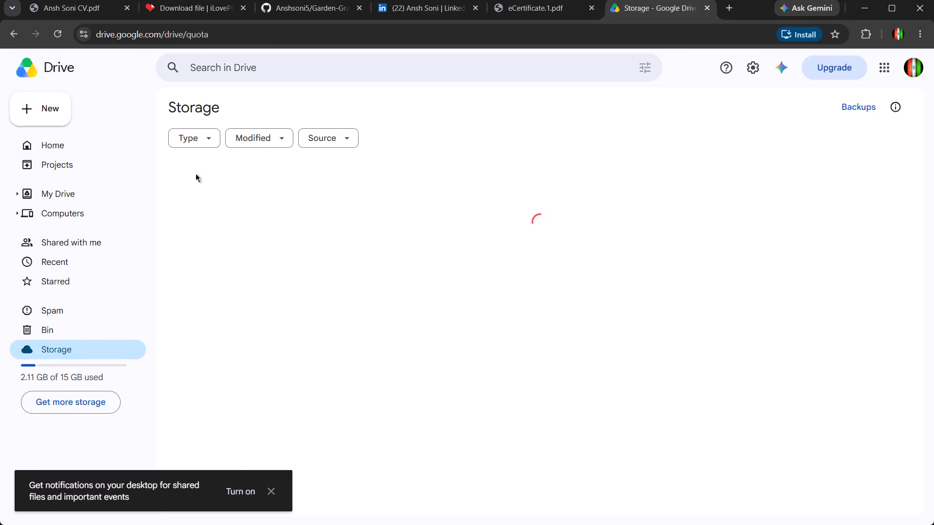
Look through the Home, My Drive and Projects views in Google Drive for existing certificate files.
{"action": "left_click", "coordinate": [65, 150]}
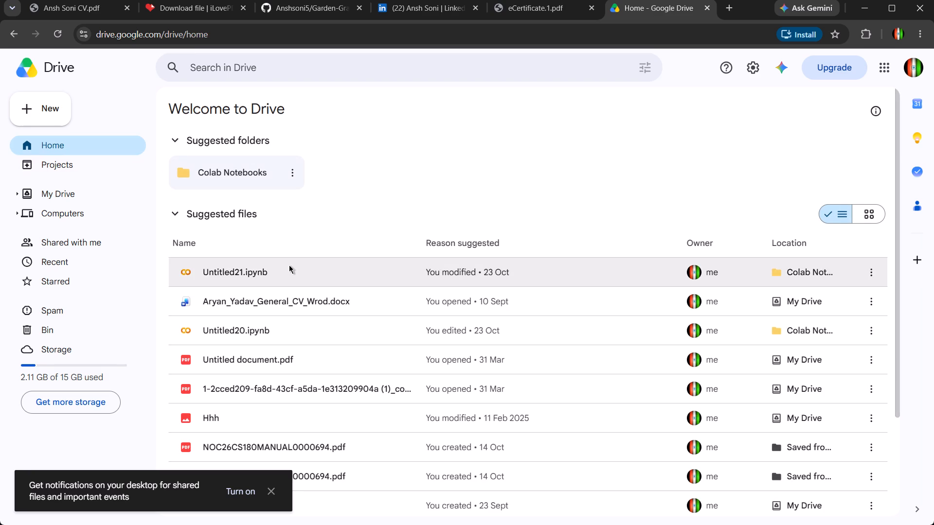
{"action": "scroll", "coordinate": [336, 222], "scroll_direction": "down", "scroll_amount": 1}
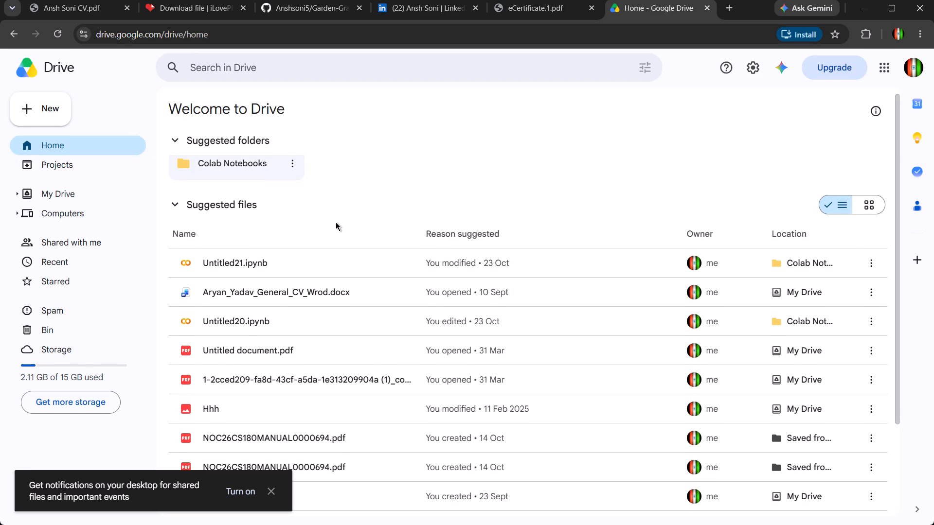
{"action": "scroll", "coordinate": [336, 222], "scroll_direction": "up", "scroll_amount": 1}
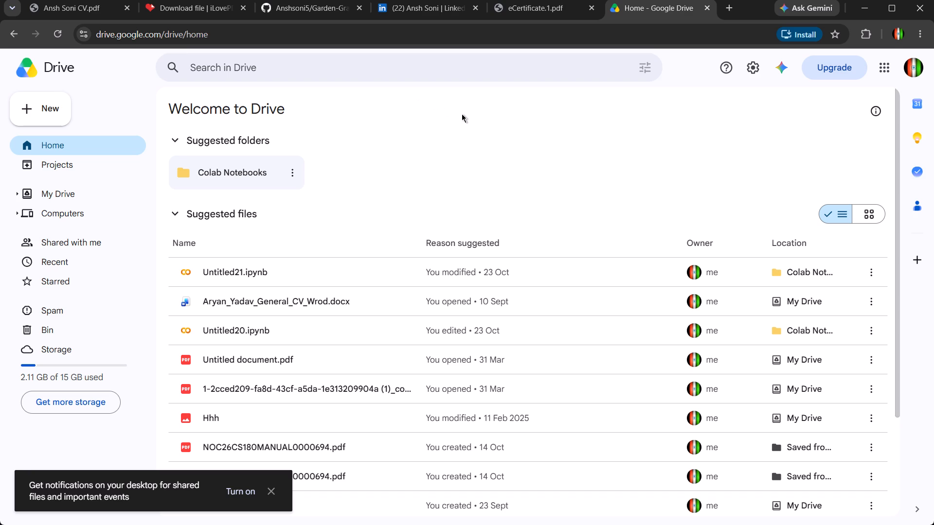
{"action": "scroll", "coordinate": [462, 114], "scroll_direction": "up", "scroll_amount": 1}
{"action": "left_click", "coordinate": [54, 187]}
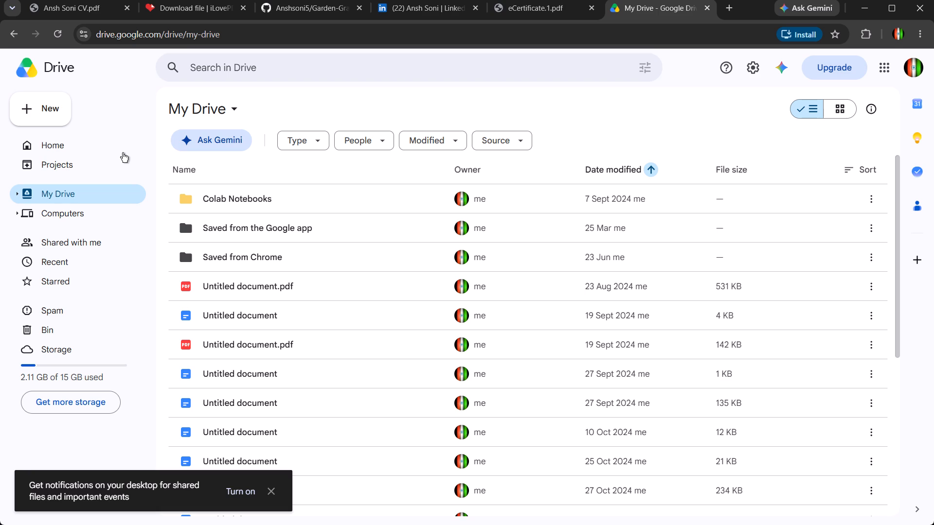
{"action": "left_click", "coordinate": [51, 171]}
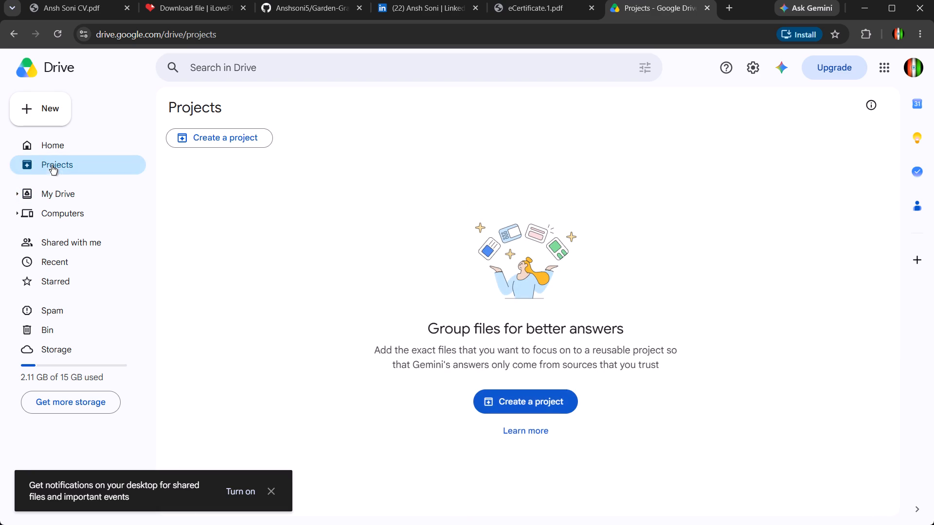
{"action": "left_click", "coordinate": [51, 152]}
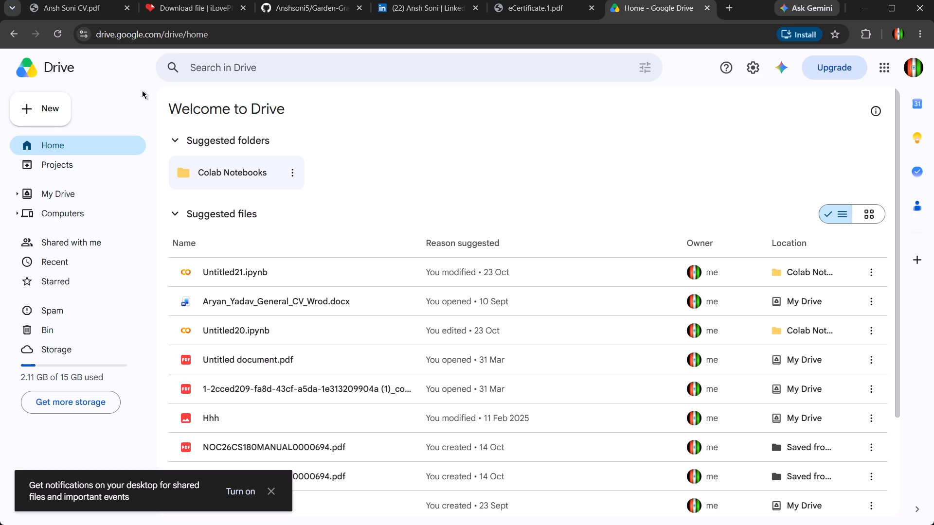
Create a new Drive folder named "oracle certificate" and open it.
{"action": "left_click", "coordinate": [52, 105]}
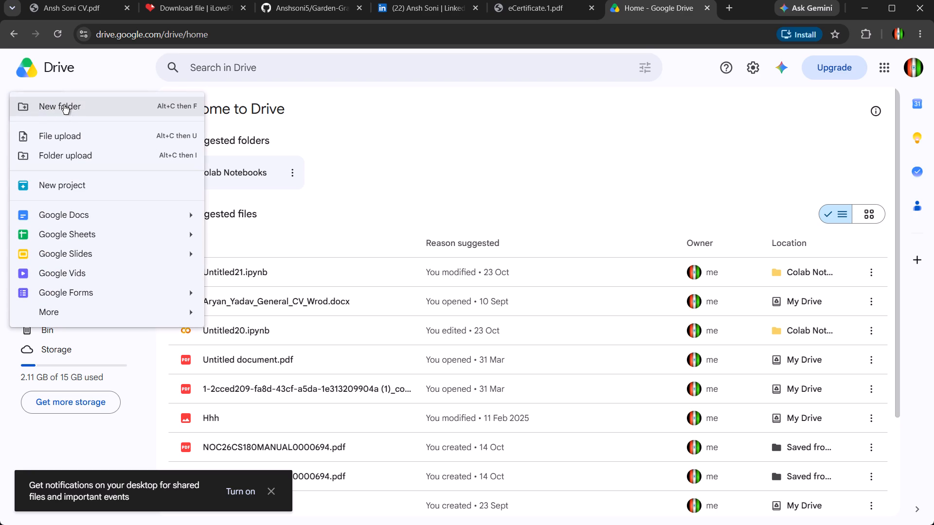
{"action": "left_click", "coordinate": [64, 105]}
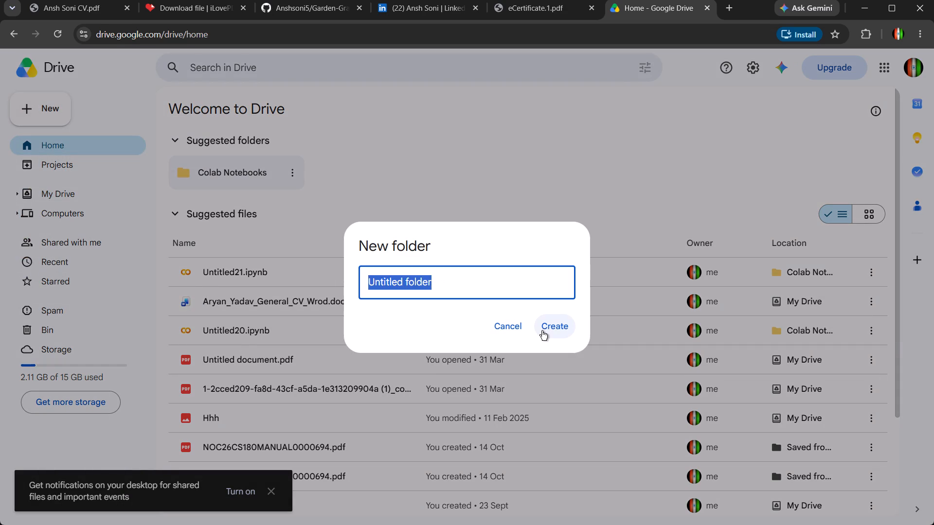
{"action": "key", "text": "BackSpace"}
{"action": "type", "text": "orac"}
{"action": "key", "text": "l"}
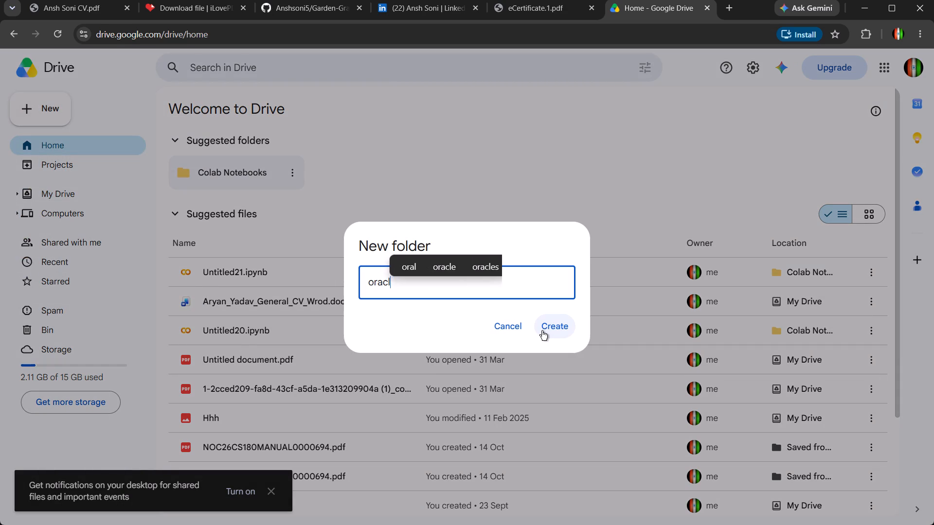
{"action": "type", "text": "e cert"}
{"action": "key", "text": "i"}
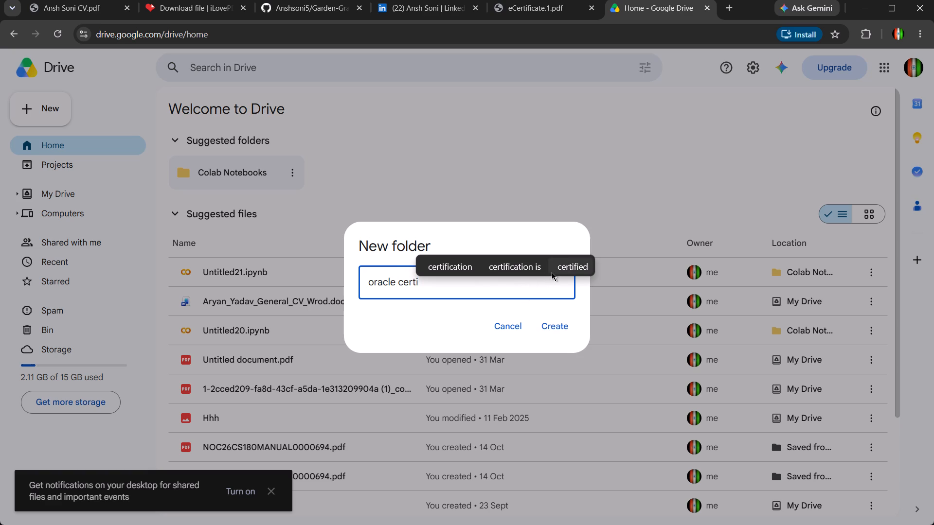
{"action": "left_click", "coordinate": [466, 269]}
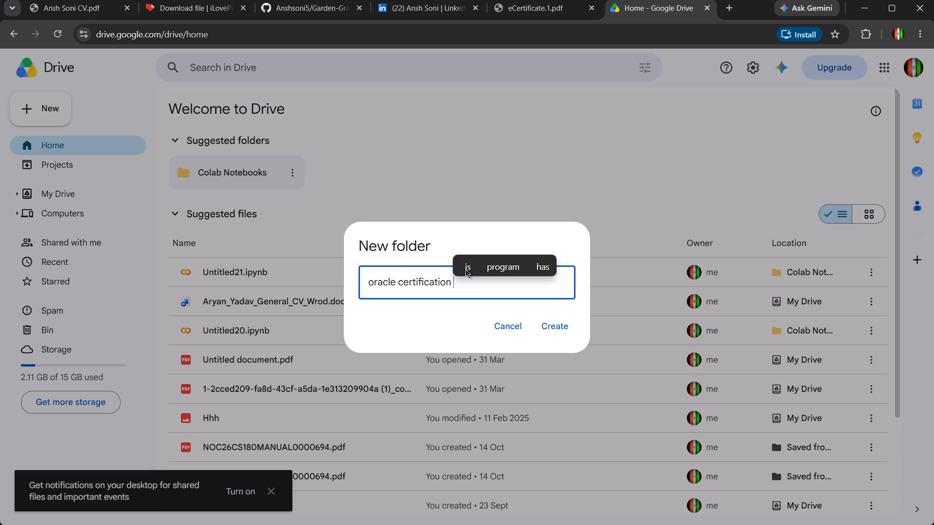
{"action": "key", "text": "BackSpace"}
{"action": "key", "text": "BackSpace"}
{"action": "key", "text": "BackSpace"}
{"action": "key", "text": "BackSpace"}
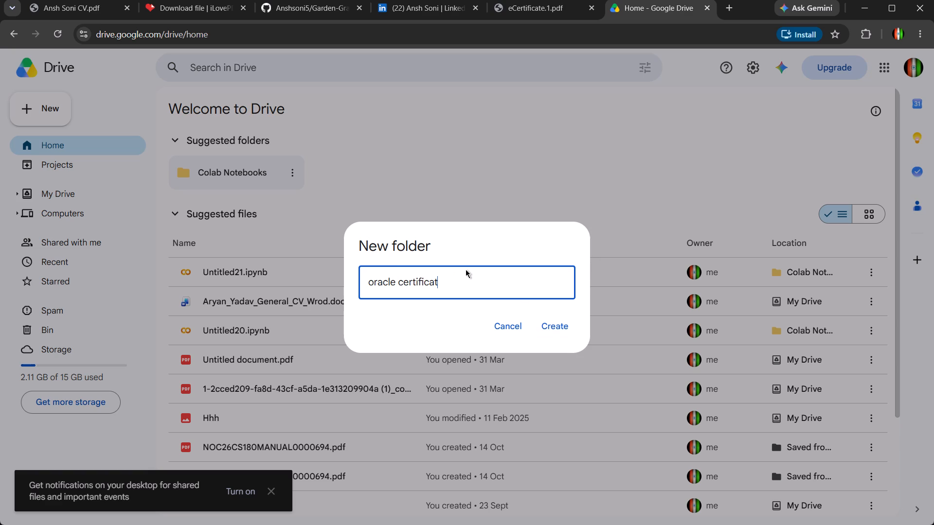
{"action": "key", "text": "e"}
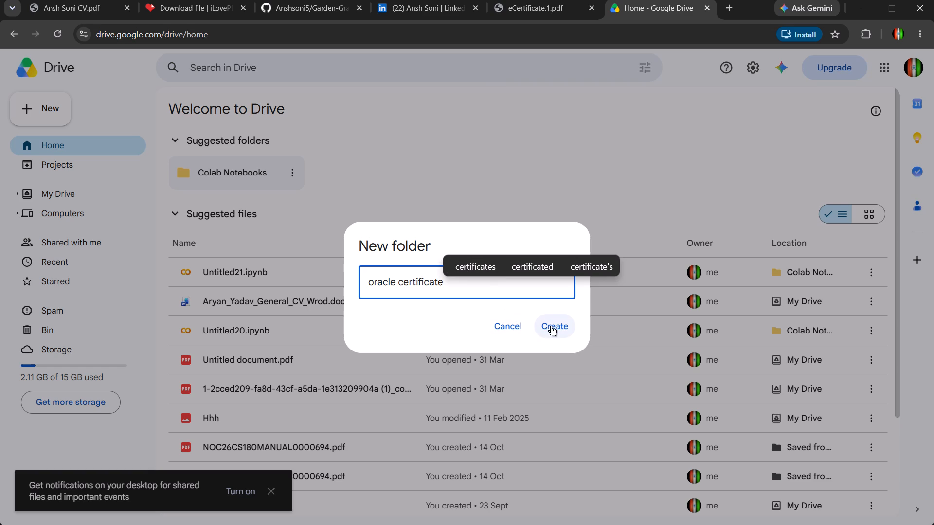
{"action": "left_click", "coordinate": [552, 328]}
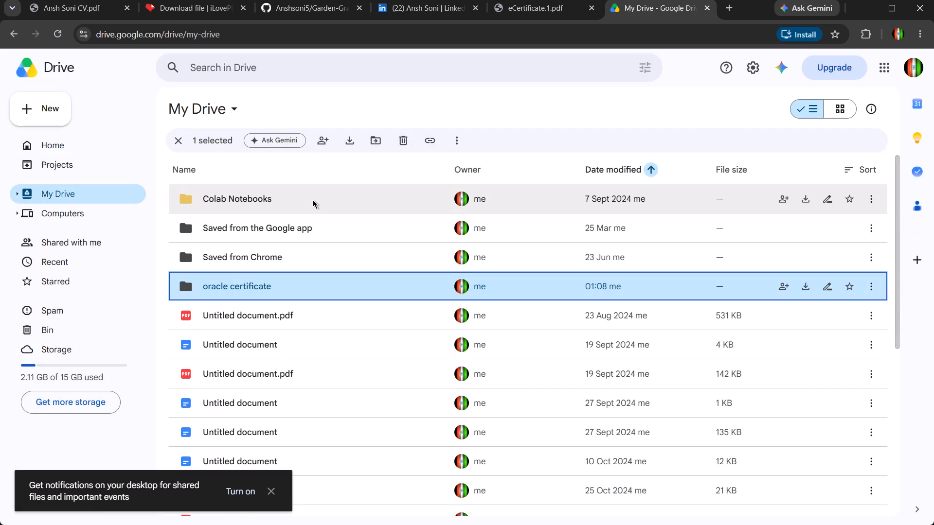
{"action": "double_click", "coordinate": [266, 286]}
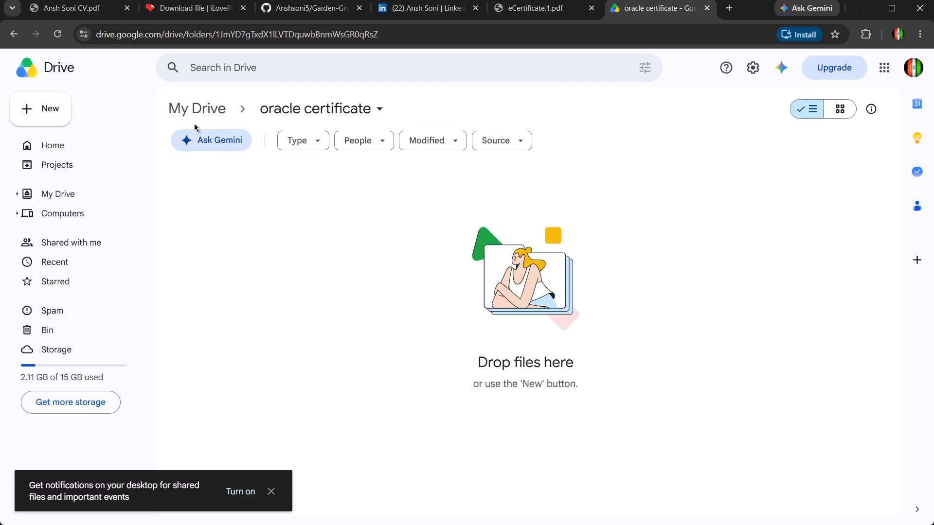
Return to My Drive, switch to File Explorer, and copy the path of the desktop folder You.
{"action": "left_click", "coordinate": [191, 104]}
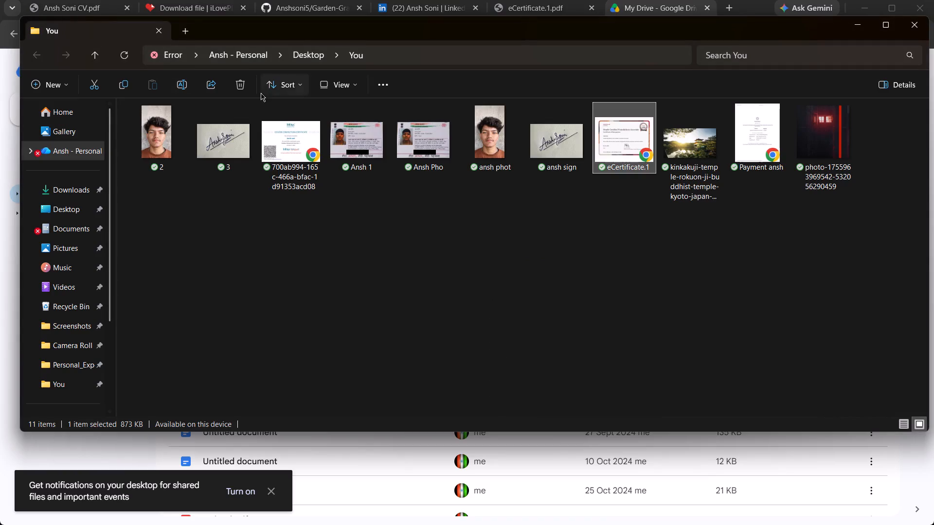
{"action": "left_click", "coordinate": [410, 49]}
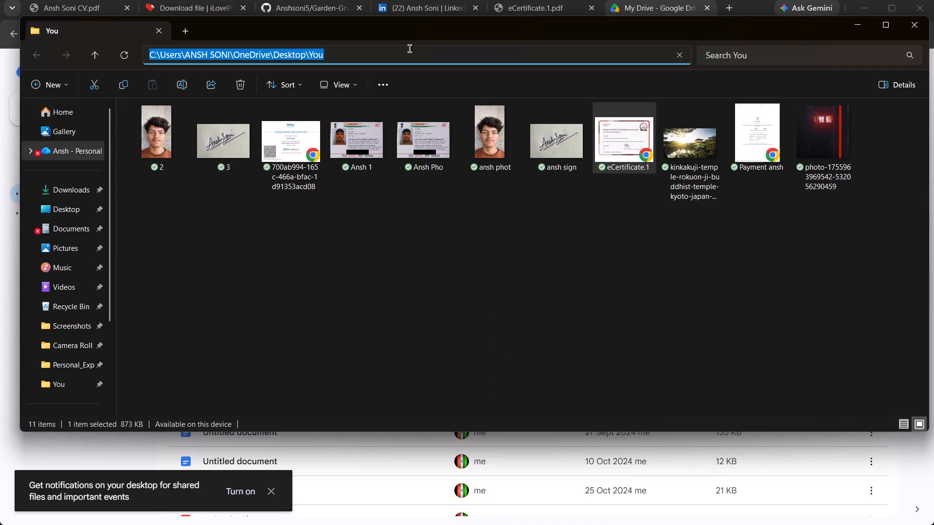
{"action": "key", "text": "ctrl+c"}
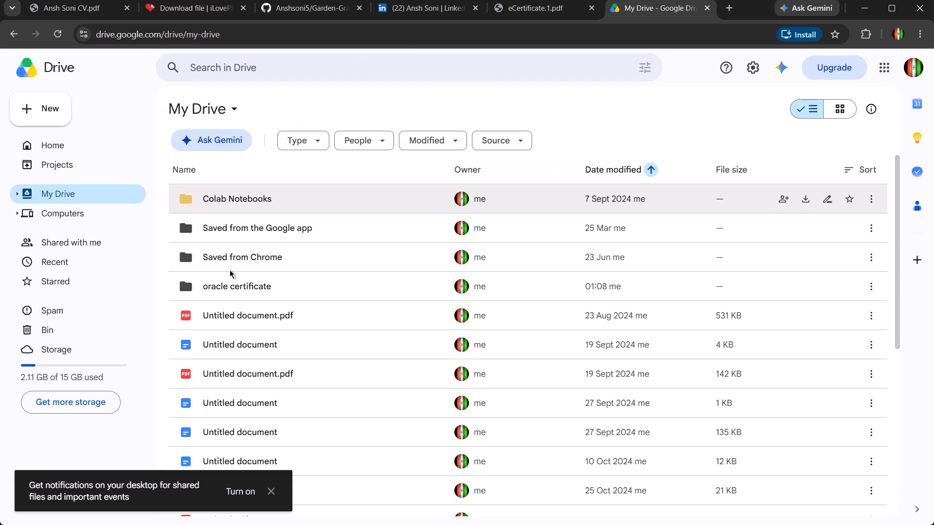
Switch back to Google Drive in Chrome and open the "oracle certificate" folder in My Drive.
{"action": "double_click", "coordinate": [230, 294]}
{"action": "scroll", "coordinate": [255, 231], "scroll_direction": "right", "scroll_amount": 1}
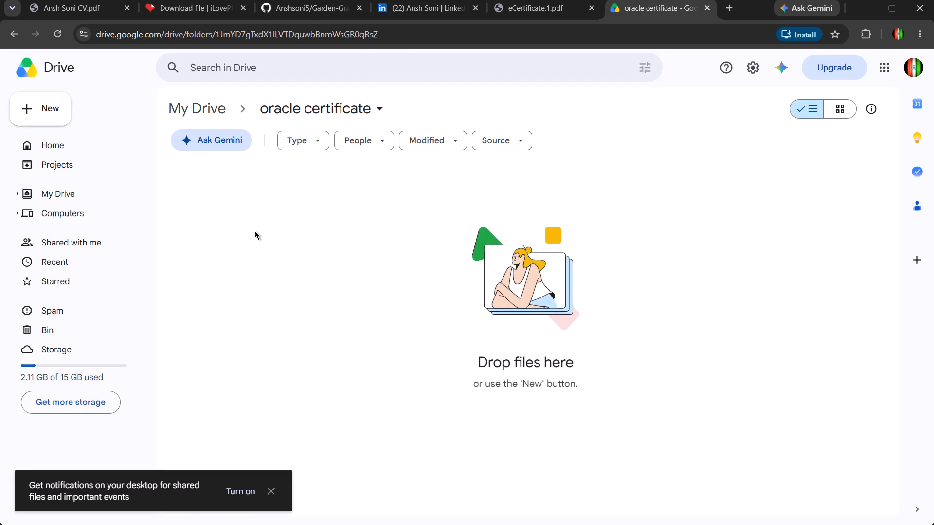
{"action": "scroll", "coordinate": [255, 231], "scroll_direction": "right", "scroll_amount": 1}
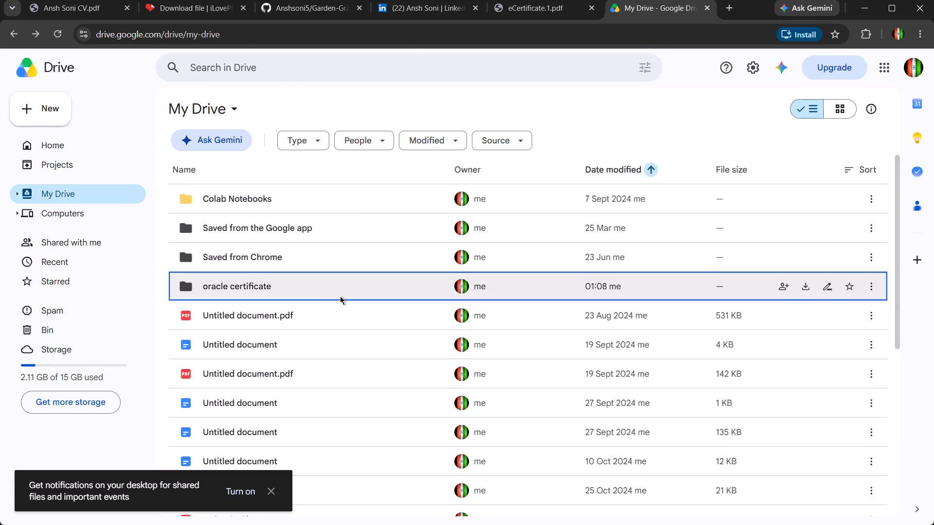
{"action": "left_click", "coordinate": [340, 296]}
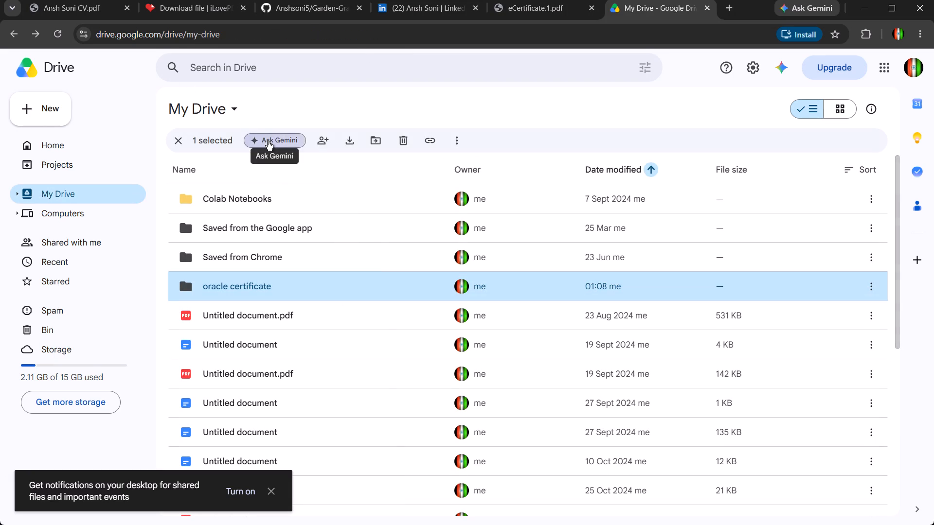
{"action": "left_click", "coordinate": [457, 140]}
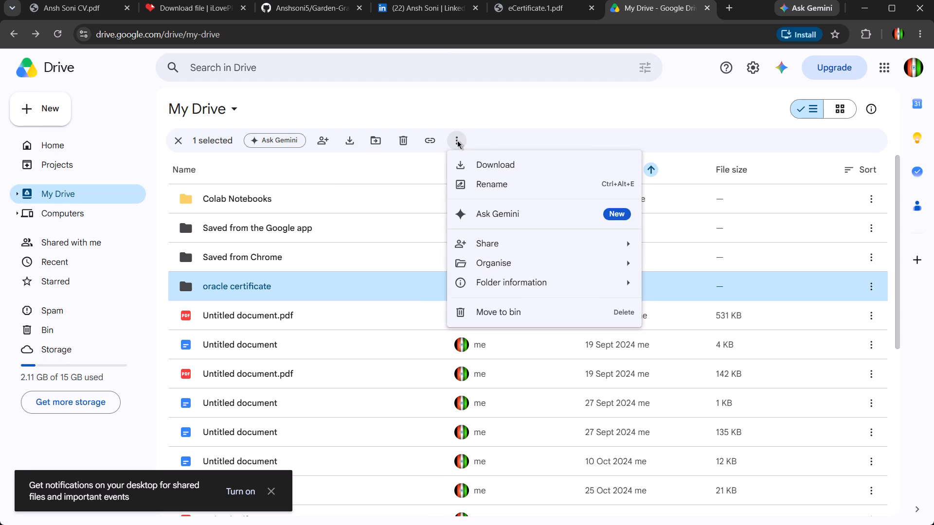
{"action": "left_click", "coordinate": [457, 140]}
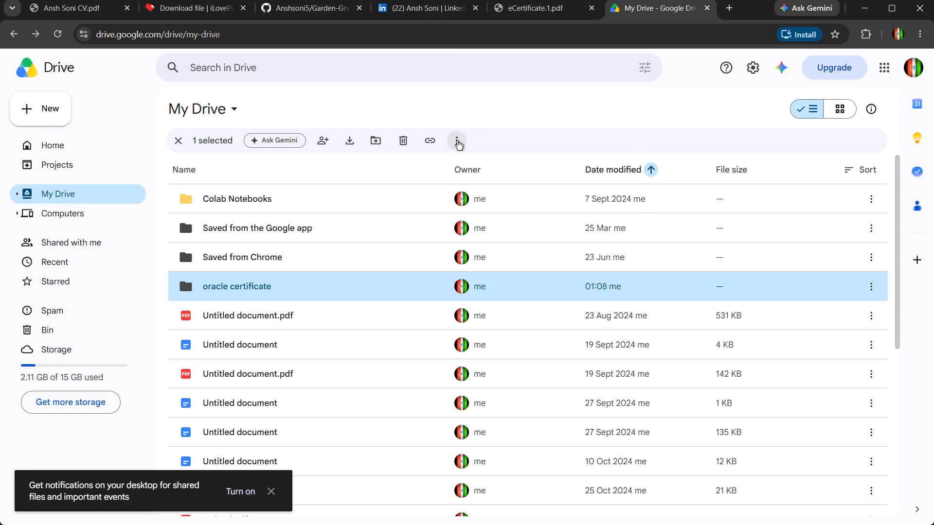
{"action": "double_click", "coordinate": [313, 290]}
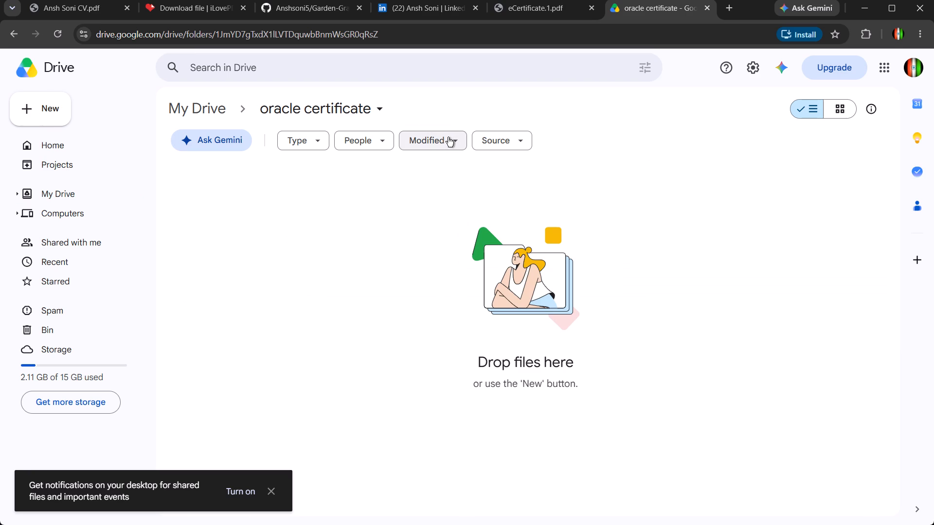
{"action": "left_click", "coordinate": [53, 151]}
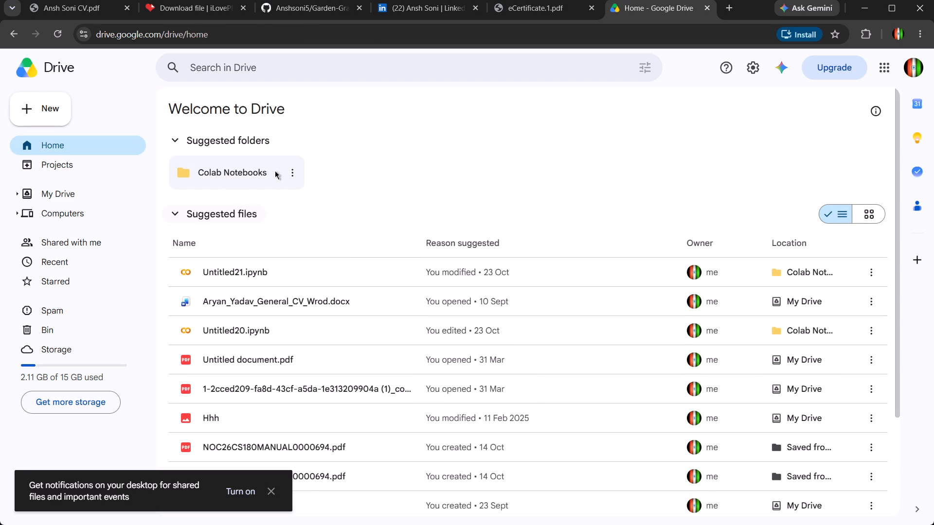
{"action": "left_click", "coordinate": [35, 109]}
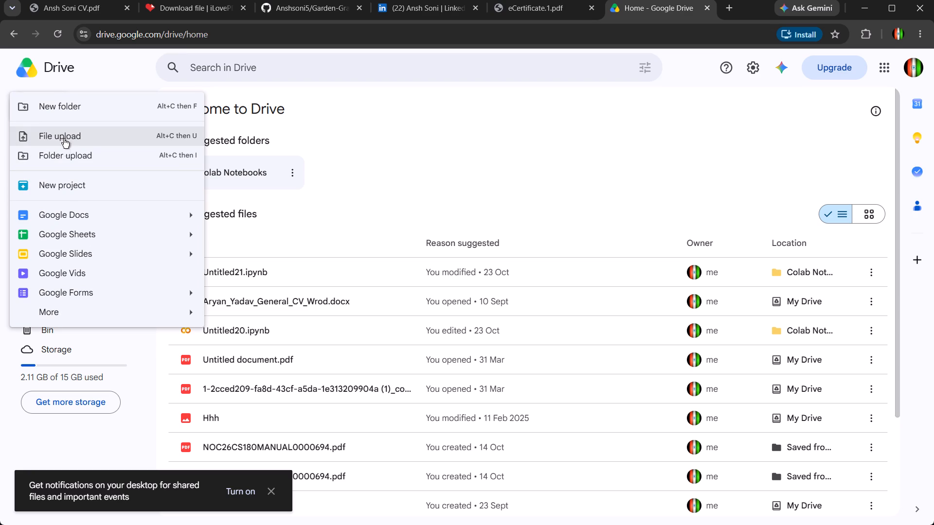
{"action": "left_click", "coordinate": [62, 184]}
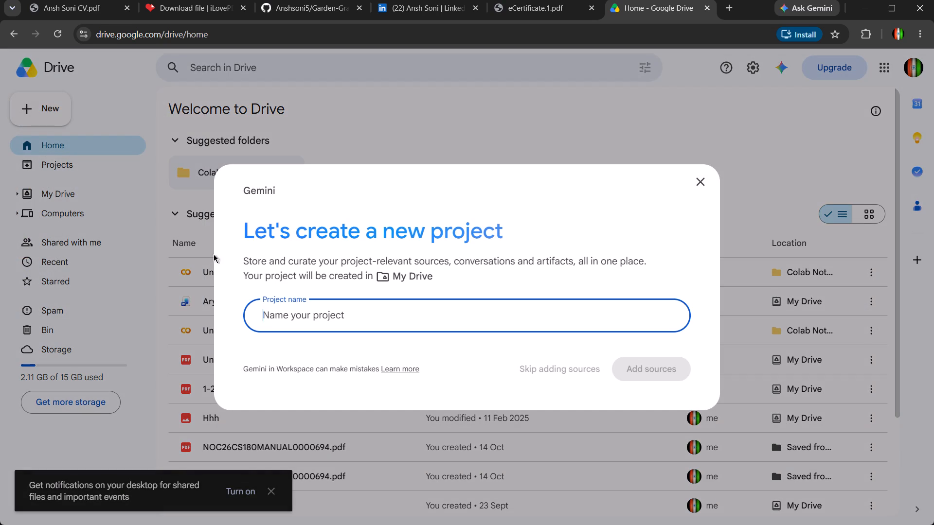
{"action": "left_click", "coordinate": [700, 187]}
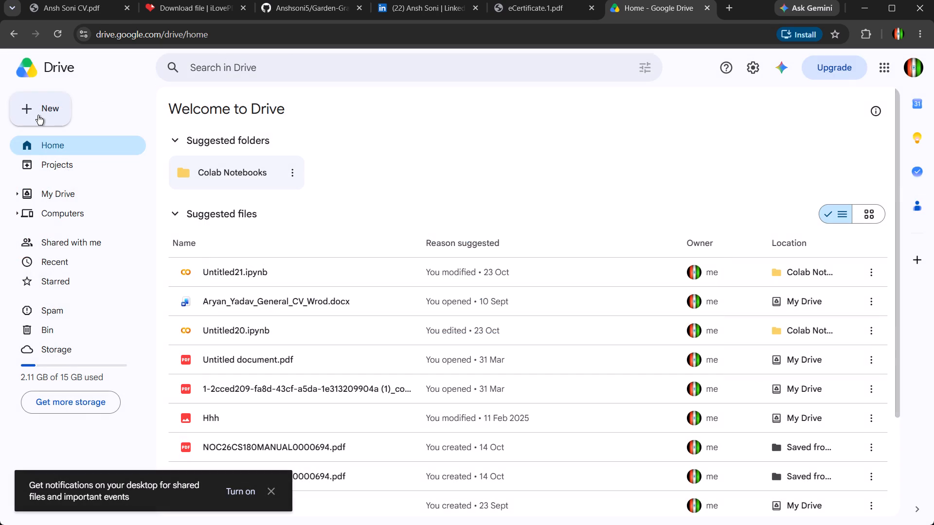
Start a folder upload to Drive and go to the desktop folder You using the copied path.
{"action": "left_click", "coordinate": [38, 115]}
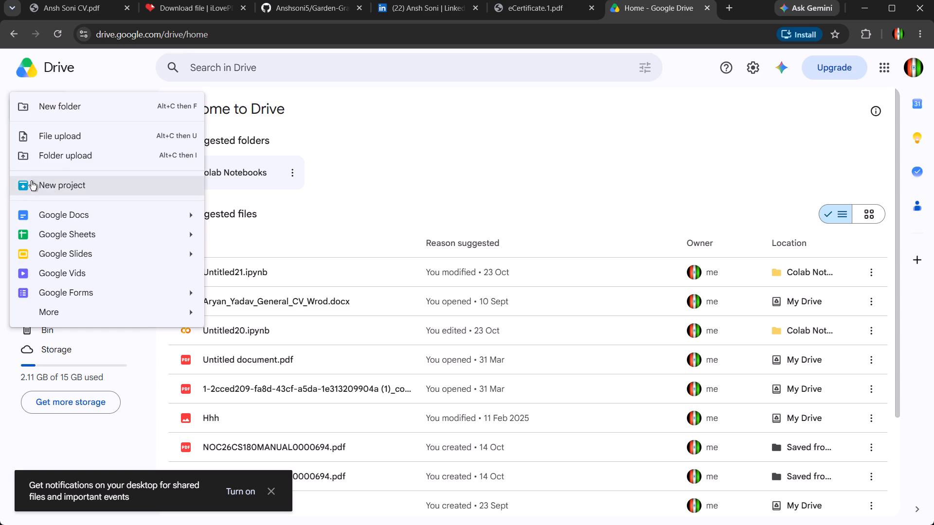
{"action": "left_click", "coordinate": [97, 155]}
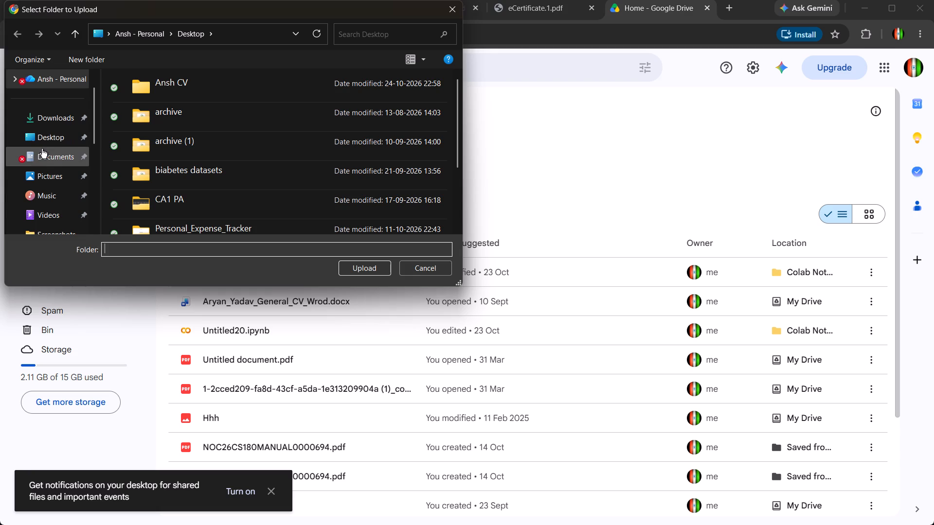
{"action": "left_click", "coordinate": [245, 28]}
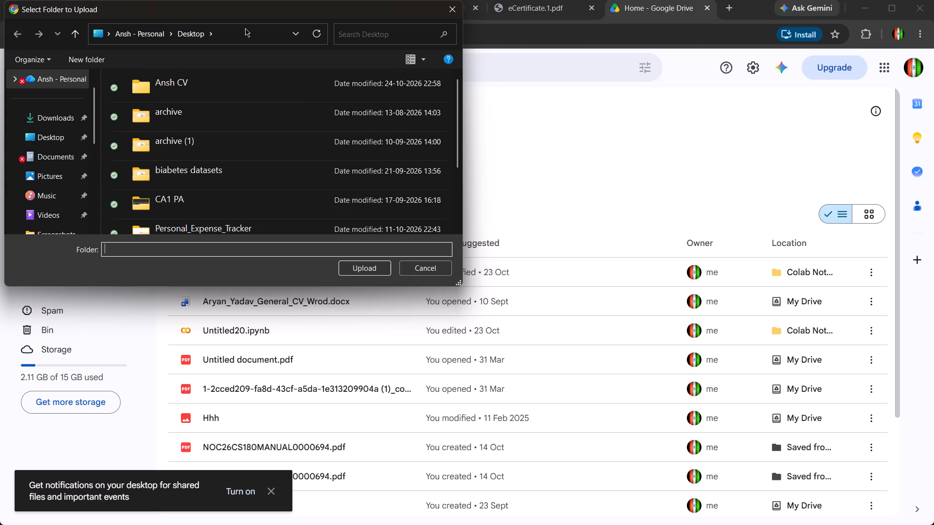
{"action": "key", "text": "BackSpace"}
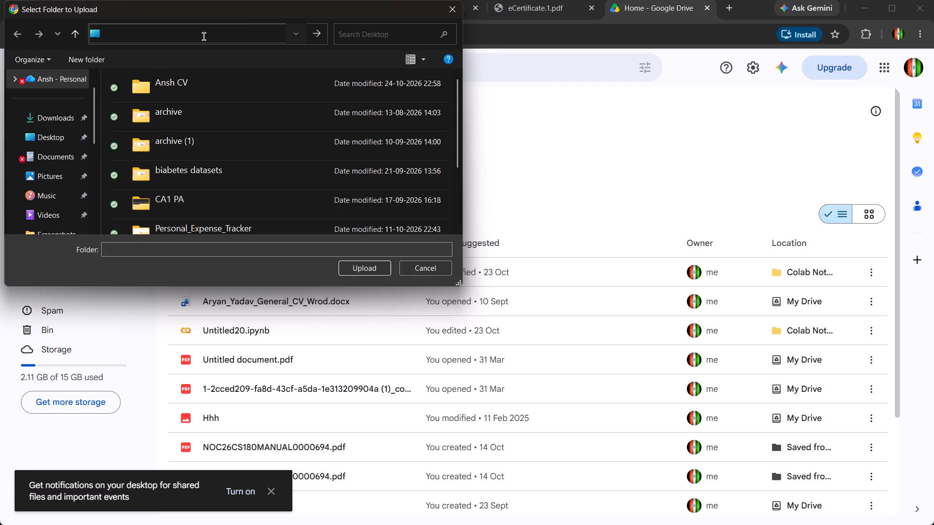
{"action": "key", "text": "ctrl+v"}
{"action": "key", "text": "Return"}
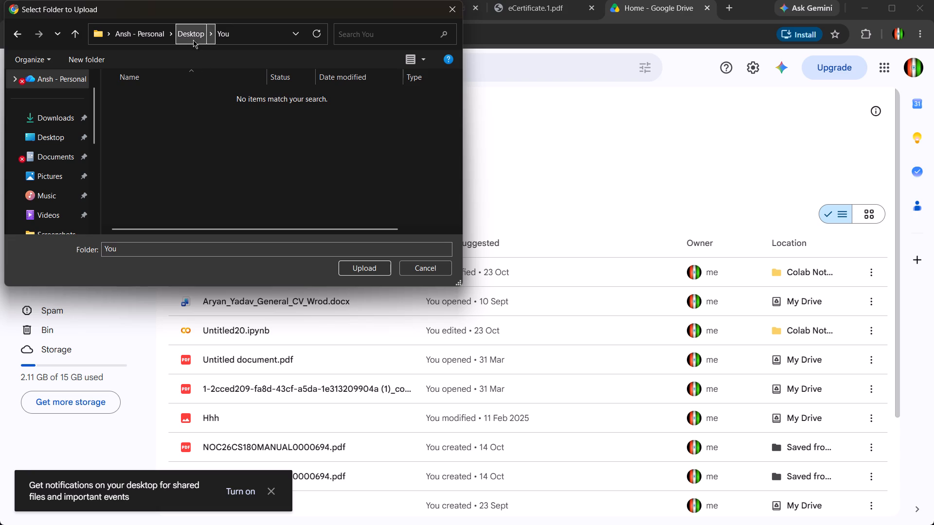
Look through the Desktop folders, including You, in the folder selection dialog for the certificate to upload.
{"action": "left_click", "coordinate": [193, 40]}
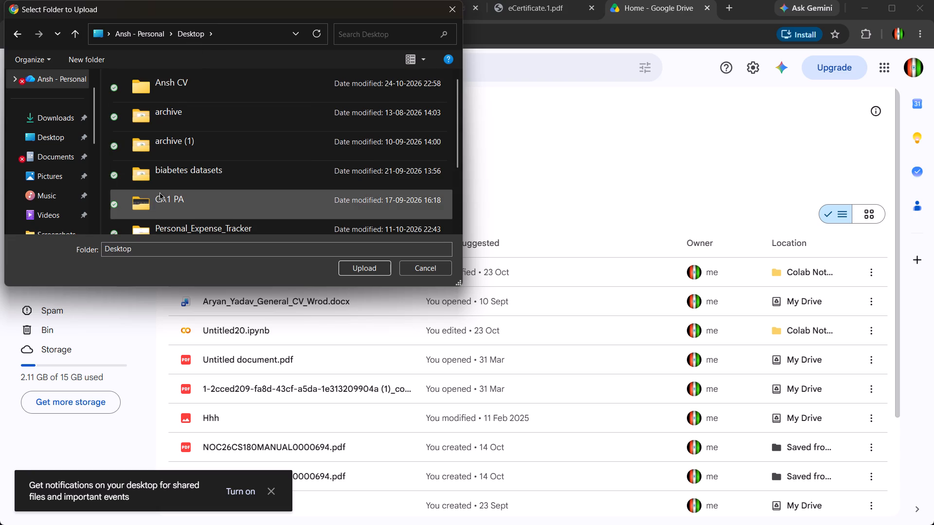
{"action": "scroll", "coordinate": [160, 192], "scroll_direction": "down", "scroll_amount": 3}
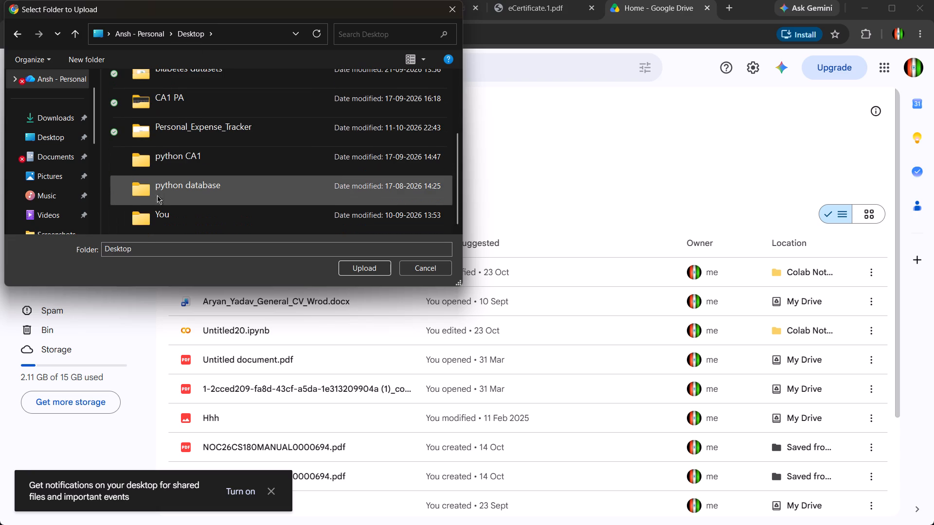
{"action": "double_click", "coordinate": [157, 216]}
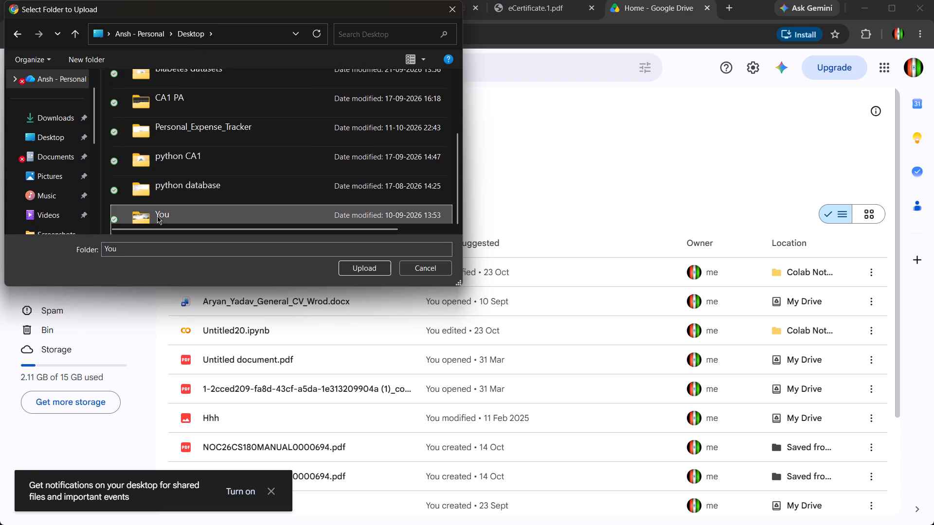
{"action": "scroll", "coordinate": [275, 106], "scroll_direction": "left", "scroll_amount": 2}
{"action": "scroll", "coordinate": [275, 106], "scroll_direction": "right", "scroll_amount": 4}
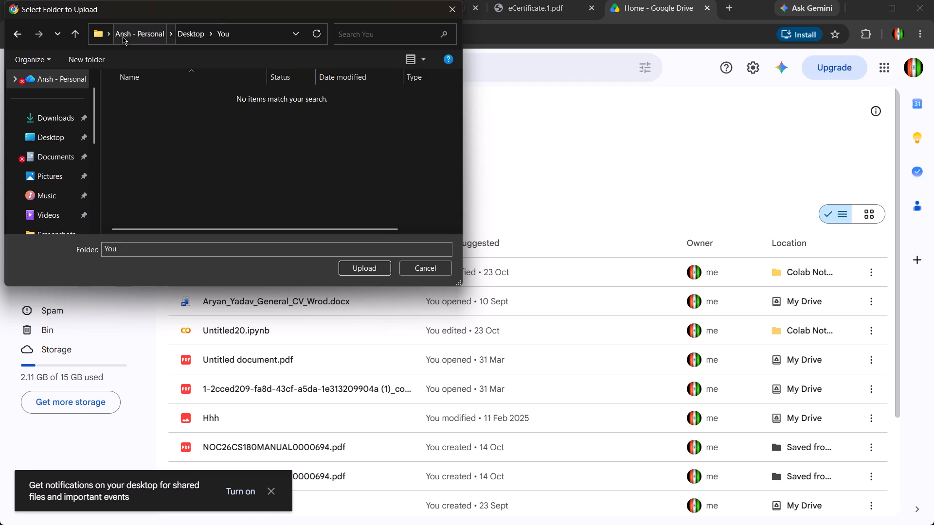
{"action": "left_click", "coordinate": [180, 28]}
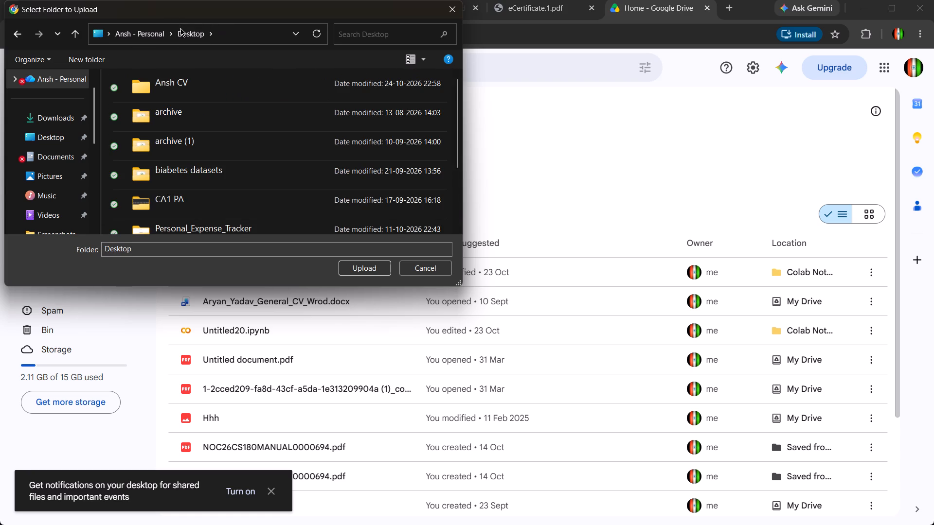
{"action": "scroll", "coordinate": [264, 185], "scroll_direction": "down", "scroll_amount": 1}
{"action": "scroll", "coordinate": [264, 185], "scroll_direction": "up", "scroll_amount": 2}
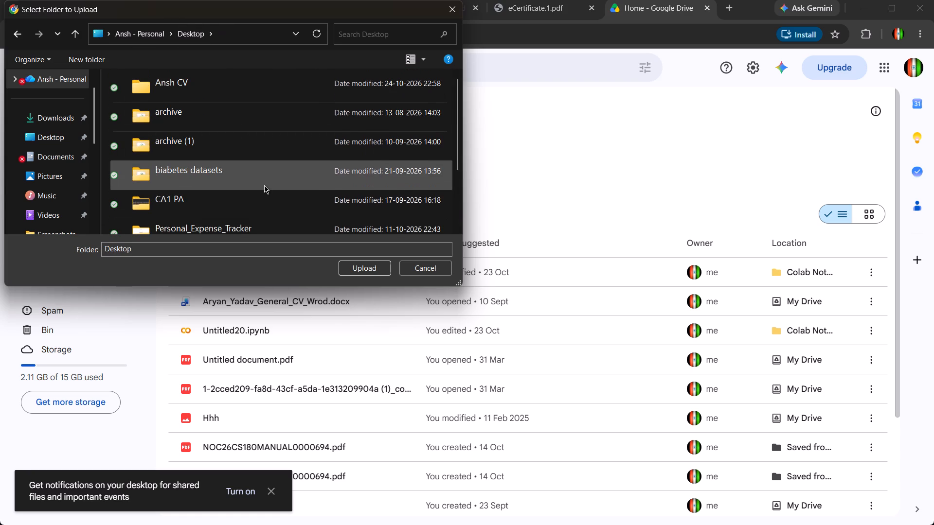
{"action": "scroll", "coordinate": [264, 185], "scroll_direction": "down", "scroll_amount": 1}
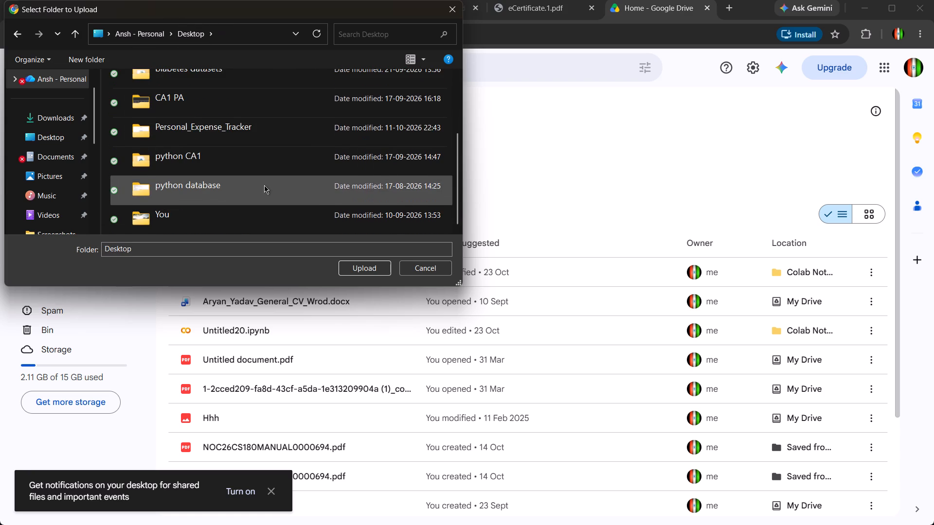
{"action": "scroll", "coordinate": [264, 185], "scroll_direction": "up", "scroll_amount": 1}
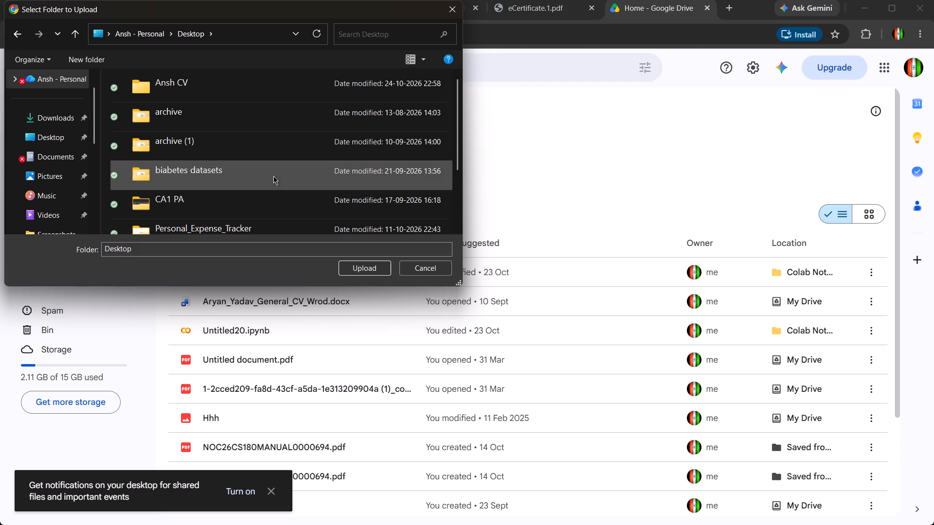
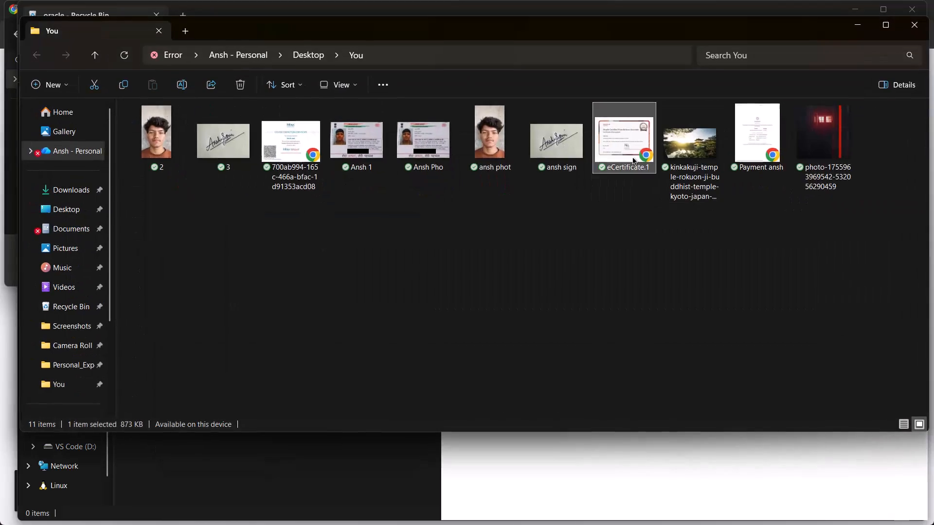
Open eCertificate.1 from the You folder, switch to it in Chrome, and dismiss the pending folder upload dialog.
{"action": "left_click", "coordinate": [609, 136]}
{"action": "triple_click", "coordinate": [609, 136]}
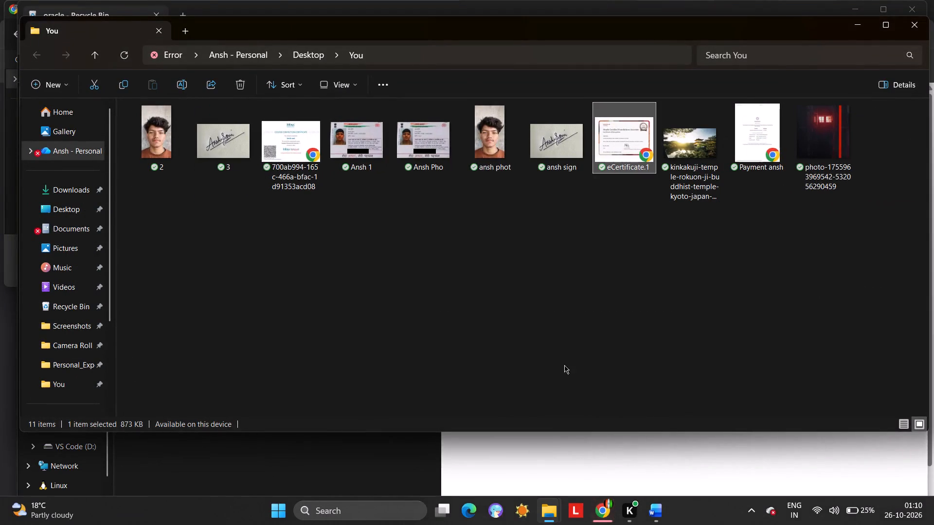
{"action": "left_click_drag", "start_coordinate": [819, 24], "coordinate": [802, 519]}
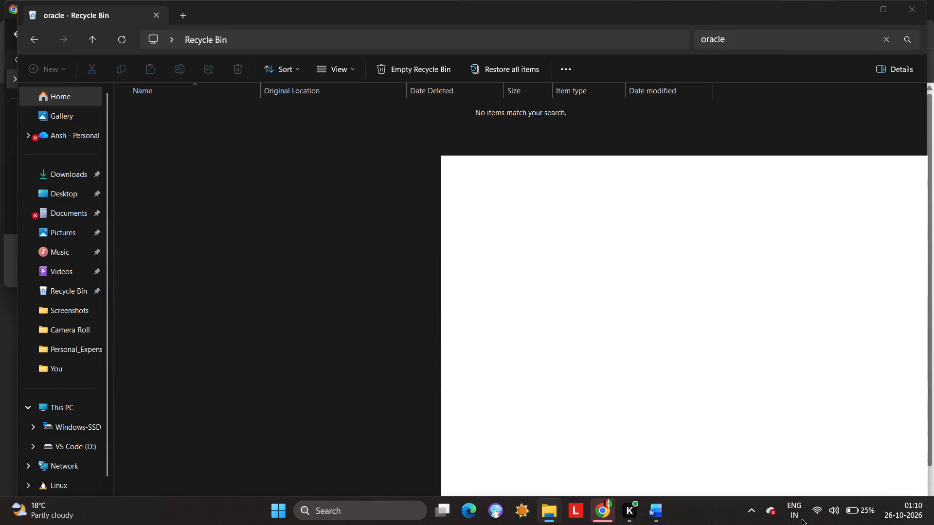
{"action": "left_click", "coordinate": [398, 293]}
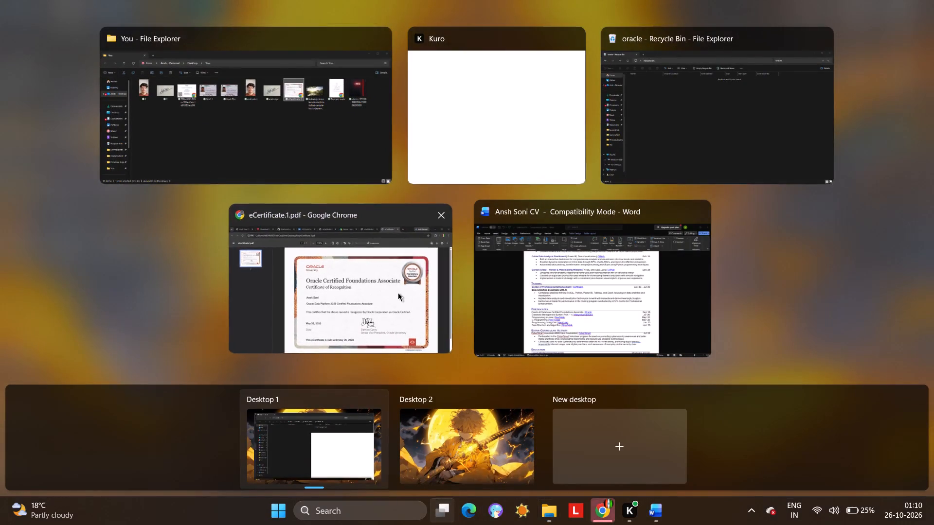
{"action": "left_click", "coordinate": [574, 225]}
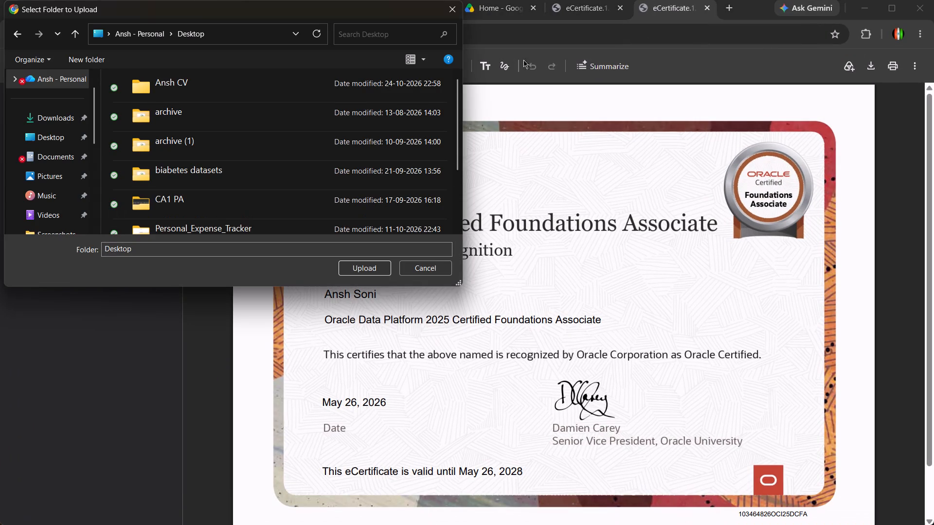
{"action": "left_click", "coordinate": [452, 7]}
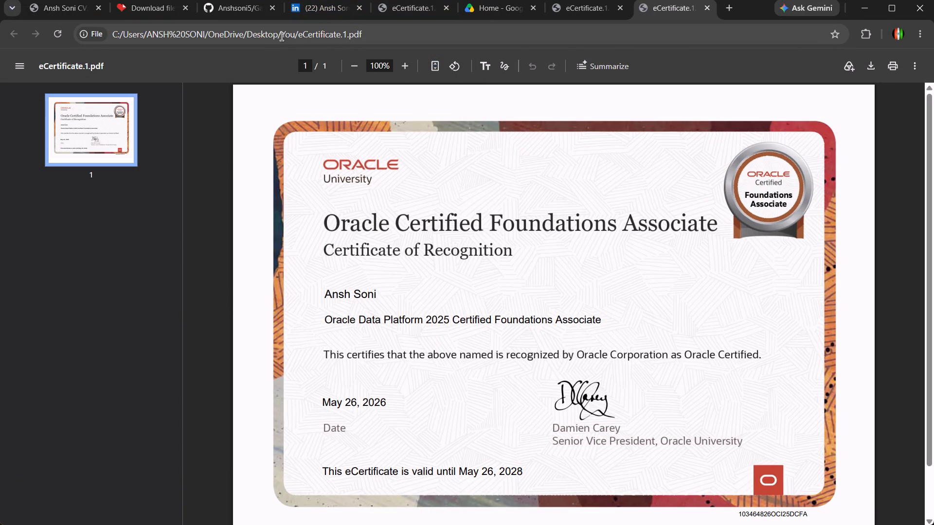
Copy the local file path of the open eCertificate.1.pdf.
{"action": "left_click", "coordinate": [370, 26]}
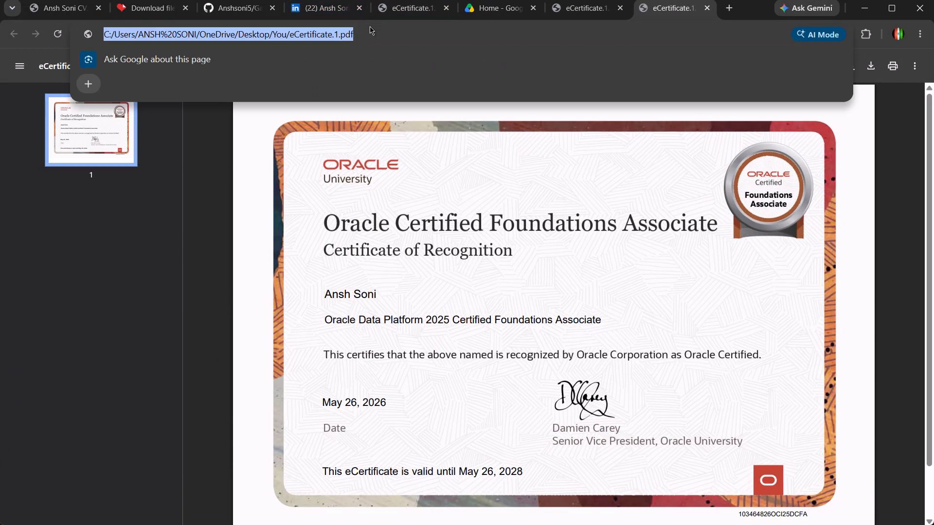
{"action": "key", "text": "ctrl+c"}
Switch to the File Explorer window showing the Recycle Bin search for oracle and close it.
{"action": "key", "text": "alt+Tab"}
{"action": "key", "text": "alt+Tab"}
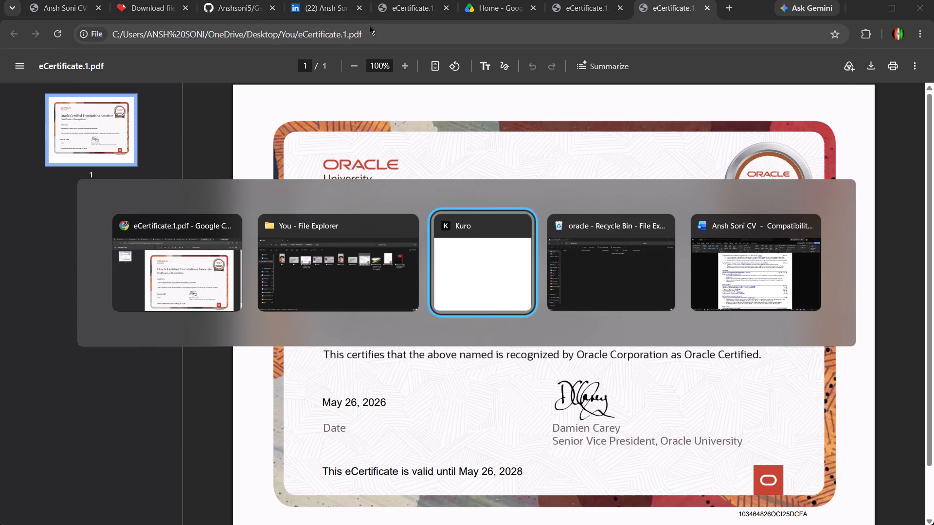
{"action": "key", "text": "alt+Tab"}
{"action": "key", "text": "alt+Tab"}
{"action": "key", "text": "alt+Tab"}
{"action": "key", "text": "alt+Tab"}
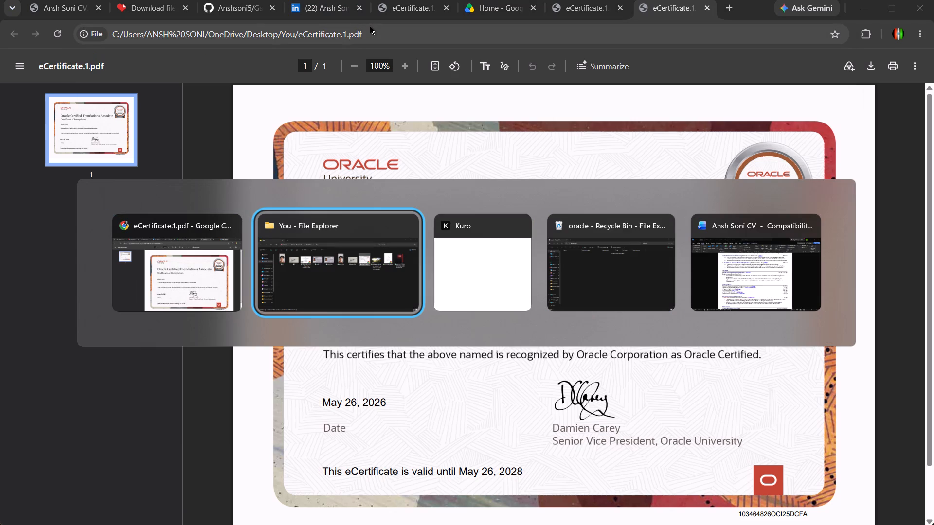
{"action": "key", "text": "alt+Tab"}
{"action": "key", "text": "alt+Tab"}
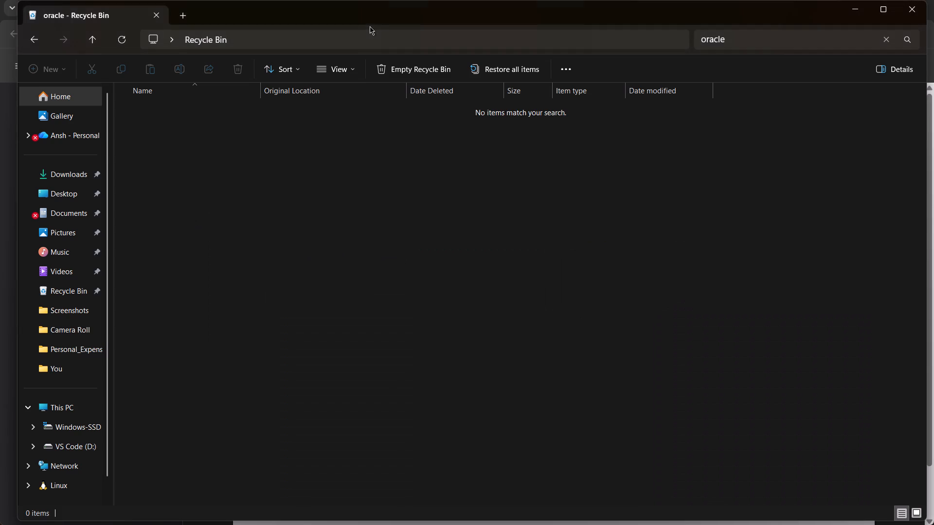
{"action": "left_click", "coordinate": [907, 13]}
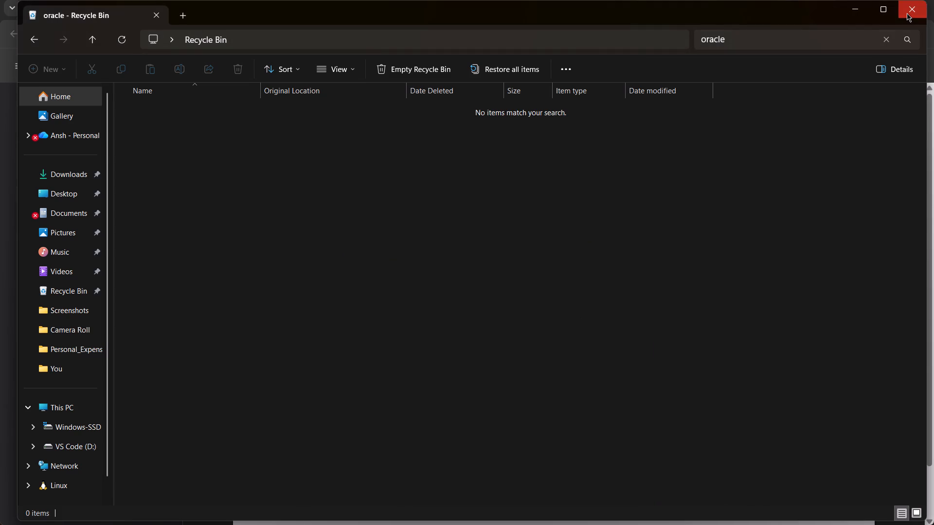
Return to the Google Drive home page in Chrome.
{"action": "left_click", "coordinate": [587, 0]}
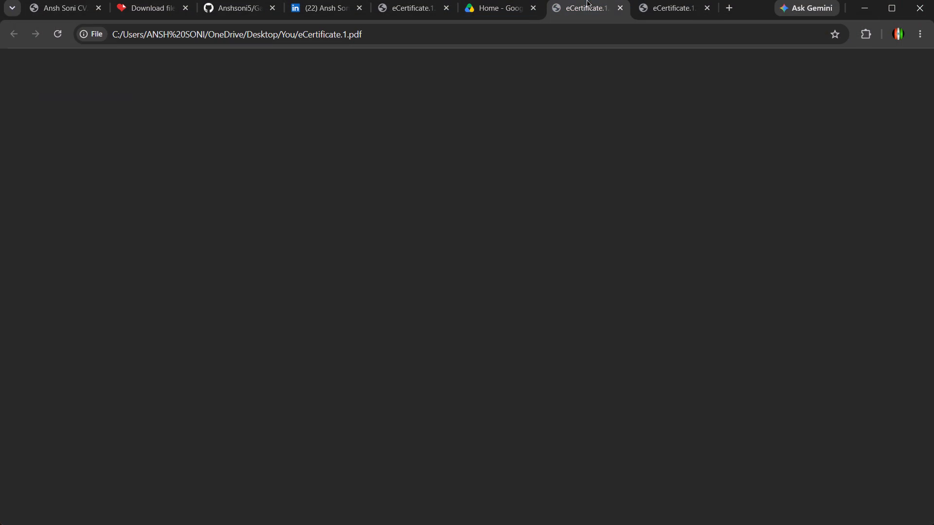
{"action": "left_click", "coordinate": [491, 9]}
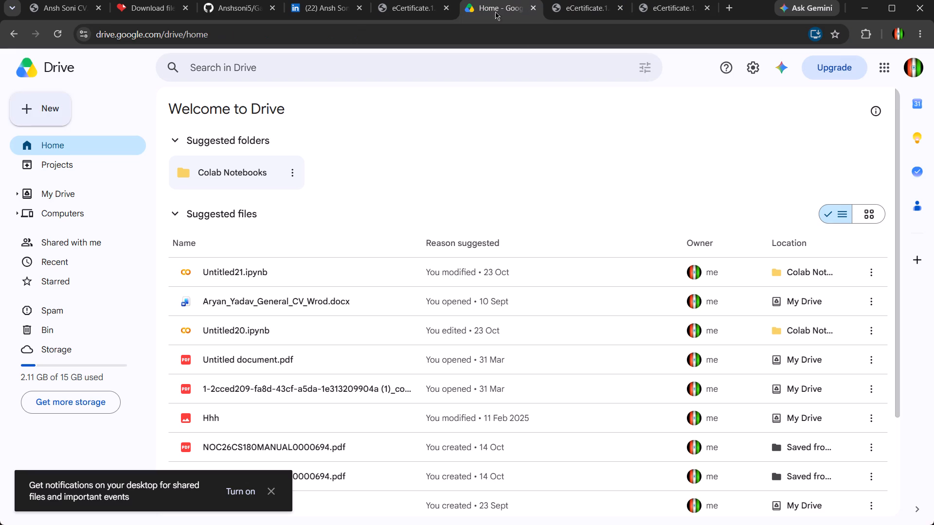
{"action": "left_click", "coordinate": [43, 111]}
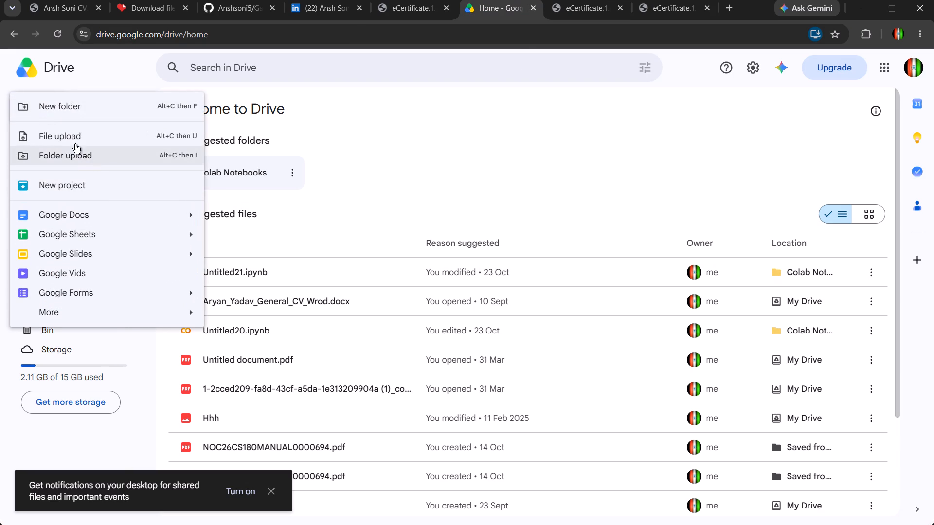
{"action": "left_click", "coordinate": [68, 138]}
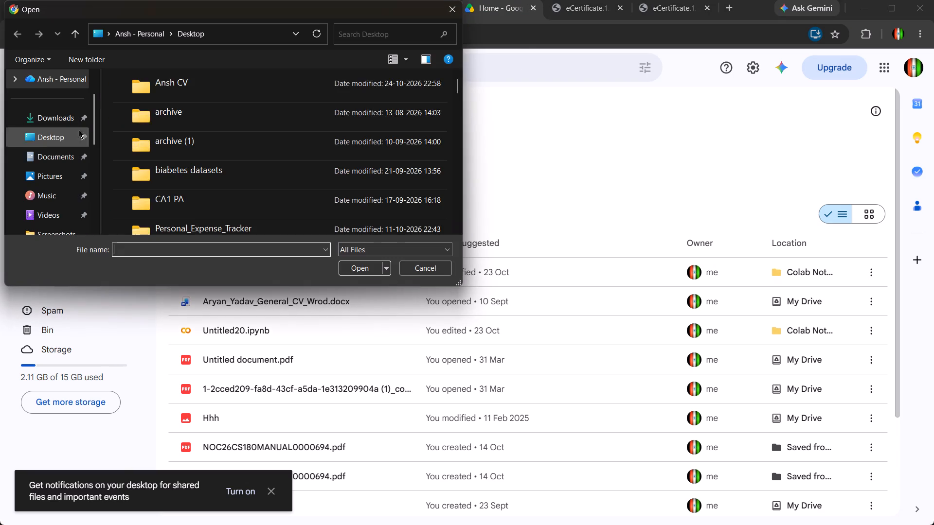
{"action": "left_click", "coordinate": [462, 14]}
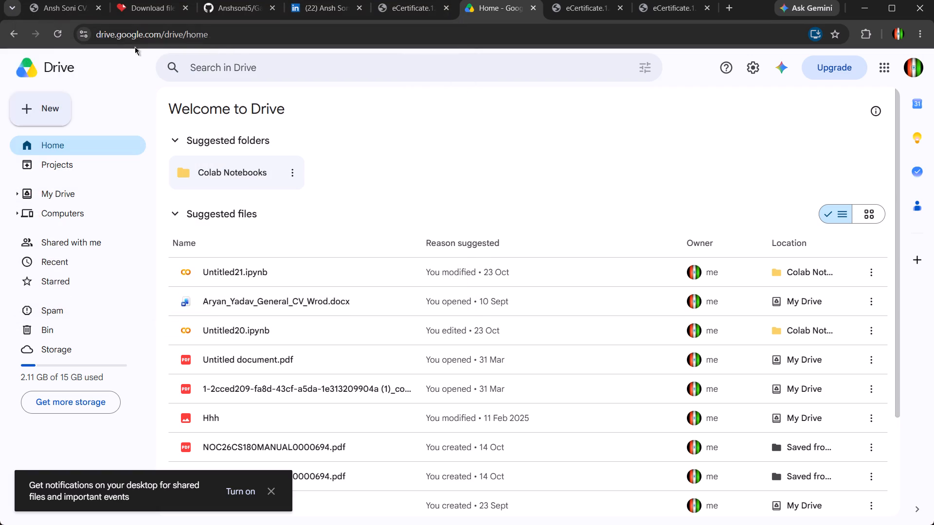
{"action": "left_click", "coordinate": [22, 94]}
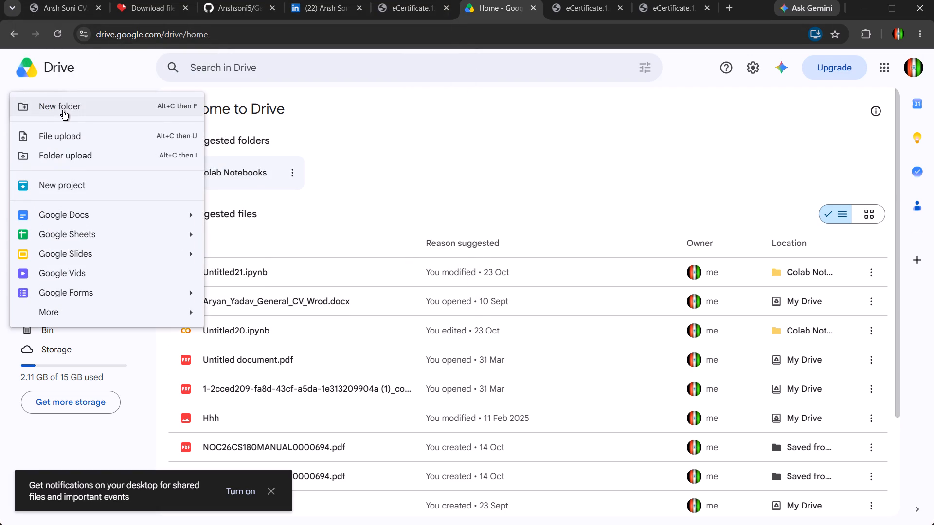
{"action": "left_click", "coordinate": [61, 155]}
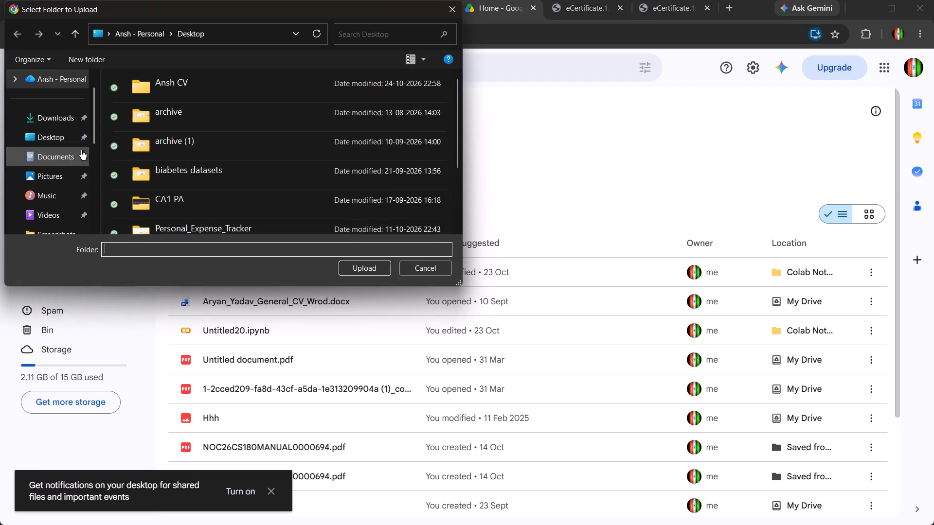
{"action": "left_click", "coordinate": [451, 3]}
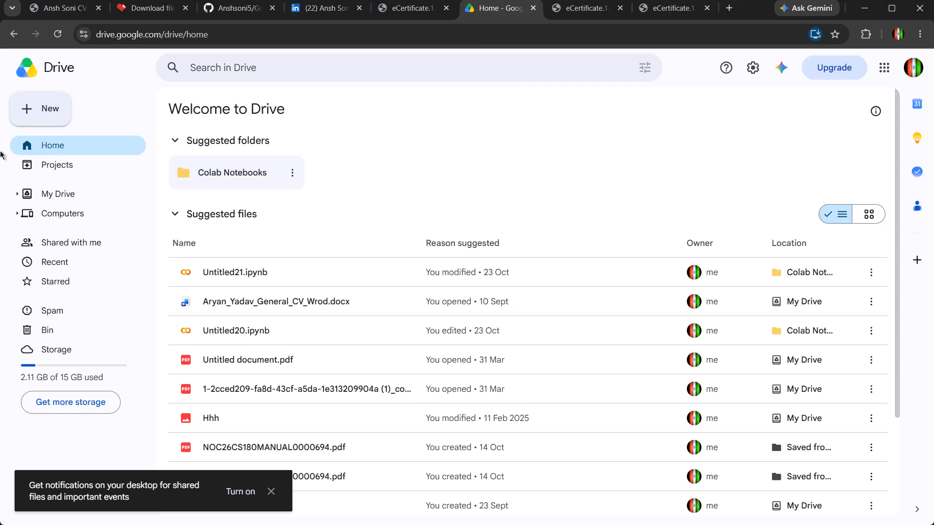
Create a new folder named "oracle" in My Drive.
{"action": "left_click_drag", "start_coordinate": [41, 80], "coordinate": [41, 99]}
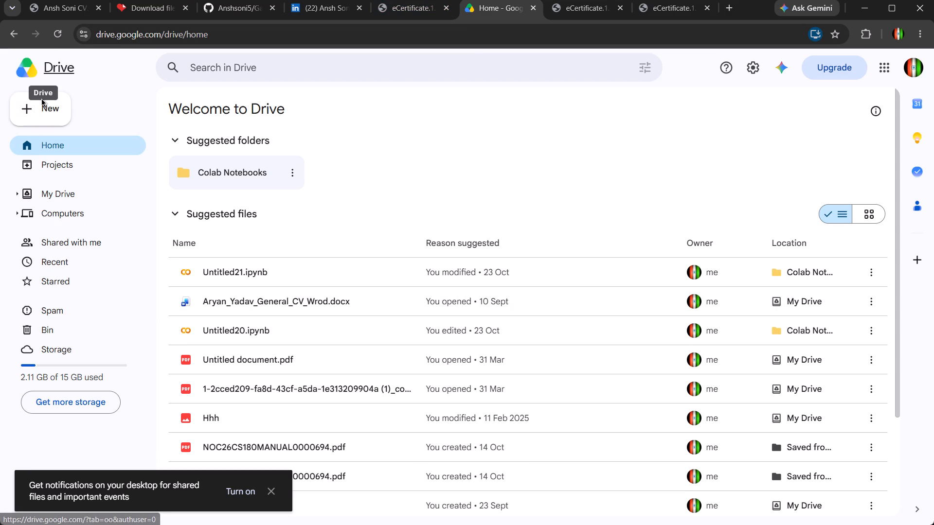
{"action": "left_click", "coordinate": [41, 106]}
{"action": "left_click", "coordinate": [59, 107]}
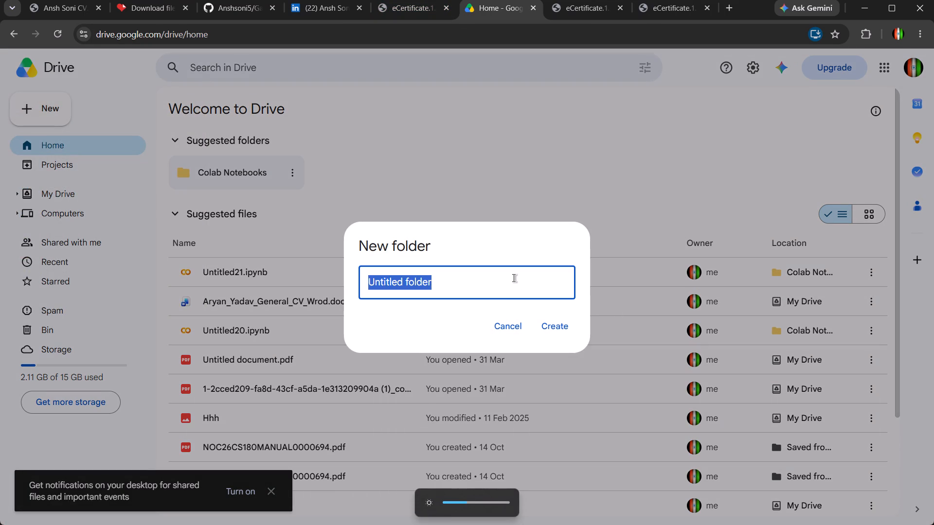
{"action": "key", "text": "BackSpace"}
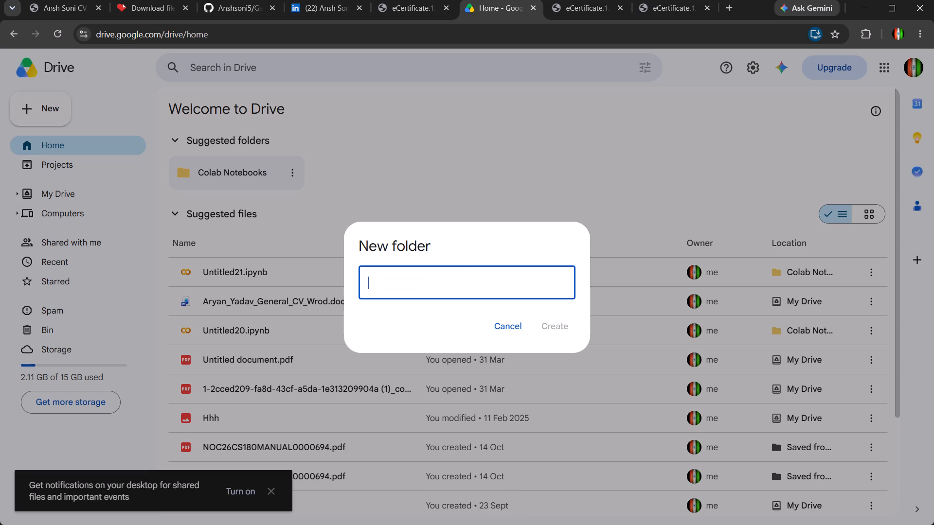
{"action": "type", "text": "oracle"}
{"action": "left_click", "coordinate": [546, 321]}
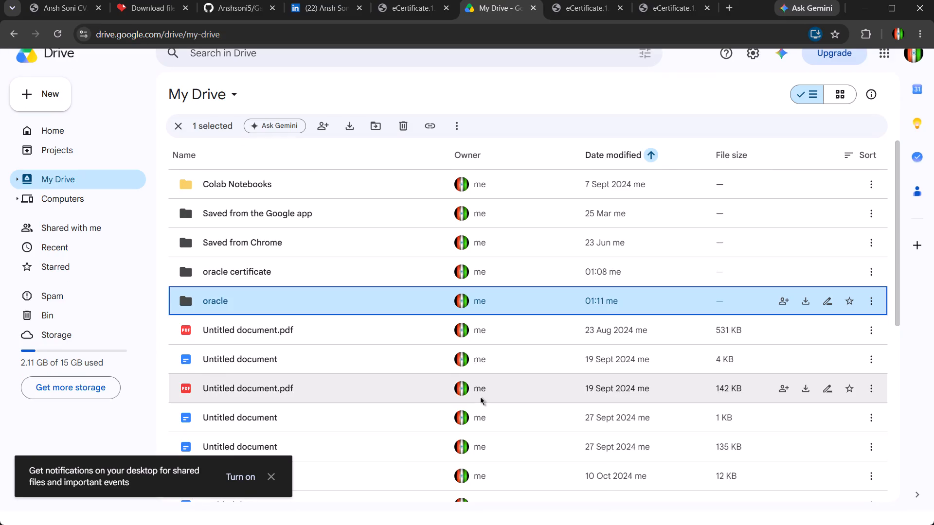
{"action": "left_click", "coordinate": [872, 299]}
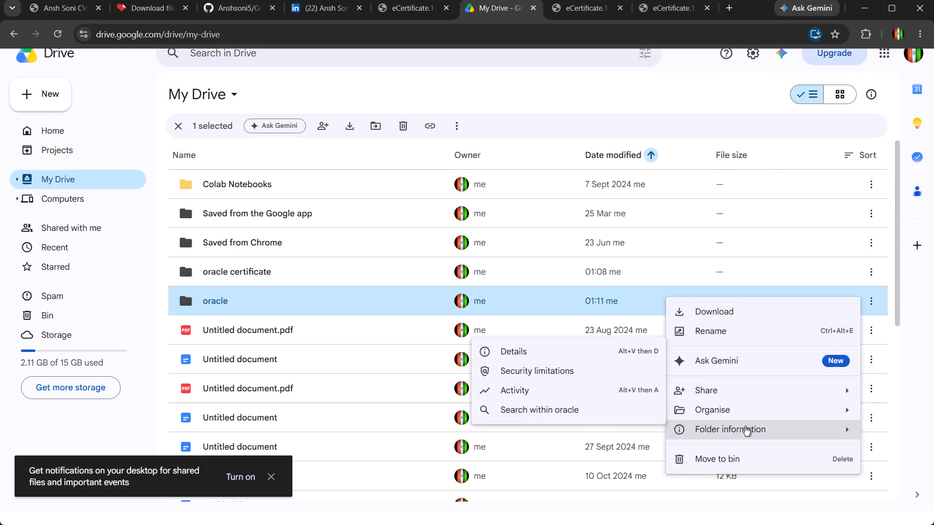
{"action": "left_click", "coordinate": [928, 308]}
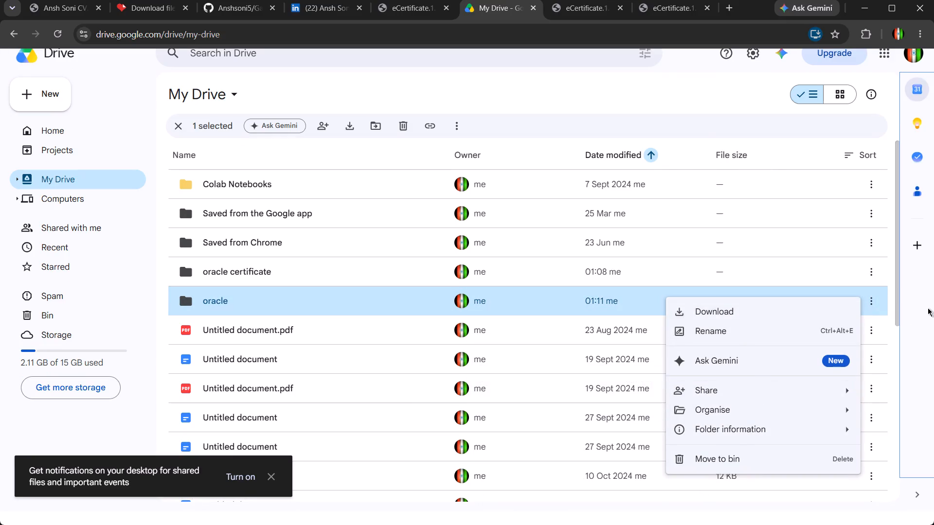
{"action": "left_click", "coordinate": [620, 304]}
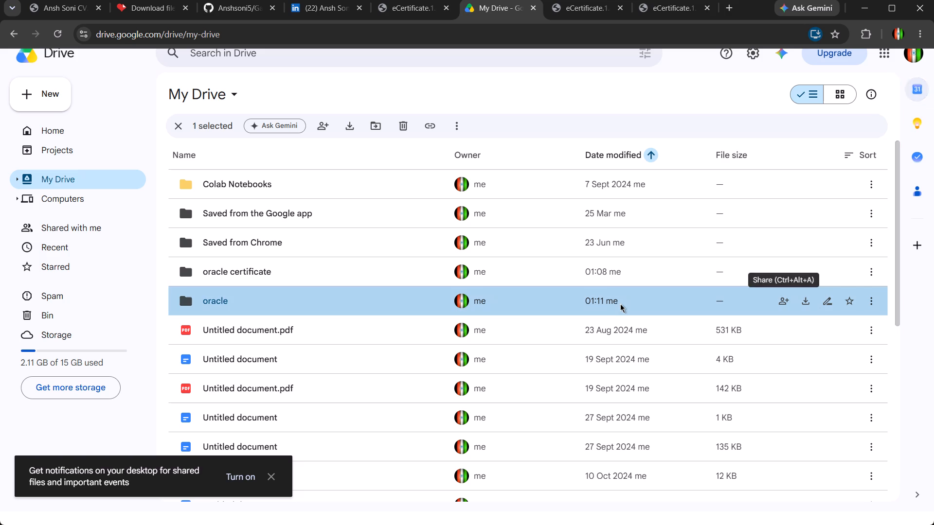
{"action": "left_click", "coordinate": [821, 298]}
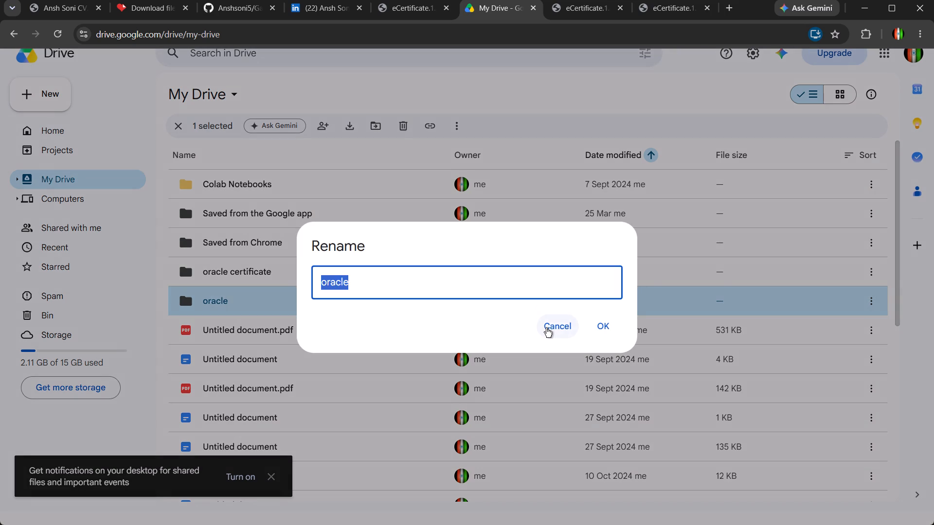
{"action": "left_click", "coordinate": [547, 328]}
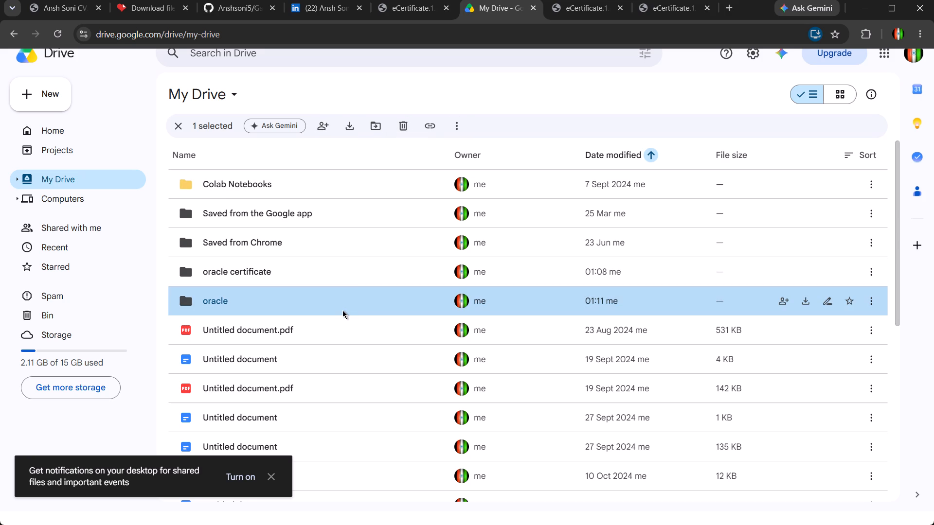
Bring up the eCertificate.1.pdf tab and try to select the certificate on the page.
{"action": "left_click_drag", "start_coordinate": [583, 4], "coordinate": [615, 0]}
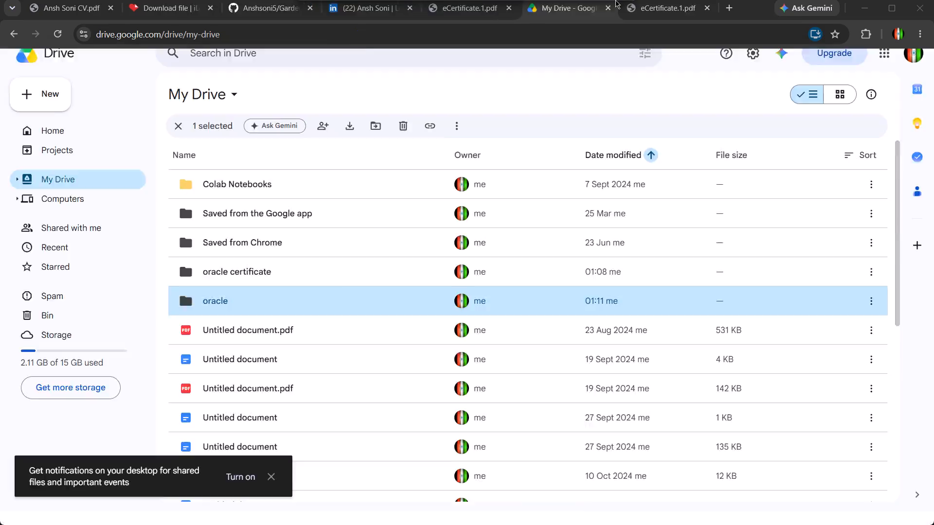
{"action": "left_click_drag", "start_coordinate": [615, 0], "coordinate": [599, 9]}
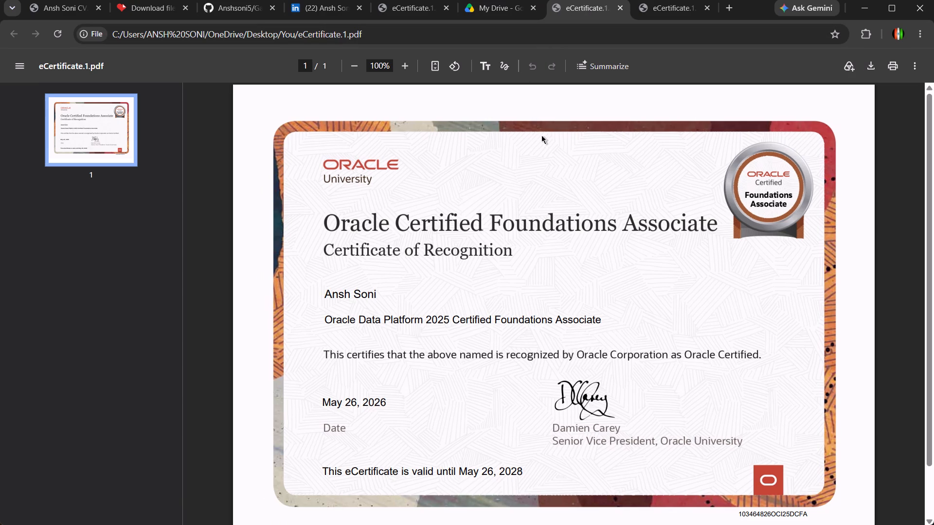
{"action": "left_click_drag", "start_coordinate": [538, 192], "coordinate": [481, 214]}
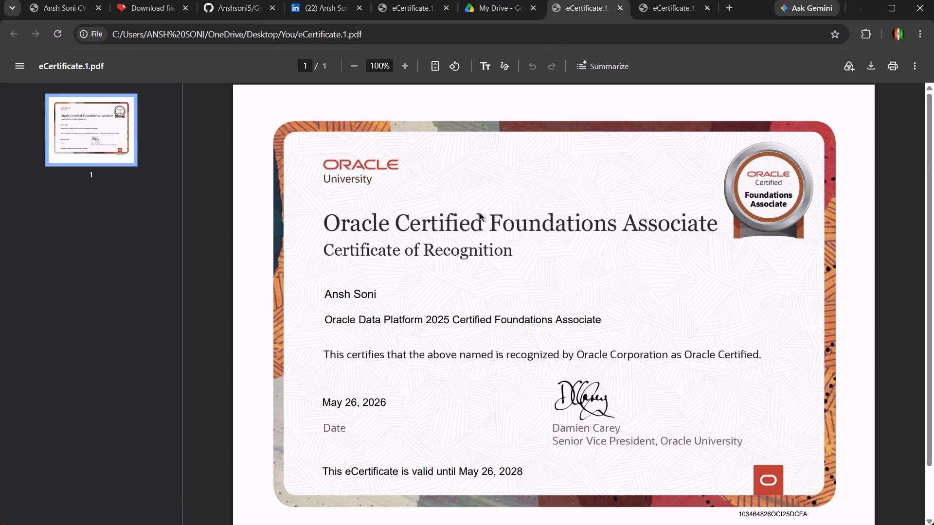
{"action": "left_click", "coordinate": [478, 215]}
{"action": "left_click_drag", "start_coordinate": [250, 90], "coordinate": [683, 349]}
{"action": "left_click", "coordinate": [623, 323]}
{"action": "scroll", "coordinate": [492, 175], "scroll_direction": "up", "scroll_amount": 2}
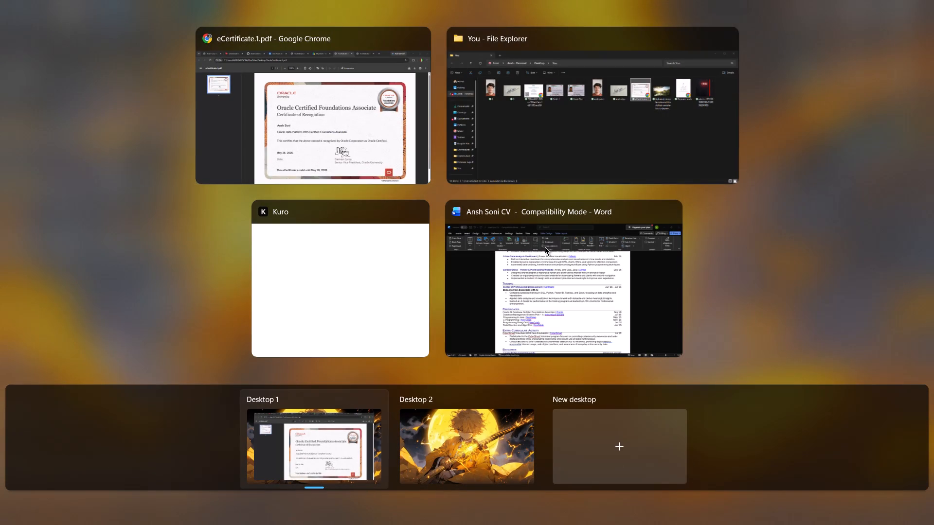
Return to My Drive in Chrome and bring the File Explorer window of the You folder in front of it.
{"action": "left_click", "coordinate": [543, 137]}
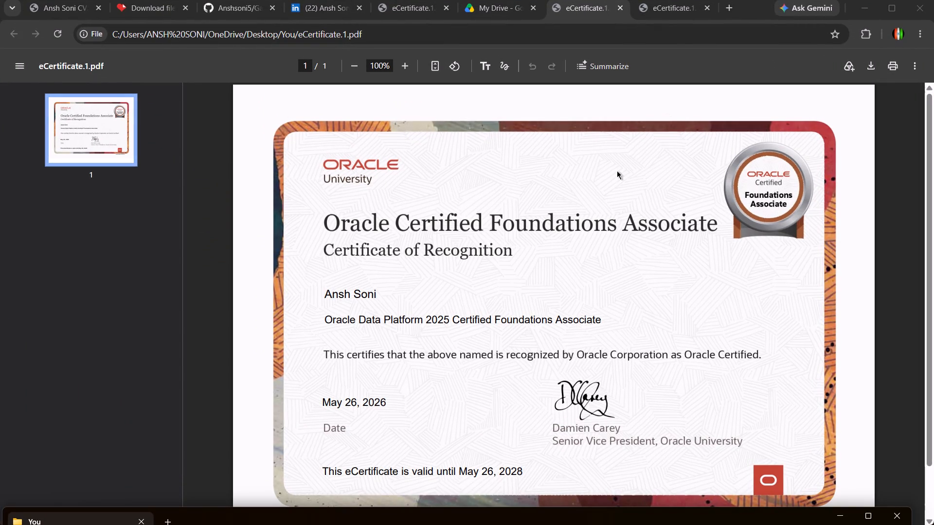
{"action": "left_click", "coordinate": [445, 132]}
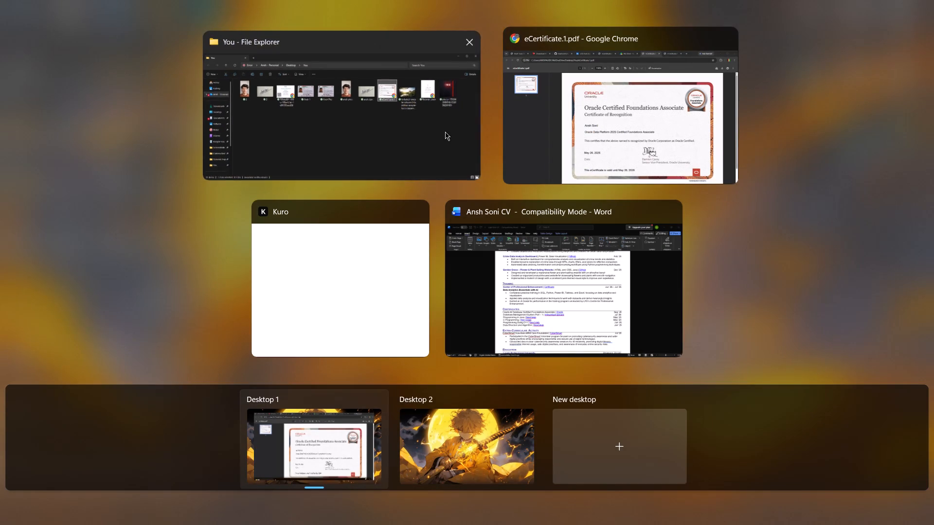
{"action": "left_click", "coordinate": [502, 15]}
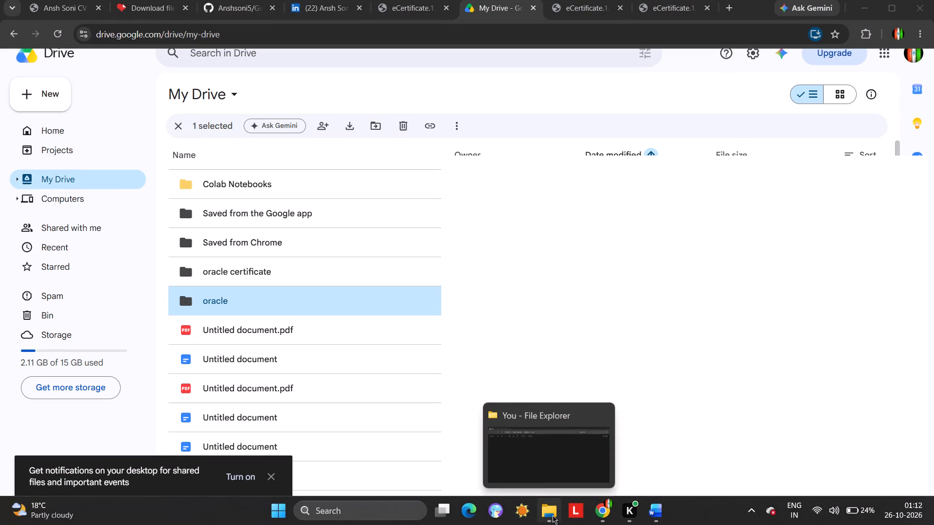
{"action": "left_click", "coordinate": [553, 515]}
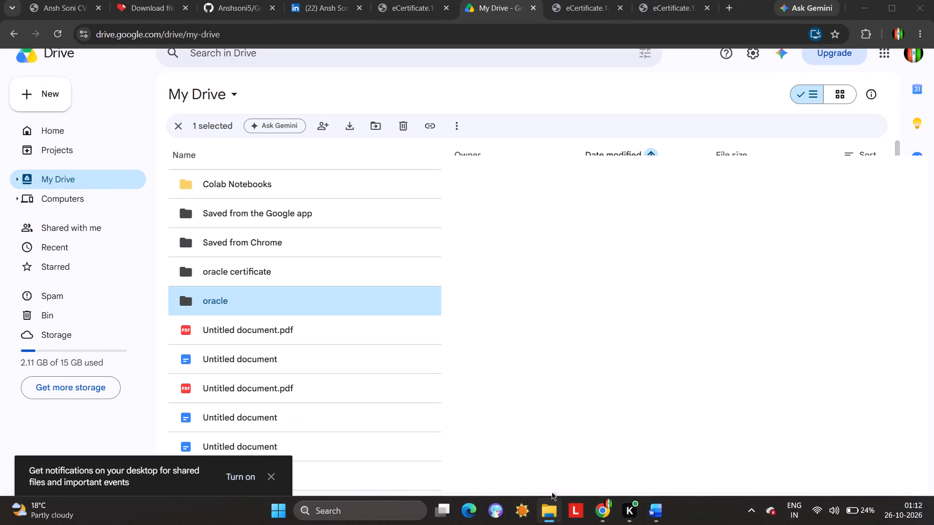
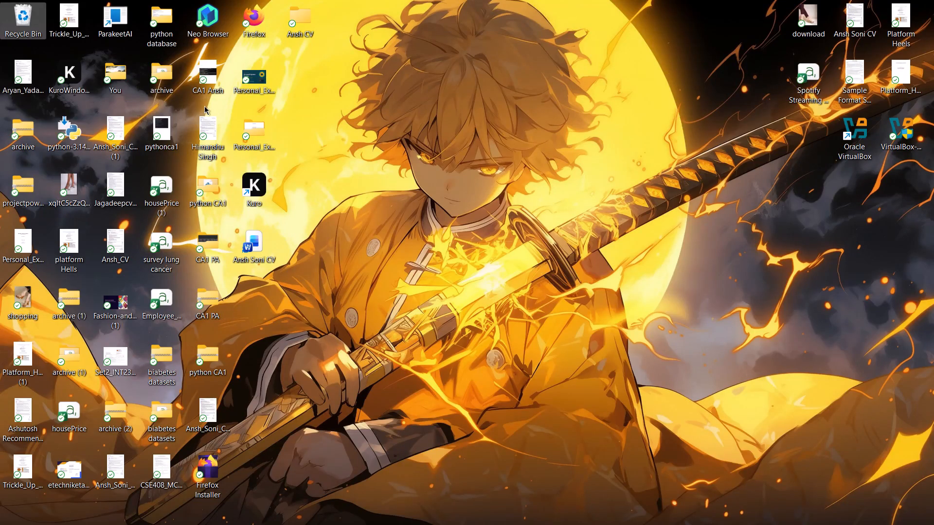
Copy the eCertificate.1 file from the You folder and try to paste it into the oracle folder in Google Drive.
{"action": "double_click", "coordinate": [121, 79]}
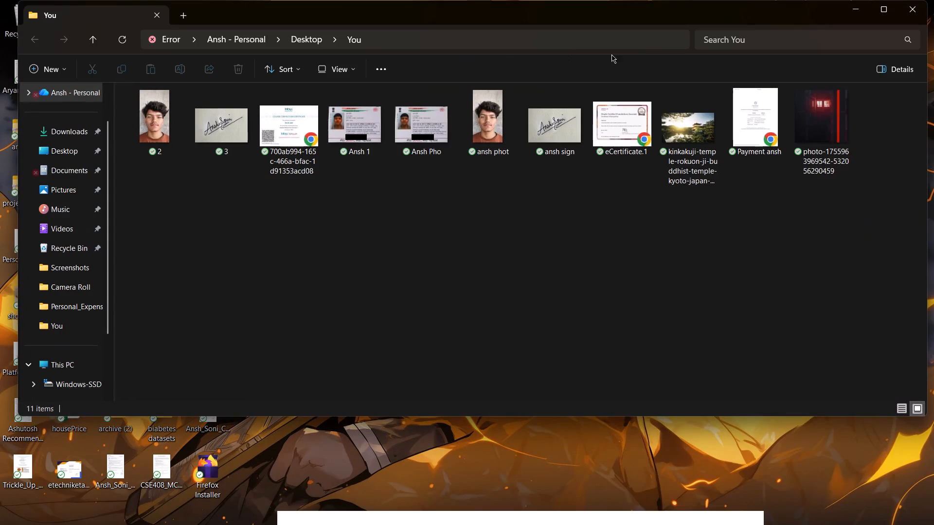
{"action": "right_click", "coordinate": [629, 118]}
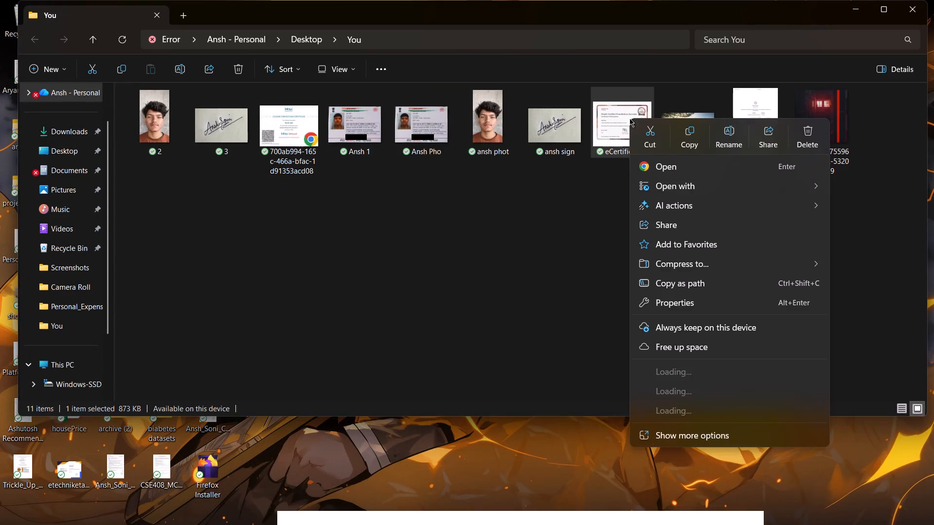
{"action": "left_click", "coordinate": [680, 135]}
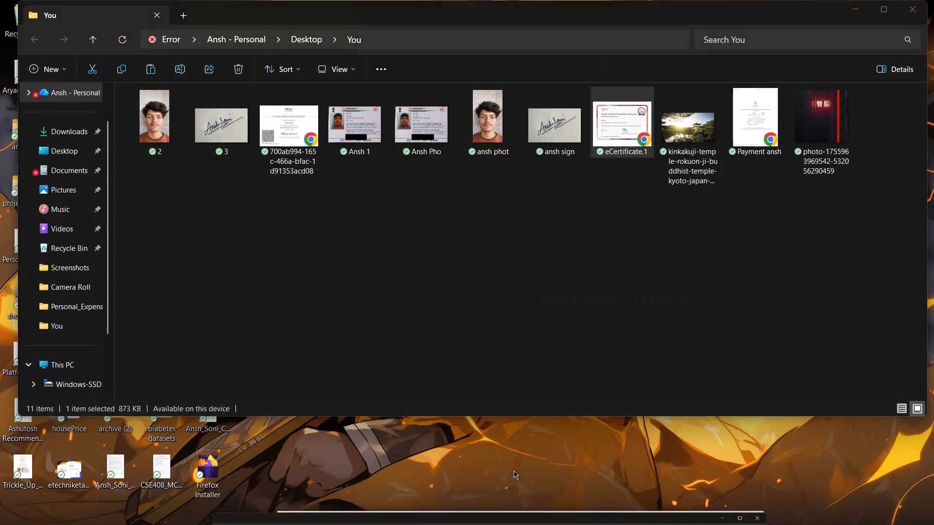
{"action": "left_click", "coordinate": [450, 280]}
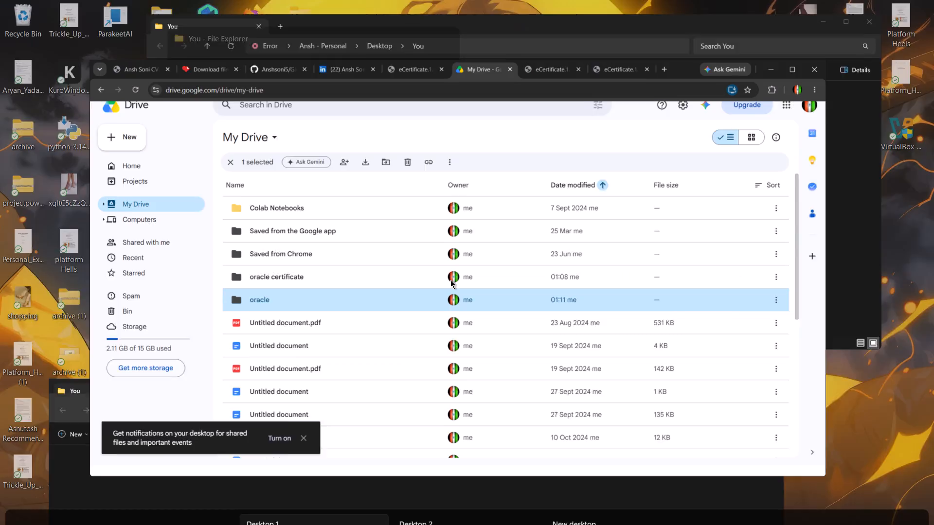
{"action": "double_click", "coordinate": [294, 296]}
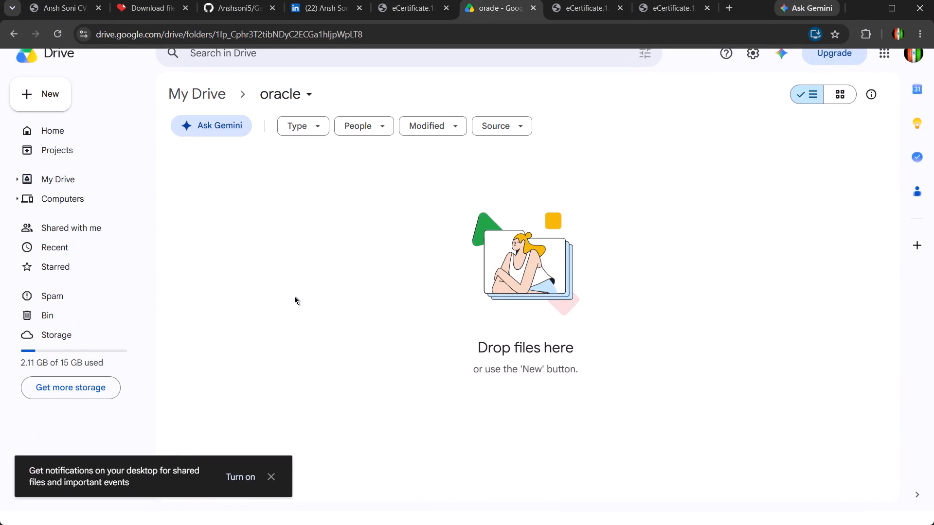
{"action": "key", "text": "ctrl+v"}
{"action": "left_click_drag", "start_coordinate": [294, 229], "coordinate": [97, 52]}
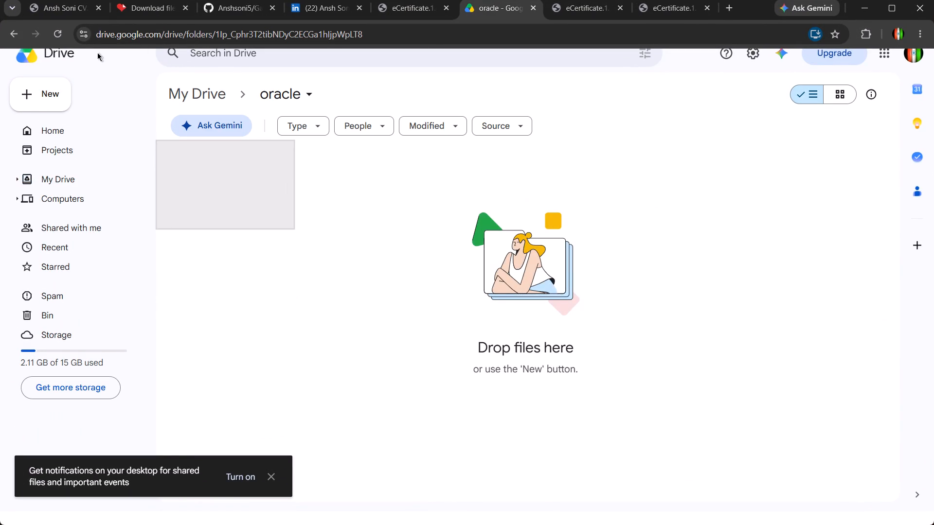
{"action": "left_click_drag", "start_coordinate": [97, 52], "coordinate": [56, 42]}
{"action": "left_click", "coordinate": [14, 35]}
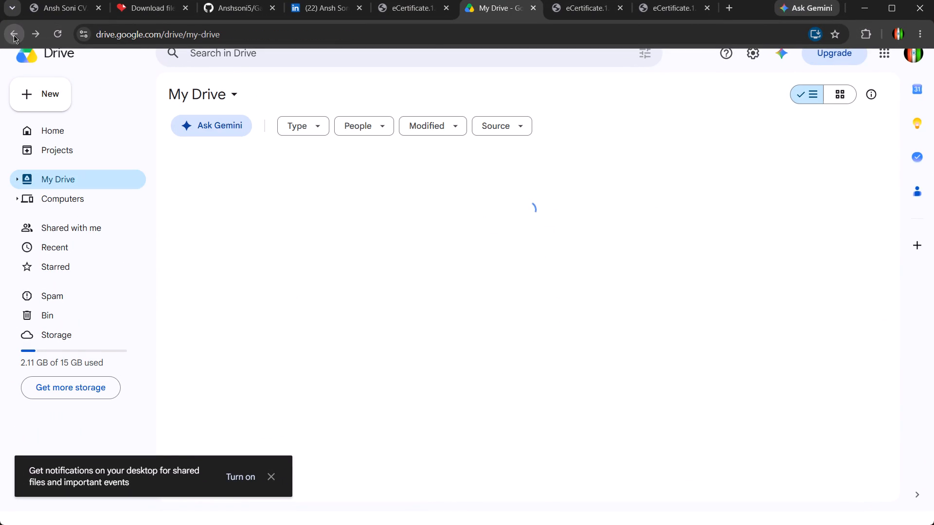
Upload eCertificate.1.pdf from the desktop's You folder into the oracle folder in Google Drive.
{"action": "double_click", "coordinate": [271, 297]}
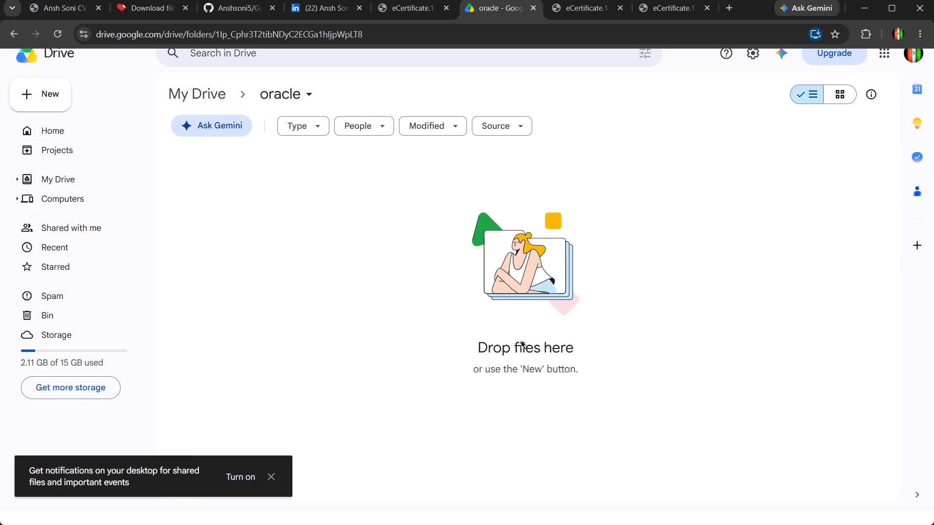
{"action": "left_click", "coordinate": [533, 367]}
{"action": "scroll", "coordinate": [464, 368], "scroll_direction": "down", "scroll_amount": 1}
{"action": "left_click", "coordinate": [41, 93]}
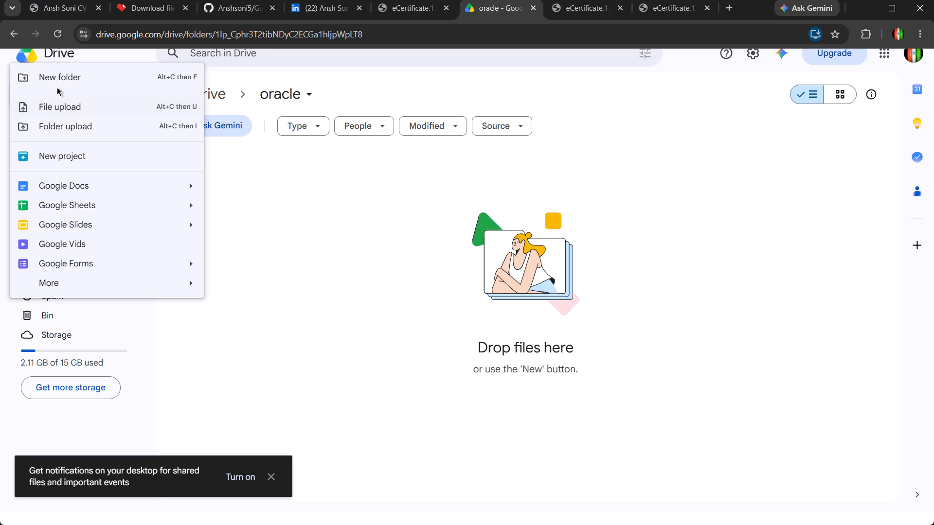
{"action": "left_click", "coordinate": [60, 106]}
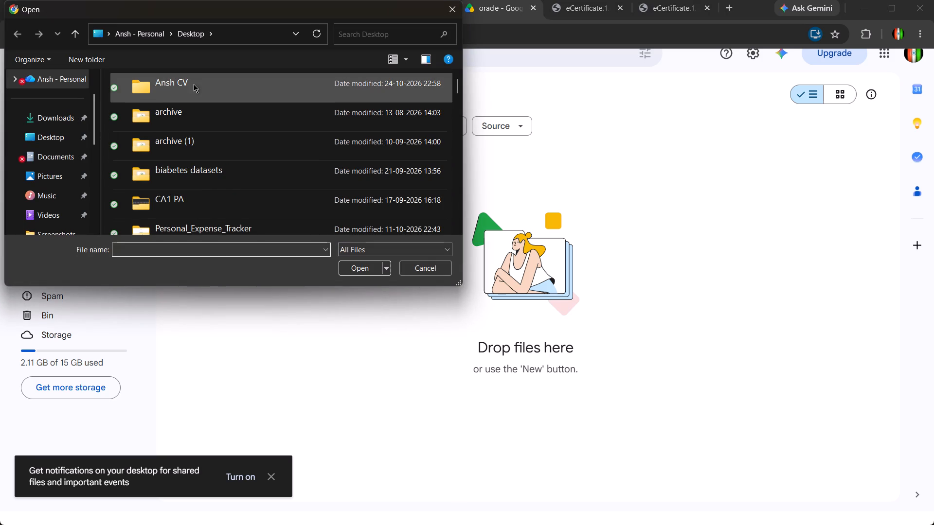
{"action": "scroll", "coordinate": [195, 114], "scroll_direction": "down", "scroll_amount": 2}
{"action": "scroll", "coordinate": [195, 114], "scroll_direction": "up", "scroll_amount": 1}
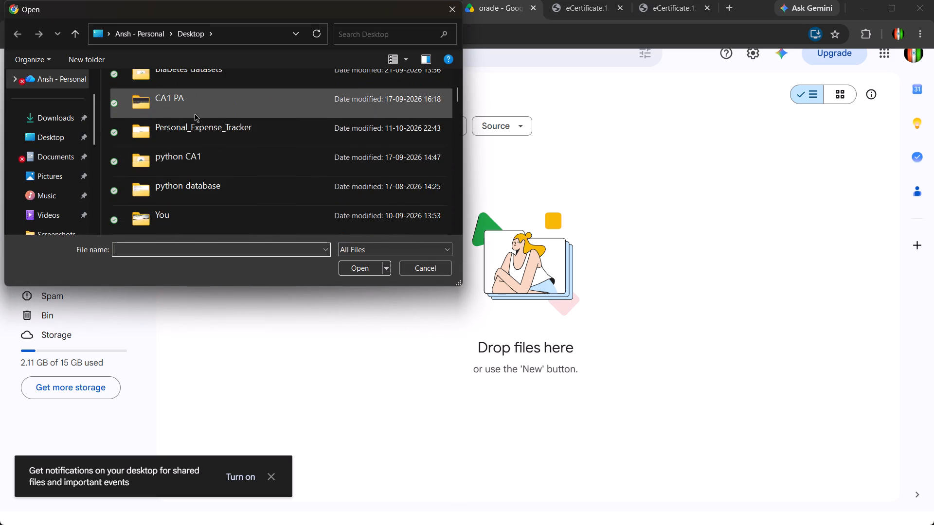
{"action": "scroll", "coordinate": [195, 114], "scroll_direction": "up", "scroll_amount": 1}
{"action": "left_click", "coordinate": [191, 112]}
{"action": "double_click", "coordinate": [191, 112]}
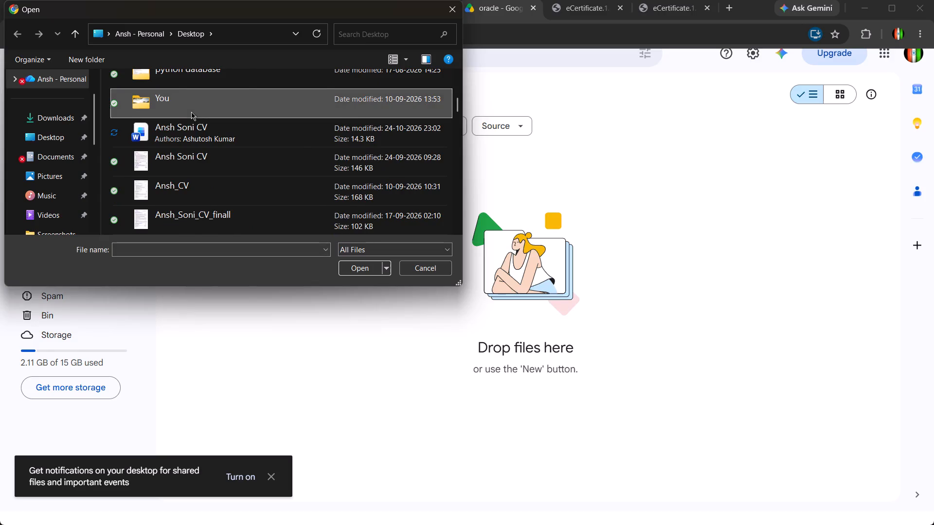
{"action": "double_click", "coordinate": [282, 191]}
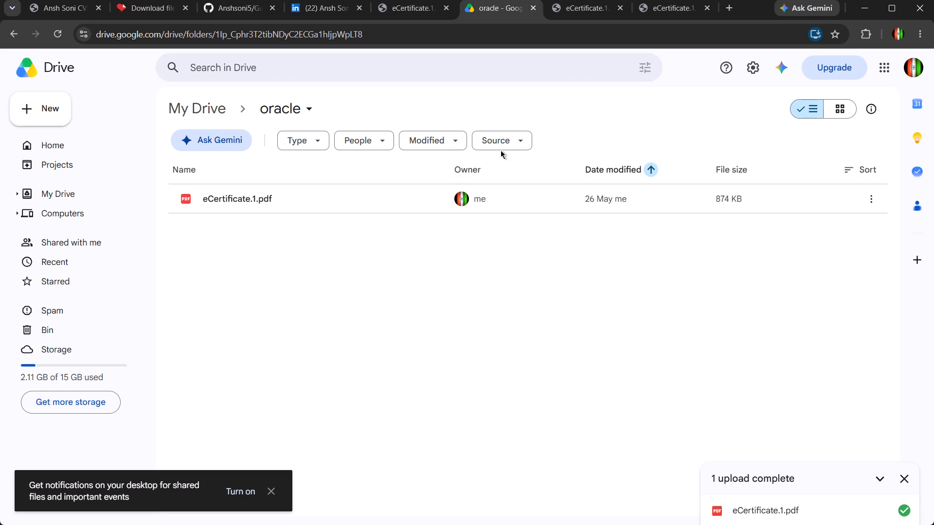
Share eCertificate.1.pdf with general access set to Anyone with the link, and copy its link.
{"action": "left_click", "coordinate": [876, 194]}
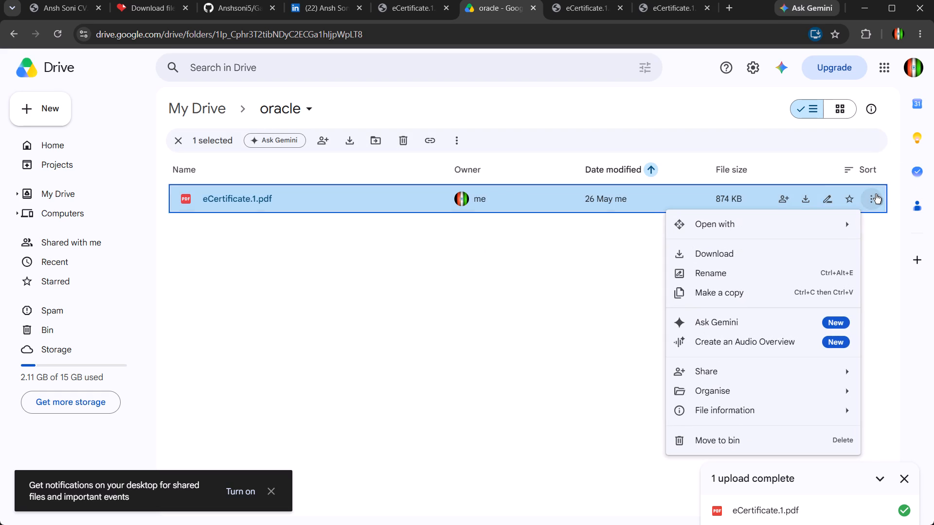
{"action": "left_click", "coordinate": [719, 365]}
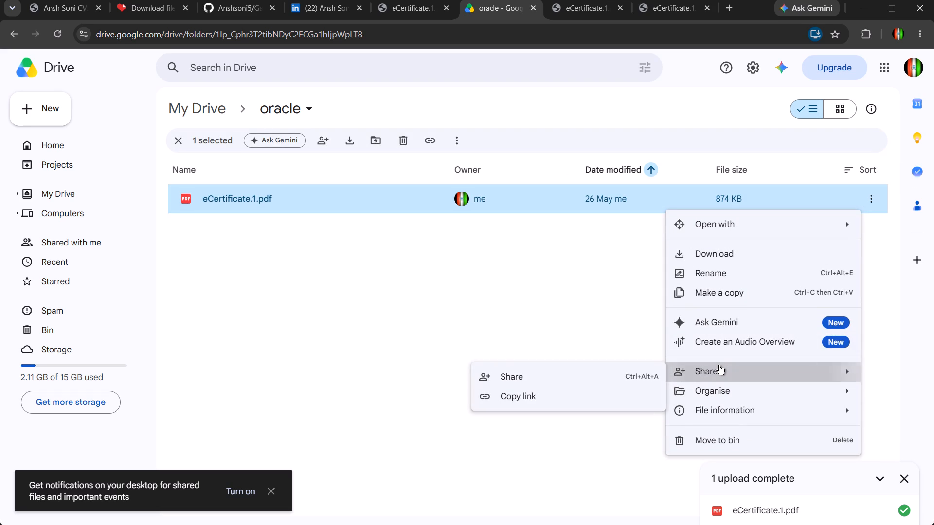
{"action": "left_click", "coordinate": [597, 368]}
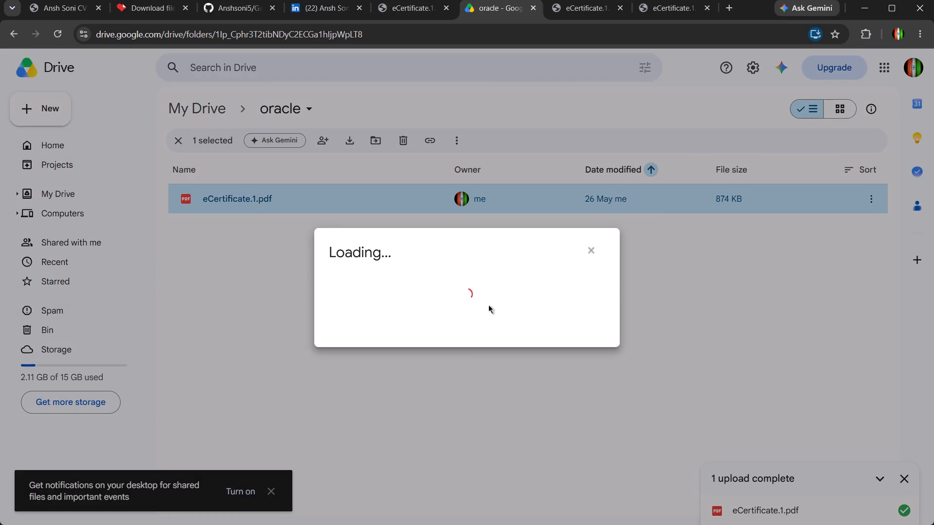
{"action": "scroll", "coordinate": [488, 305], "scroll_direction": "down", "scroll_amount": 1}
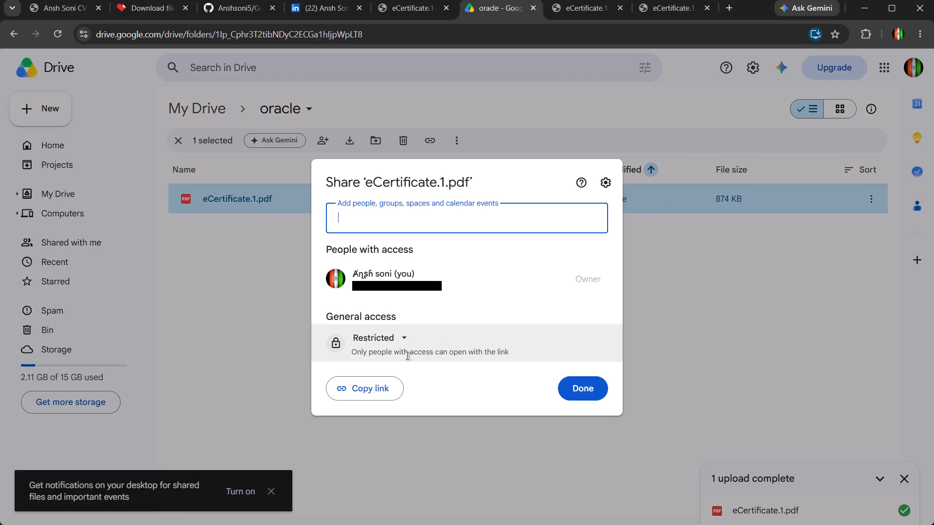
{"action": "left_click", "coordinate": [398, 332]}
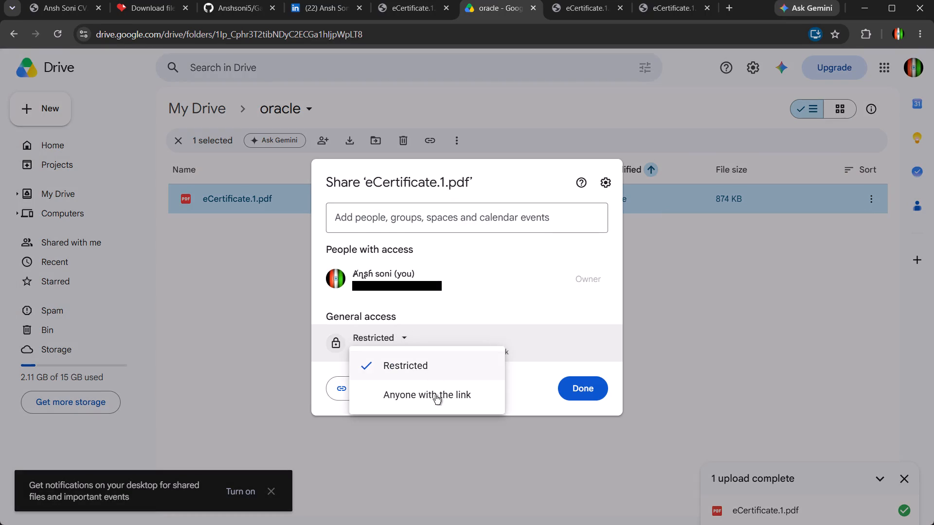
{"action": "left_click", "coordinate": [435, 395]}
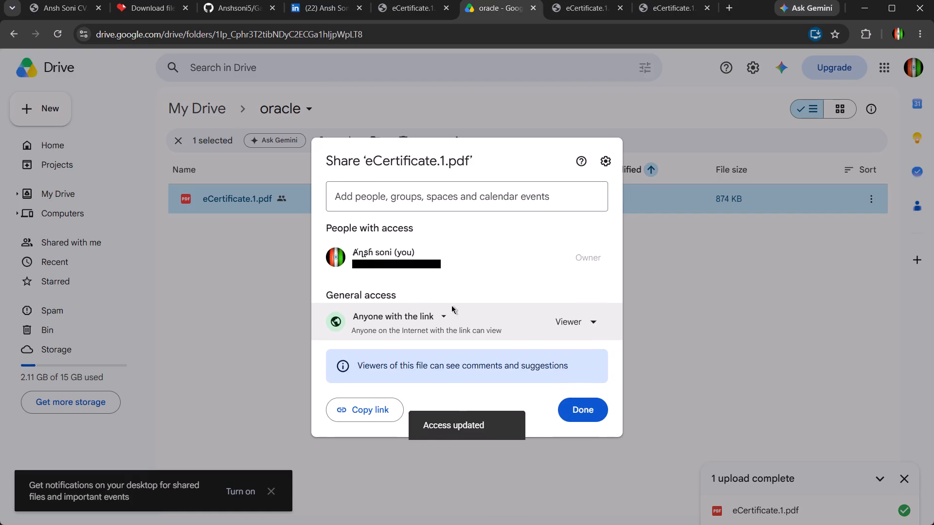
{"action": "left_click", "coordinate": [385, 411]}
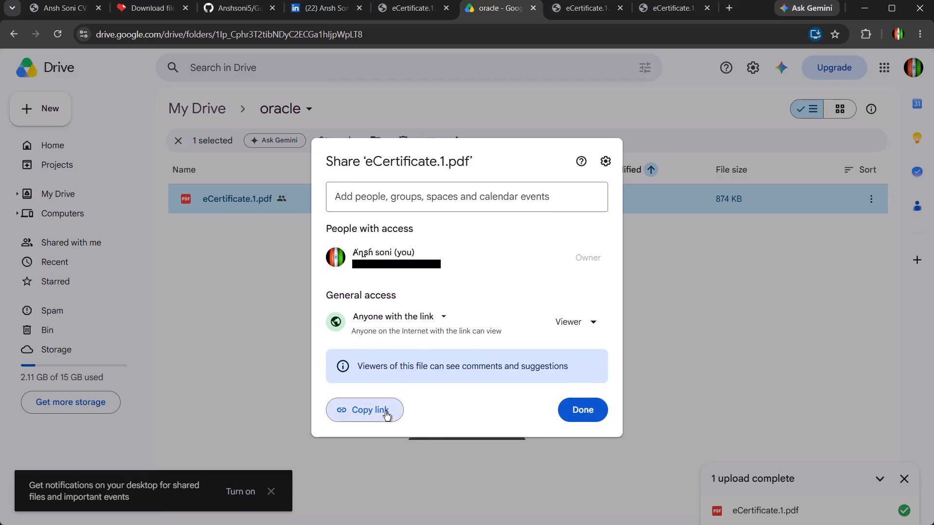
{"action": "left_click", "coordinate": [588, 414]}
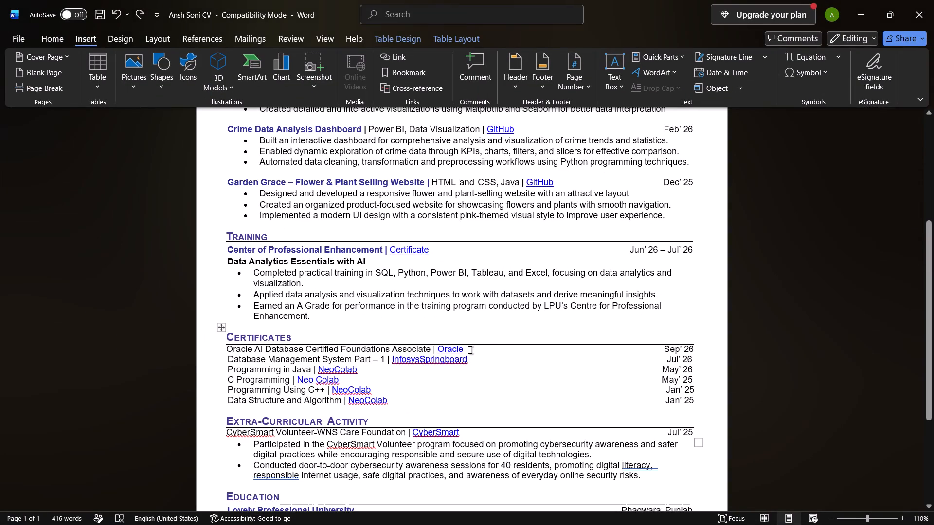
In the Word CV, replace the address of the Oracle hyperlink under Certificates with the copied Google Drive link.
{"action": "left_click_drag", "start_coordinate": [470, 350], "coordinate": [434, 348]}
{"action": "left_click_drag", "start_coordinate": [434, 348], "coordinate": [438, 349]}
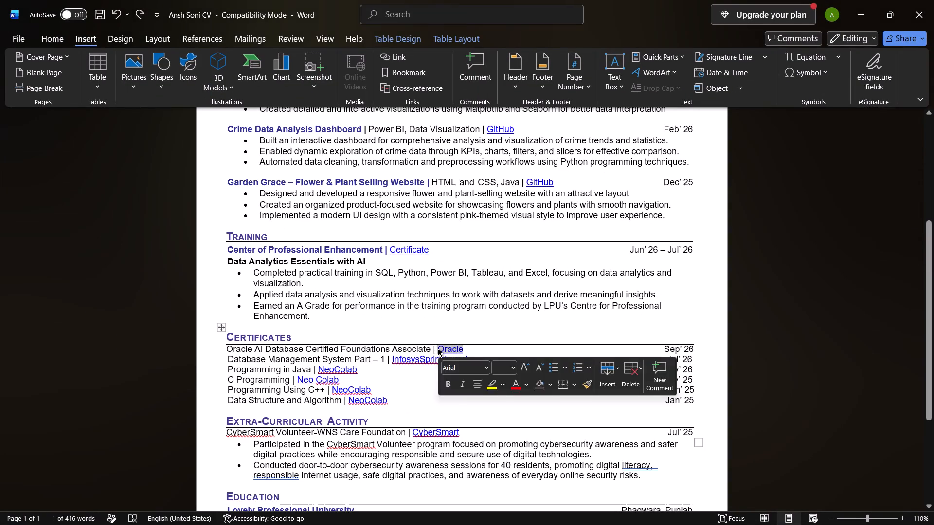
{"action": "left_click", "coordinate": [385, 53]}
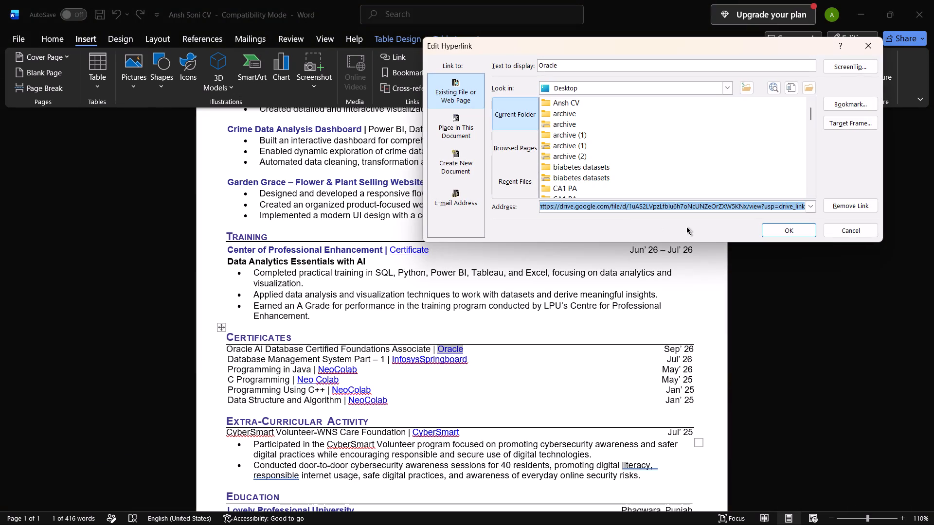
{"action": "key", "text": "BackSpace"}
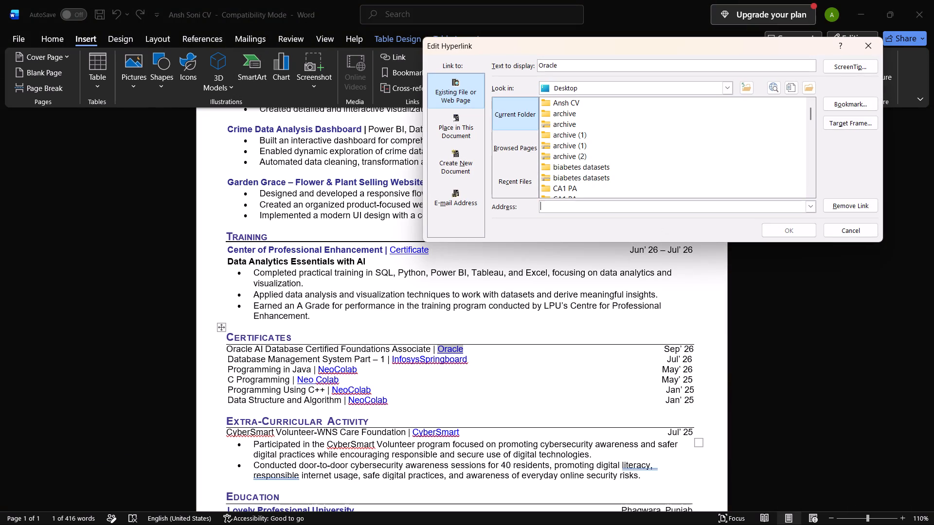
{"action": "key", "text": "ctrl+v"}
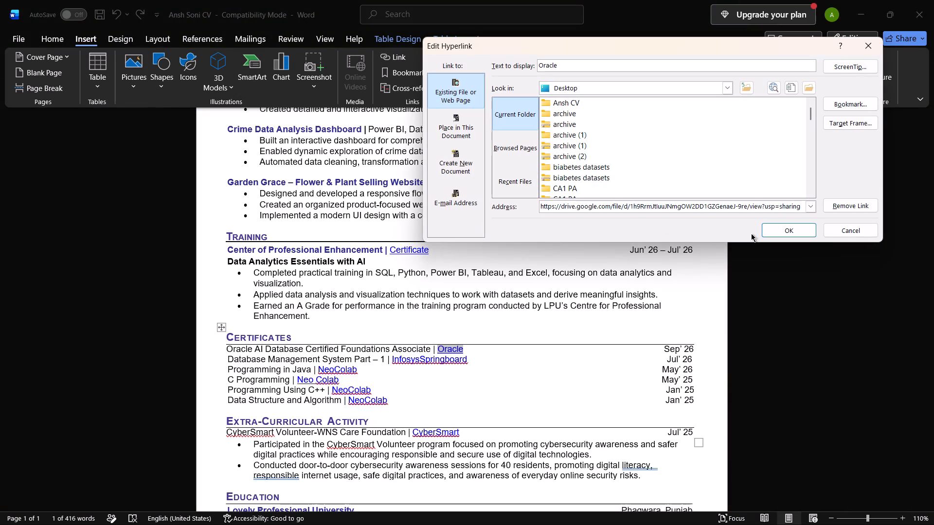
{"action": "left_click", "coordinate": [771, 227]}
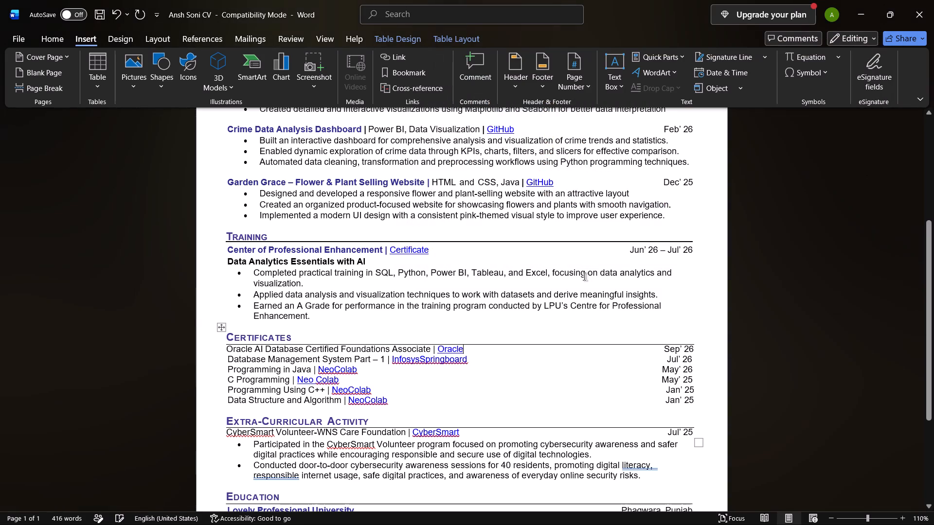
Follow the Oracle hyperlink to check which certificate it opens, and close the browser window it opened in.
{"action": "left_click", "coordinate": [452, 350], "text": "ctrl"}
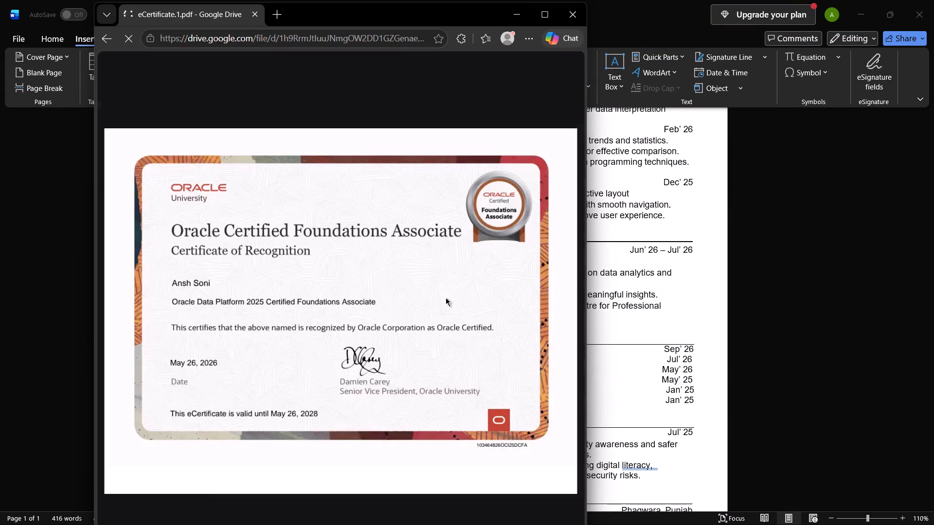
{"action": "left_click", "coordinate": [570, 1]}
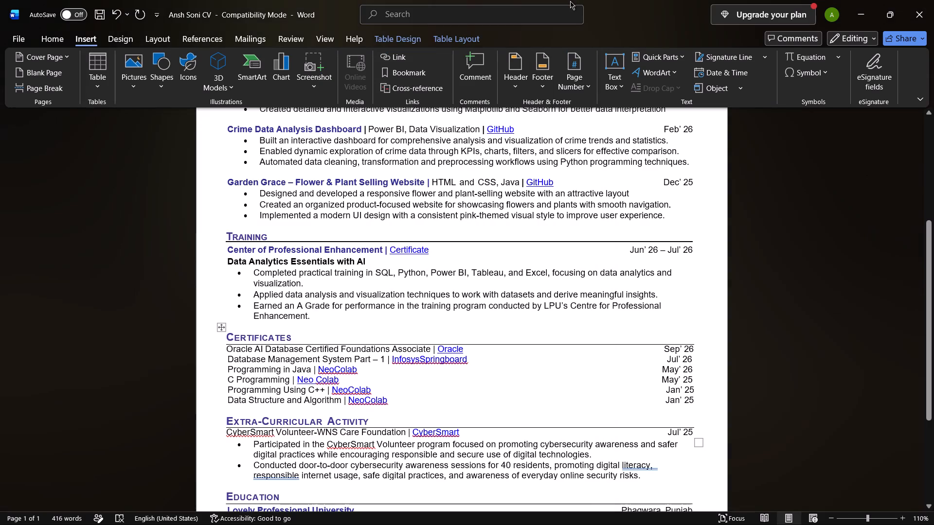
{"action": "scroll", "coordinate": [557, 97], "scroll_direction": "right", "scroll_amount": 2}
{"action": "scroll", "coordinate": [557, 97], "scroll_direction": "left", "scroll_amount": 1}
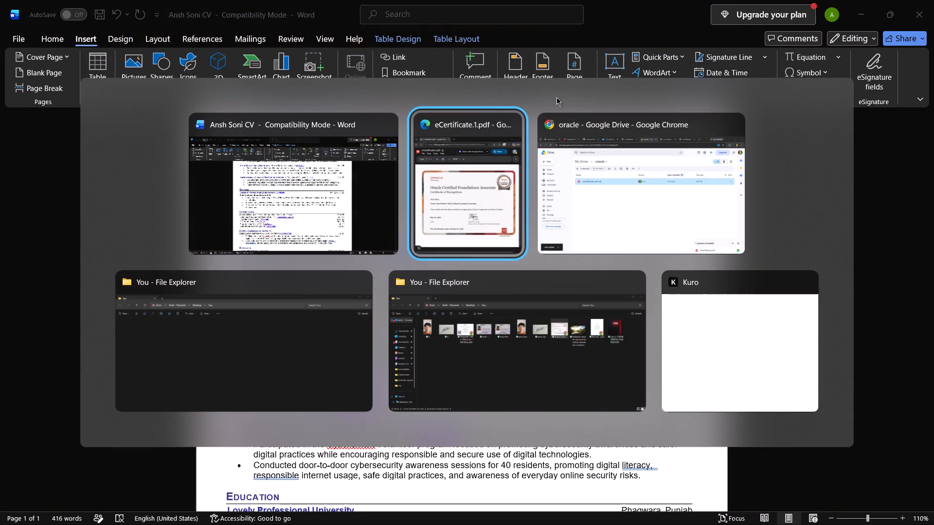
{"action": "left_click", "coordinate": [574, 16]}
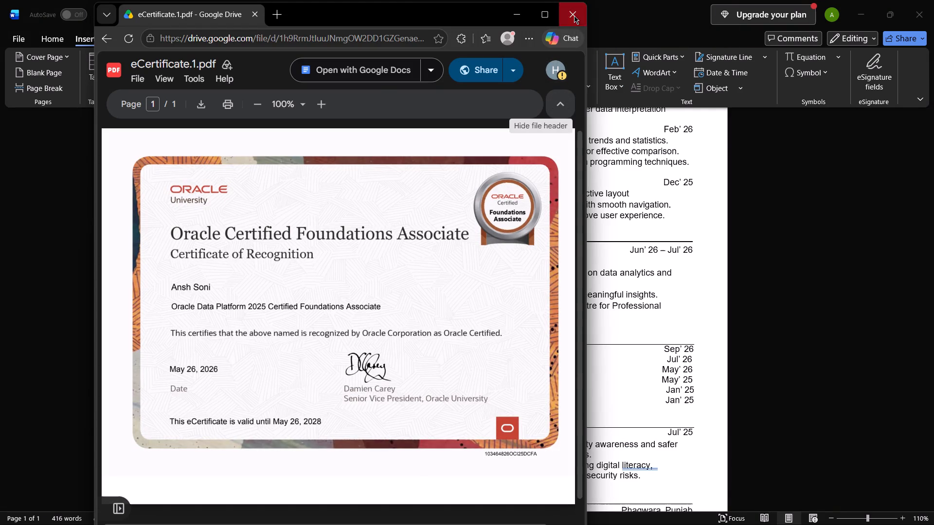
Switch to Chrome and go to the Infosys Springboard site in a new tab.
{"action": "scroll", "coordinate": [599, 259], "scroll_direction": "down", "scroll_amount": 1}
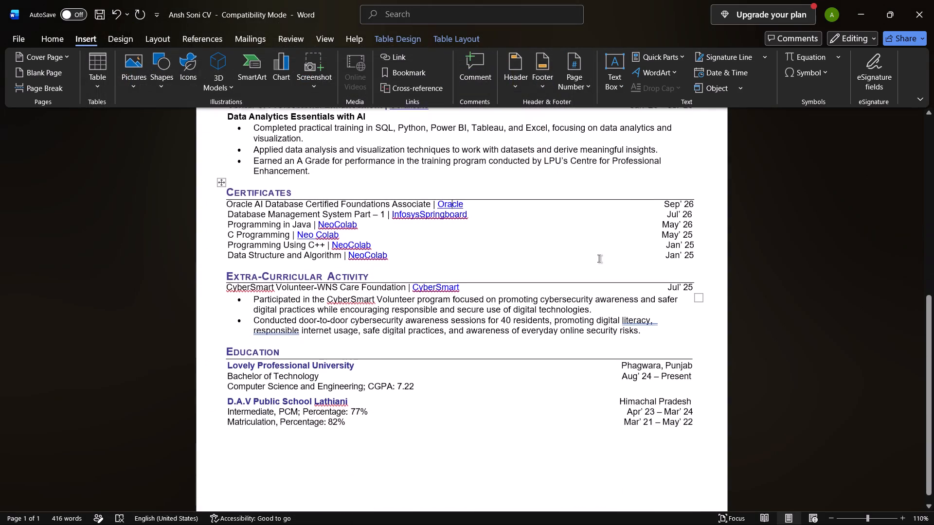
{"action": "scroll", "coordinate": [599, 259], "scroll_direction": "up", "scroll_amount": 1}
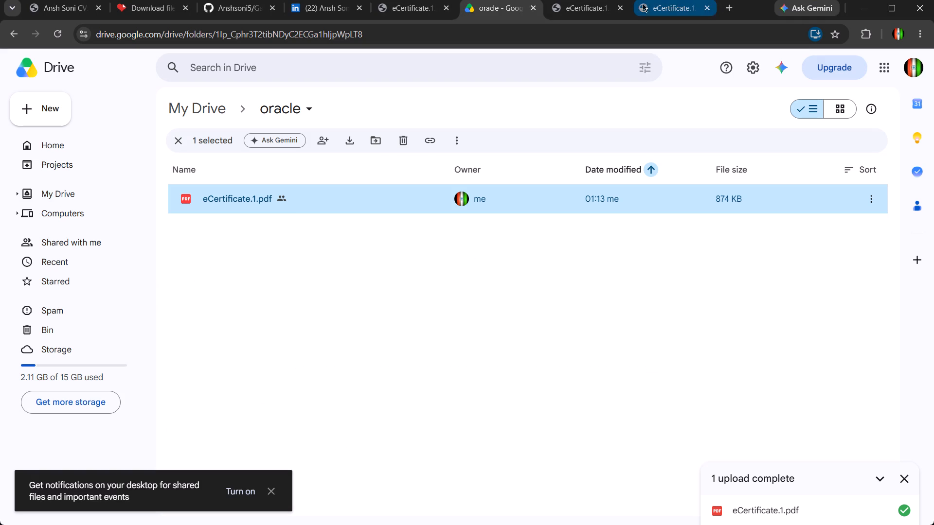
{"action": "left_click", "coordinate": [731, 10]}
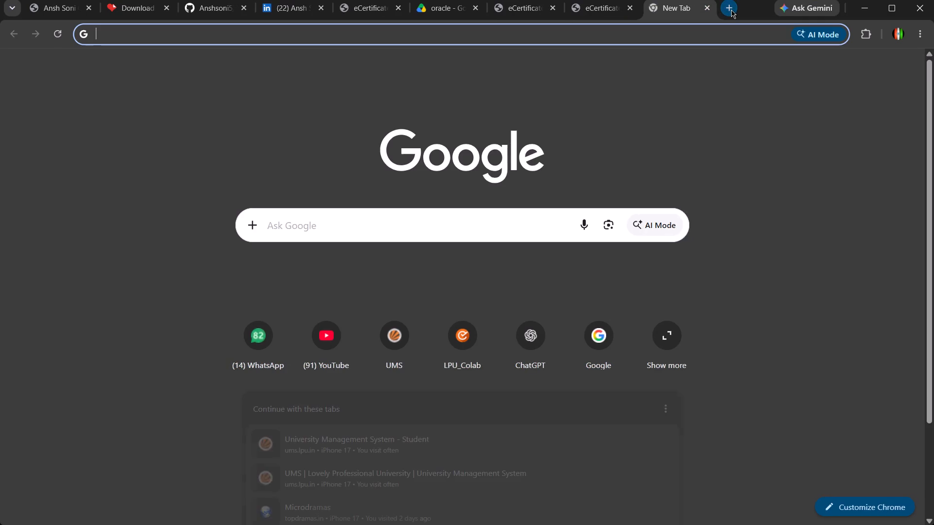
{"action": "type", "text": "inf"}
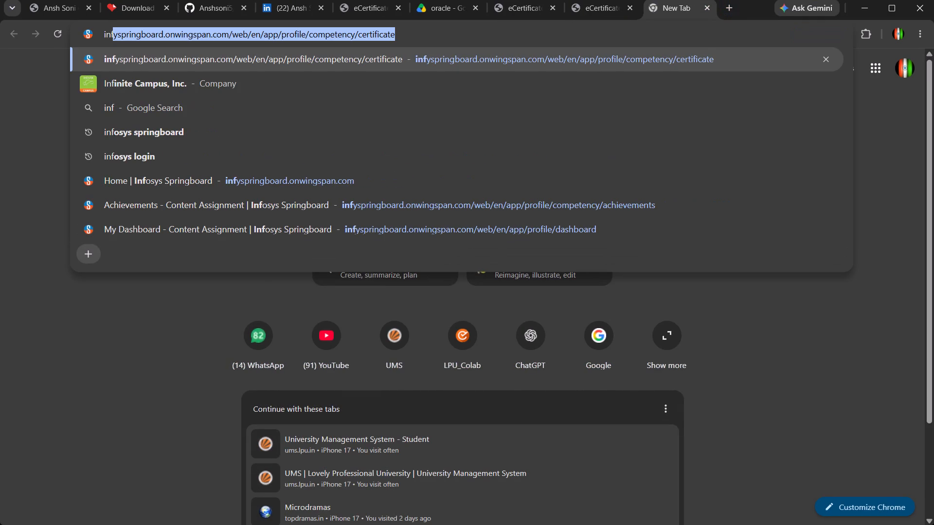
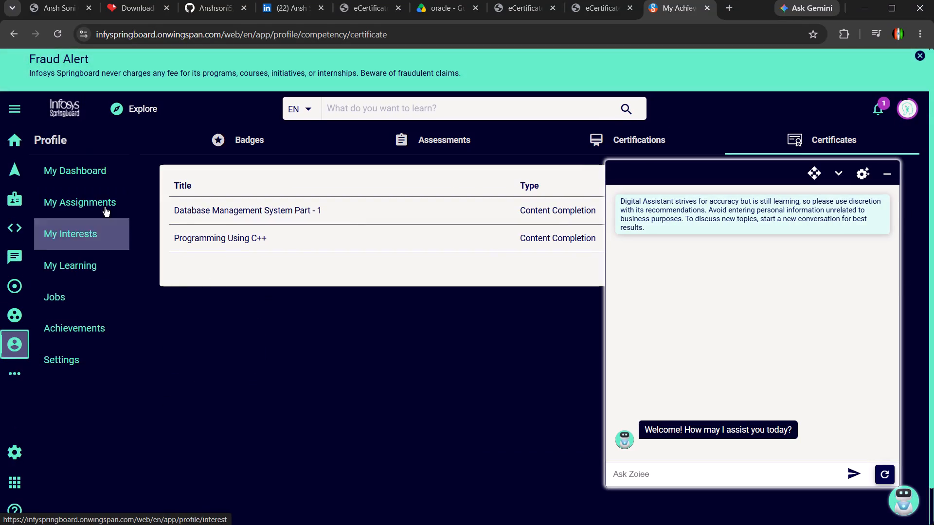
Look through the Infosys Springboard profile dashboard for certificates, with the digital assistant collapsed.
{"action": "left_click", "coordinate": [108, 171]}
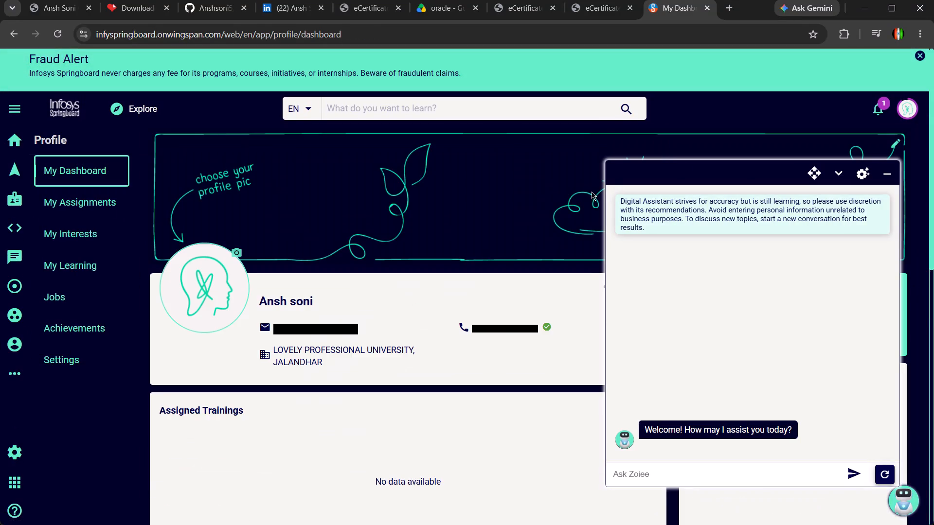
{"action": "left_click", "coordinate": [848, 169]}
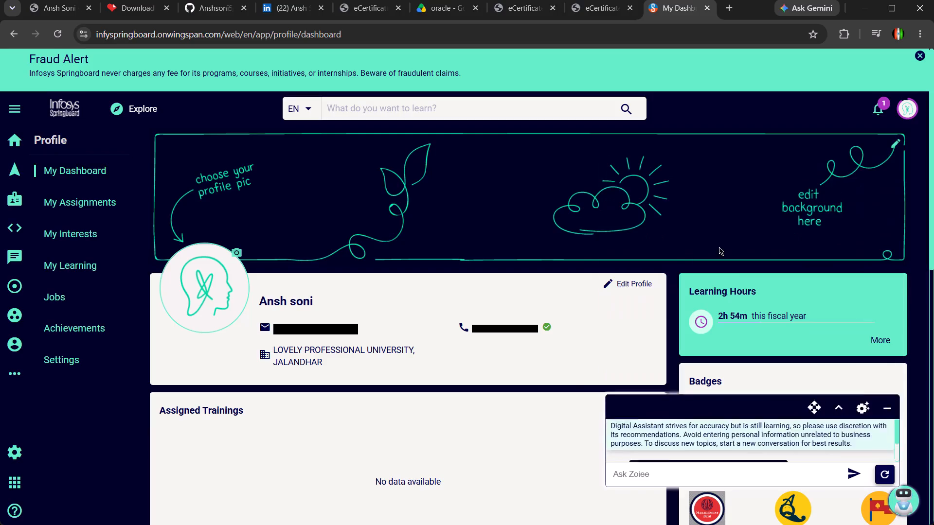
{"action": "scroll", "coordinate": [639, 299], "scroll_direction": "down", "scroll_amount": 5}
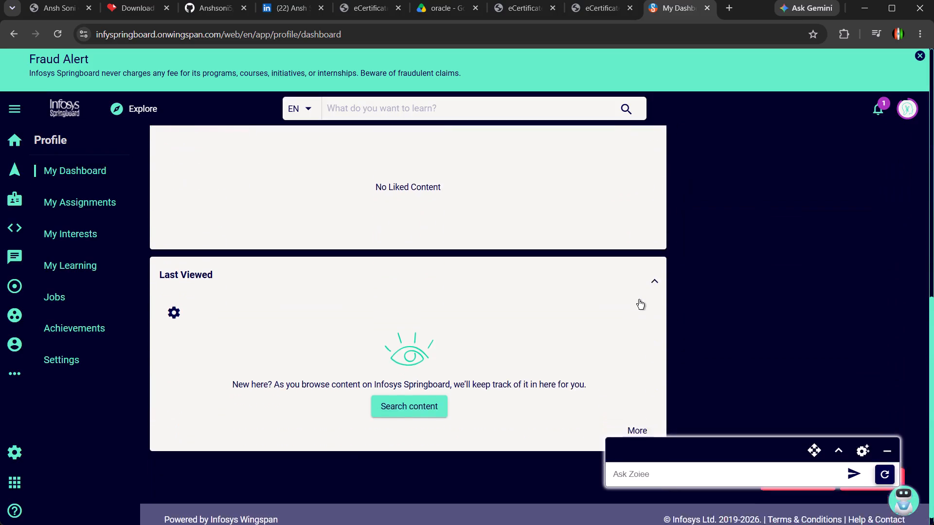
{"action": "scroll", "coordinate": [639, 299], "scroll_direction": "down", "scroll_amount": 1}
{"action": "scroll", "coordinate": [639, 299], "scroll_direction": "up", "scroll_amount": 5}
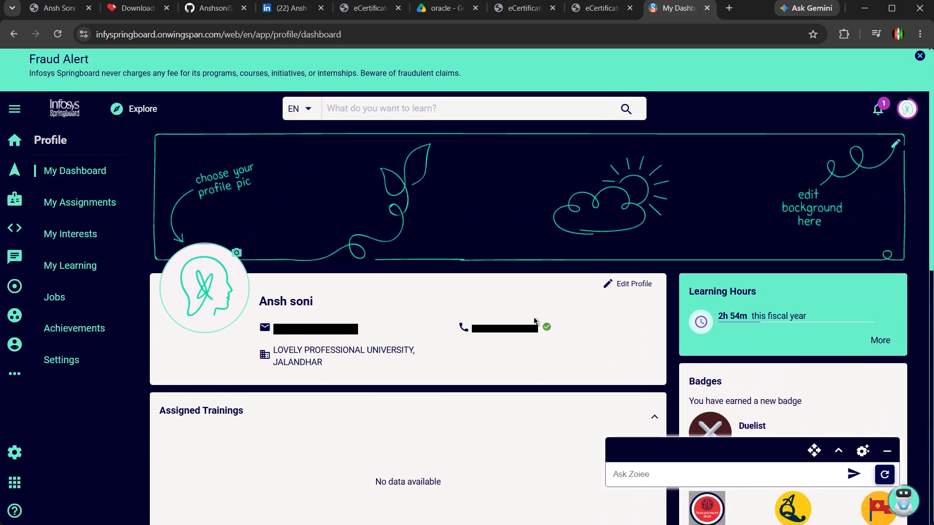
{"action": "scroll", "coordinate": [631, 321], "scroll_direction": "down", "scroll_amount": 2}
{"action": "scroll", "coordinate": [631, 321], "scroll_direction": "up", "scroll_amount": 3}
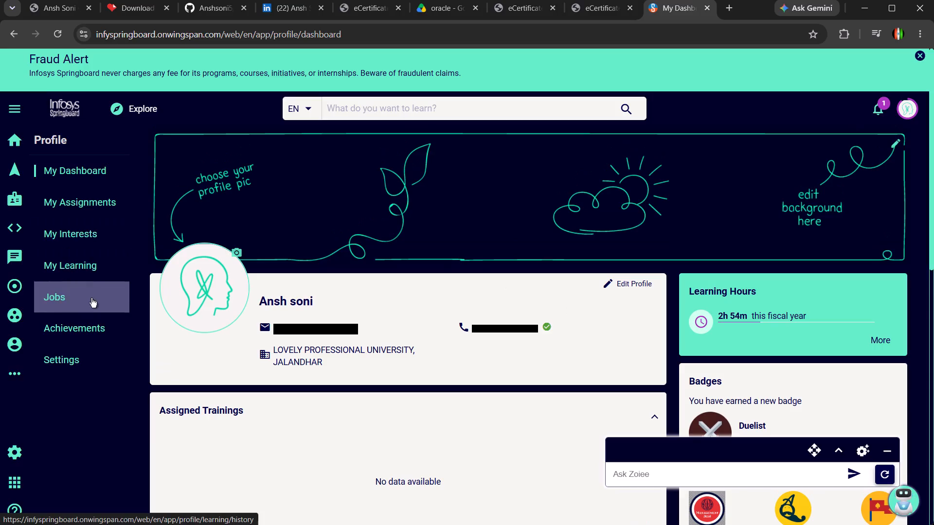
Download the Database Management System Part - 1 certificate from the Certificates section of Achievements as a PDF.
{"action": "left_click", "coordinate": [97, 334]}
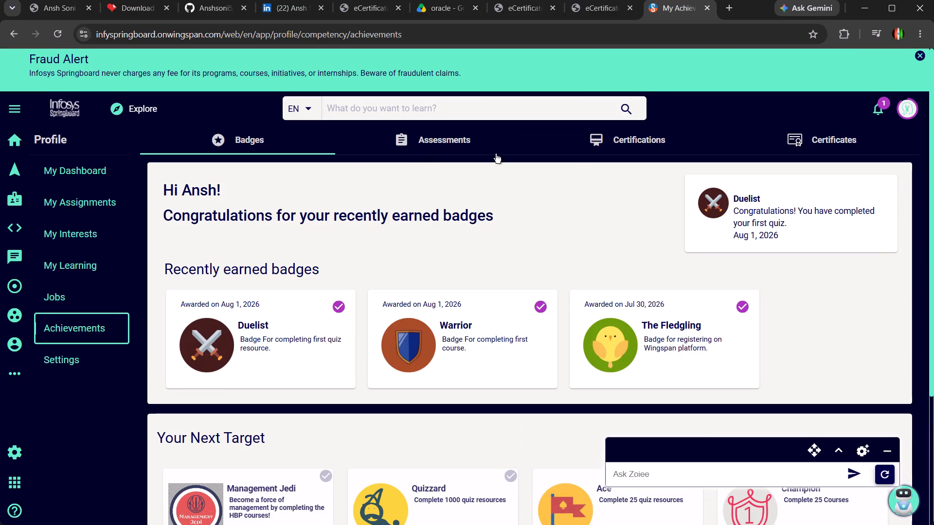
{"action": "left_click", "coordinate": [620, 141]}
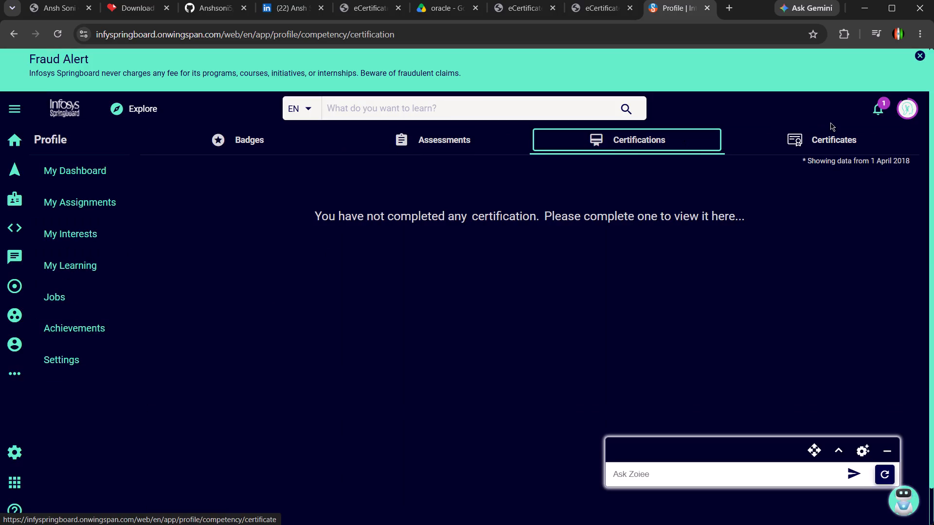
{"action": "left_click", "coordinate": [830, 131]}
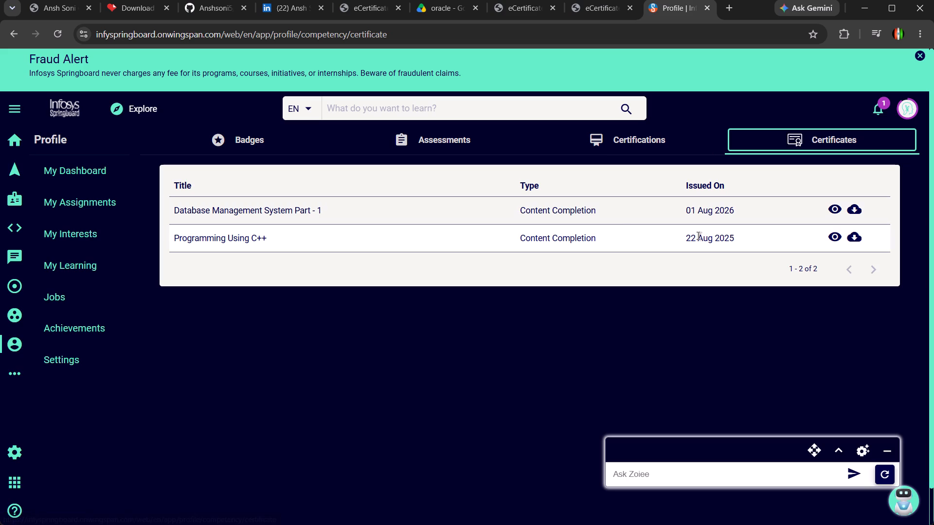
{"action": "left_click", "coordinate": [856, 211]}
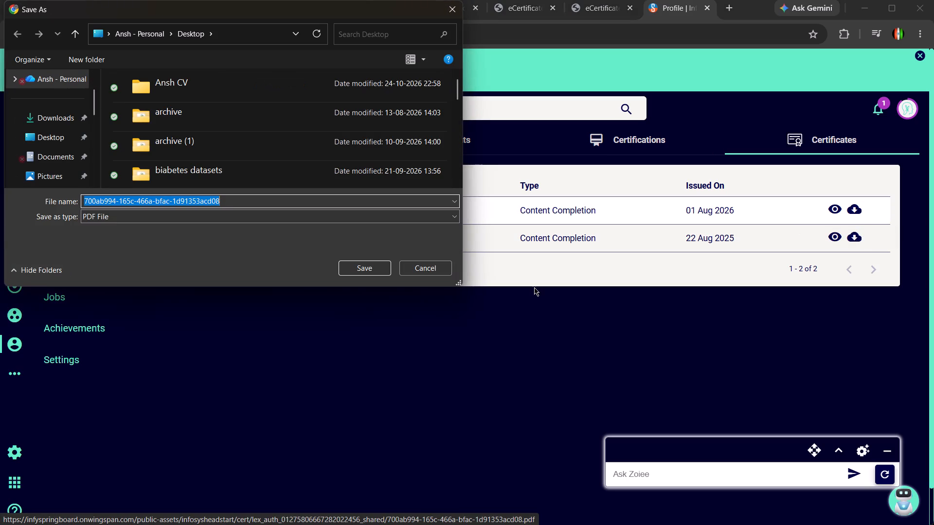
{"action": "left_click", "coordinate": [358, 270]}
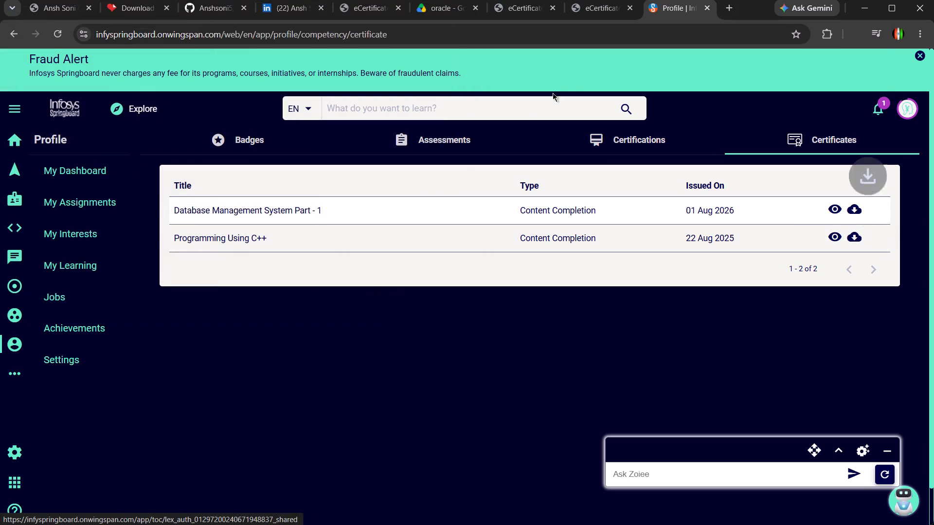
Close the two eCertificate.1.pdf browser tabs between the Google Drive and Infosys Springboard tabs.
{"action": "left_click", "coordinate": [586, 0]}
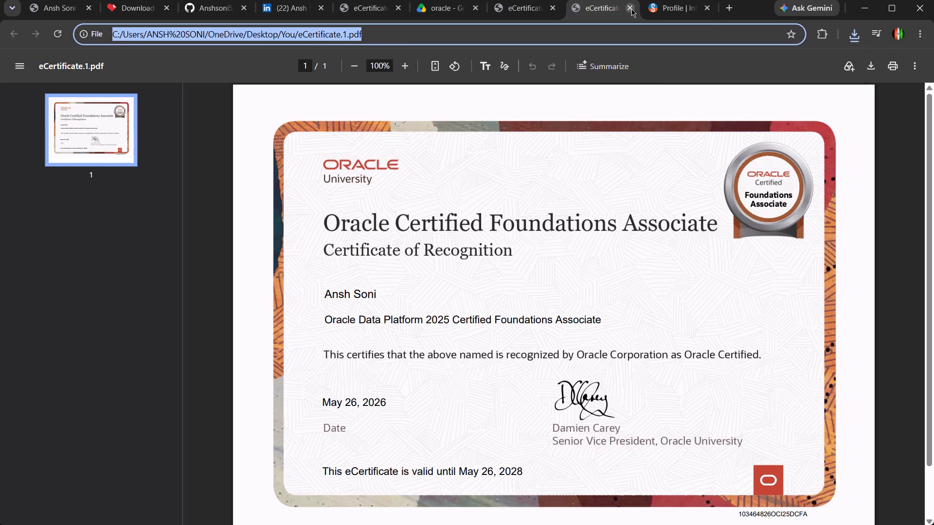
{"action": "left_click", "coordinate": [631, 9]}
{"action": "left_click", "coordinate": [518, 0]}
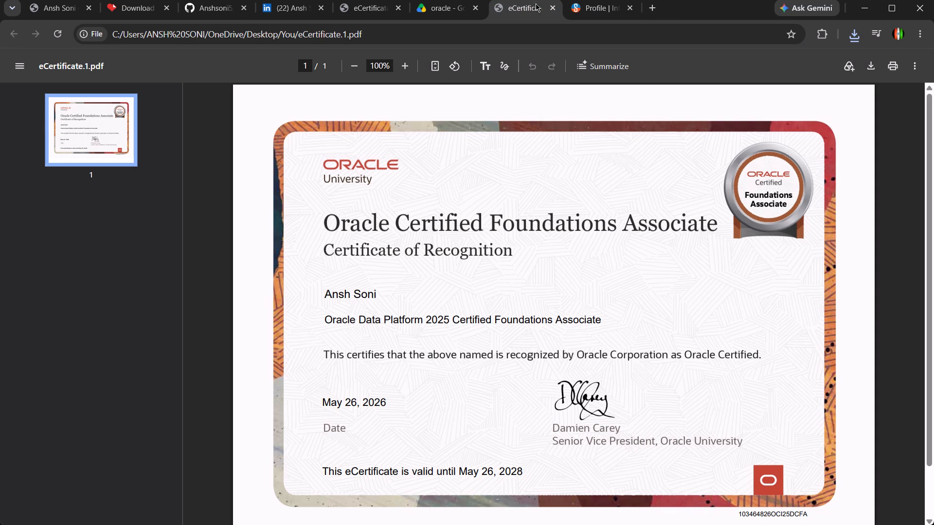
{"action": "left_click", "coordinate": [551, 10]}
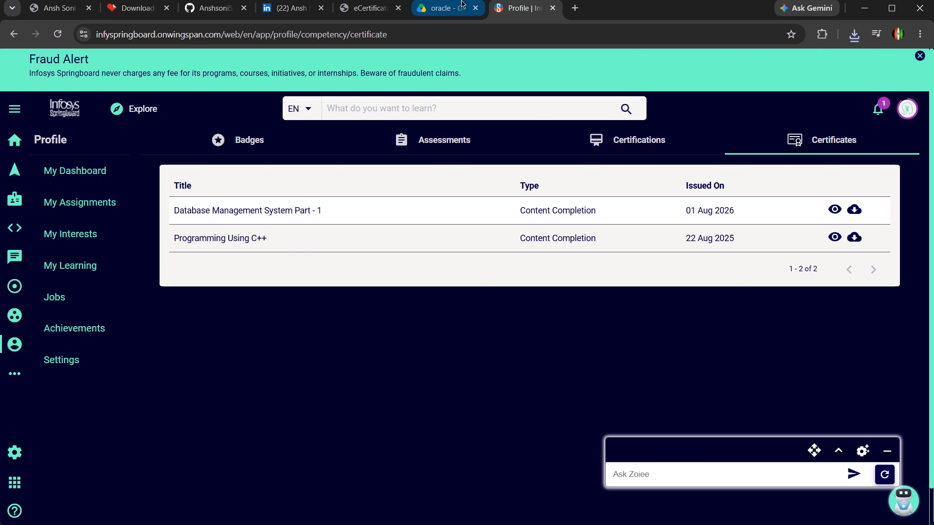
Return to Google Drive, leave the oracle folder and create a new folder named infosys.
{"action": "left_click", "coordinate": [461, 0]}
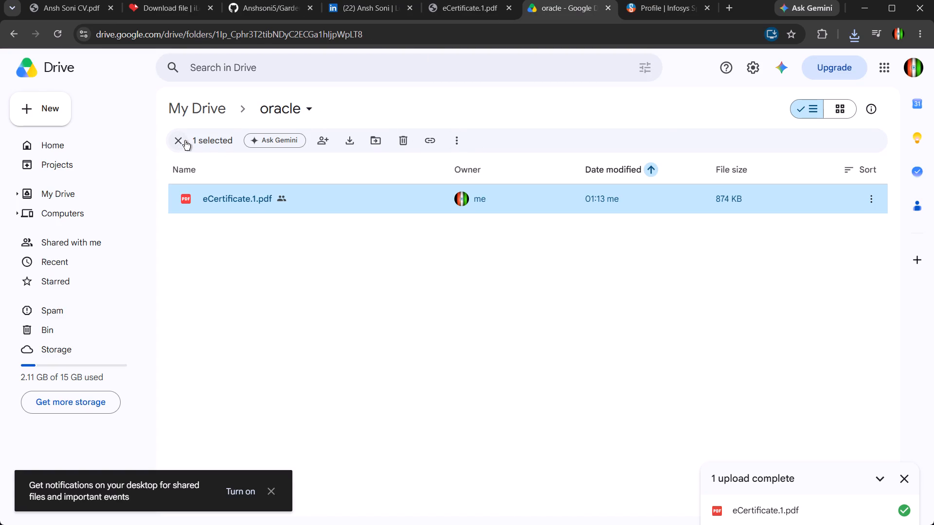
{"action": "left_click", "coordinate": [179, 140]}
{"action": "left_click", "coordinate": [204, 103]}
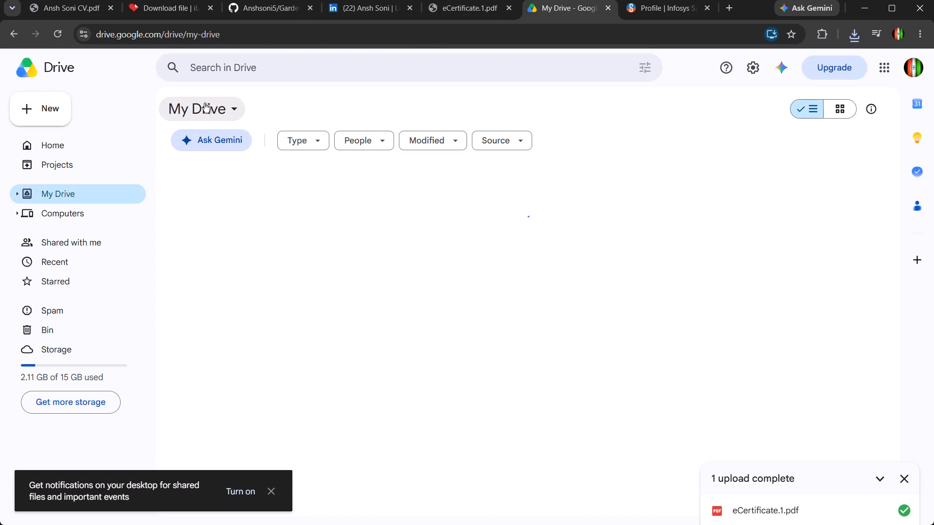
{"action": "left_click", "coordinate": [91, 145]}
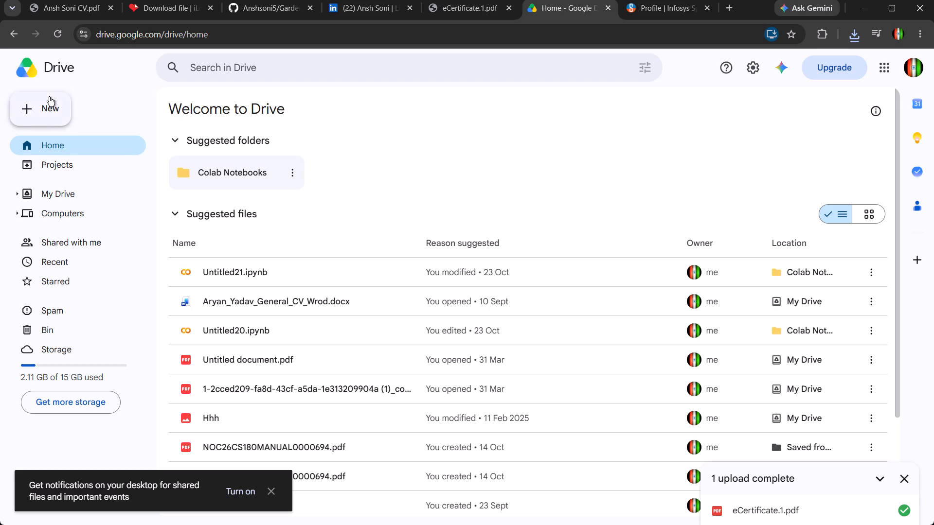
{"action": "left_click", "coordinate": [49, 97]}
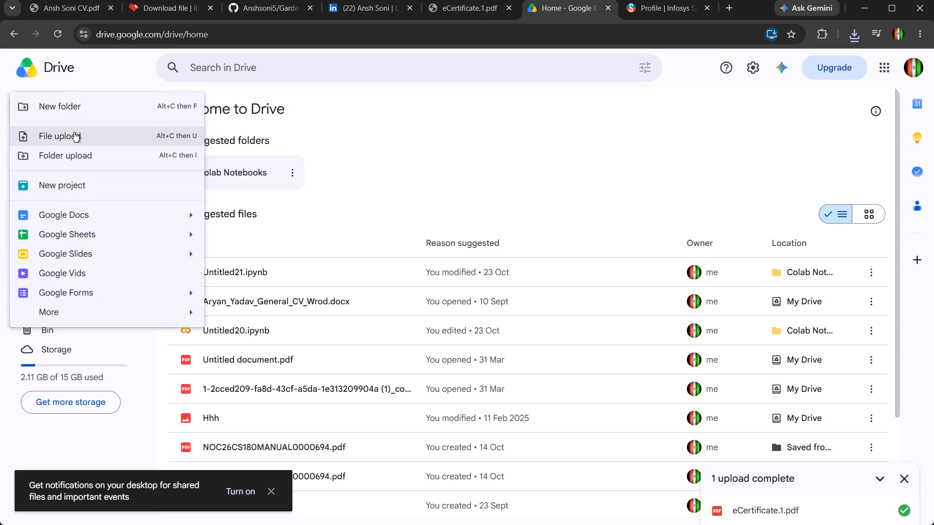
{"action": "left_click", "coordinate": [66, 112]}
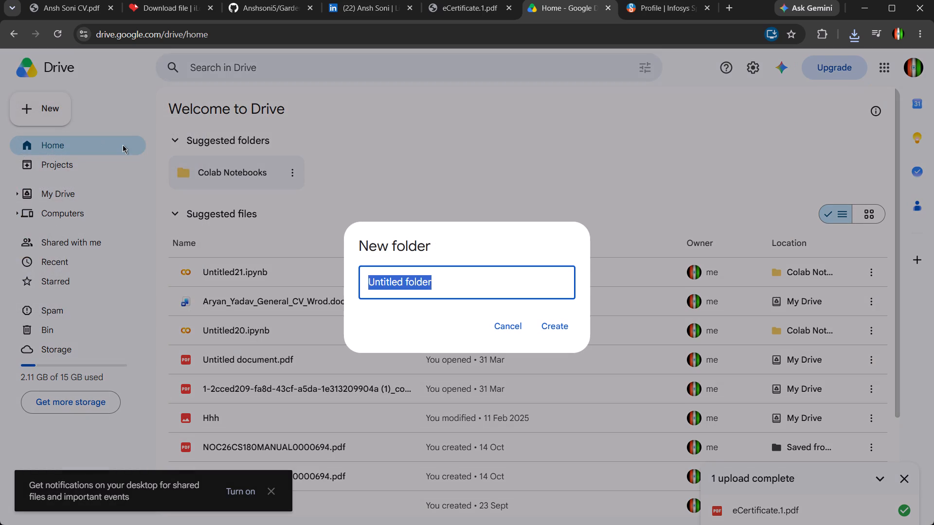
{"action": "key", "text": "BackSpace"}
{"action": "type", "text": "inf"}
{"action": "type", "text": "os"}
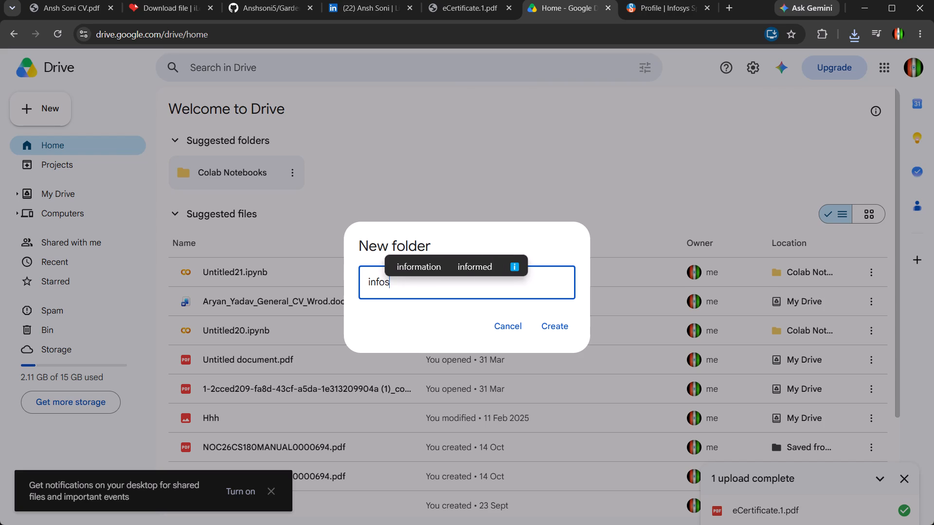
{"action": "type", "text": "ys"}
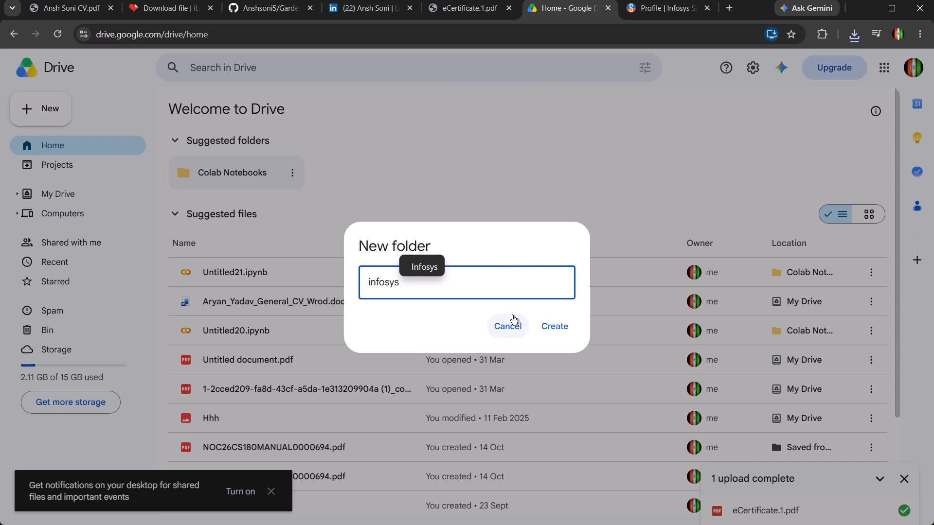
{"action": "left_click", "coordinate": [562, 329]}
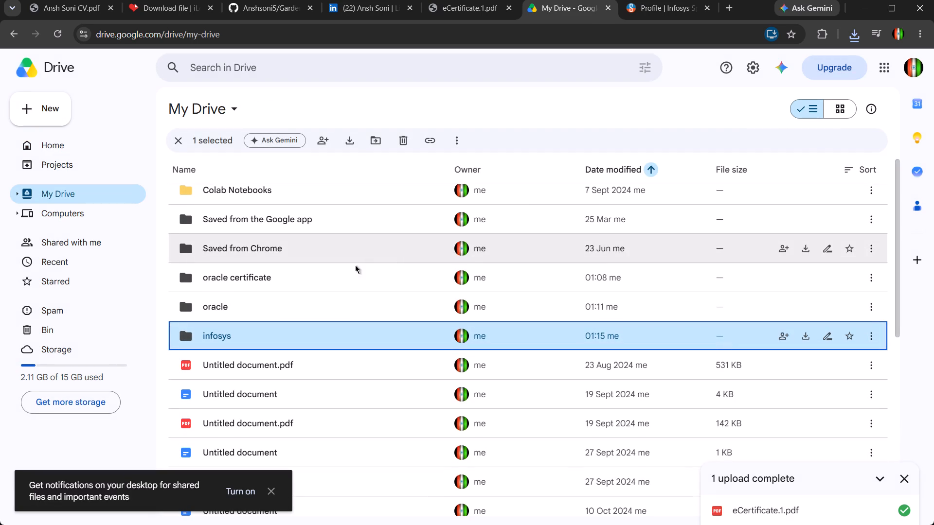
Open the infosys folder in My Drive and dismiss the finished upload notice.
{"action": "double_click", "coordinate": [337, 328]}
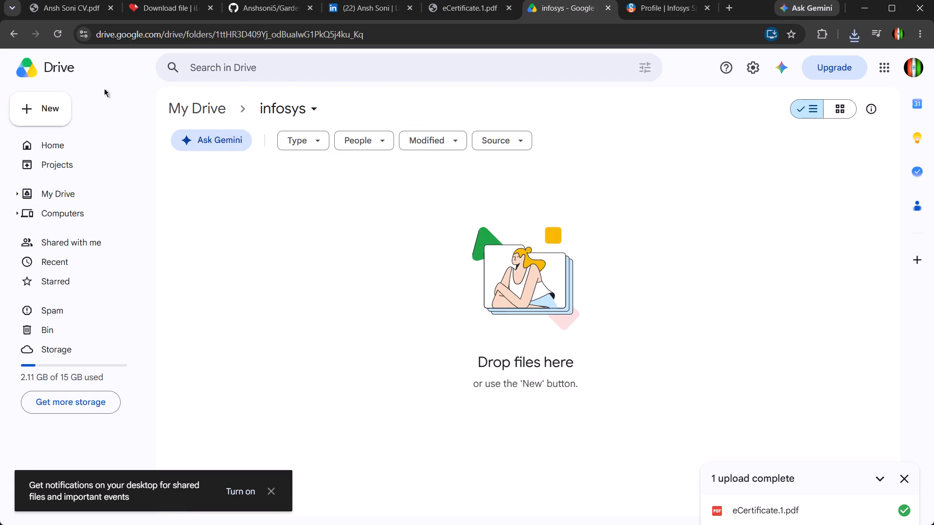
{"action": "left_click", "coordinate": [53, 104]}
{"action": "left_click", "coordinate": [493, 218]}
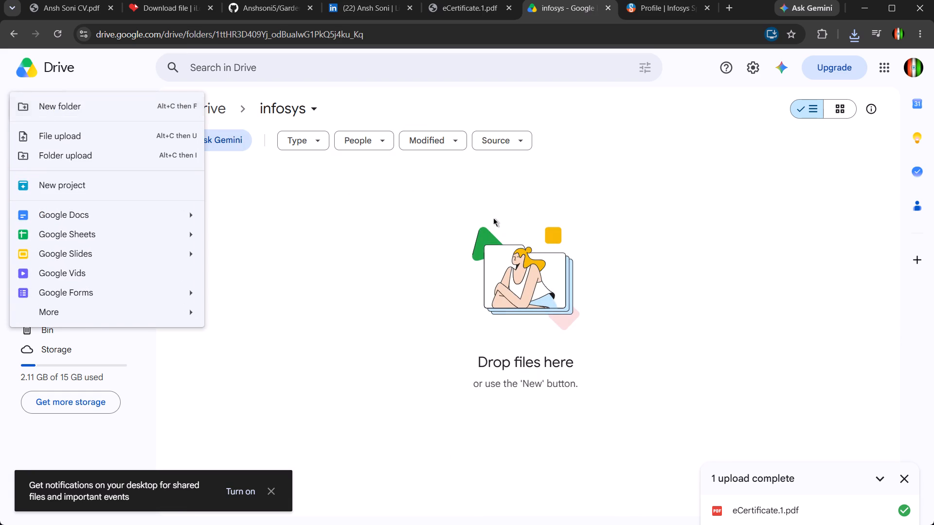
{"action": "left_click", "coordinate": [901, 477]}
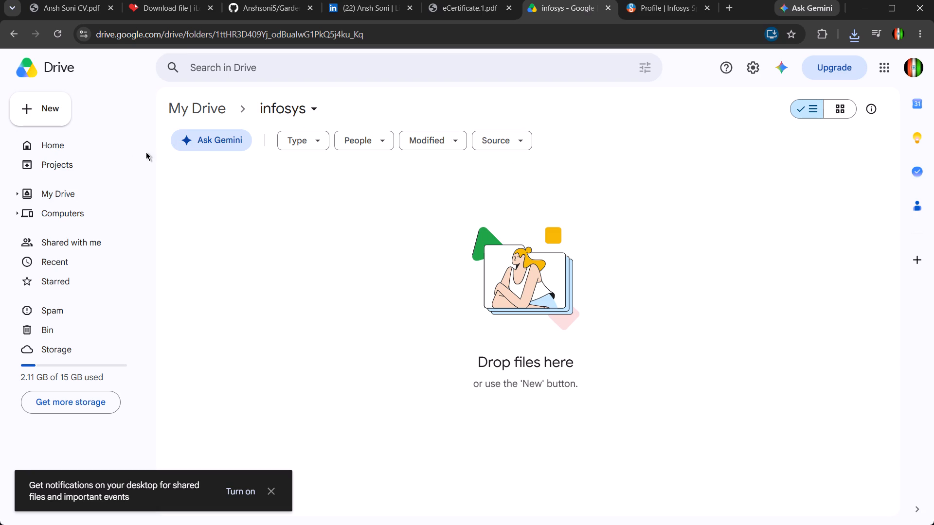
Start a file upload into the infosys folder and look through the Downloads folder for the downloaded Infosys certificate PDF.
{"action": "left_click", "coordinate": [45, 102]}
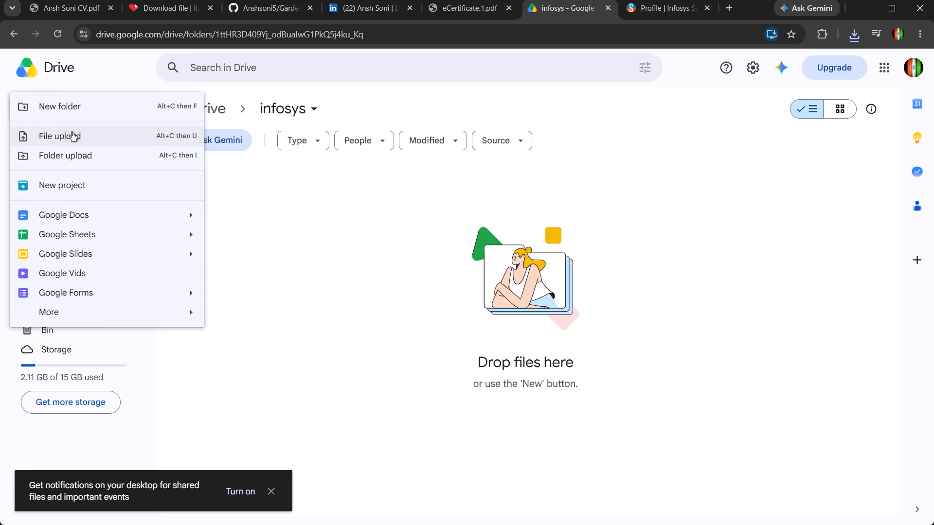
{"action": "left_click", "coordinate": [72, 132]}
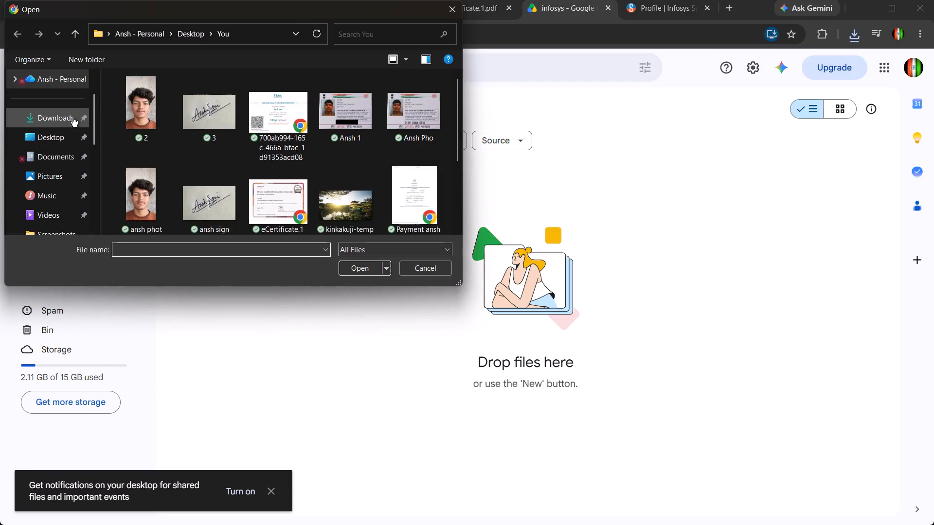
{"action": "left_click", "coordinate": [47, 118]}
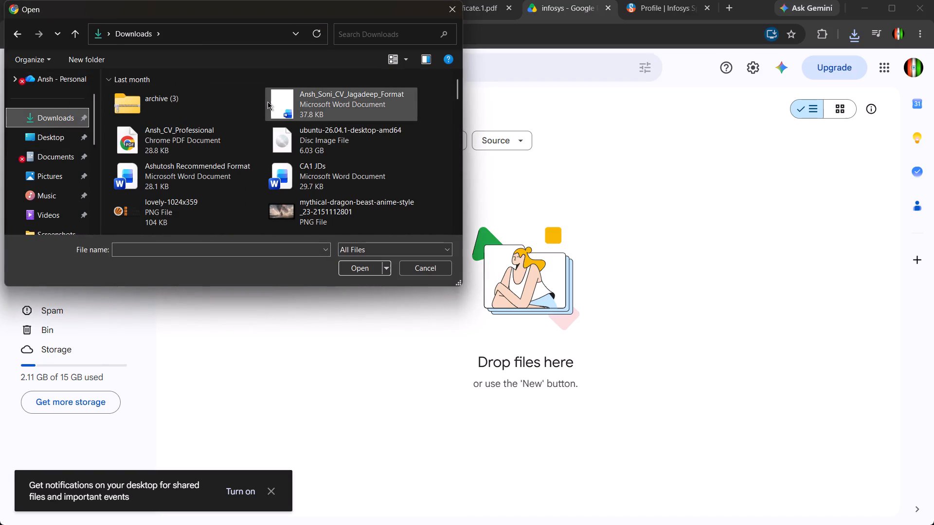
{"action": "scroll", "coordinate": [268, 102], "scroll_direction": "down", "scroll_amount": 2}
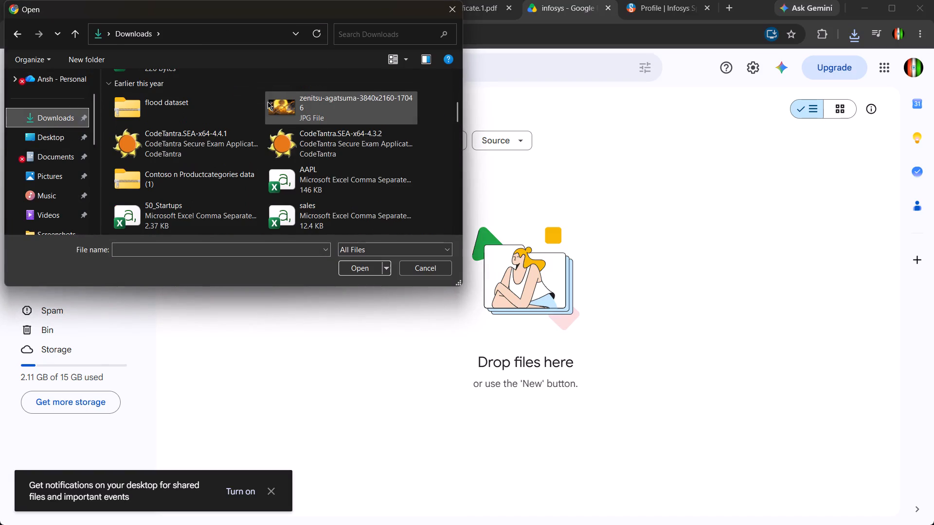
{"action": "scroll", "coordinate": [268, 102], "scroll_direction": "up", "scroll_amount": 2}
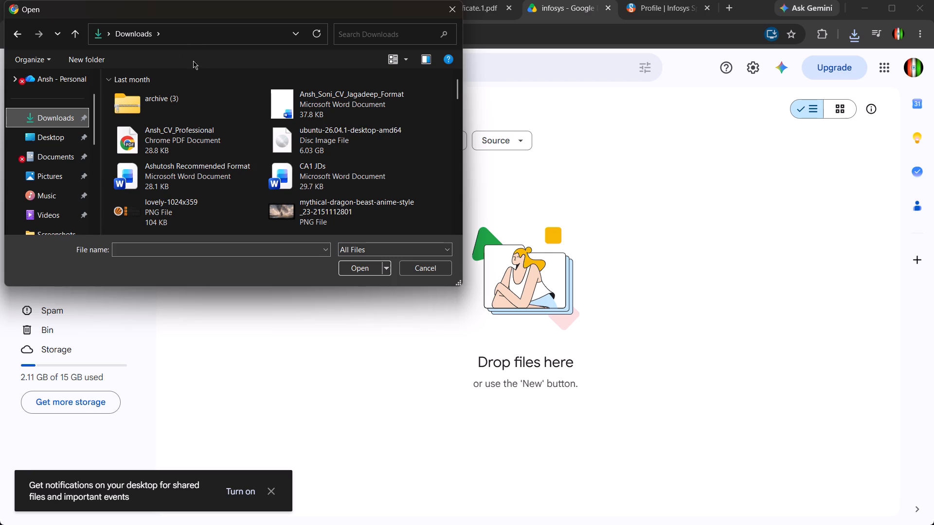
{"action": "left_click", "coordinate": [150, 84]}
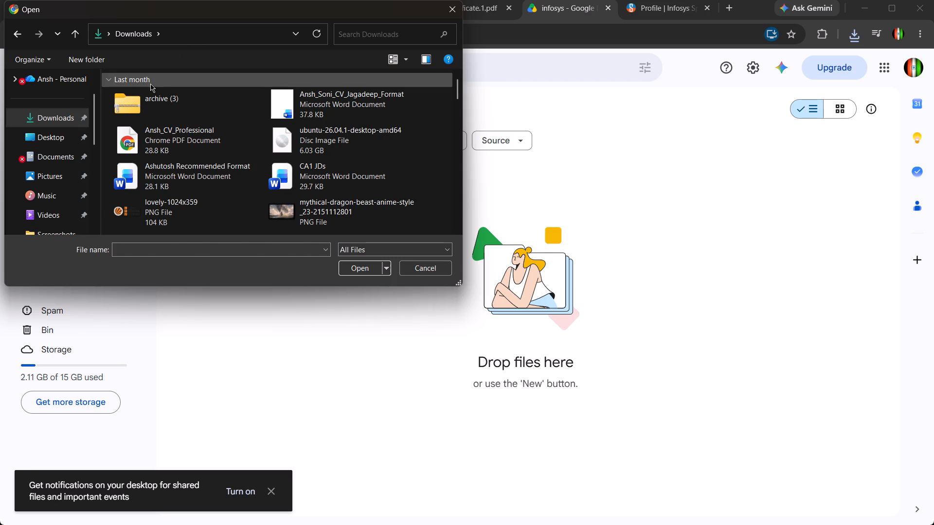
{"action": "left_click", "coordinate": [150, 84]}
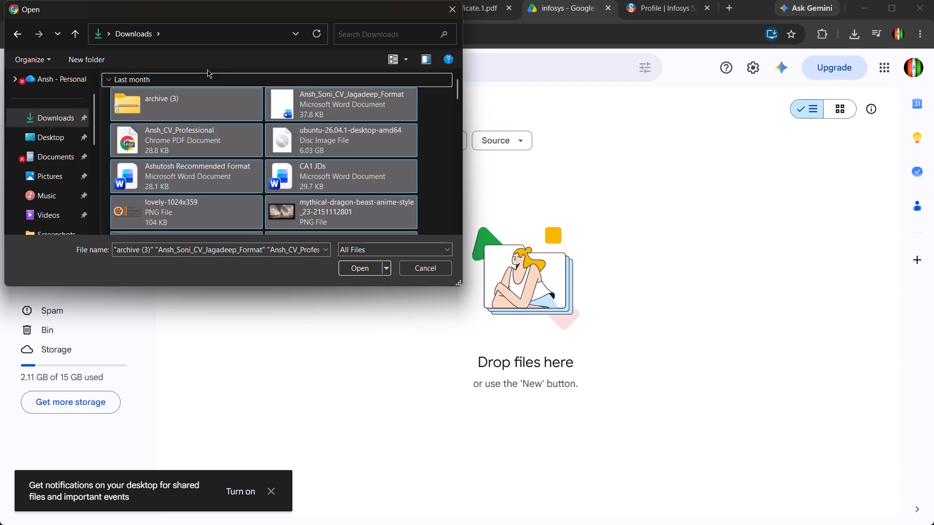
{"action": "left_click", "coordinate": [211, 61]}
{"action": "left_click", "coordinate": [211, 61]}
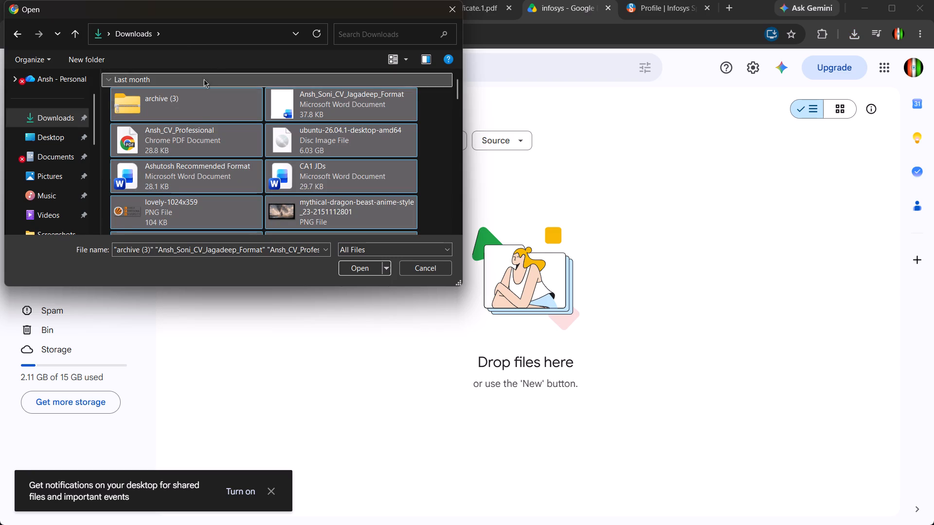
{"action": "left_click", "coordinate": [202, 123]}
{"action": "scroll", "coordinate": [202, 123], "scroll_direction": "down", "scroll_amount": 1}
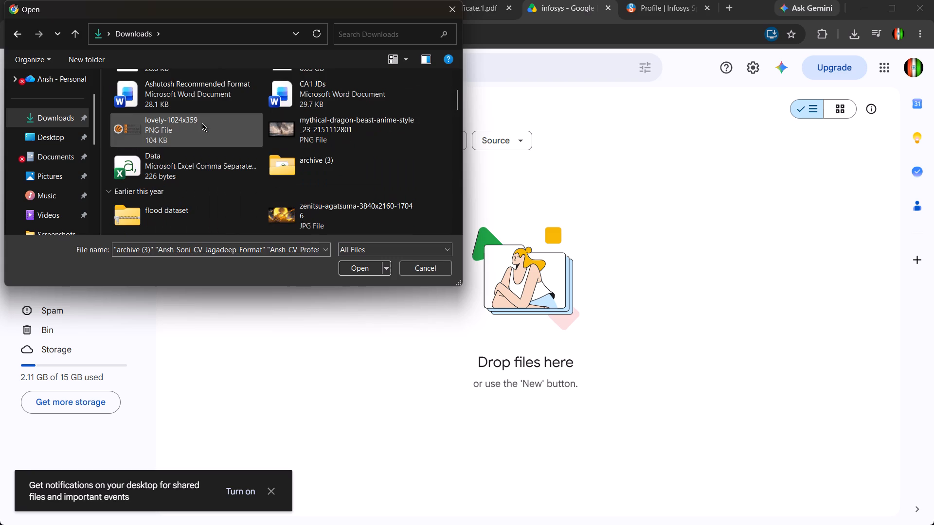
{"action": "scroll", "coordinate": [202, 123], "scroll_direction": "down", "scroll_amount": 2}
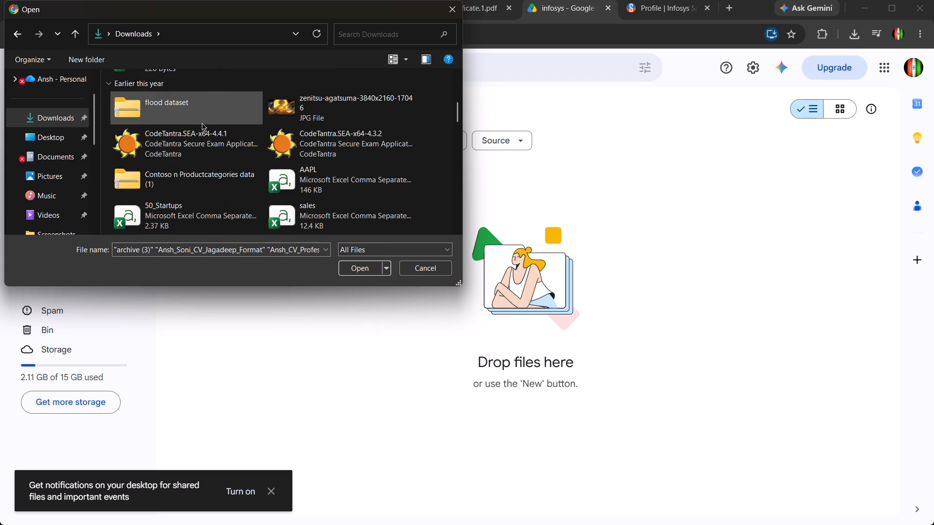
{"action": "scroll", "coordinate": [202, 123], "scroll_direction": "down", "scroll_amount": 1}
{"action": "scroll", "coordinate": [289, 98], "scroll_direction": "down", "scroll_amount": 3}
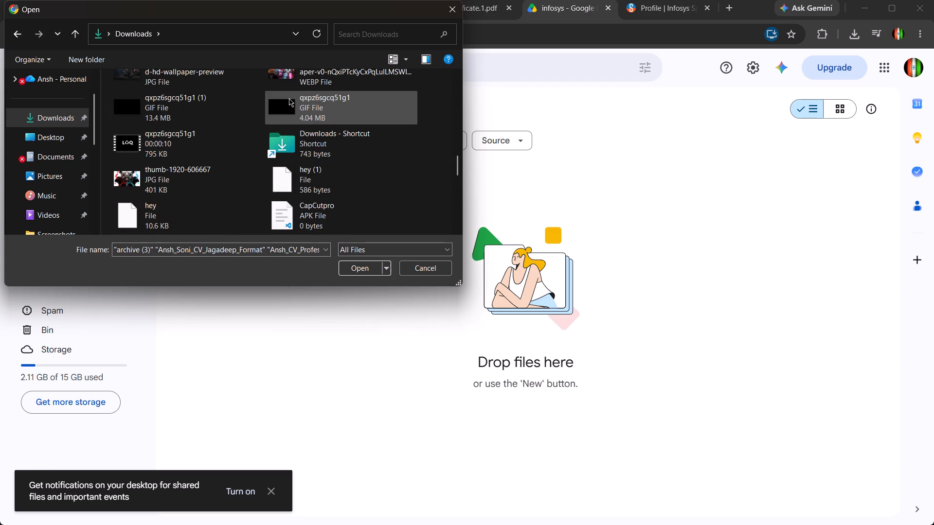
{"action": "scroll", "coordinate": [289, 98], "scroll_direction": "down", "scroll_amount": 1}
{"action": "scroll", "coordinate": [289, 98], "scroll_direction": "up", "scroll_amount": 7}
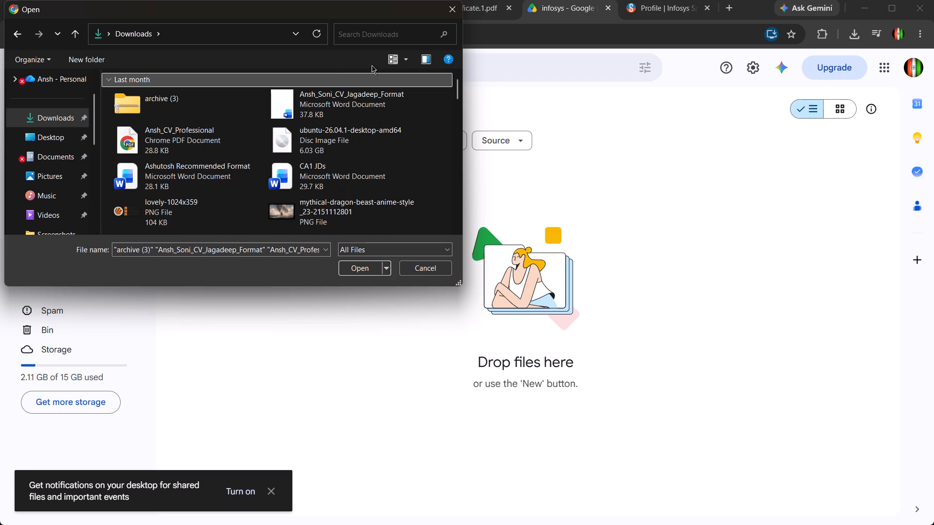
{"action": "scroll", "coordinate": [288, 137], "scroll_direction": "up", "scroll_amount": 1}
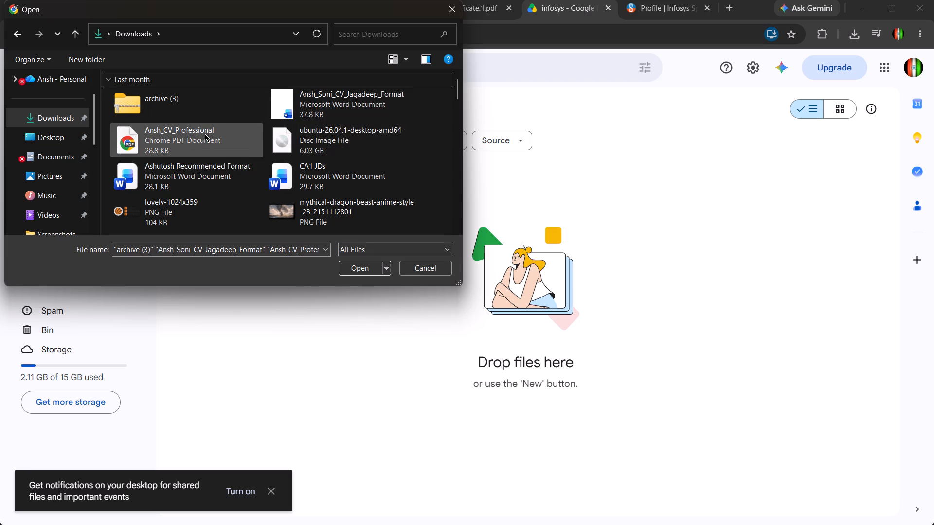
{"action": "scroll", "coordinate": [205, 134], "scroll_direction": "down", "scroll_amount": 1}
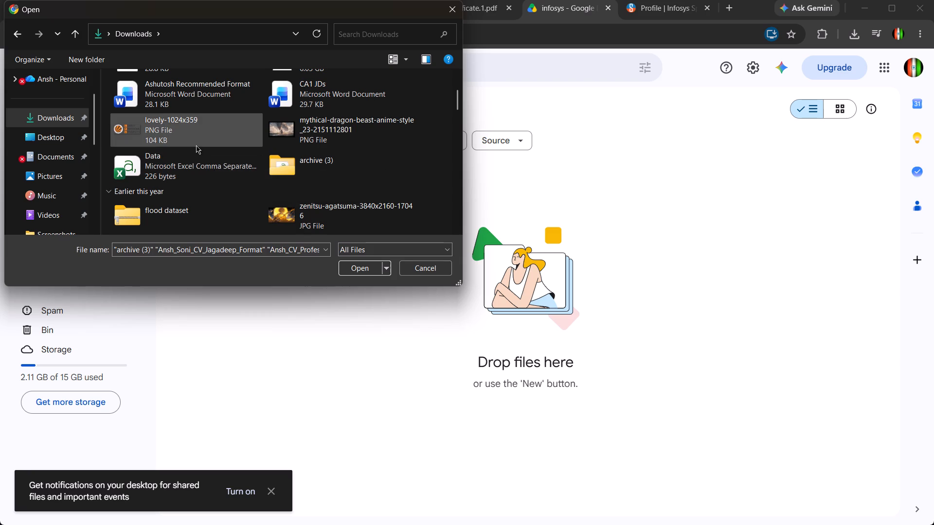
{"action": "scroll", "coordinate": [196, 145], "scroll_direction": "down", "scroll_amount": 2}
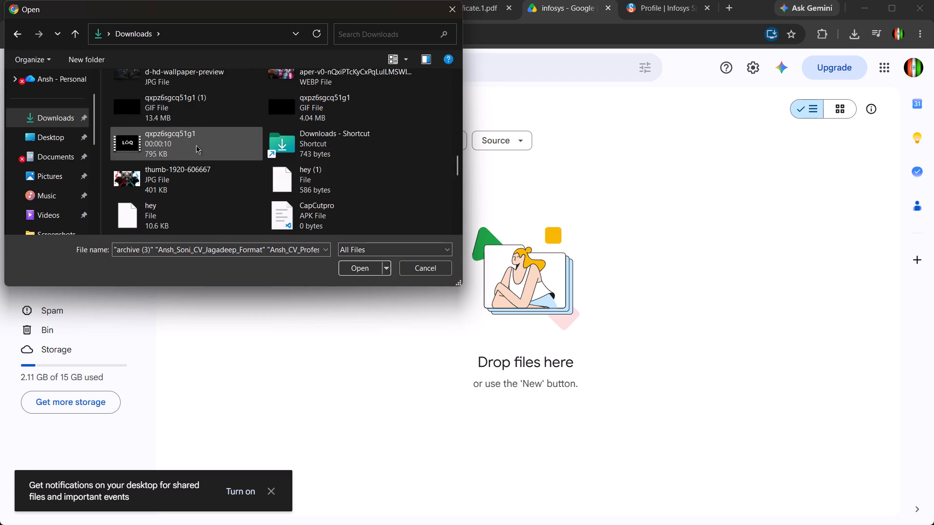
{"action": "scroll", "coordinate": [196, 145], "scroll_direction": "down", "scroll_amount": 3}
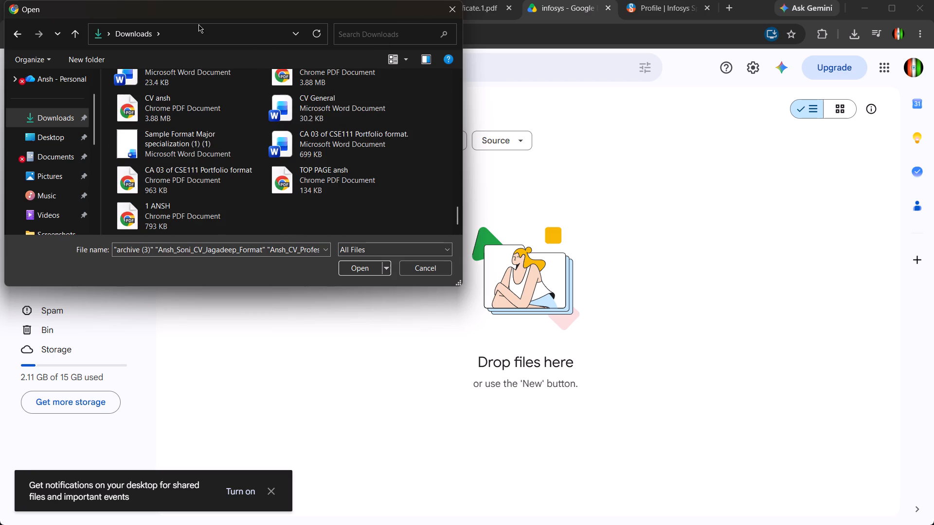
{"action": "scroll", "coordinate": [225, 174], "scroll_direction": "up", "scroll_amount": 2}
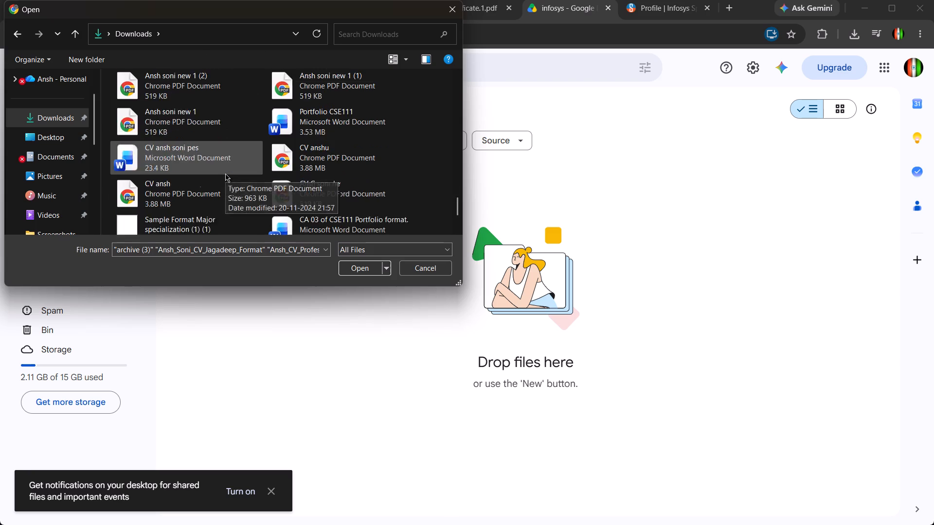
{"action": "scroll", "coordinate": [225, 174], "scroll_direction": "up", "scroll_amount": 2}
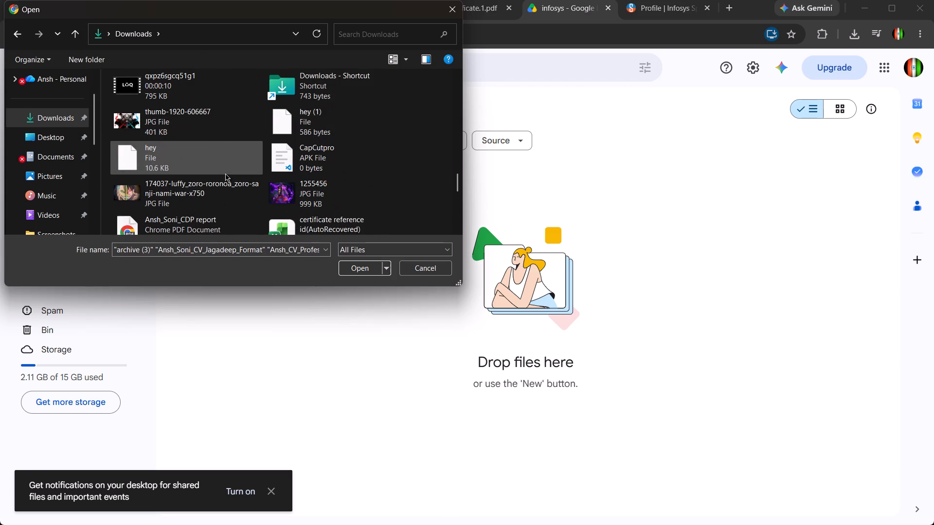
{"action": "scroll", "coordinate": [225, 174], "scroll_direction": "up", "scroll_amount": 1}
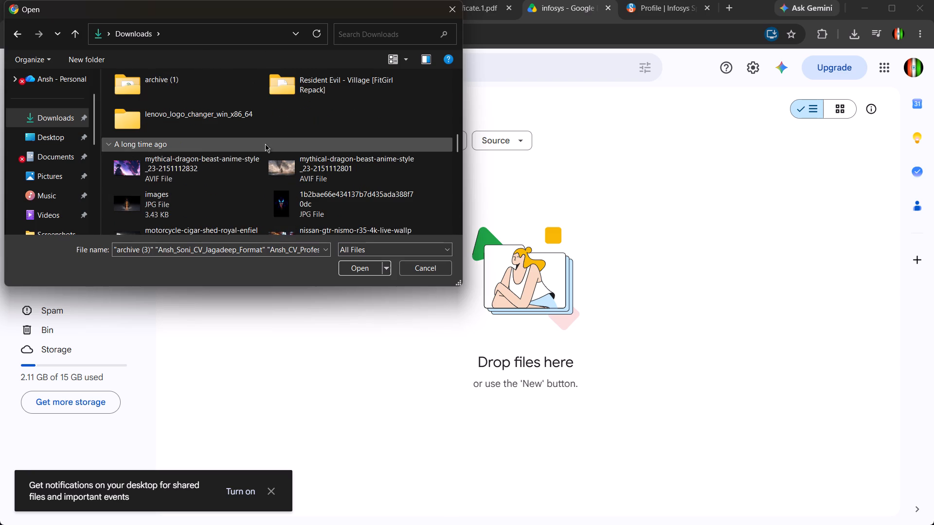
{"action": "scroll", "coordinate": [338, 177], "scroll_direction": "up", "scroll_amount": 1}
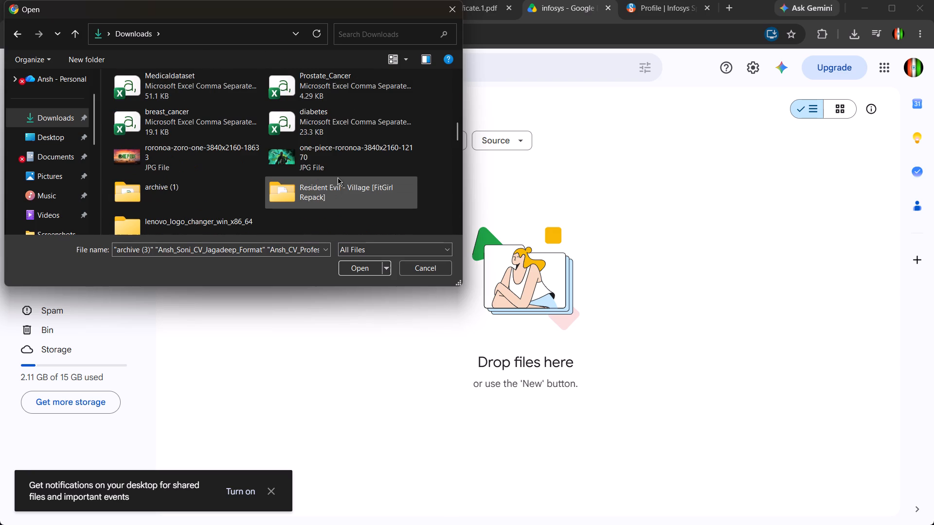
{"action": "scroll", "coordinate": [338, 177], "scroll_direction": "up", "scroll_amount": 1}
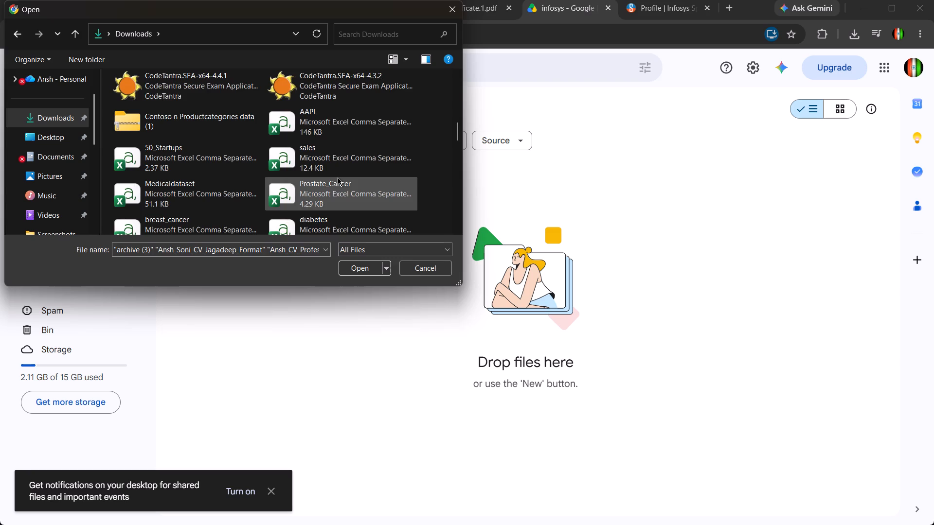
{"action": "scroll", "coordinate": [338, 177], "scroll_direction": "up", "scroll_amount": 3}
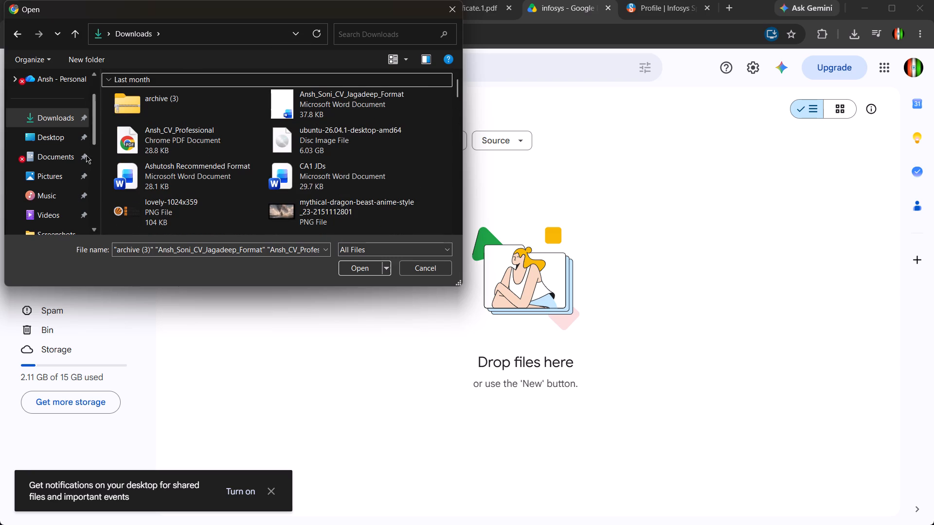
{"action": "left_click", "coordinate": [56, 122]}
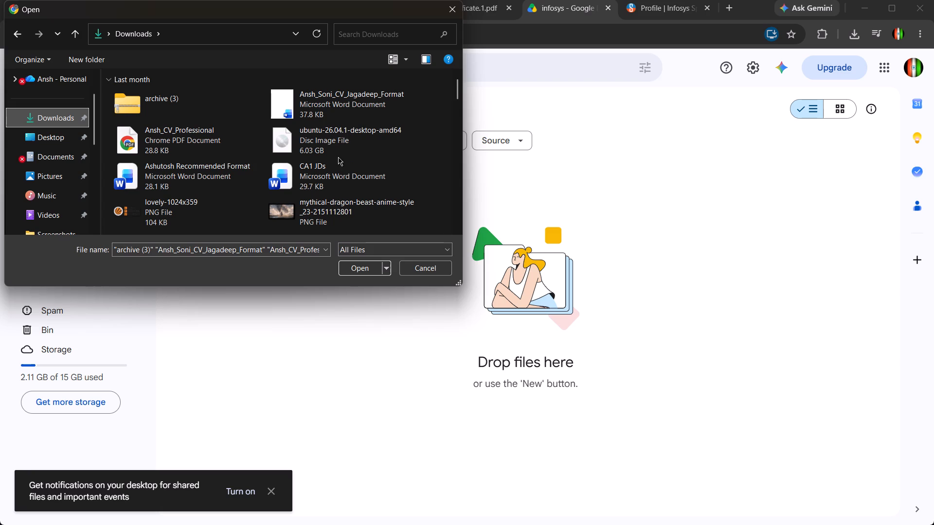
{"action": "scroll", "coordinate": [200, 187], "scroll_direction": "down", "scroll_amount": 1}
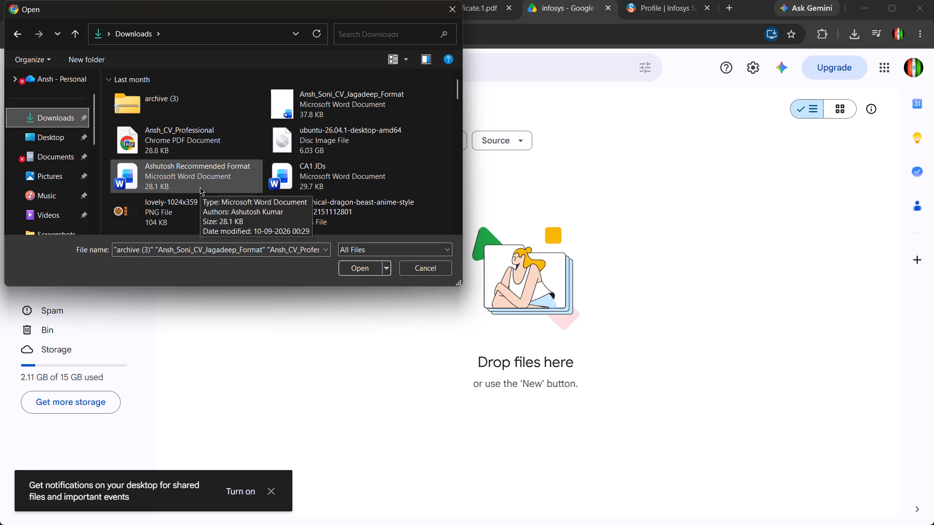
{"action": "scroll", "coordinate": [200, 187], "scroll_direction": "down", "scroll_amount": 1}
{"action": "scroll", "coordinate": [200, 187], "scroll_direction": "up", "scroll_amount": 1}
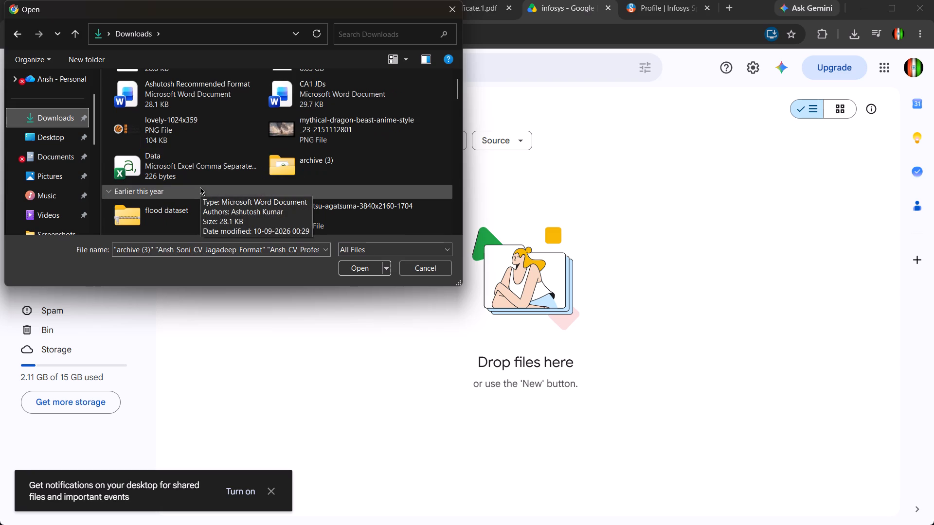
{"action": "scroll", "coordinate": [373, 155], "scroll_direction": "up", "scroll_amount": 1}
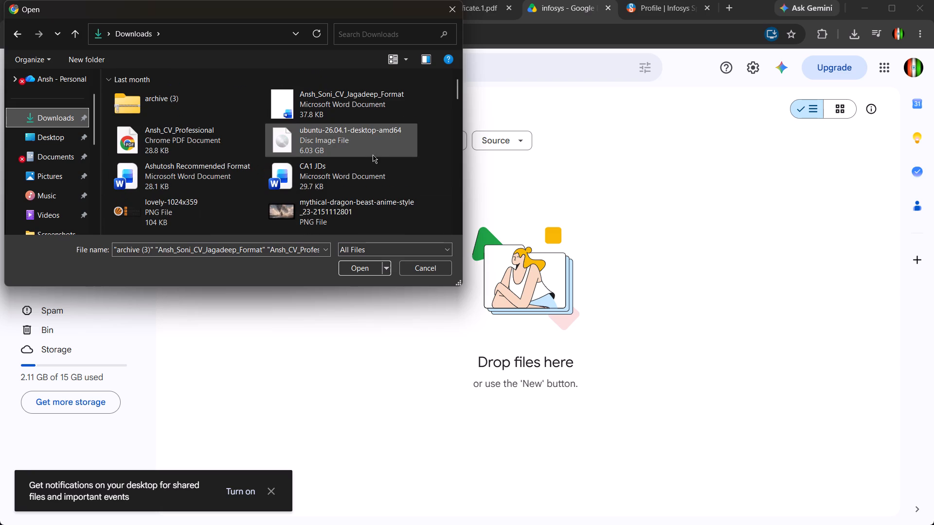
Look through the Desktop folder for the certificate PDF, return to Downloads and close the file picker without uploading.
{"action": "left_click", "coordinate": [40, 129]}
{"action": "scroll", "coordinate": [175, 129], "scroll_direction": "down", "scroll_amount": 1}
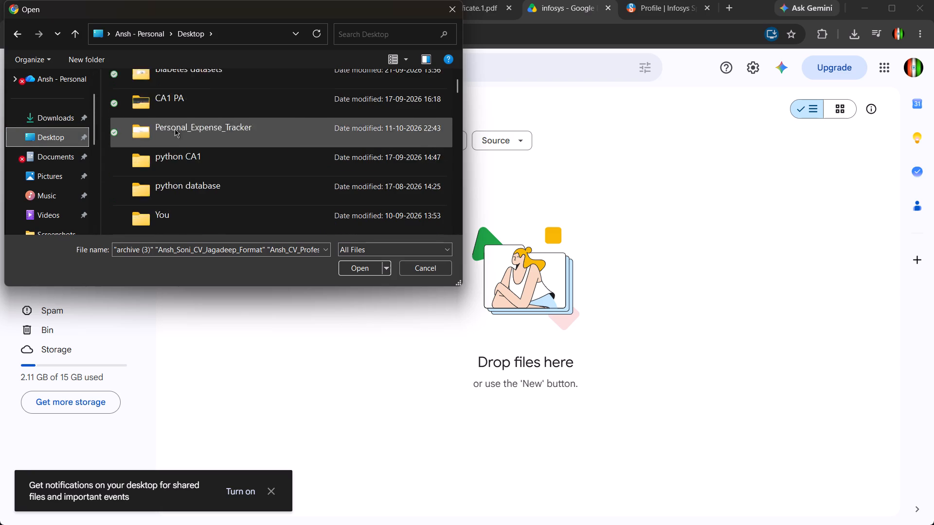
{"action": "scroll", "coordinate": [175, 129], "scroll_direction": "down", "scroll_amount": 19}
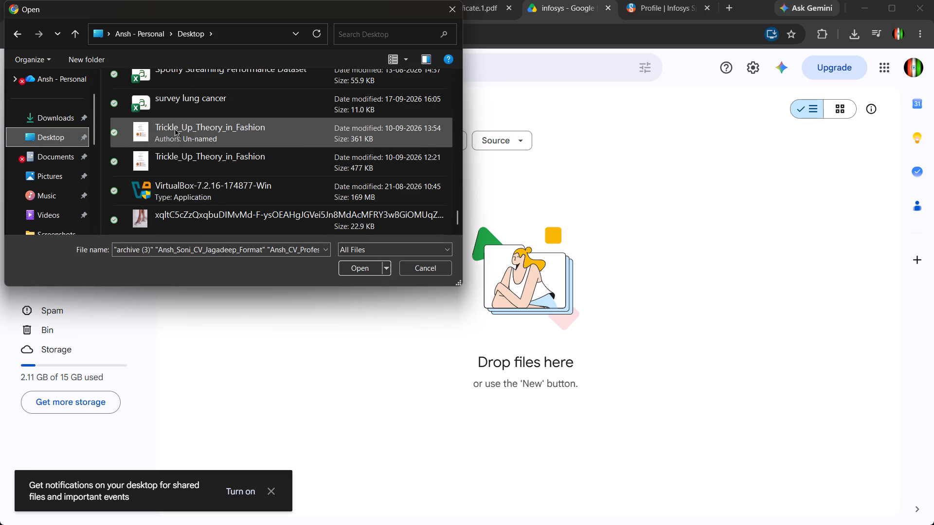
{"action": "left_click", "coordinate": [51, 109]}
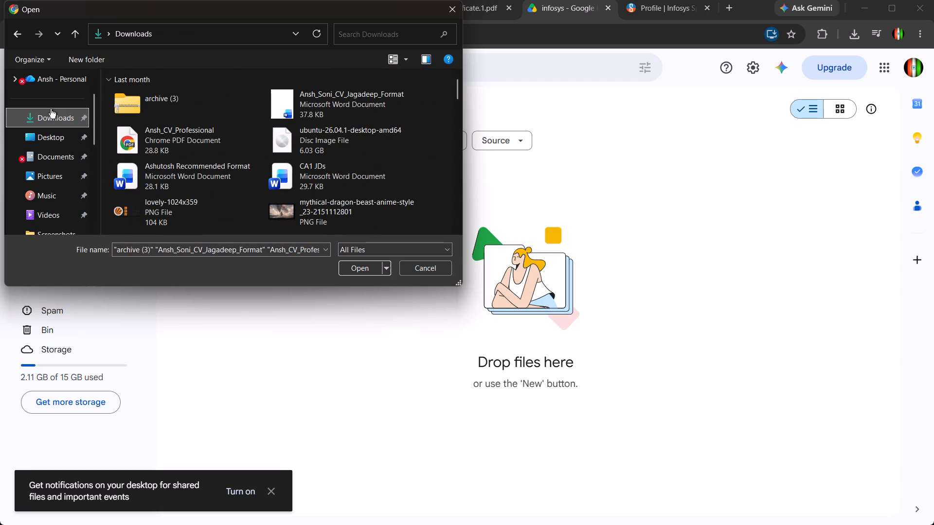
{"action": "left_click", "coordinate": [450, 12]}
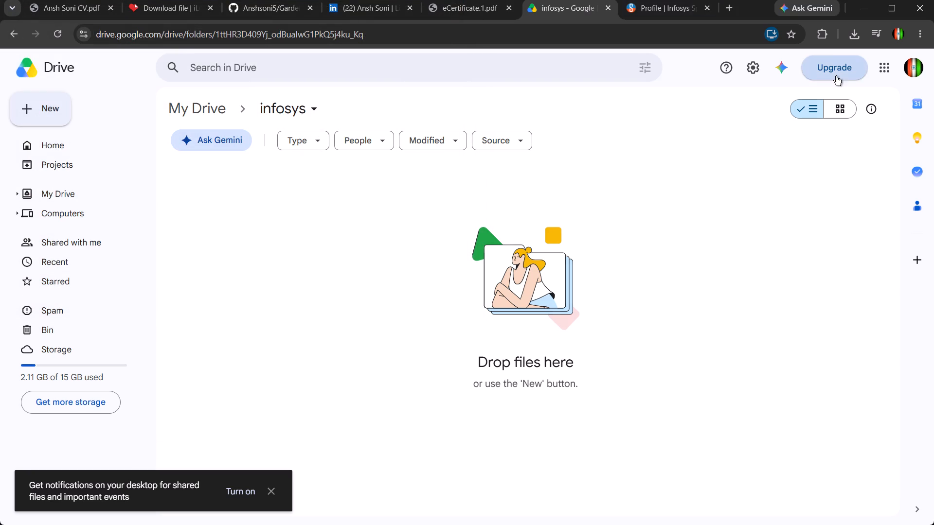
Show the most recently downloaded certificate PDF in File Explorer, copy its Desktop folder path and close the window.
{"action": "left_click", "coordinate": [859, 32]}
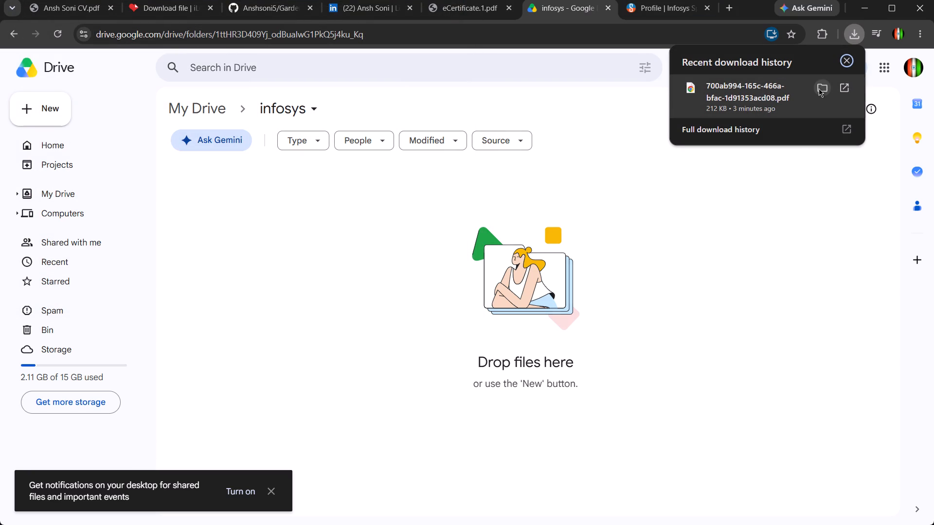
{"action": "left_click", "coordinate": [820, 89]}
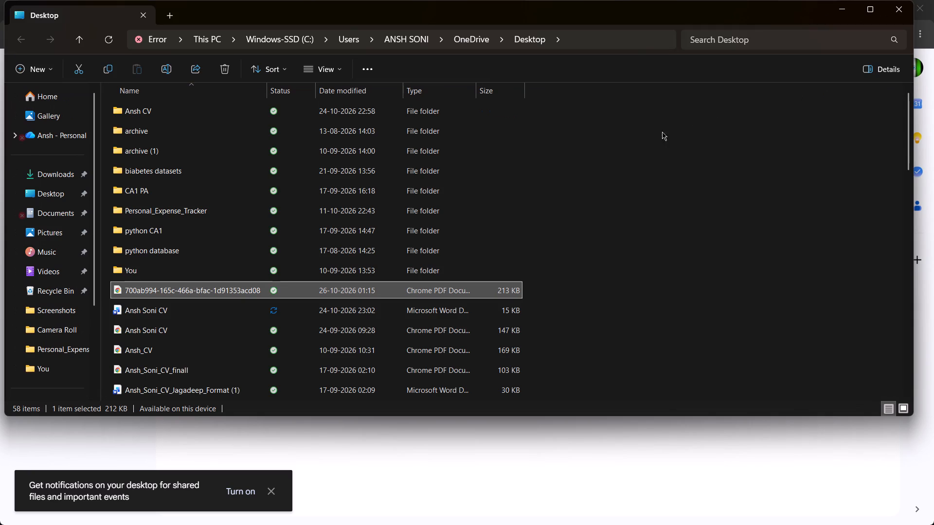
{"action": "left_click", "coordinate": [581, 37]}
{"action": "key", "text": "ctrl+c"}
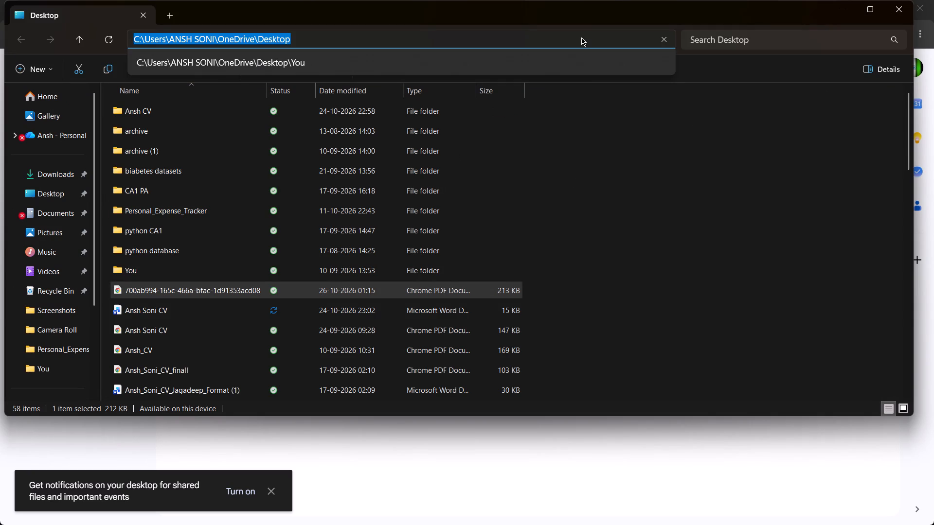
{"action": "left_click", "coordinate": [733, 0]}
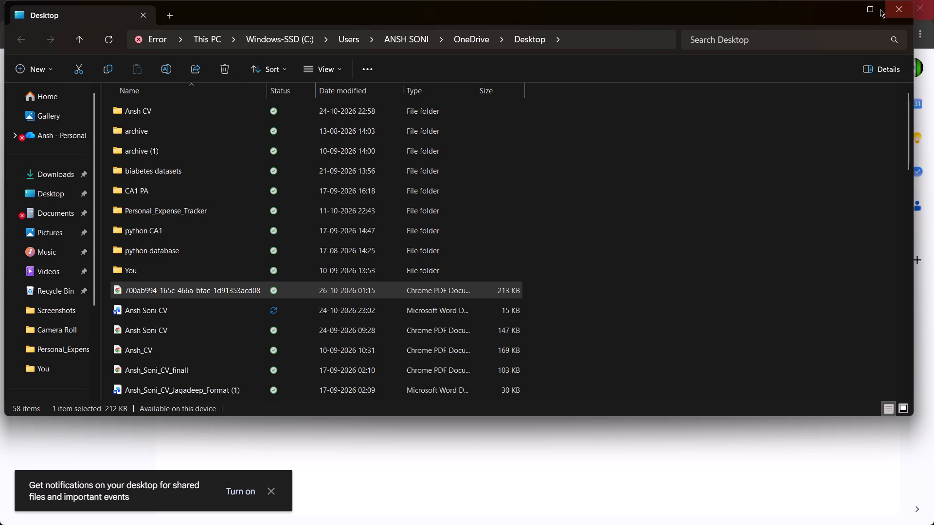
{"action": "left_click", "coordinate": [893, 12]}
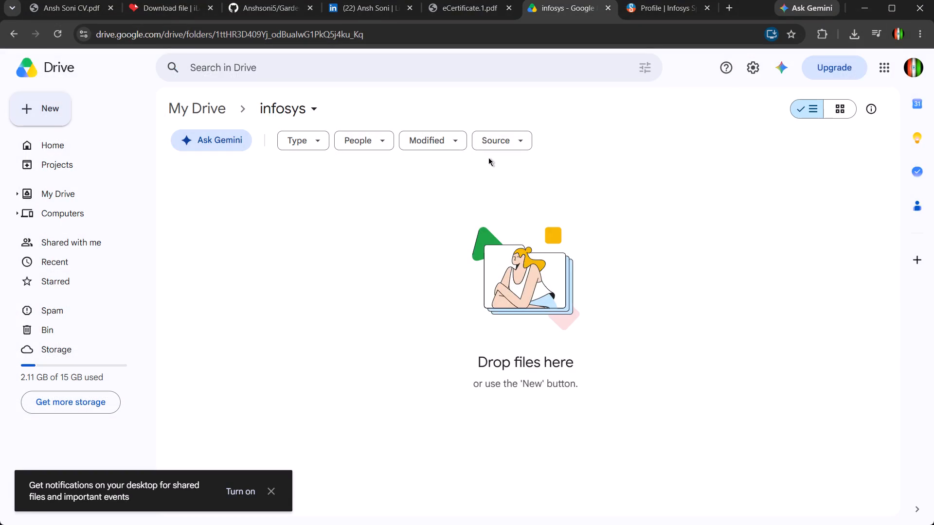
Start a file upload into the infosys folder, look through the copied Desktop path for the certificate PDF, and close the file picker without uploading.
{"action": "left_click", "coordinate": [30, 121]}
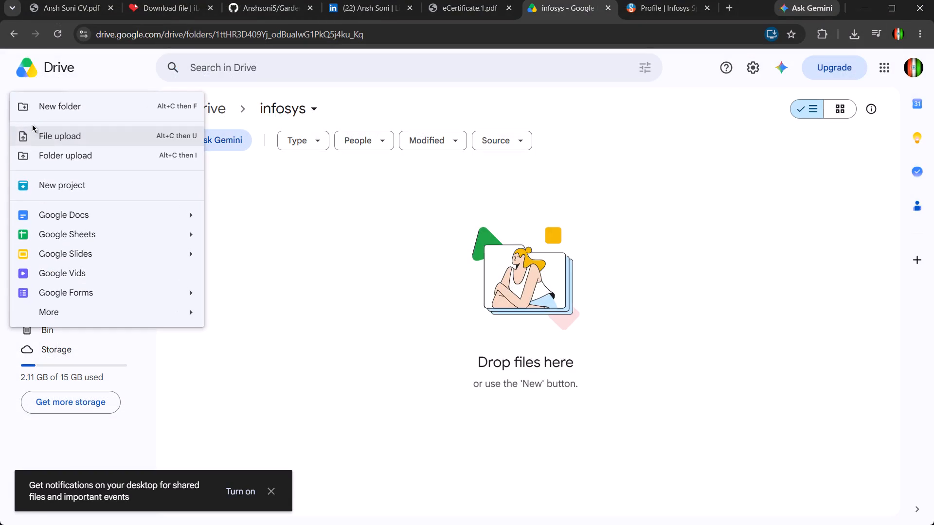
{"action": "left_click", "coordinate": [38, 130]}
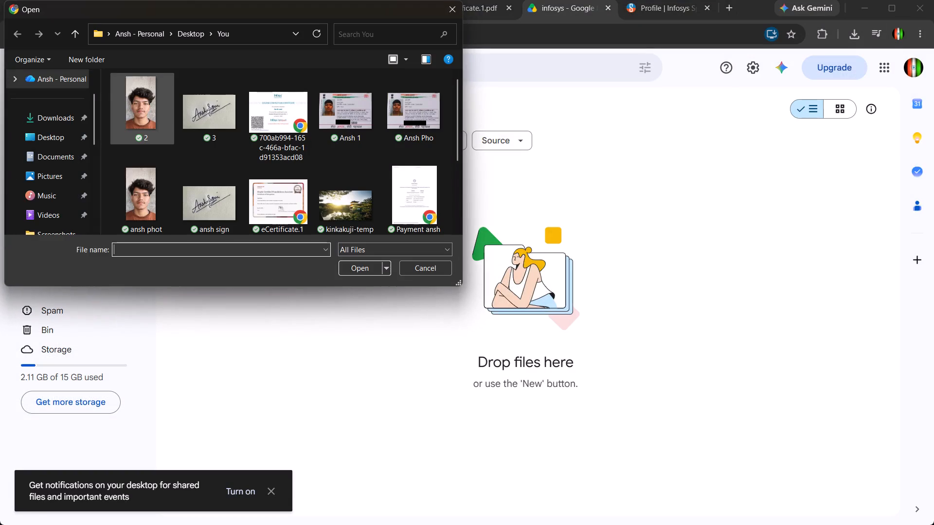
{"action": "left_click", "coordinate": [245, 28]}
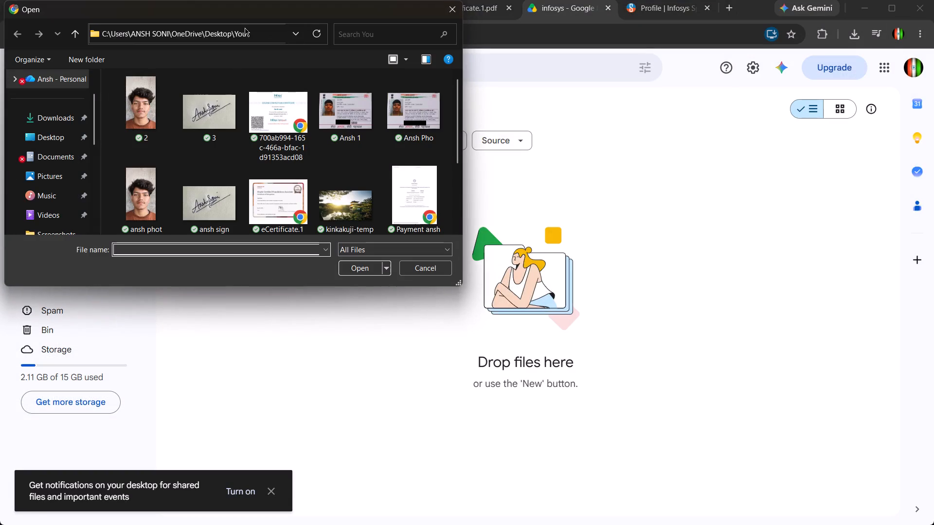
{"action": "key", "text": "BackSpace"}
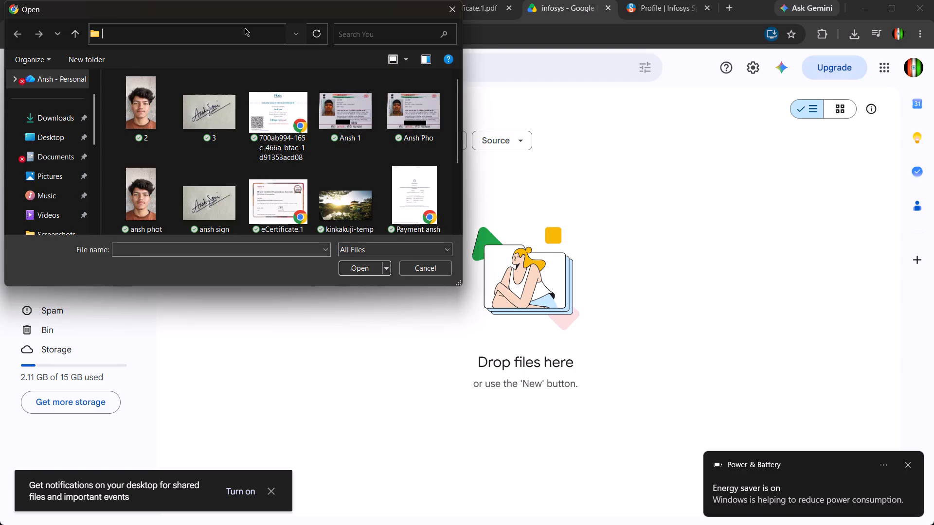
{"action": "key", "text": "ctrl+v"}
{"action": "key", "text": "Return"}
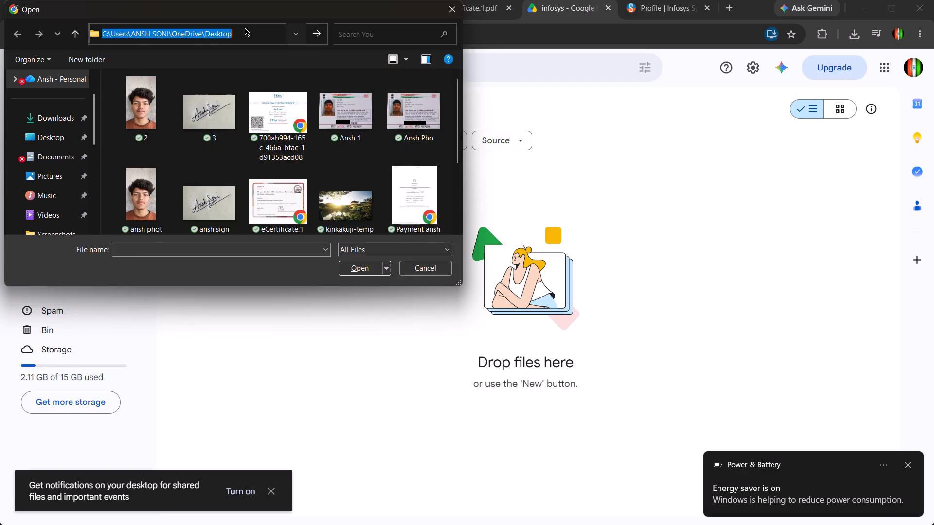
{"action": "scroll", "coordinate": [247, 144], "scroll_direction": "down", "scroll_amount": 2}
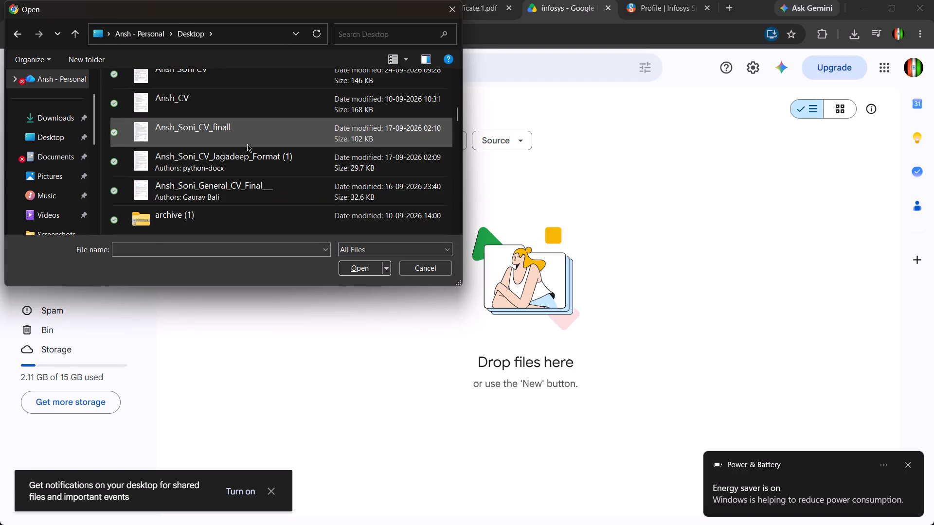
{"action": "scroll", "coordinate": [247, 144], "scroll_direction": "down", "scroll_amount": 6}
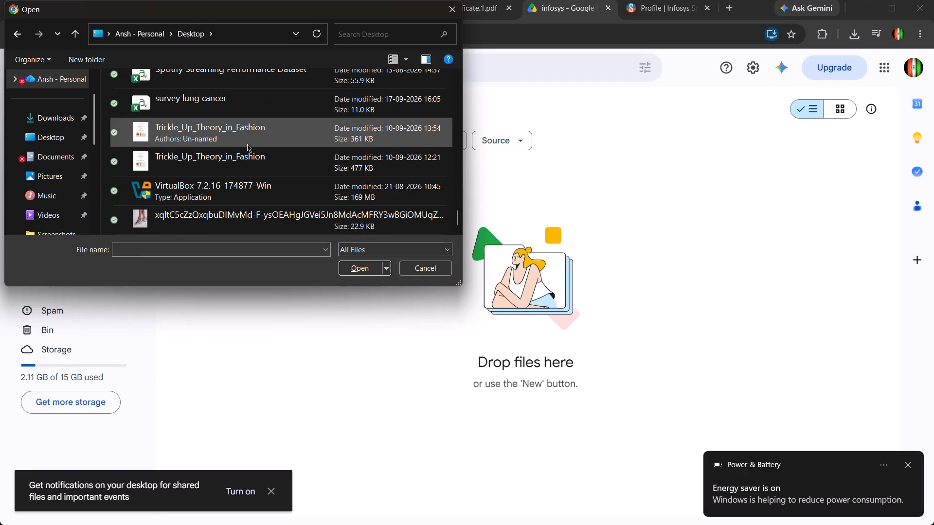
{"action": "scroll", "coordinate": [247, 144], "scroll_direction": "down", "scroll_amount": 3}
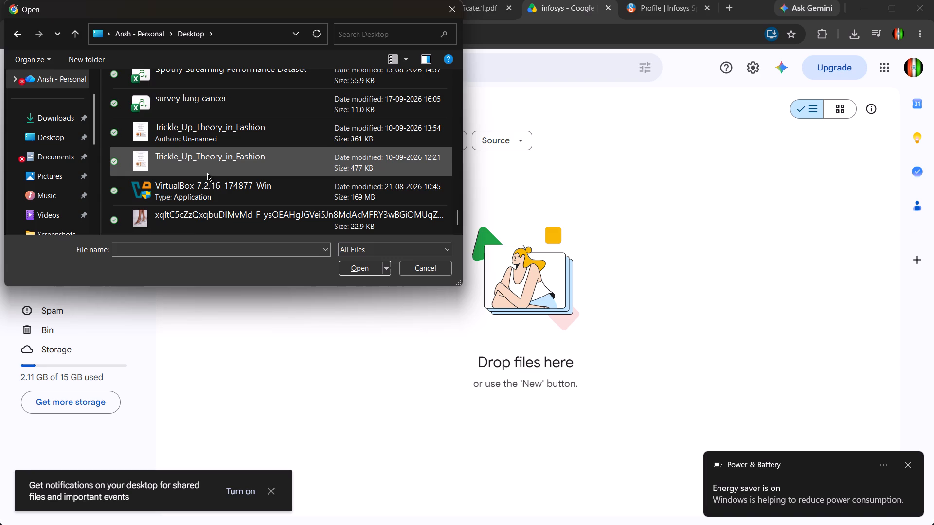
{"action": "scroll", "coordinate": [207, 173], "scroll_direction": "up", "scroll_amount": 2}
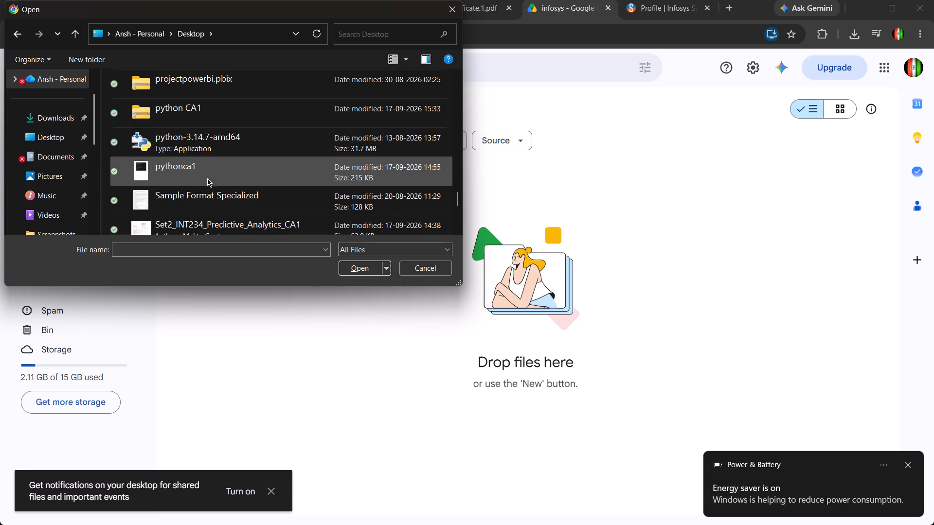
{"action": "scroll", "coordinate": [209, 195], "scroll_direction": "down", "scroll_amount": 1}
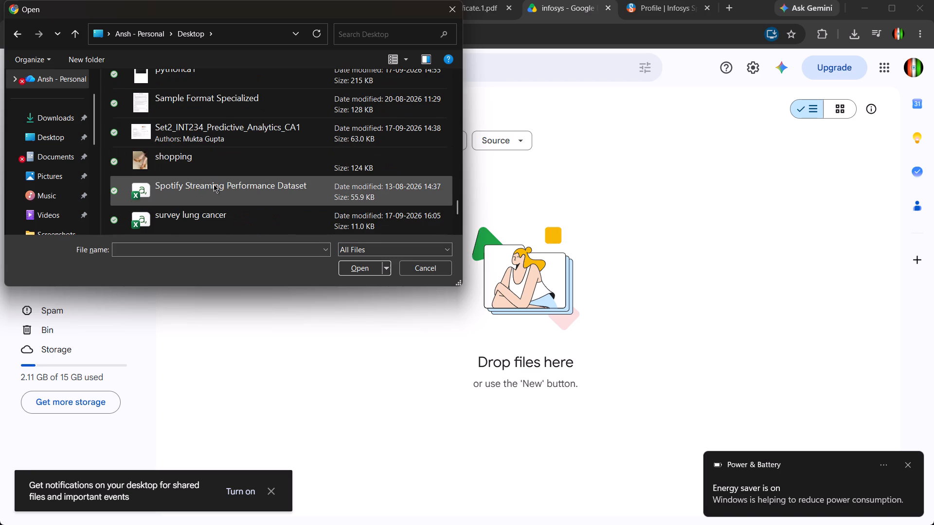
{"action": "scroll", "coordinate": [214, 184], "scroll_direction": "up", "scroll_amount": 3}
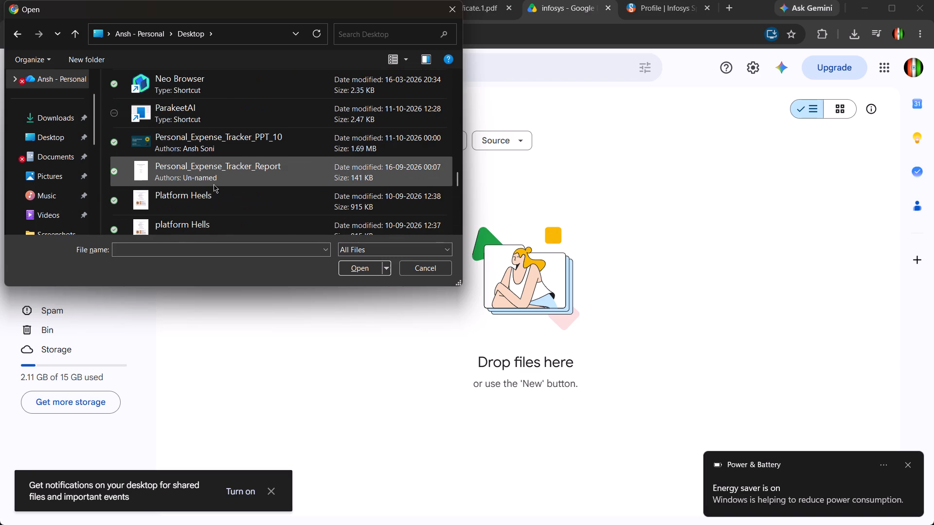
{"action": "scroll", "coordinate": [221, 174], "scroll_direction": "up", "scroll_amount": 2}
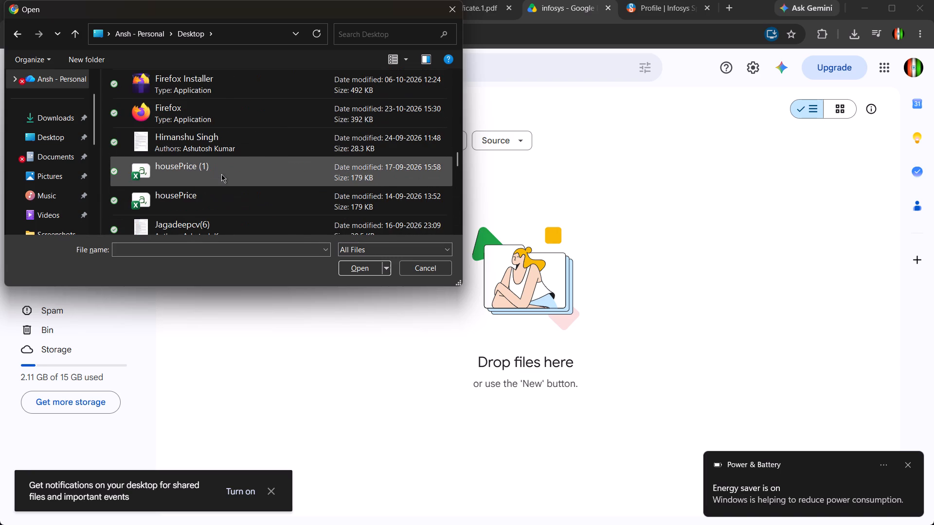
{"action": "scroll", "coordinate": [221, 174], "scroll_direction": "up", "scroll_amount": 3}
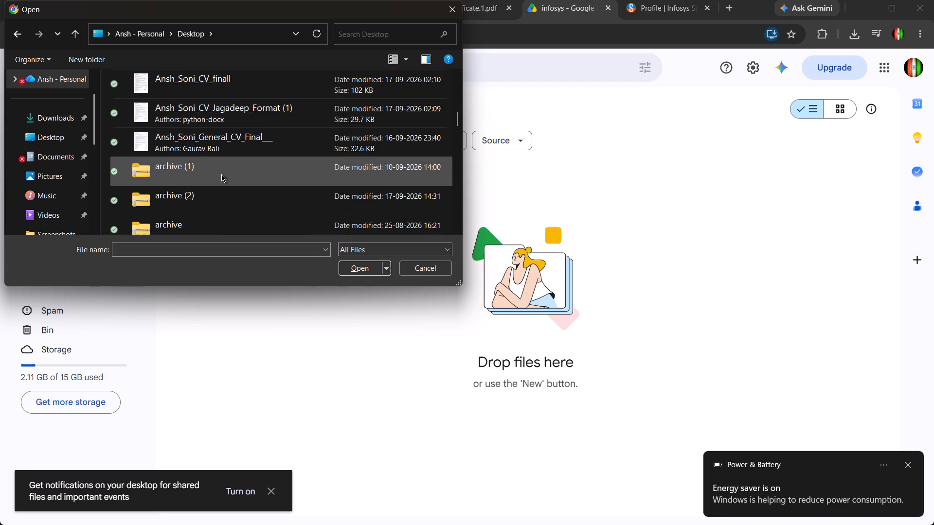
{"action": "scroll", "coordinate": [221, 174], "scroll_direction": "up", "scroll_amount": 2}
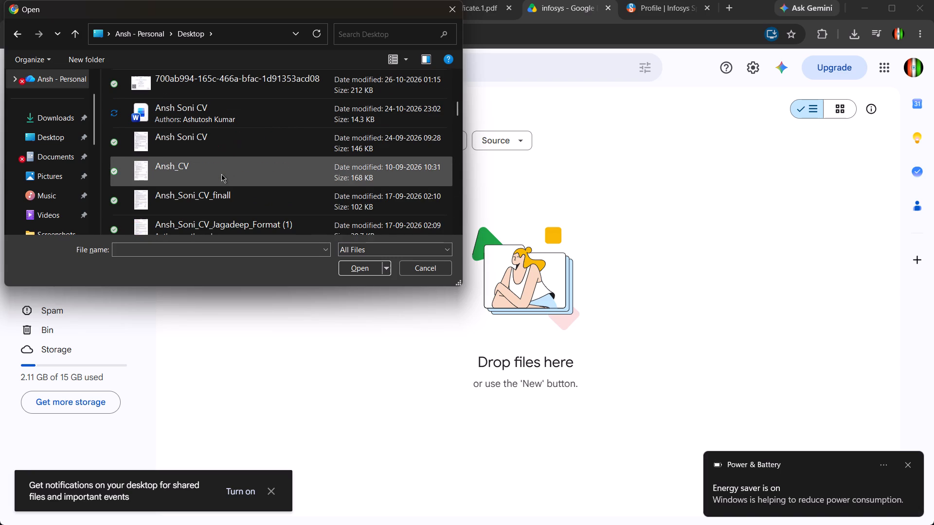
{"action": "scroll", "coordinate": [221, 174], "scroll_direction": "up", "scroll_amount": 1}
{"action": "scroll", "coordinate": [221, 174], "scroll_direction": "down", "scroll_amount": 1}
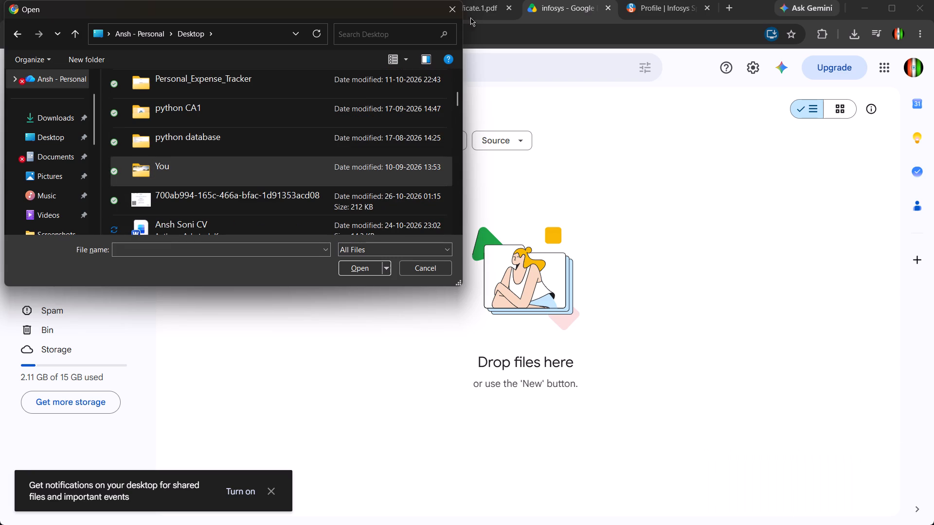
{"action": "left_click", "coordinate": [451, 10]}
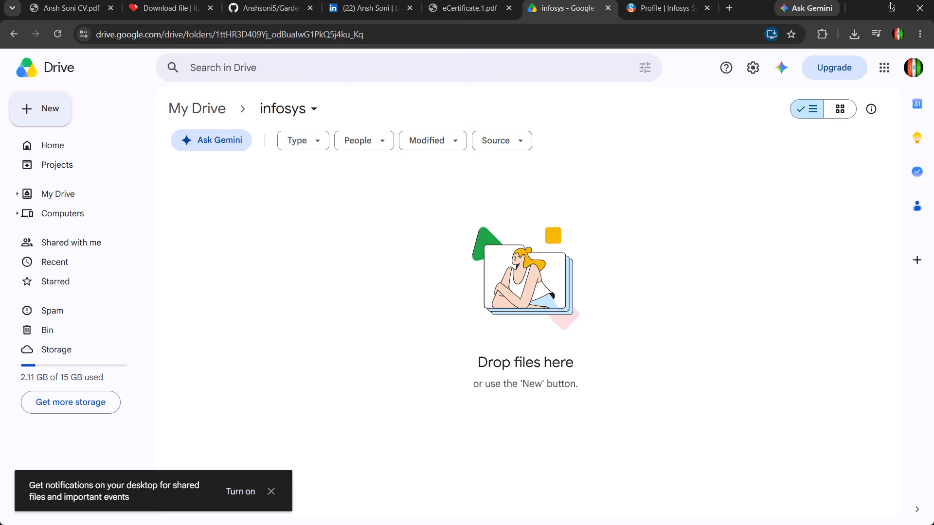
Download the Database Management System Part - 1 certificate from the Infosys Springboard profile again, saving the PDF to the Desktop under the suggested name.
{"action": "left_click", "coordinate": [658, 0]}
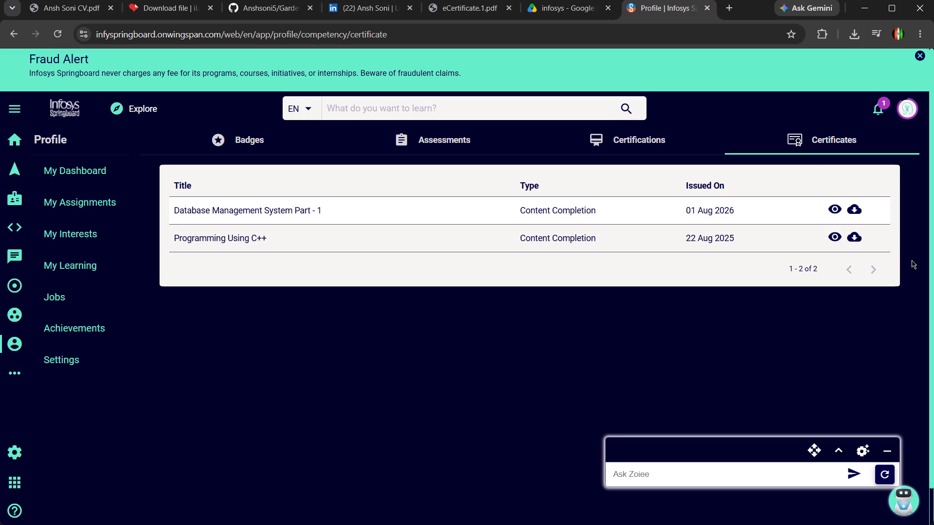
{"action": "left_click", "coordinate": [853, 207]}
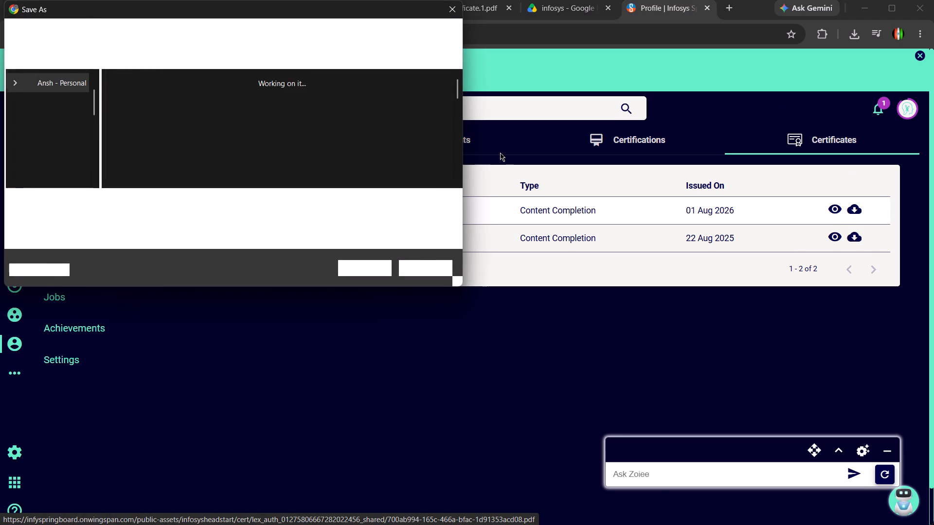
{"action": "scroll", "coordinate": [206, 142], "scroll_direction": "down", "scroll_amount": 1}
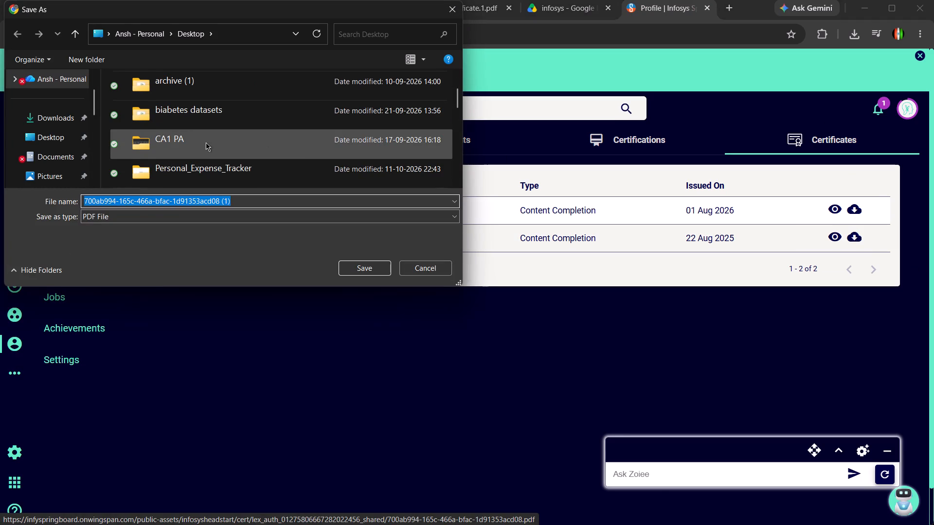
{"action": "scroll", "coordinate": [206, 142], "scroll_direction": "down", "scroll_amount": 1}
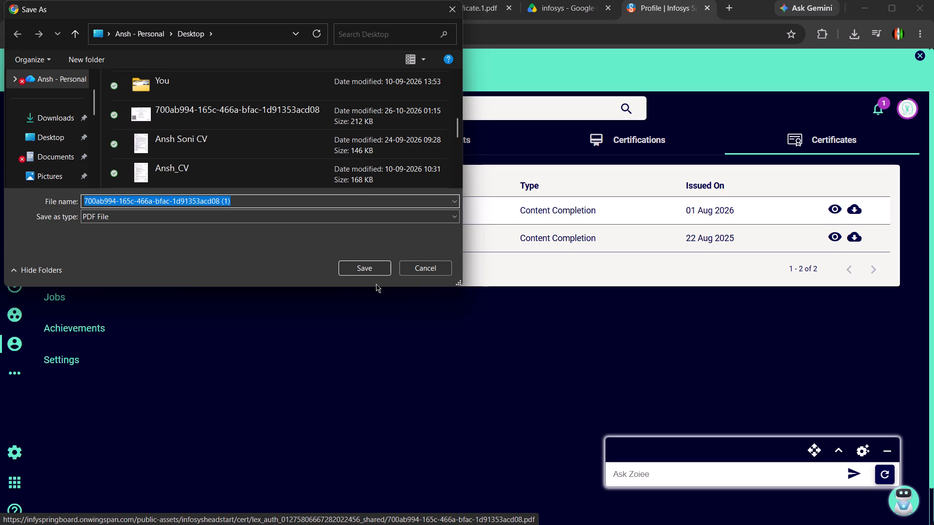
{"action": "left_click", "coordinate": [365, 270]}
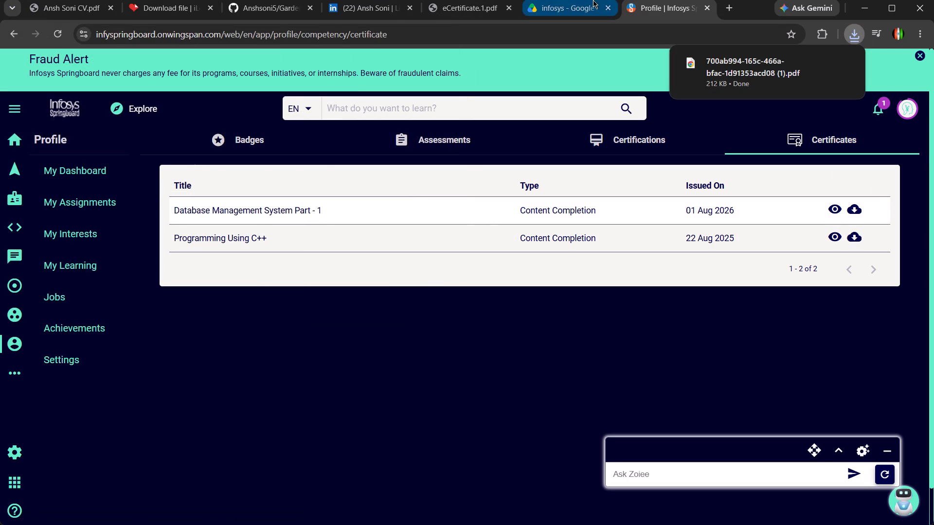
Upload the Infosys certificate PDF from the Desktop's You folder into the infosys folder in Google Drive.
{"action": "left_click", "coordinate": [593, 0]}
{"action": "left_click", "coordinate": [28, 100]}
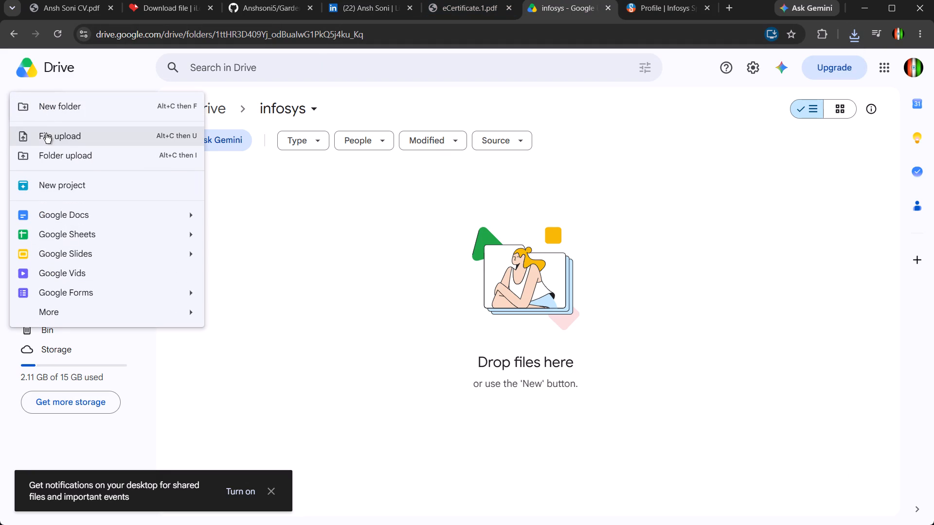
{"action": "left_click", "coordinate": [46, 134]}
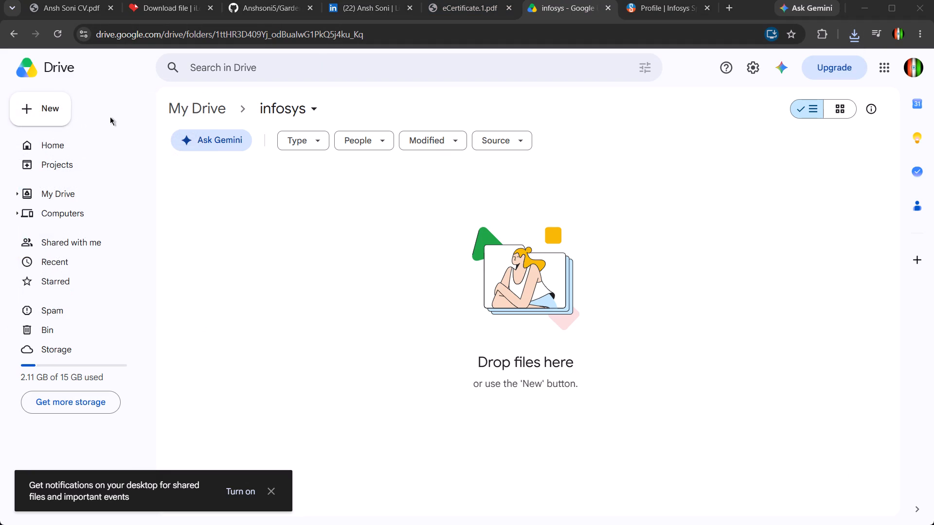
{"action": "left_click", "coordinate": [45, 104]}
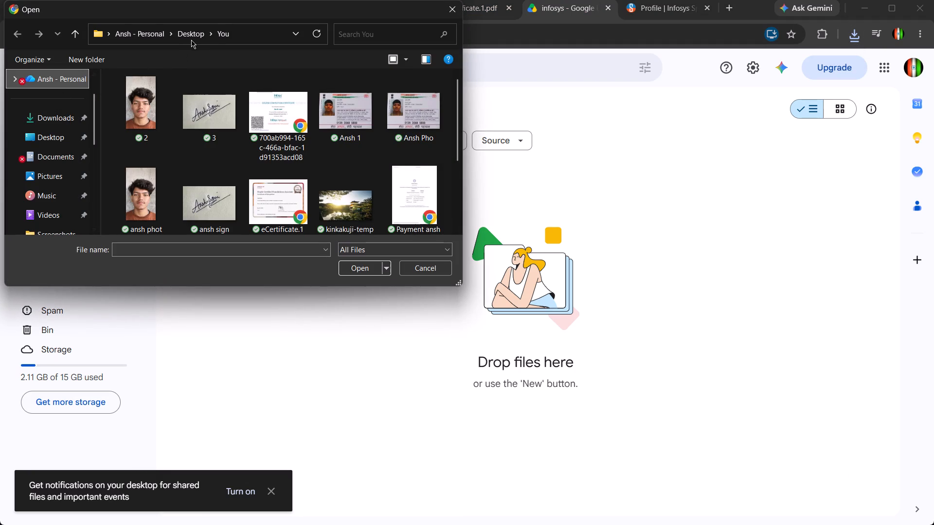
{"action": "left_click", "coordinate": [192, 39]}
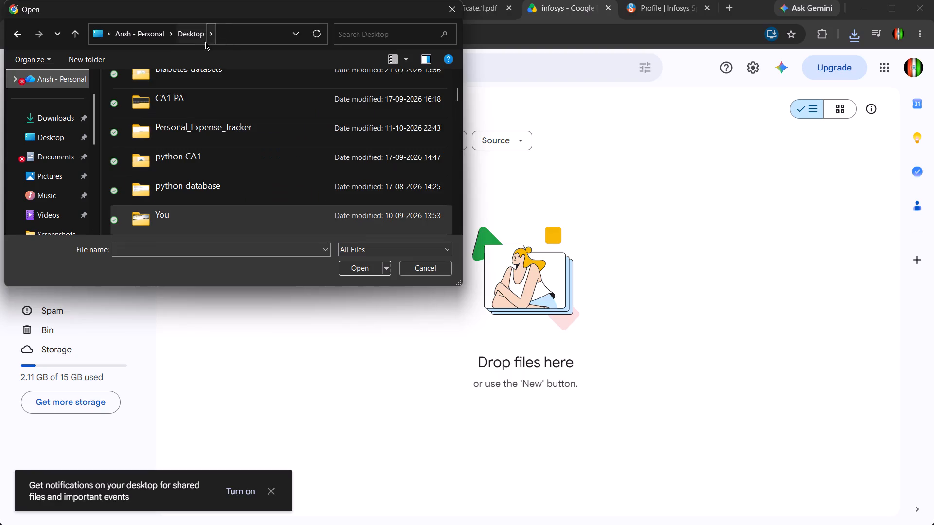
{"action": "double_click", "coordinate": [177, 216]}
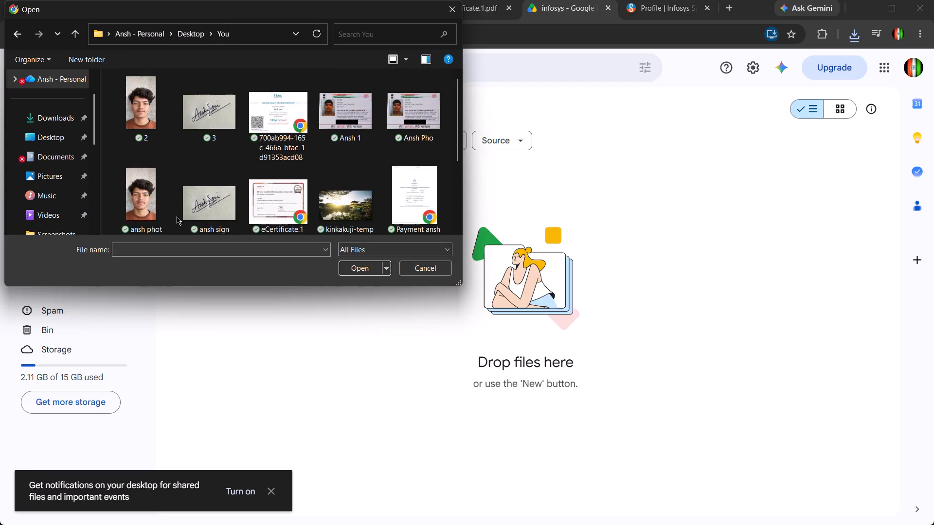
{"action": "left_click", "coordinate": [276, 132]}
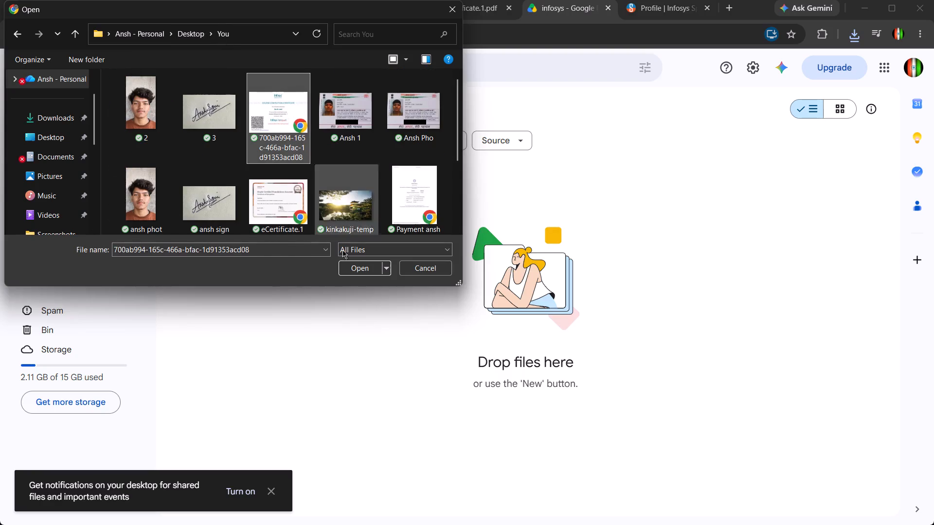
{"action": "left_click", "coordinate": [357, 274]}
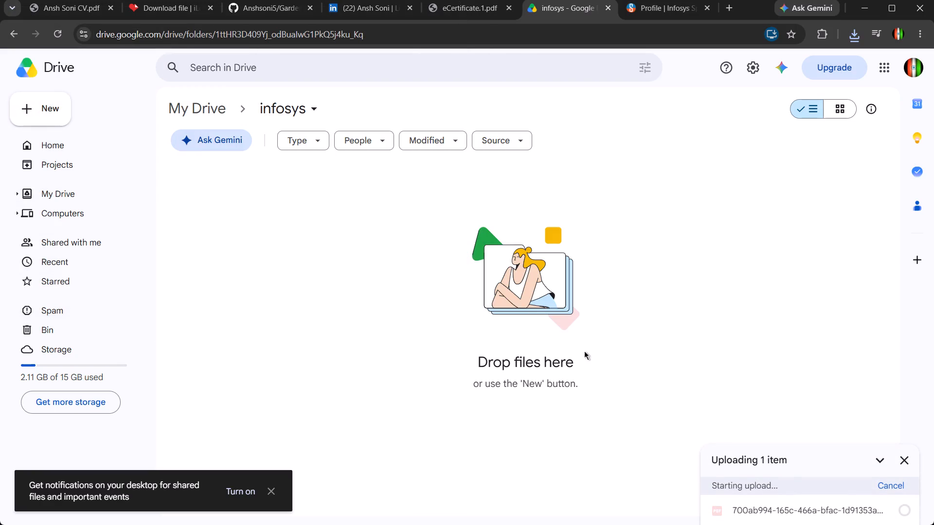
Preview the uploaded certificate PDF to check its content, and return to the infosys folder.
{"action": "double_click", "coordinate": [337, 196]}
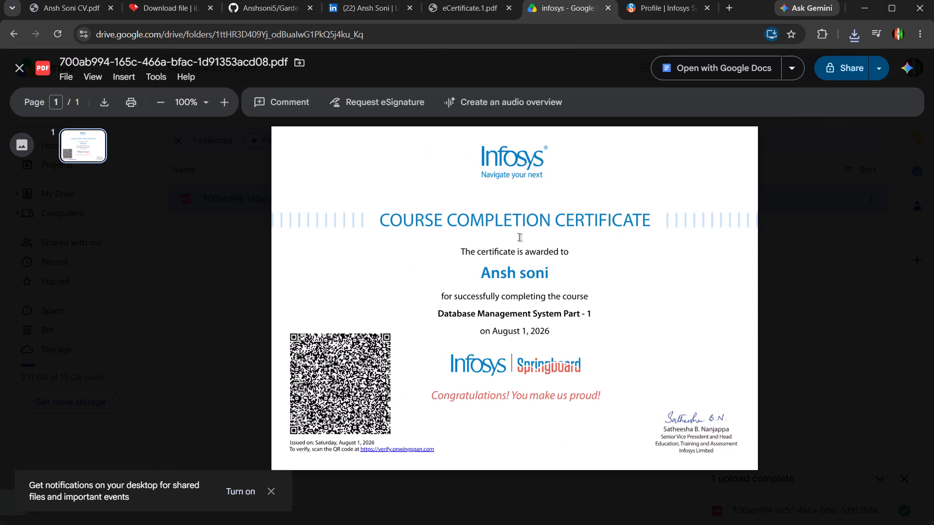
{"action": "left_click", "coordinate": [17, 65]}
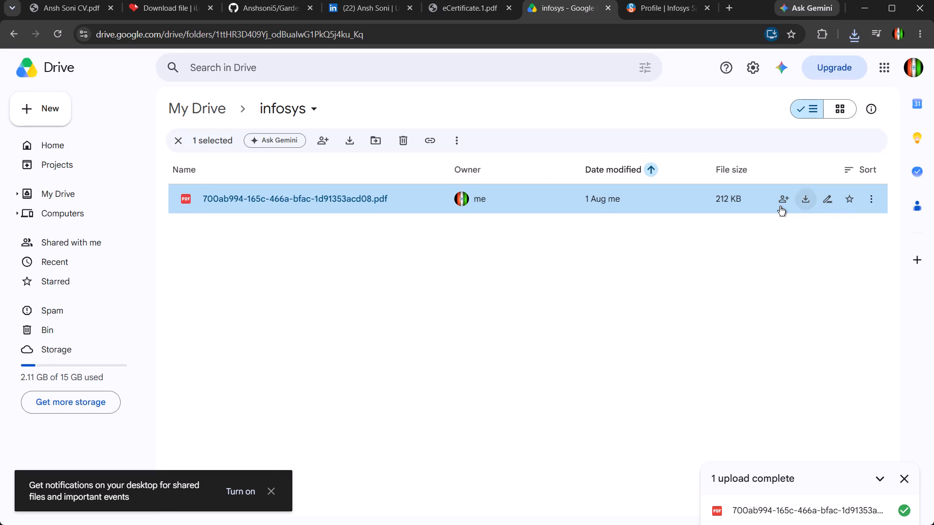
Open the sharing settings of the uploaded certificate PDF and set its general access to Anyone with the link.
{"action": "left_click", "coordinate": [871, 206]}
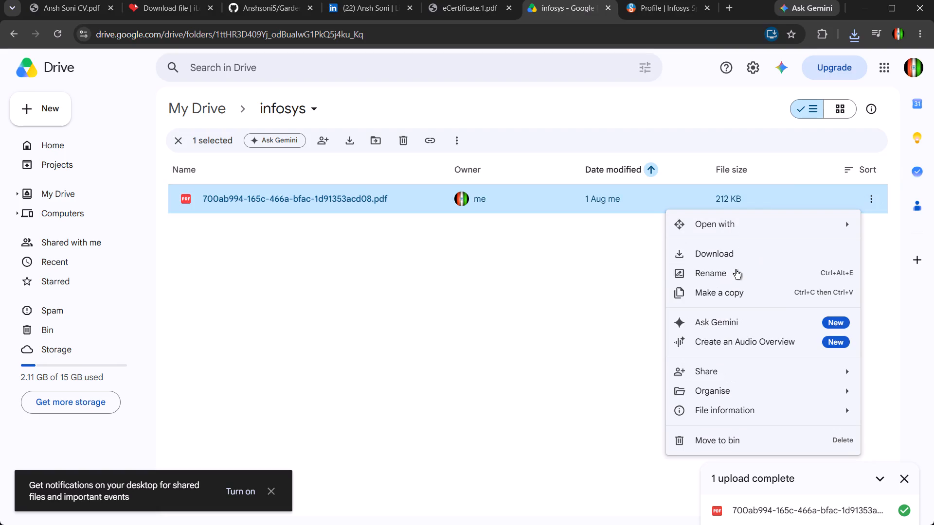
{"action": "left_click", "coordinate": [706, 370]}
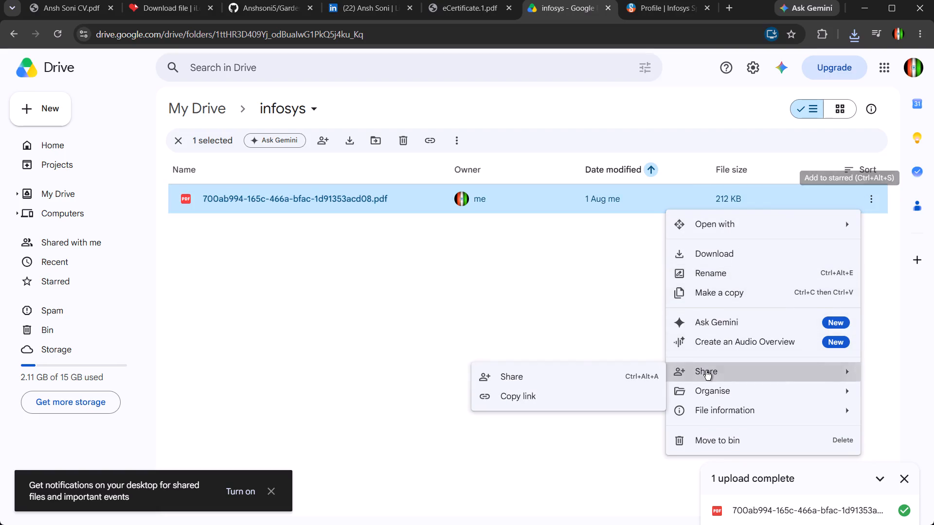
{"action": "left_click", "coordinate": [584, 371]}
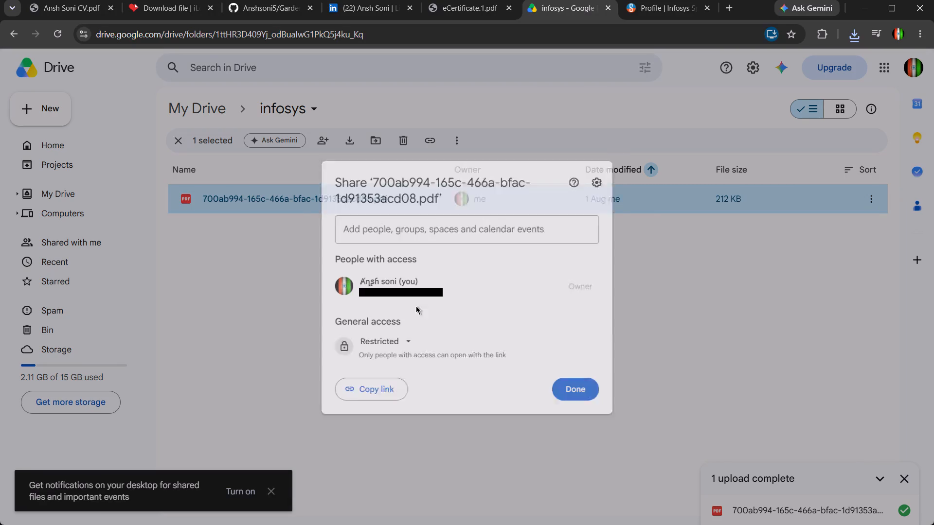
{"action": "left_click", "coordinate": [368, 343]}
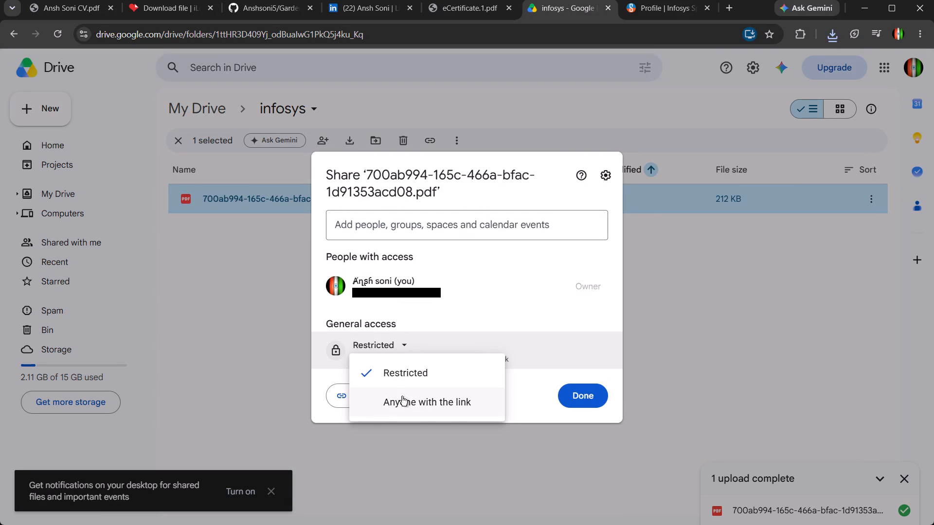
{"action": "left_click", "coordinate": [401, 400]}
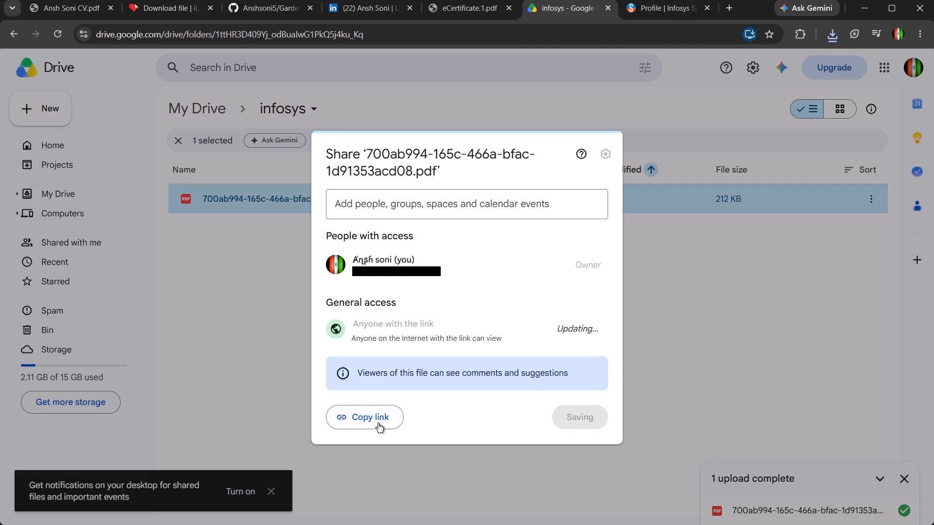
Copy the shareable Drive link of the uploaded Infosys certificate PDF and finish sharing.
{"action": "left_click", "coordinate": [362, 421]}
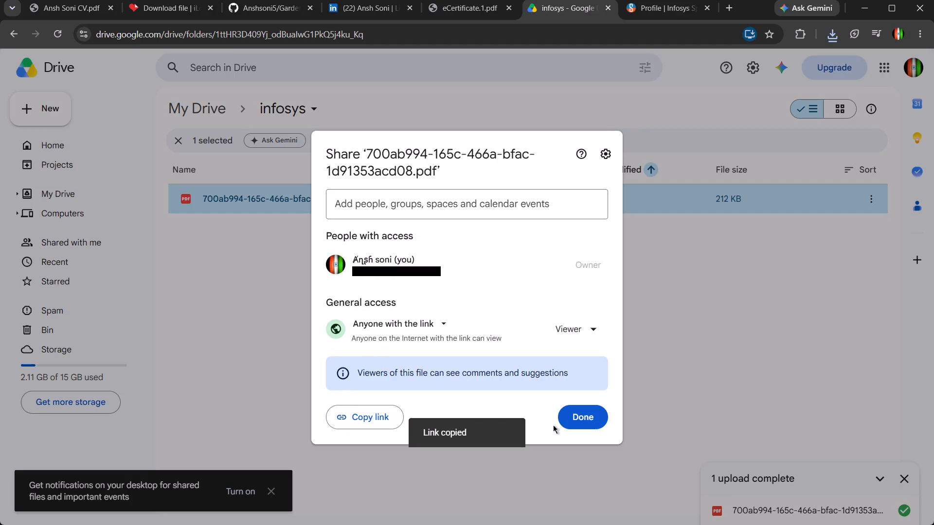
{"action": "left_click", "coordinate": [573, 415]}
{"action": "left_click", "coordinate": [665, 0]}
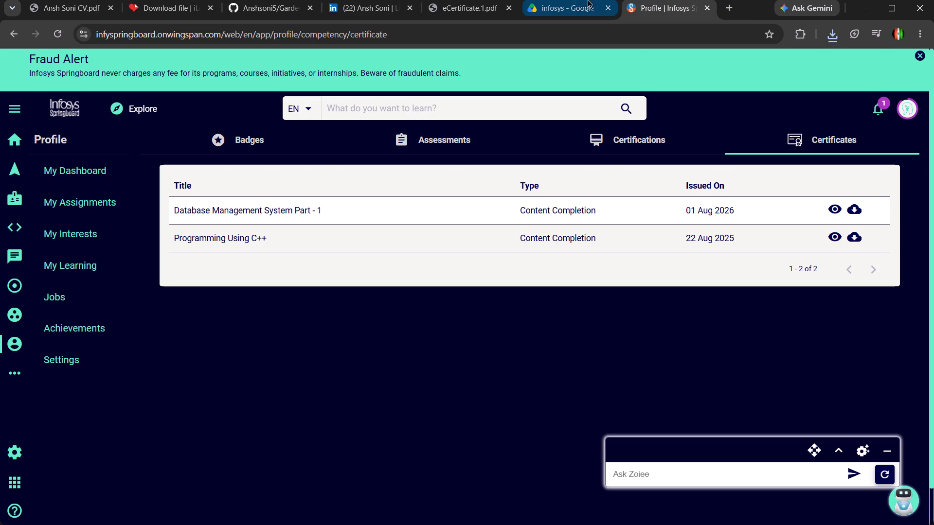
{"action": "left_click", "coordinate": [556, 0]}
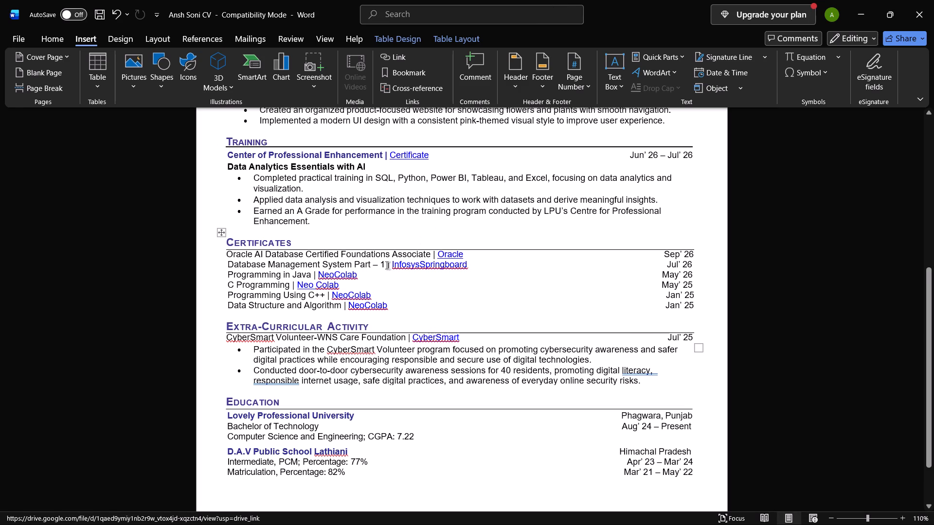
In the Word CV, replace the address of the InfosysSpringboard hyperlink in the Database Management System Part – 1 line with the copied Drive link.
{"action": "left_click_drag", "start_coordinate": [392, 265], "coordinate": [462, 269]}
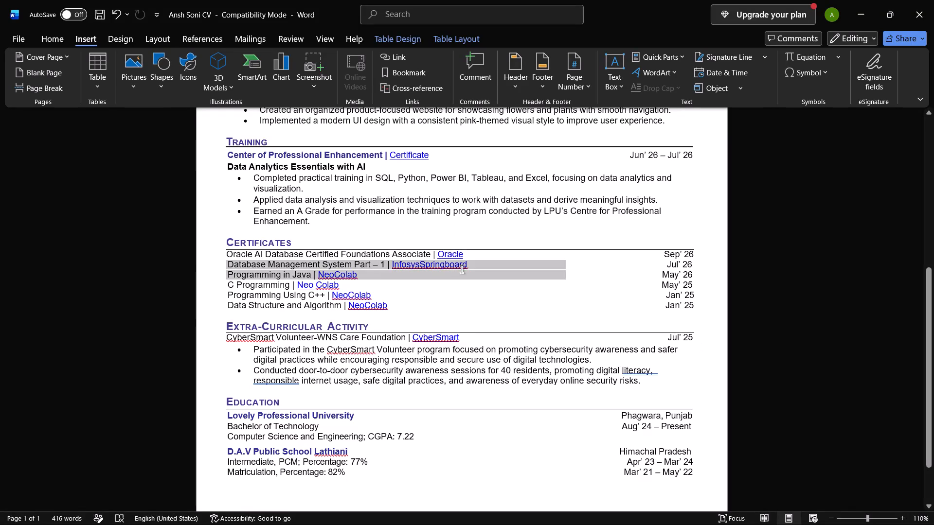
{"action": "left_click_drag", "start_coordinate": [462, 269], "coordinate": [456, 264]}
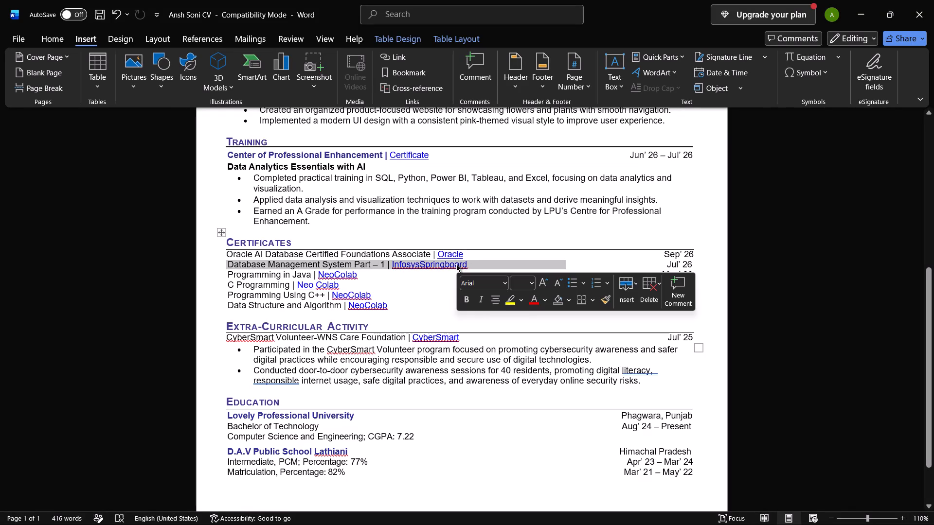
{"action": "left_click", "coordinate": [394, 265]}
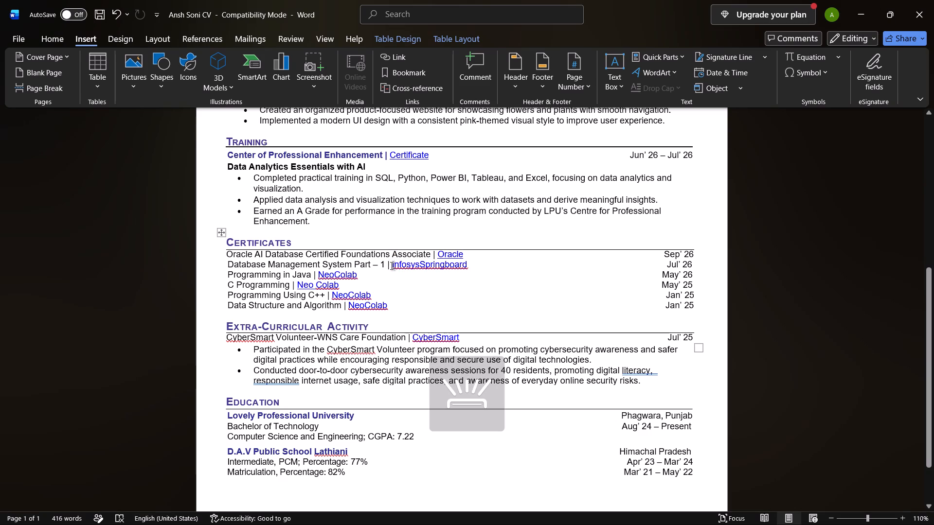
{"action": "left_click_drag", "start_coordinate": [392, 266], "coordinate": [421, 270]}
{"action": "left_click_drag", "start_coordinate": [421, 270], "coordinate": [462, 266]}
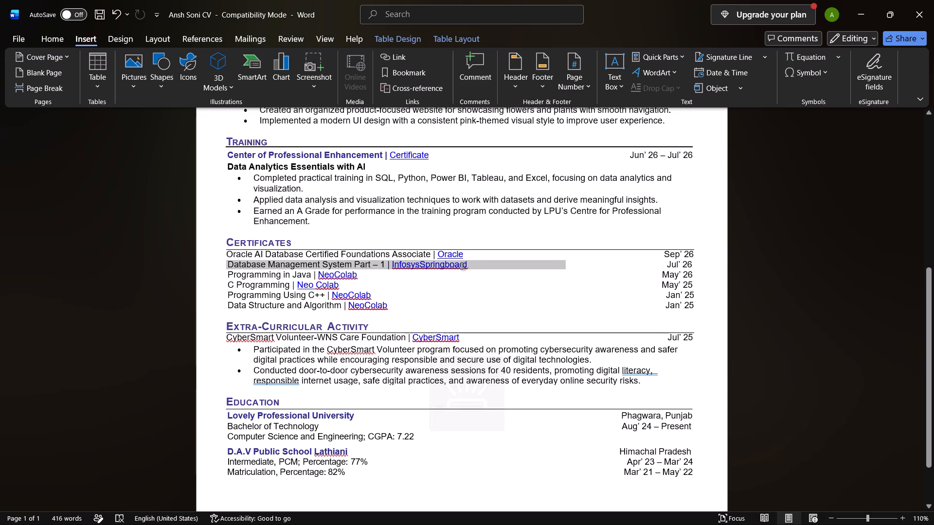
{"action": "left_click_drag", "start_coordinate": [462, 266], "coordinate": [458, 266]}
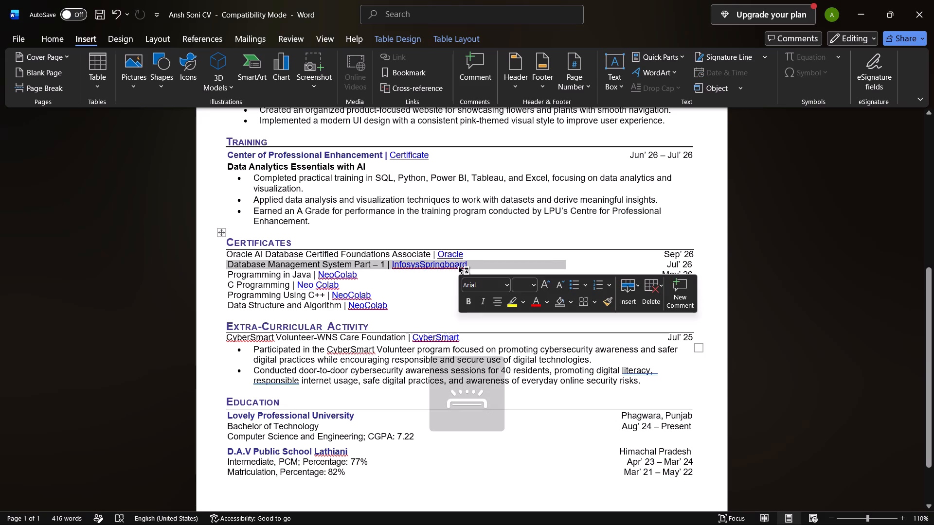
{"action": "left_click", "coordinate": [401, 265]}
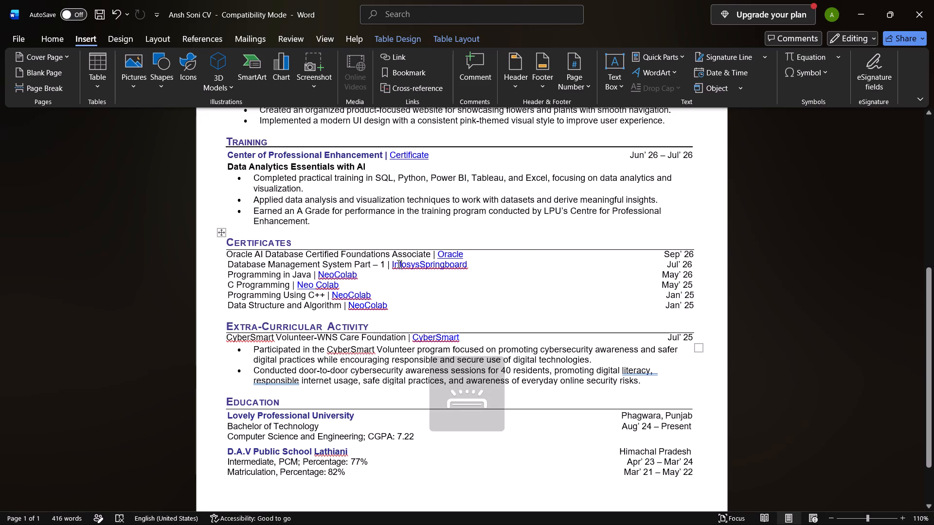
{"action": "left_click_drag", "start_coordinate": [393, 264], "coordinate": [451, 268]}
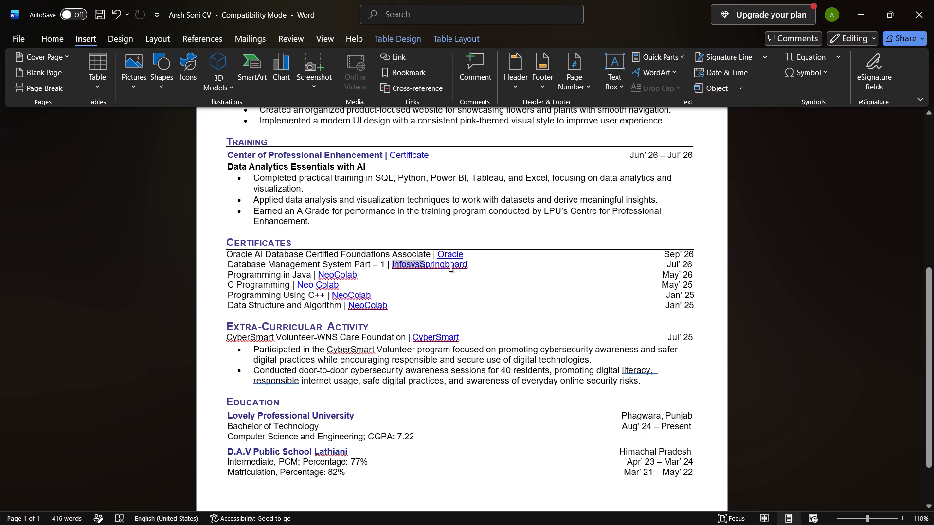
{"action": "left_click_drag", "start_coordinate": [451, 268], "coordinate": [467, 264]}
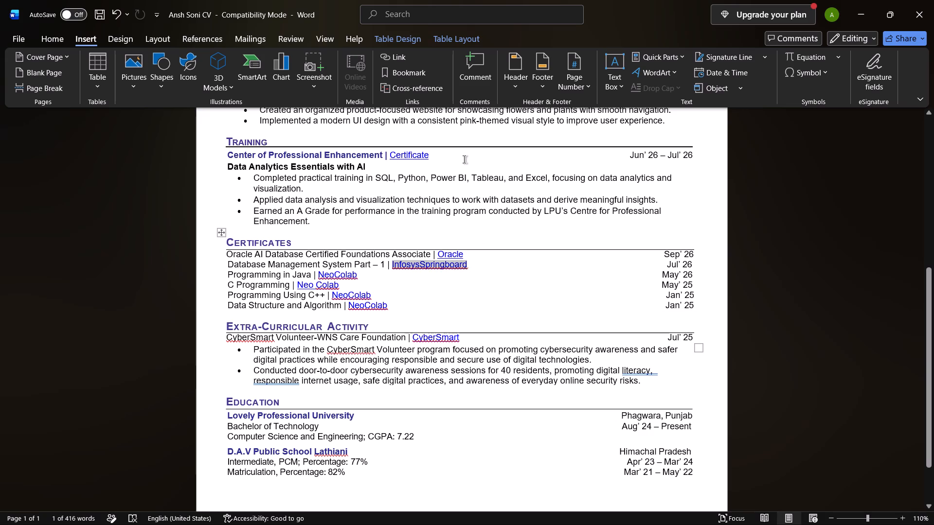
{"action": "left_click", "coordinate": [399, 47]}
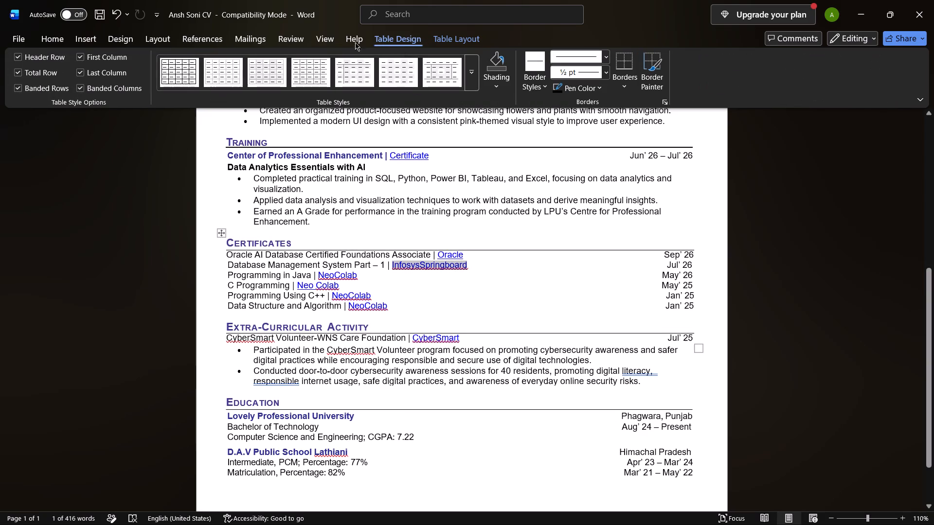
{"action": "left_click", "coordinate": [93, 33]}
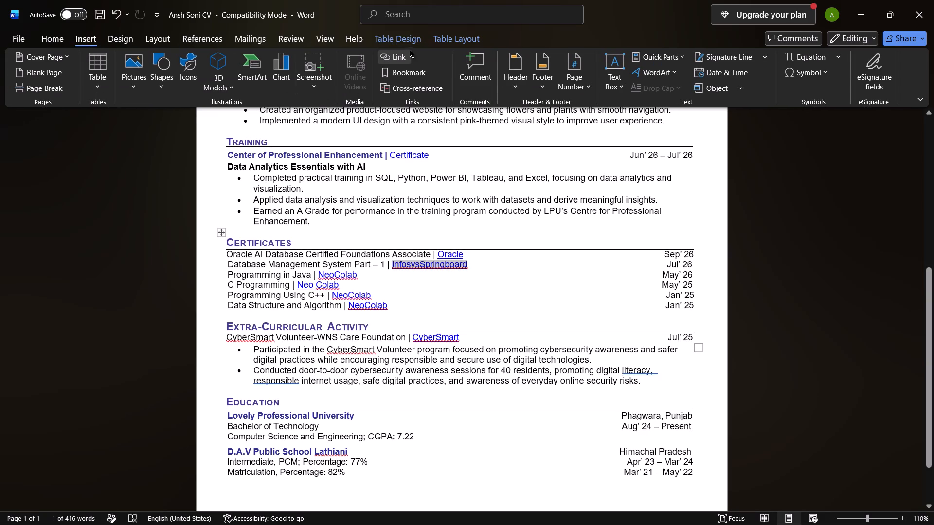
{"action": "left_click", "coordinate": [401, 56]}
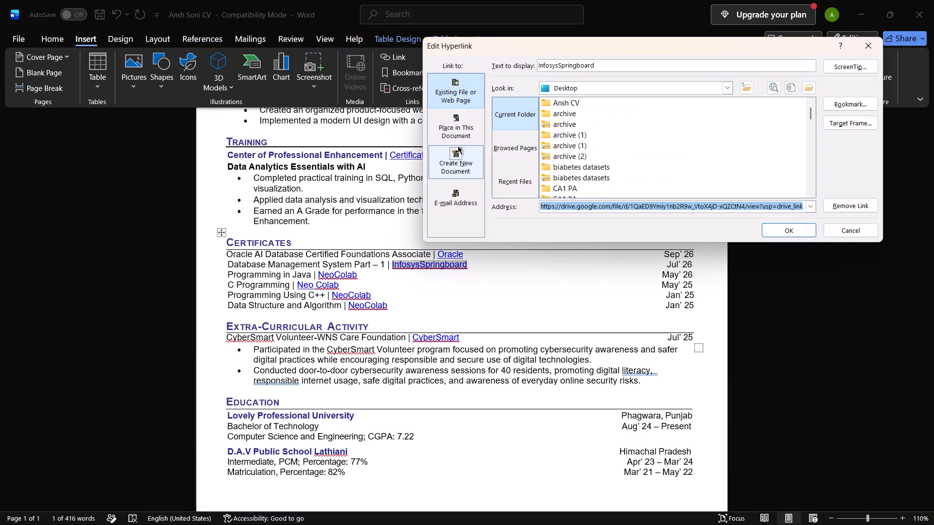
{"action": "key", "text": "BackSpace"}
{"action": "key", "text": "ctrl+v"}
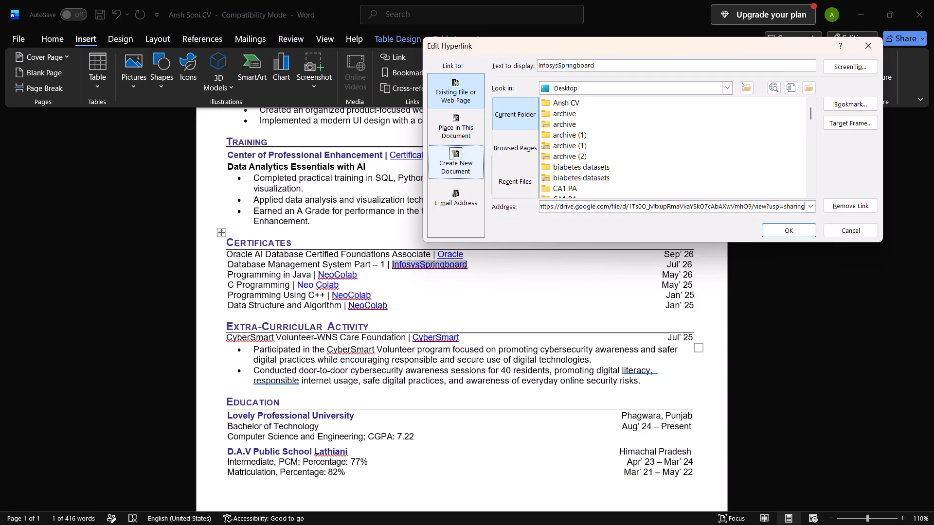
{"action": "left_click", "coordinate": [776, 236]}
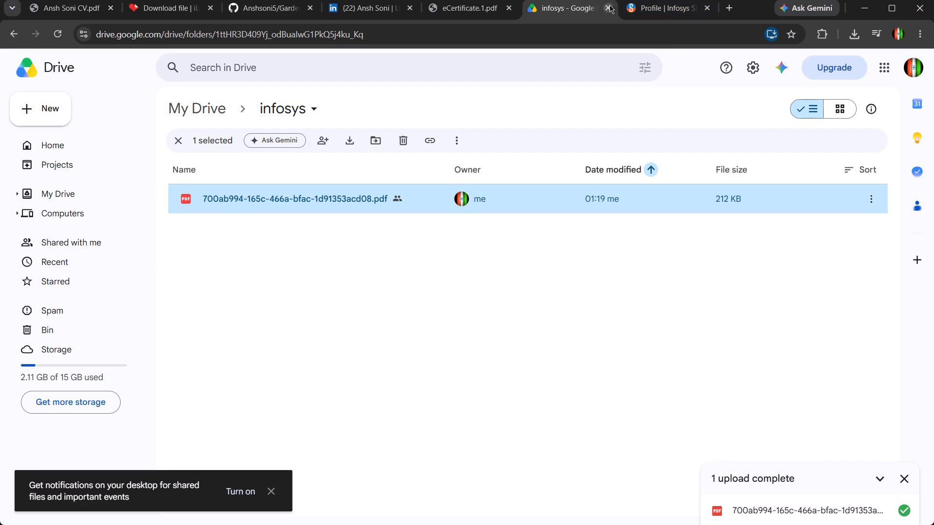
In Chrome, close the Infosys Springboard profile page.
{"action": "left_click", "coordinate": [710, 6]}
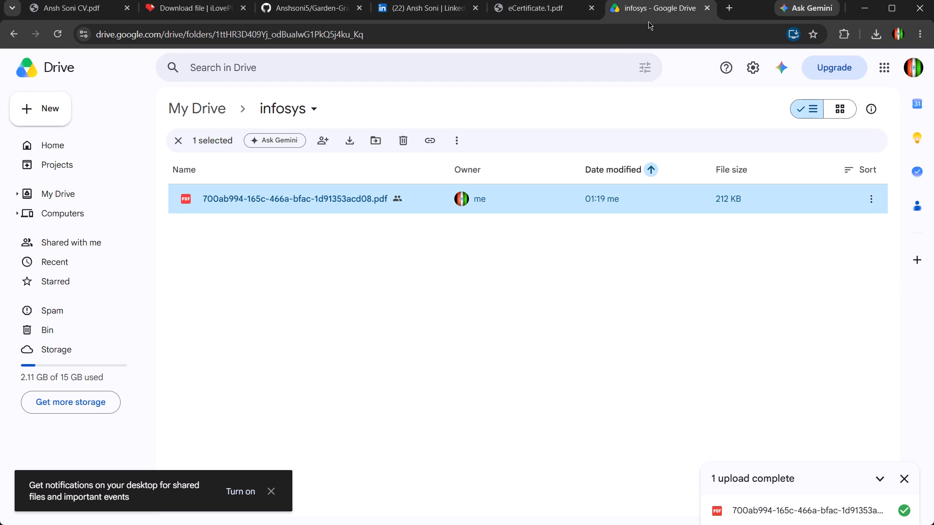
Search the web for neo colab, refine the search to neo colab lpu, and look for the platform's site among the results.
{"action": "left_click", "coordinate": [733, 4]}
{"action": "type", "text": "neo"}
{"action": "key", "text": "space"}
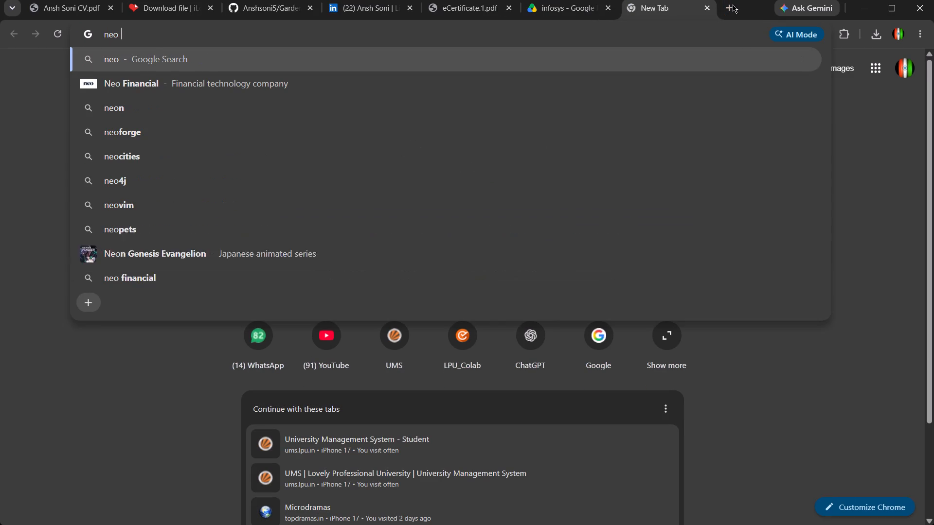
{"action": "type", "text": "colab"}
{"action": "key", "text": "Return"}
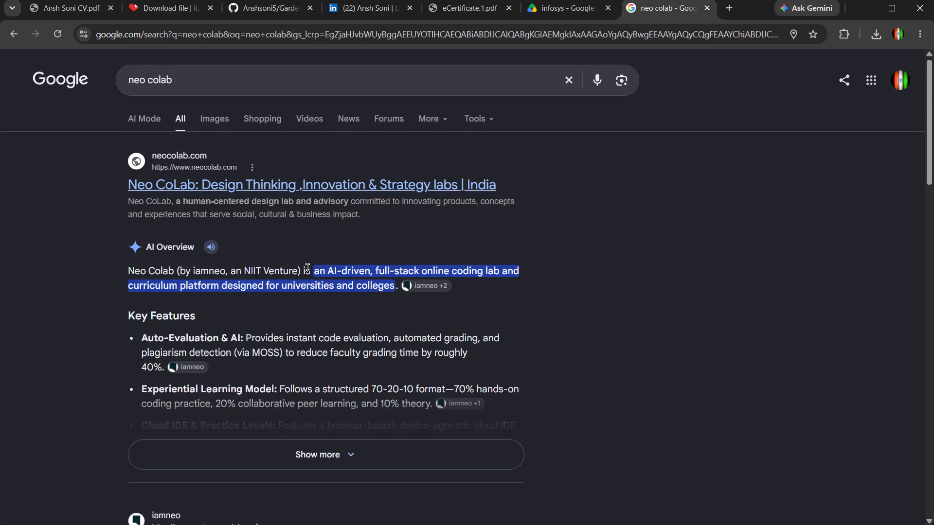
{"action": "scroll", "coordinate": [307, 268], "scroll_direction": "down", "scroll_amount": 3}
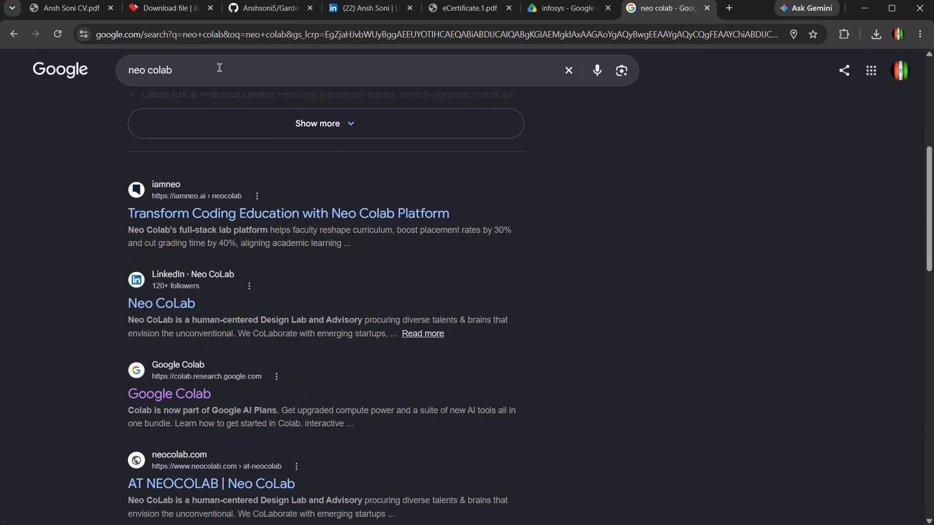
{"action": "left_click", "coordinate": [219, 68]}
{"action": "key", "text": "space"}
{"action": "type", "text": "lpu"}
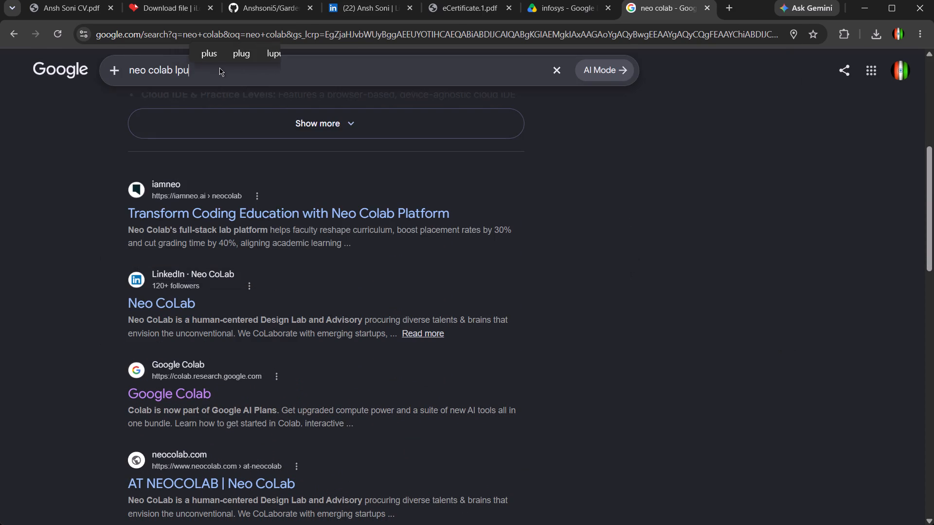
{"action": "key", "text": "Return"}
{"action": "scroll", "coordinate": [197, 221], "scroll_direction": "down", "scroll_amount": 4}
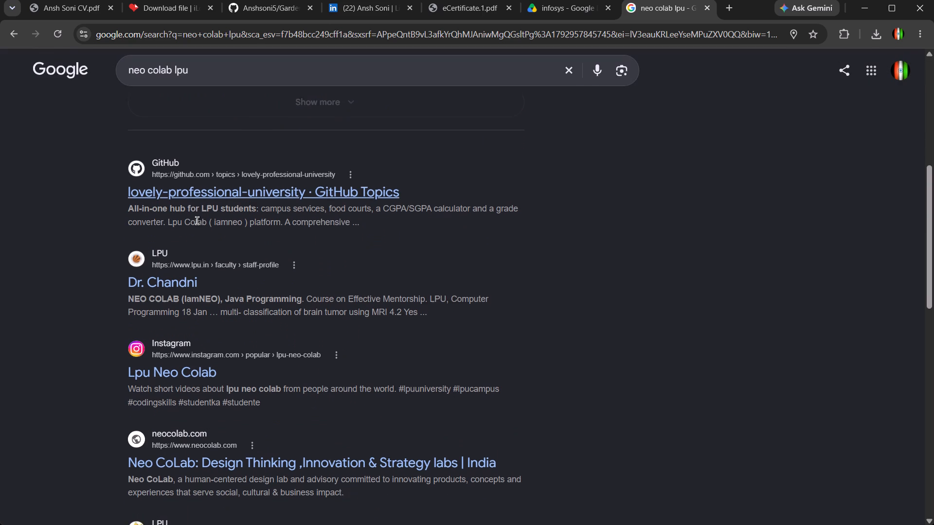
Change the search to colab lpu and look through the results for the LPU Colab site.
{"action": "left_click", "coordinate": [147, 70]}
{"action": "key", "text": "BackSpace"}
{"action": "key", "text": "BackSpace"}
{"action": "key", "text": "BackSpace"}
{"action": "key", "text": "BackSpace"}
{"action": "key", "text": "BackSpace"}
{"action": "key", "text": "BackSpace"}
{"action": "key", "text": "BackSpace"}
{"action": "key", "text": "BackSpace"}
{"action": "key", "text": "BackSpace"}
{"action": "key", "text": "BackSpace"}
{"action": "key", "text": "BackSpace"}
{"action": "key", "text": "BackSpace"}
{"action": "key", "text": "BackSpace"}
{"action": "key", "text": "BackSpace"}
{"action": "key", "text": "BackSpace"}
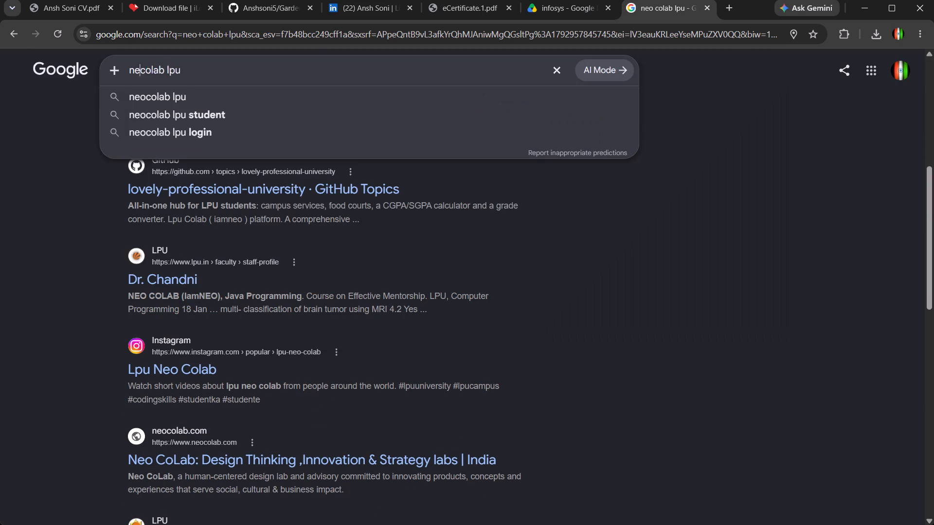
{"action": "key", "text": "Return"}
{"action": "scroll", "coordinate": [84, 340], "scroll_direction": "down", "scroll_amount": 2}
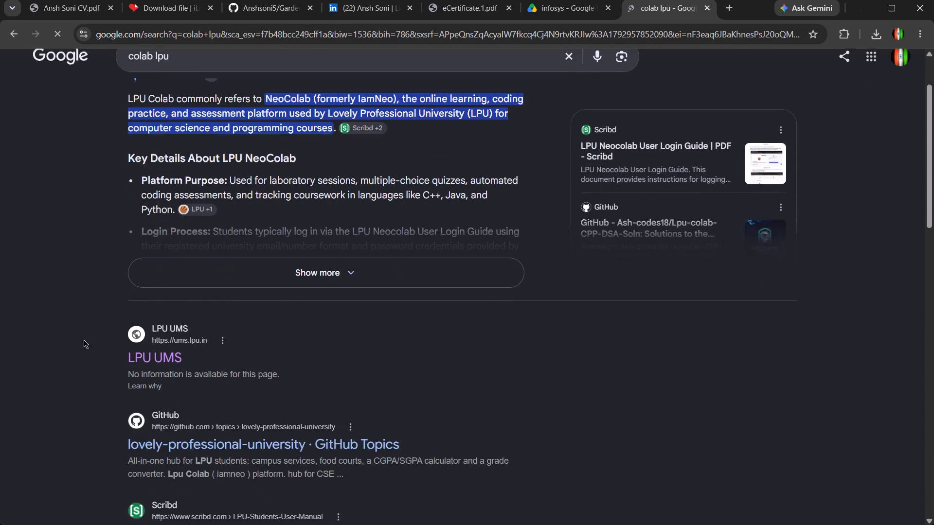
{"action": "scroll", "coordinate": [84, 340], "scroll_direction": "down", "scroll_amount": 4}
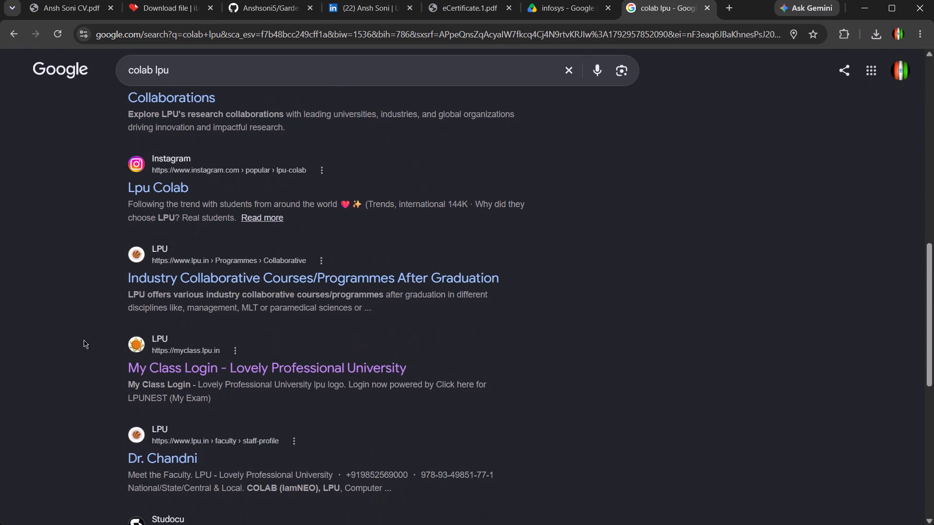
{"action": "scroll", "coordinate": [84, 340], "scroll_direction": "up", "scroll_amount": 1}
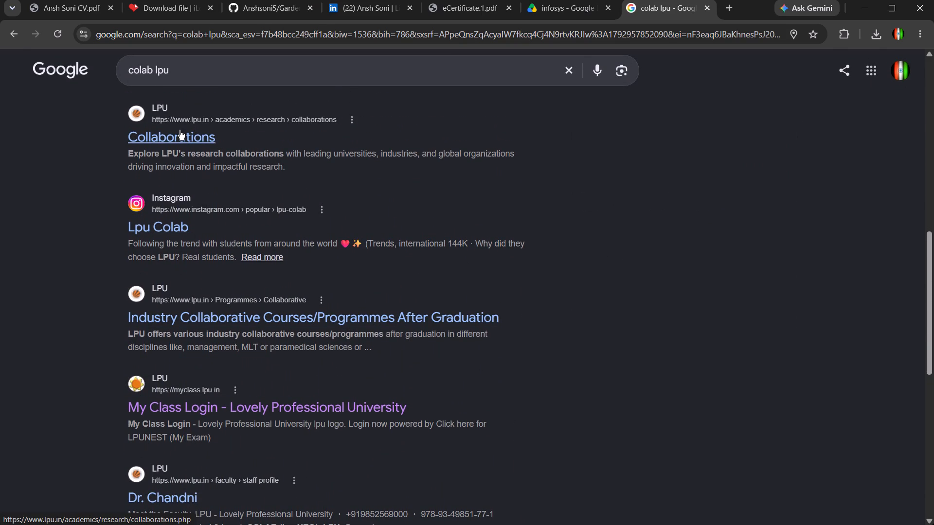
{"action": "scroll", "coordinate": [219, 353], "scroll_direction": "down", "scroll_amount": 6}
{"action": "scroll", "coordinate": [219, 353], "scroll_direction": "up", "scroll_amount": 4}
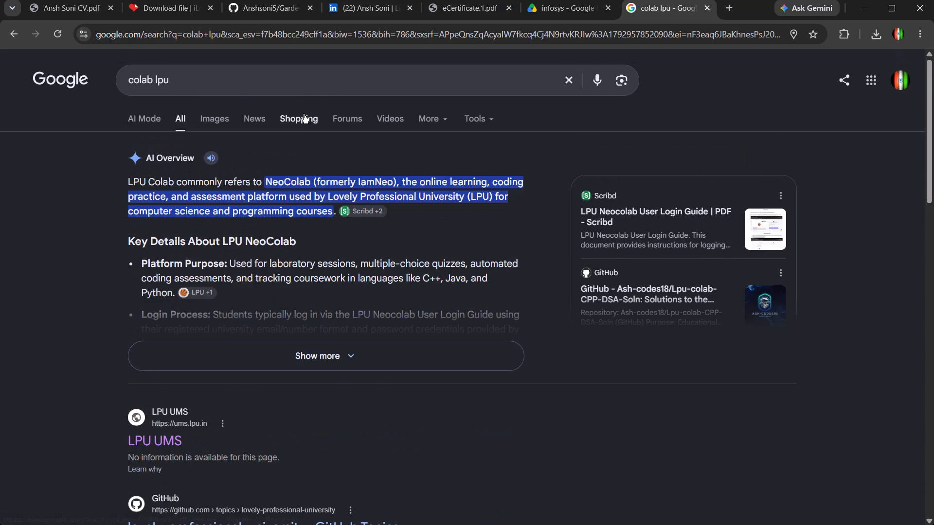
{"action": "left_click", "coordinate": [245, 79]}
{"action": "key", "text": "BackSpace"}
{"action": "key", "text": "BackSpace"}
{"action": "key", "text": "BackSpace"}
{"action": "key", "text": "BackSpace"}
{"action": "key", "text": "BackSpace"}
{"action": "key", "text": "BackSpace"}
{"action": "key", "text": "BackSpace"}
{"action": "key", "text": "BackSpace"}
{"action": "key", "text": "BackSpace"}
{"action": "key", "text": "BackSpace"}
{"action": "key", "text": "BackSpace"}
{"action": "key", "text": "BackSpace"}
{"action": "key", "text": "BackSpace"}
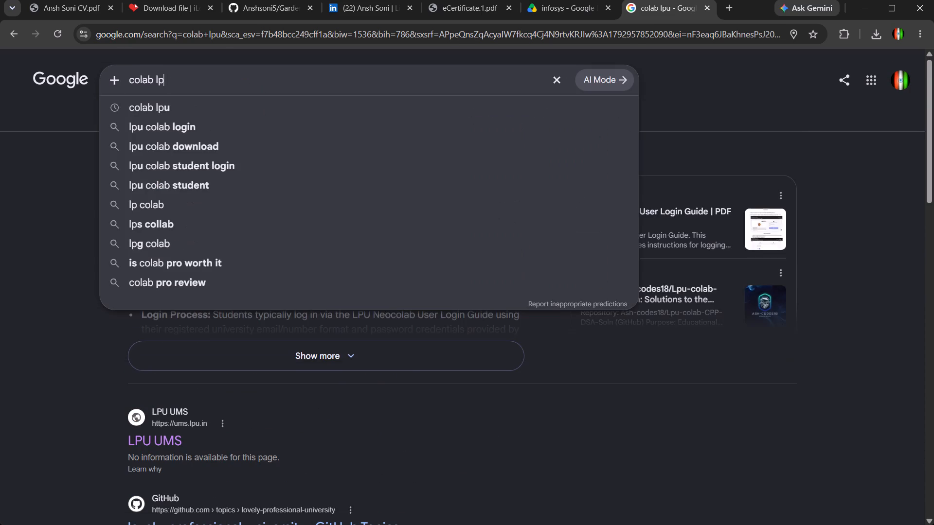
Open the previously visited LPU_Colab site at lpucolab438.examly.io.
{"action": "left_click", "coordinate": [168, 37]}
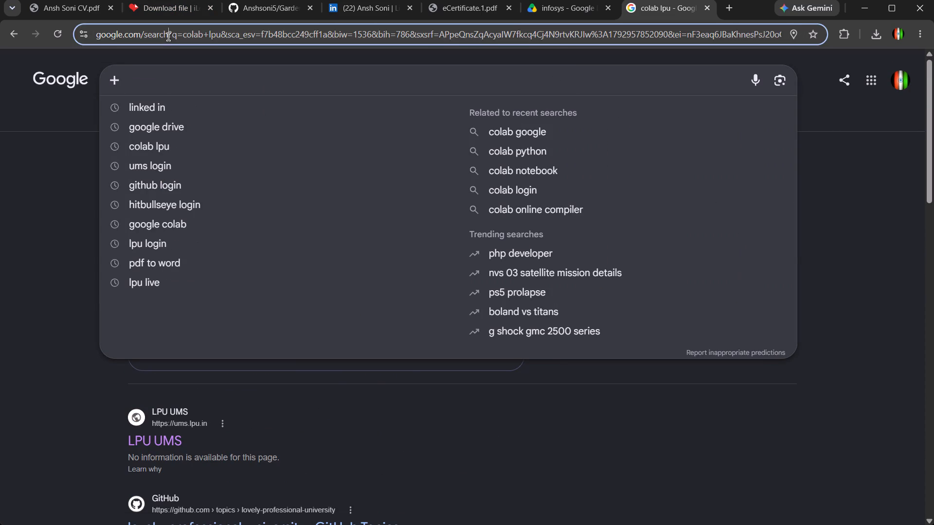
{"action": "key", "text": "BackSpace"}
{"action": "type", "text": "lpucola"}
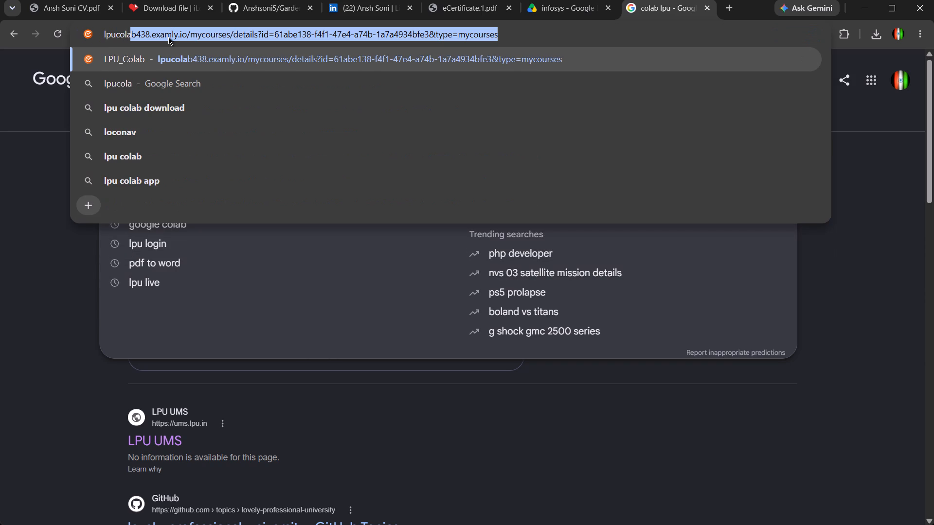
{"action": "key", "text": "Return"}
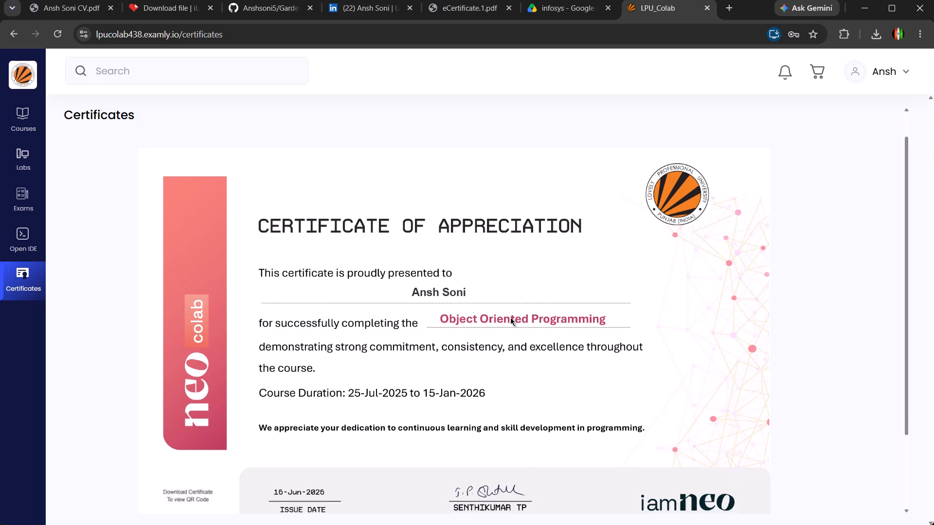
Look over the Object Oriented Programming certificate on LPU_Colab and reopen the Certificates section.
{"action": "scroll", "coordinate": [510, 317], "scroll_direction": "down", "scroll_amount": 1}
{"action": "scroll", "coordinate": [510, 317], "scroll_direction": "up", "scroll_amount": 1}
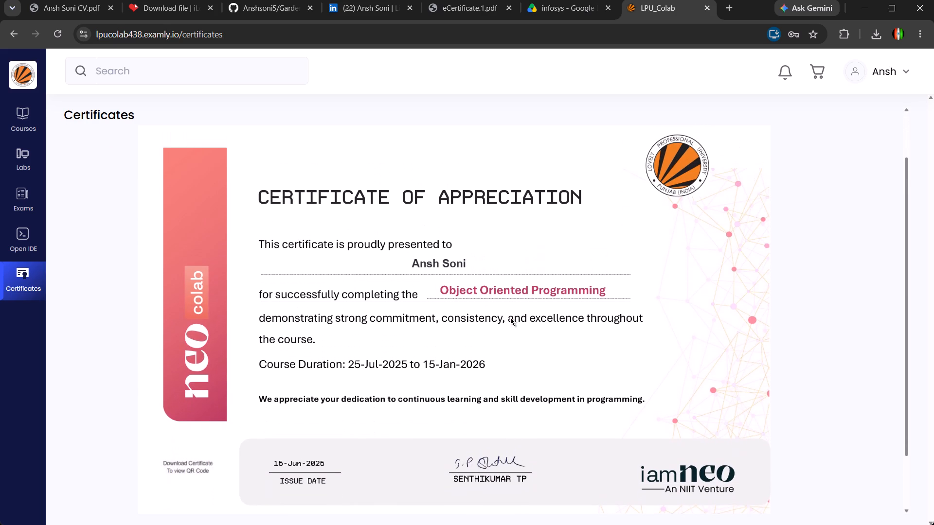
{"action": "scroll", "coordinate": [217, 295], "scroll_direction": "right", "scroll_amount": 9}
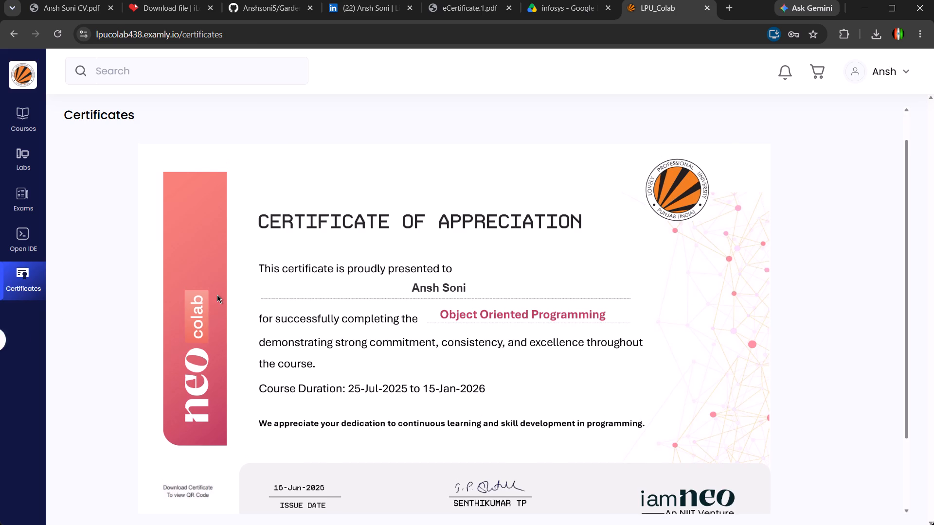
{"action": "scroll", "coordinate": [217, 295], "scroll_direction": "right", "scroll_amount": 3}
{"action": "left_click", "coordinate": [21, 281]}
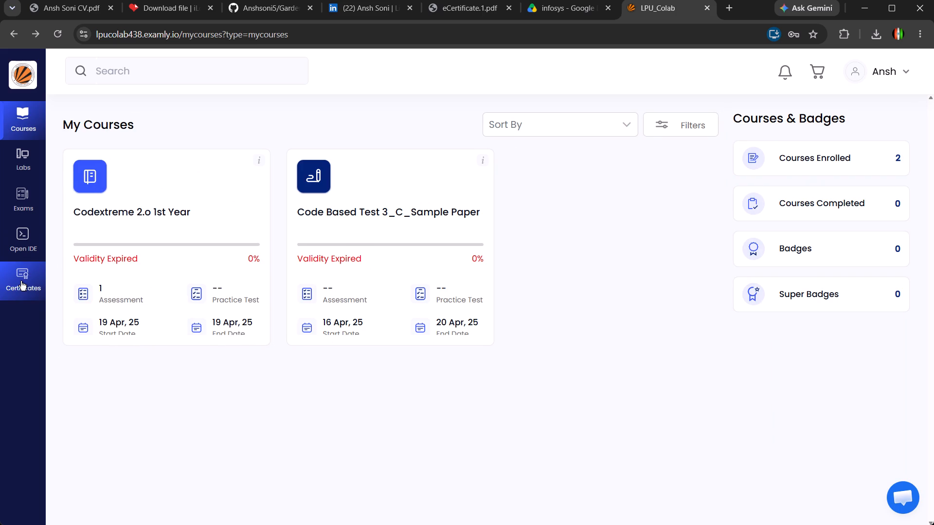
Examine the C Programming certificate and the CSE202 student certificate in the LPU_Colab Certificates section.
{"action": "left_click", "coordinate": [231, 276]}
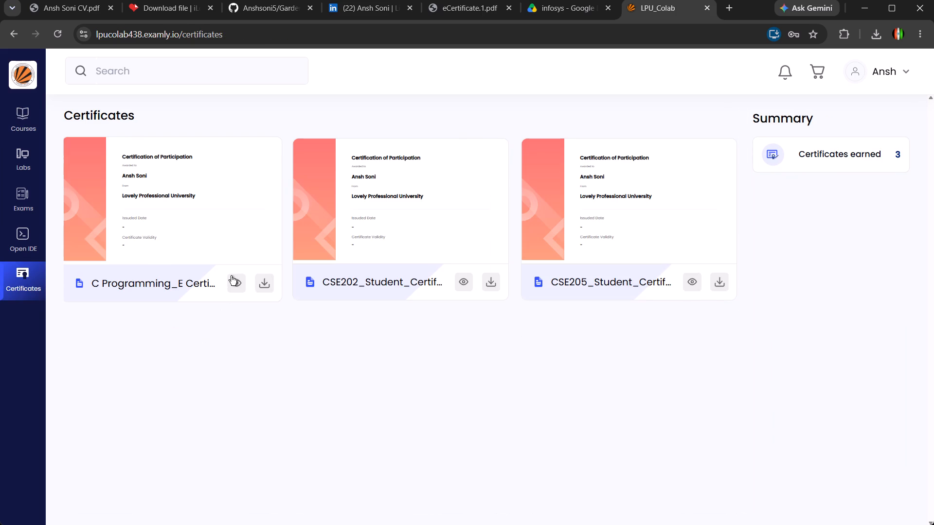
{"action": "left_click", "coordinate": [233, 280]}
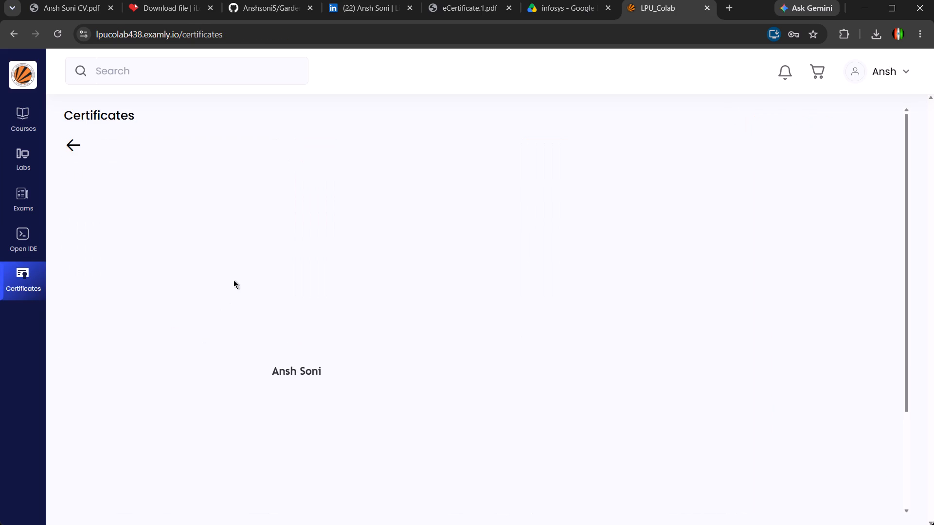
{"action": "scroll", "coordinate": [373, 309], "scroll_direction": "down", "scroll_amount": 2}
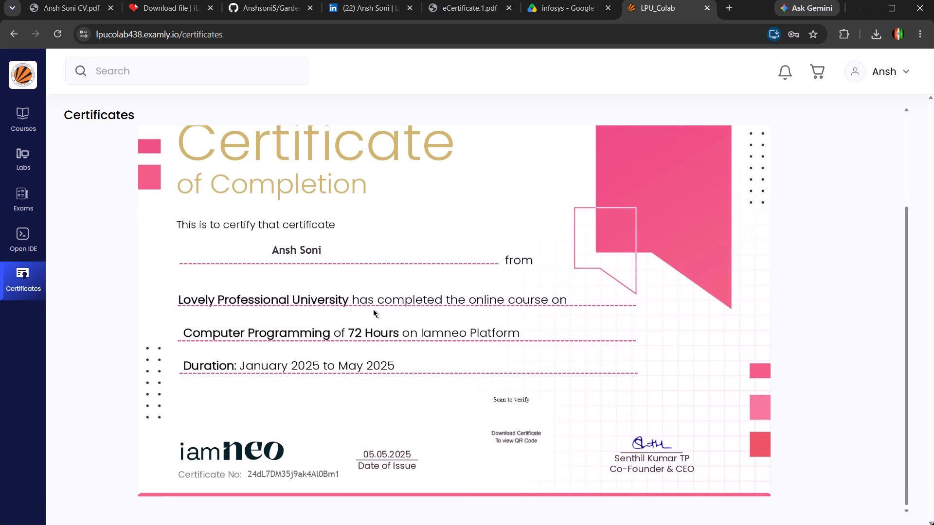
{"action": "scroll", "coordinate": [373, 309], "scroll_direction": "down", "scroll_amount": 1}
{"action": "scroll", "coordinate": [465, 296], "scroll_direction": "right", "scroll_amount": 7}
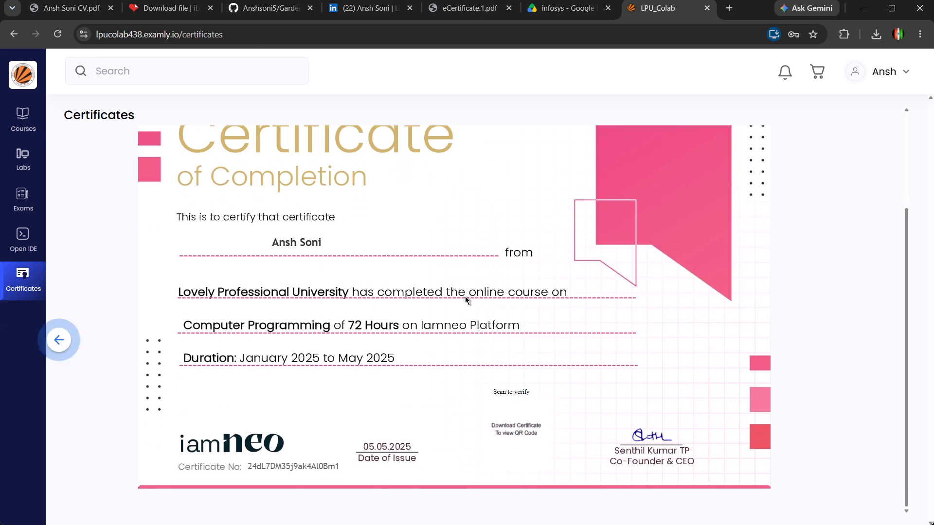
{"action": "left_click", "coordinate": [32, 291]}
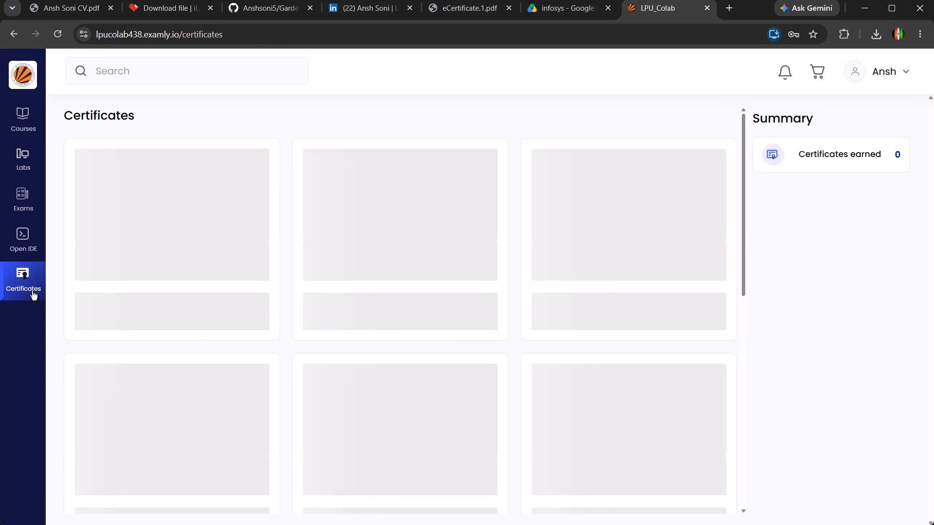
{"action": "left_click", "coordinate": [463, 284]}
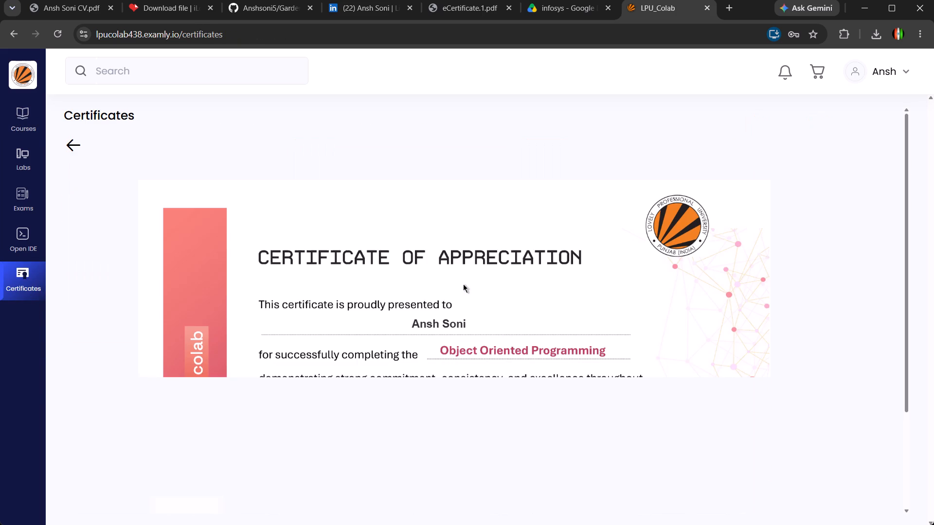
{"action": "scroll", "coordinate": [512, 330], "scroll_direction": "down", "scroll_amount": 1}
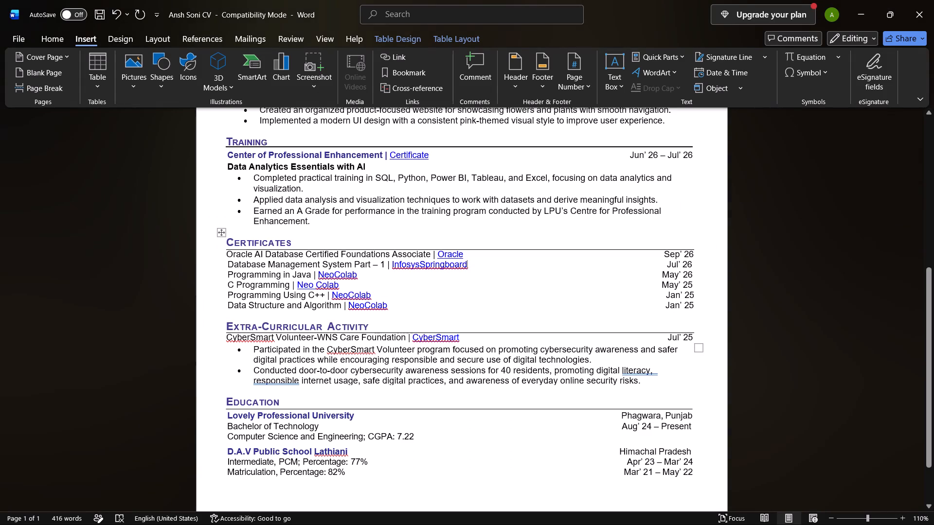
Follow the NeoColab link of the CV's Programming in Java entry, check the certificate it opens, and close that browser window.
{"action": "left_click", "coordinate": [344, 279], "text": "ctrl"}
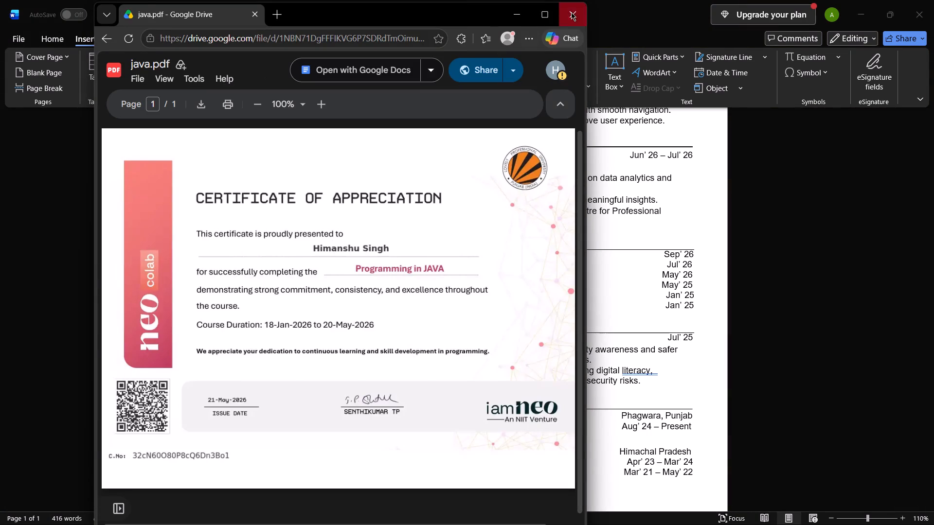
{"action": "left_click", "coordinate": [573, 11]}
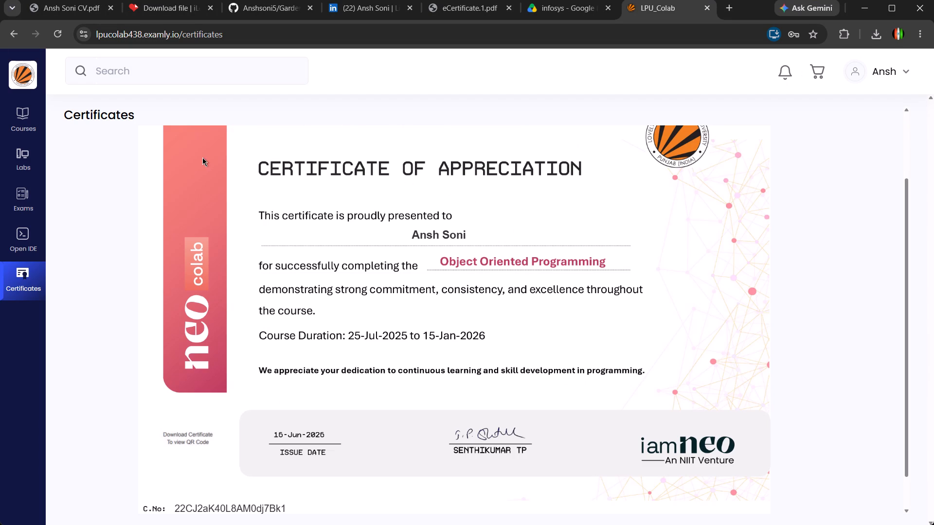
Reopen the Certificates section on LPU_Colab and examine the C Programming certificate's course, duration and issue date.
{"action": "left_click", "coordinate": [25, 270]}
{"action": "scroll", "coordinate": [351, 319], "scroll_direction": "right", "scroll_amount": 6}
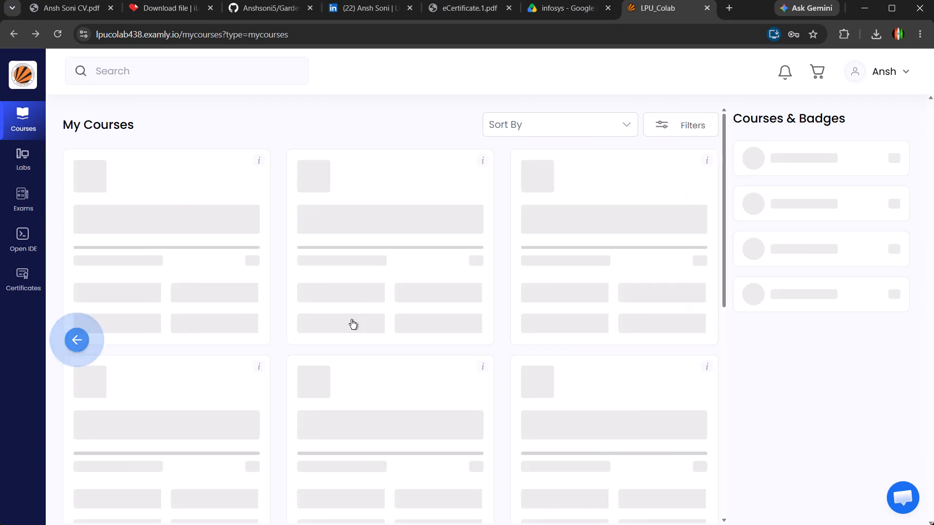
{"action": "left_click", "coordinate": [32, 273]}
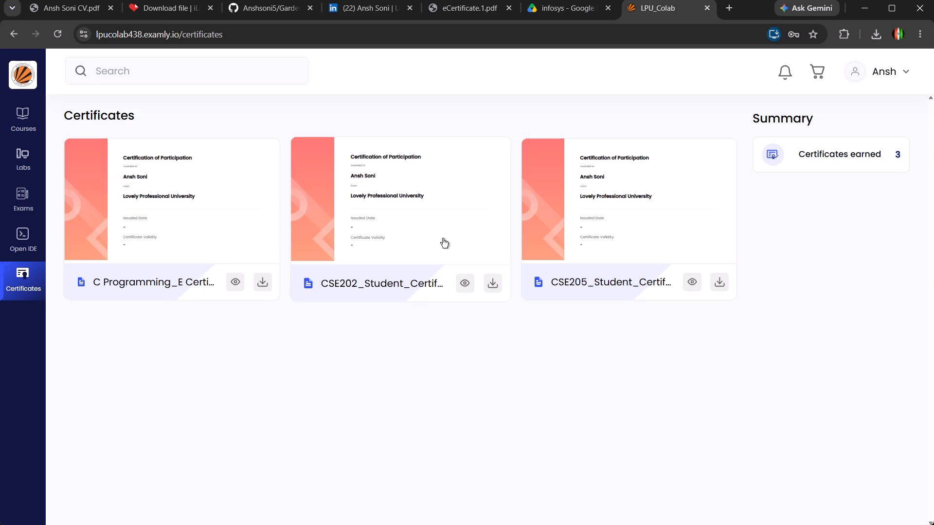
{"action": "left_click", "coordinate": [237, 288]}
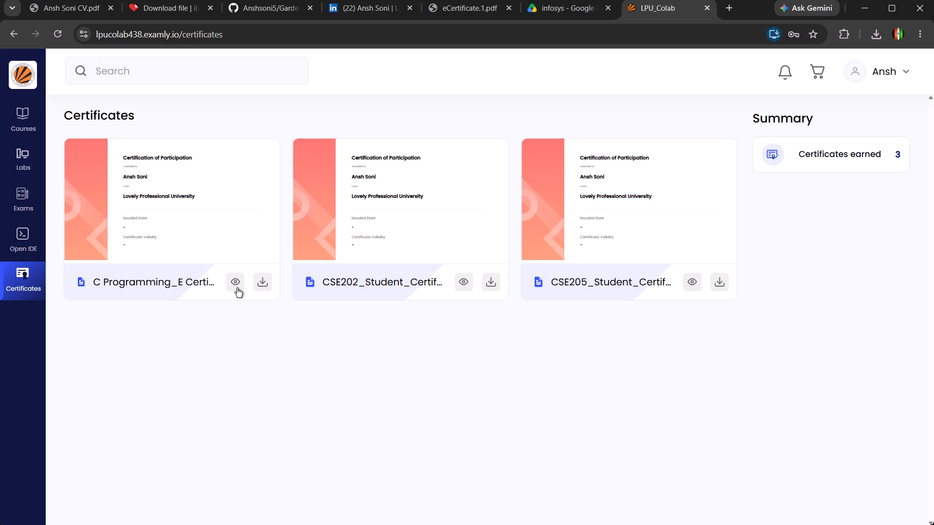
{"action": "left_click", "coordinate": [237, 288]}
{"action": "left_click", "coordinate": [236, 284]}
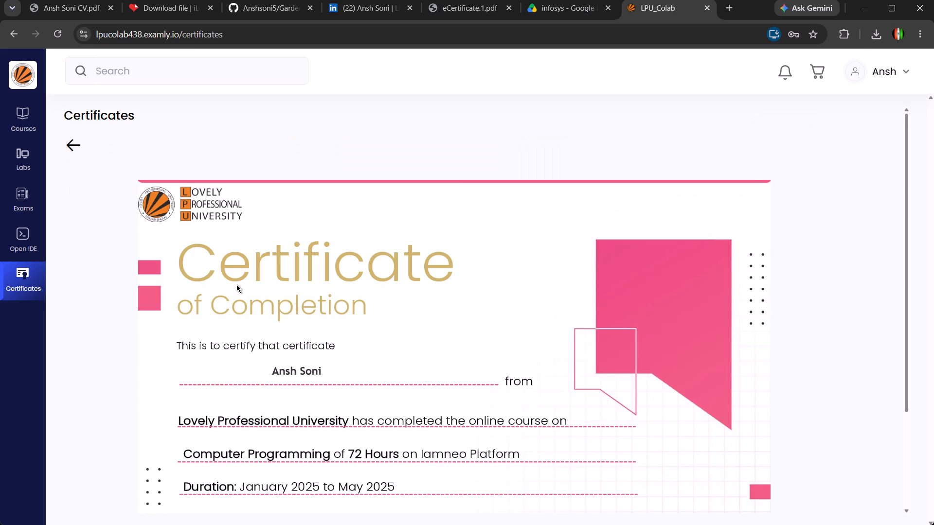
{"action": "scroll", "coordinate": [590, 143], "scroll_direction": "down", "scroll_amount": 3}
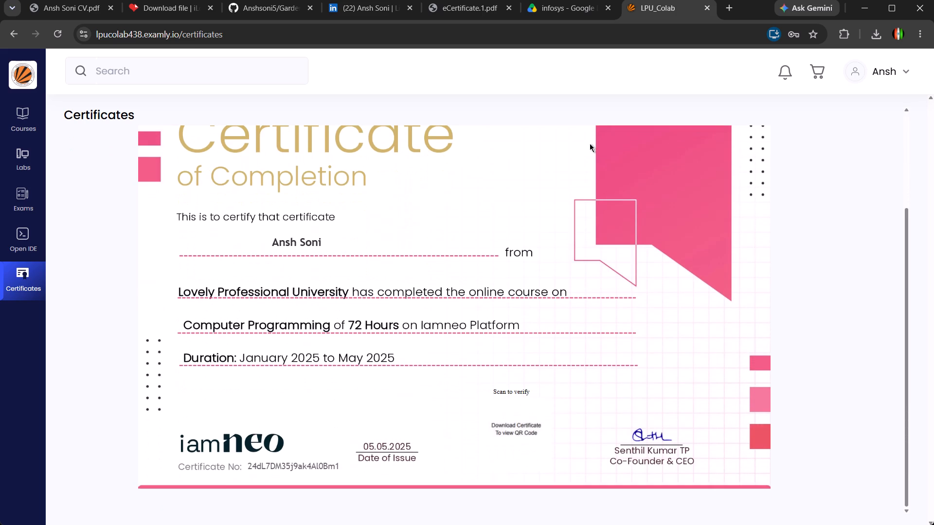
{"action": "left_click", "coordinate": [4, 282]}
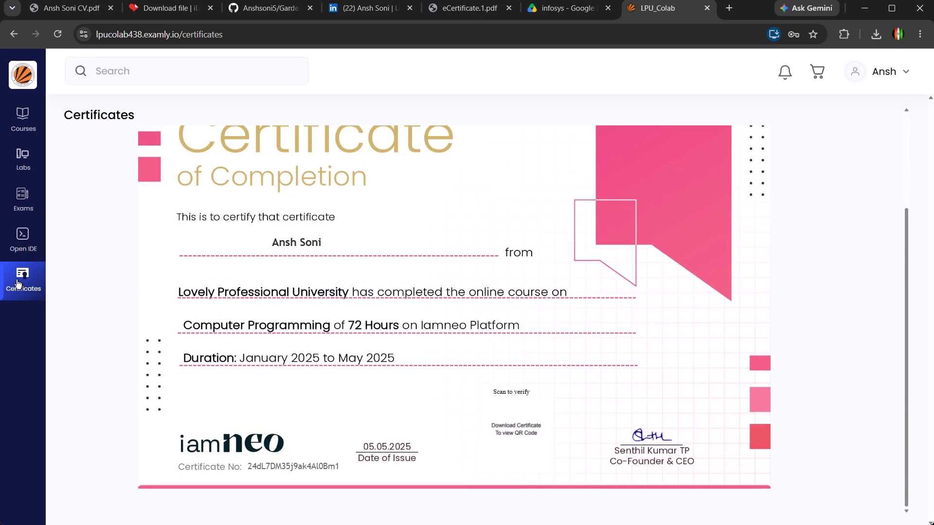
{"action": "left_click", "coordinate": [17, 280]}
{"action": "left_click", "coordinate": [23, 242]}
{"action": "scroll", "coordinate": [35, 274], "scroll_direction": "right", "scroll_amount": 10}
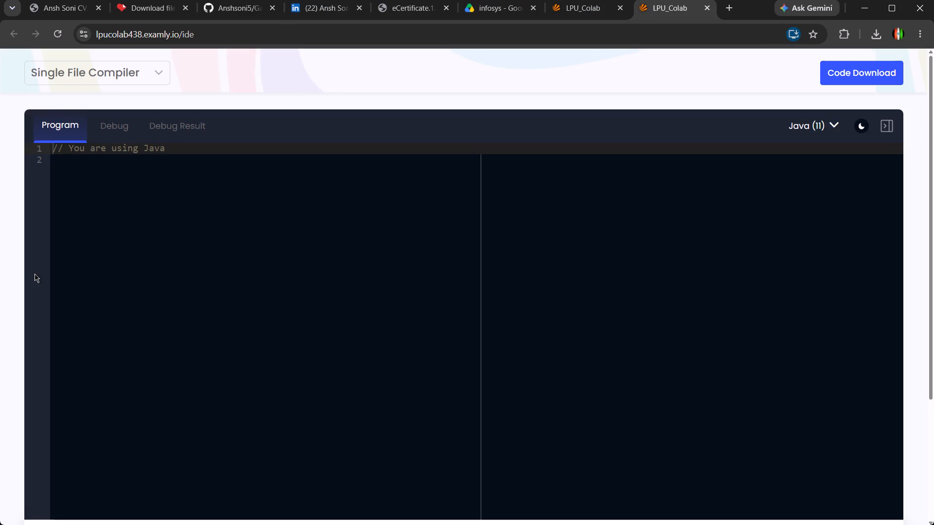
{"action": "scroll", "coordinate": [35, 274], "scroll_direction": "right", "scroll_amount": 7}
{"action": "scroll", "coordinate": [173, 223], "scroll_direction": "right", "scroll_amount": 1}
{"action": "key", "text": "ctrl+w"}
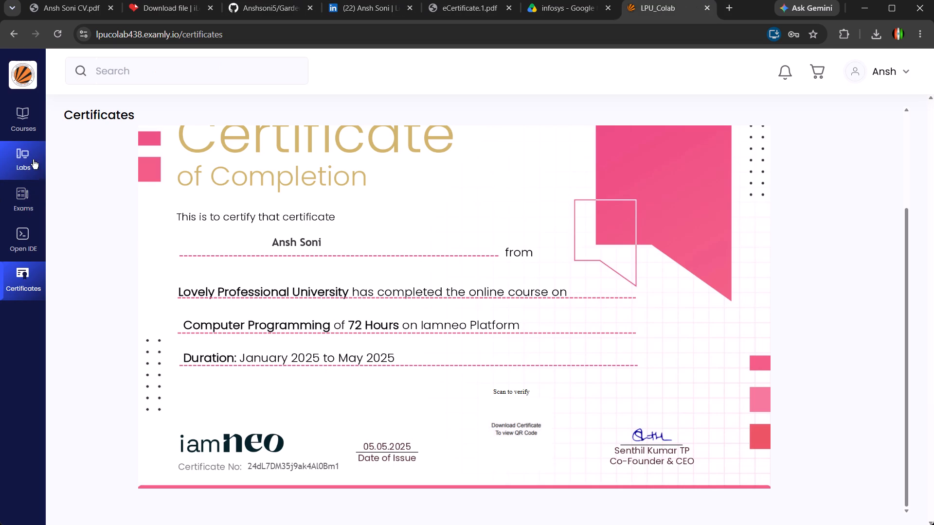
Return to the Certificates section through Courses and examine the CSE202 student certificate's course, duration and issue date.
{"action": "left_click", "coordinate": [26, 125]}
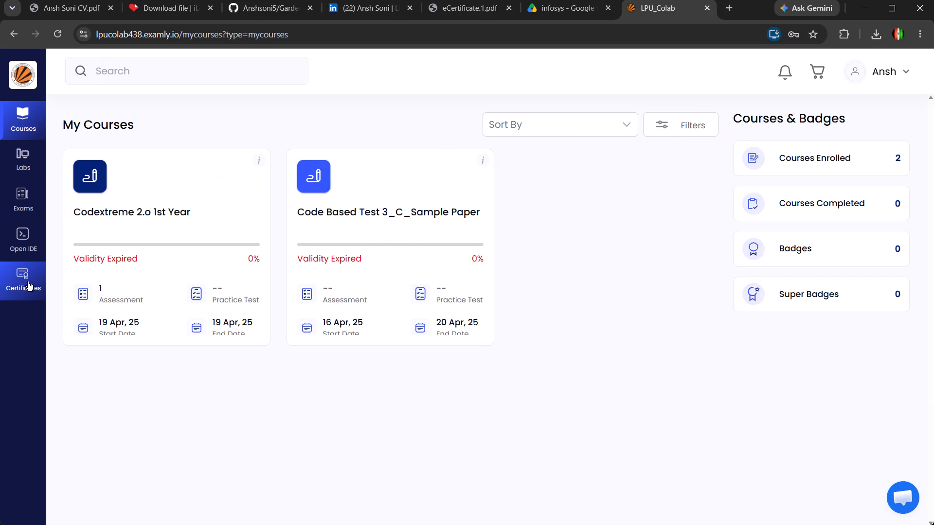
{"action": "left_click", "coordinate": [28, 281]}
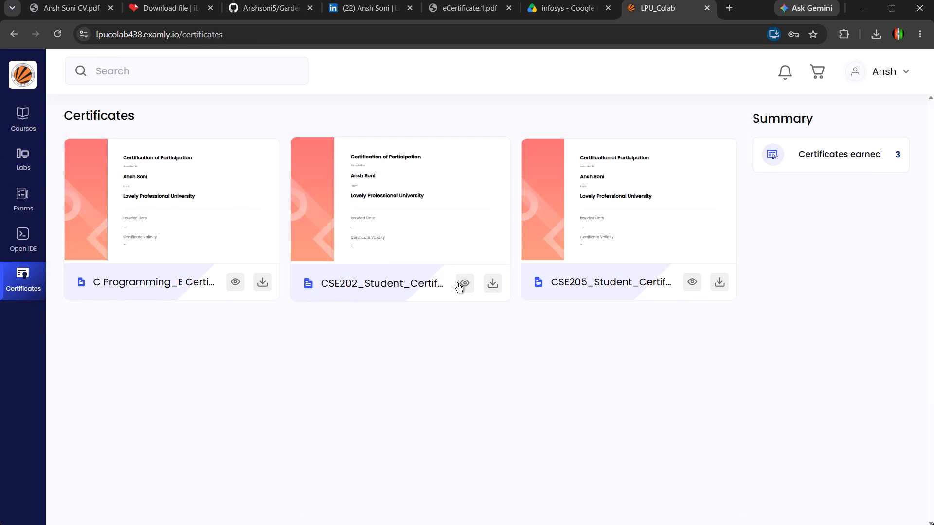
{"action": "left_click", "coordinate": [463, 287]}
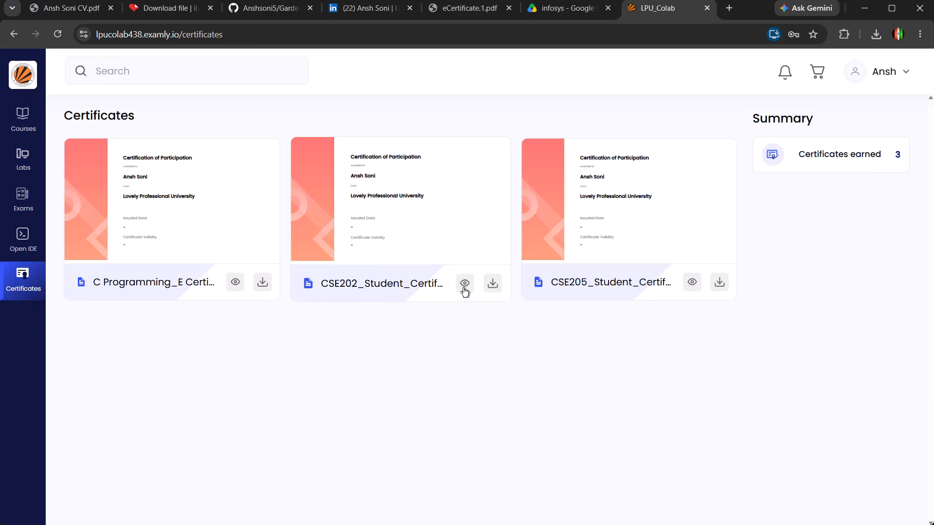
{"action": "left_click", "coordinate": [463, 287]}
{"action": "left_click", "coordinate": [464, 280]}
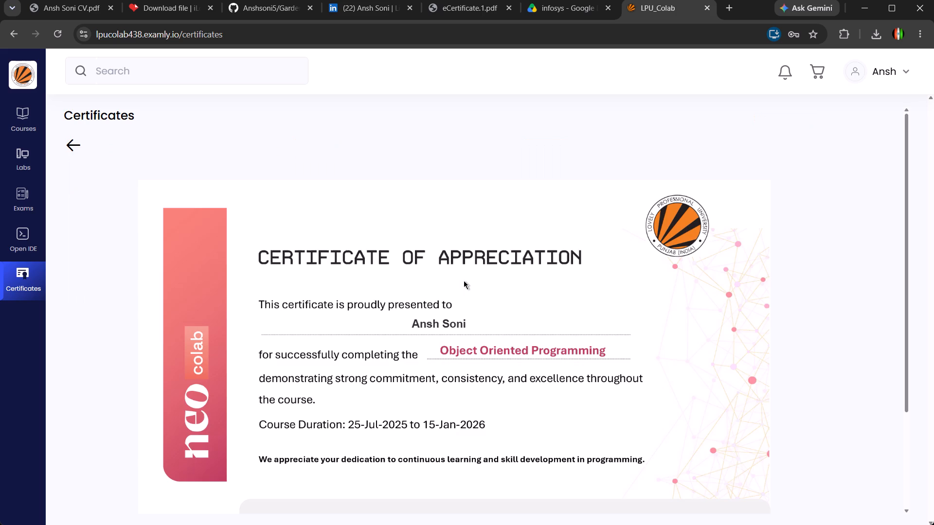
{"action": "scroll", "coordinate": [510, 283], "scroll_direction": "down", "scroll_amount": 2}
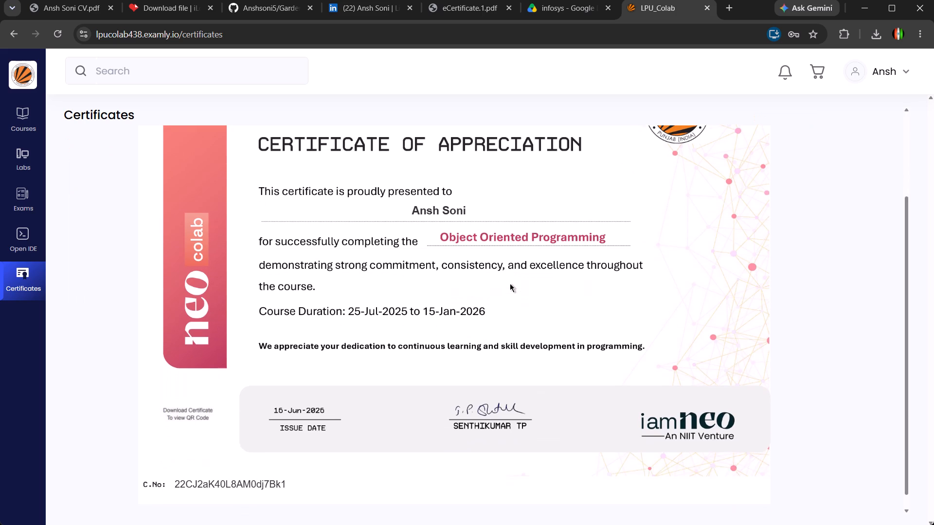
{"action": "scroll", "coordinate": [510, 283], "scroll_direction": "up", "scroll_amount": 1}
Examine the CSE205 student certificate on LPU_Colab and return to the Certificates section.
{"action": "left_click", "coordinate": [34, 122]}
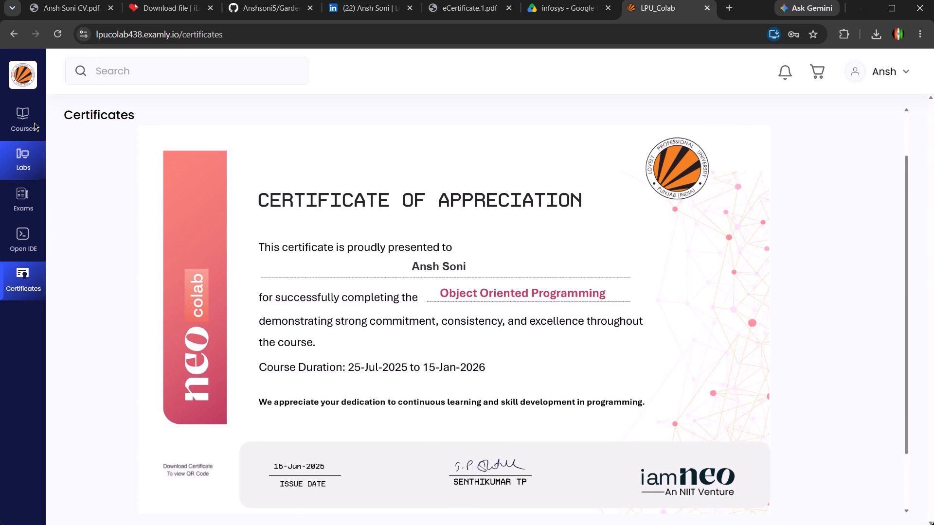
{"action": "left_click", "coordinate": [22, 276]}
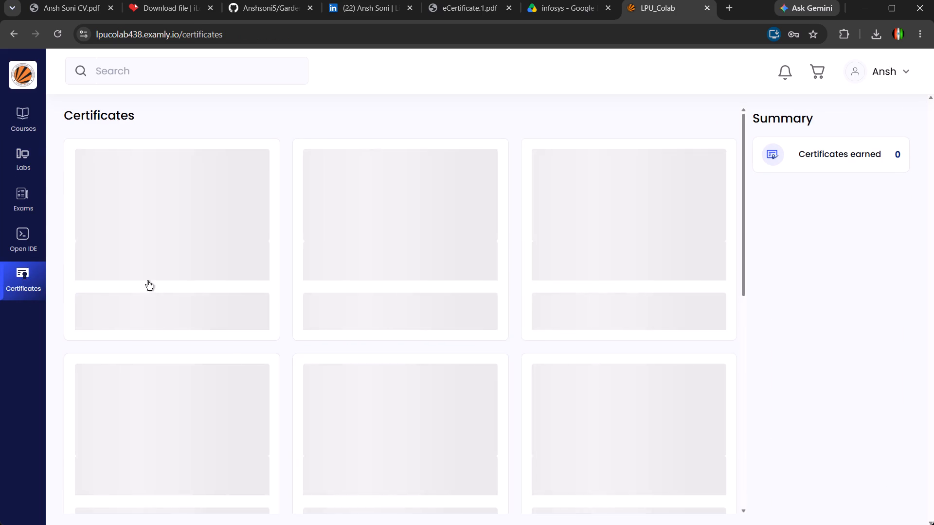
{"action": "left_click", "coordinate": [692, 286]}
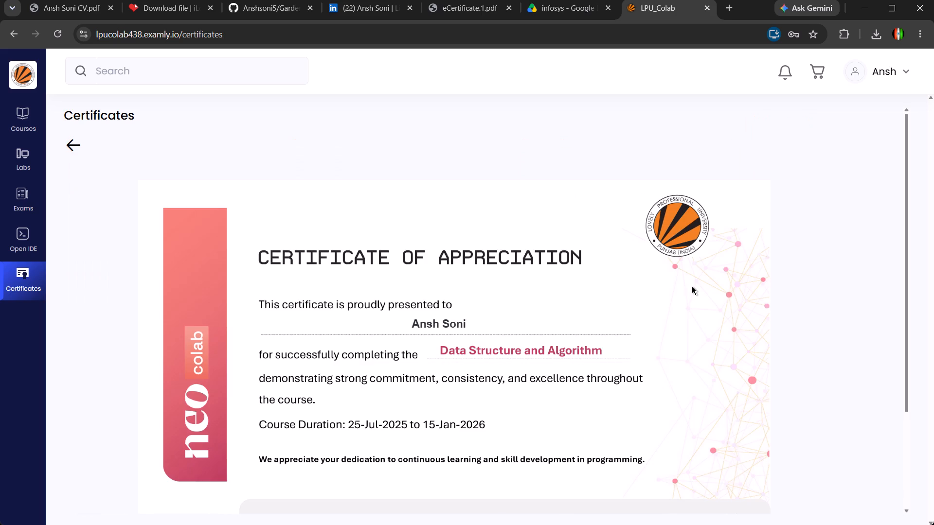
{"action": "scroll", "coordinate": [596, 326], "scroll_direction": "down", "scroll_amount": 2}
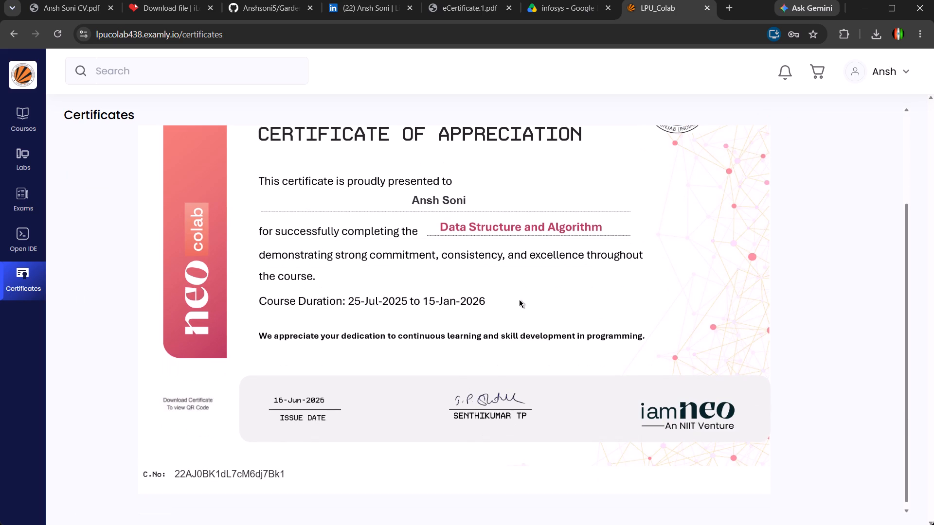
{"action": "left_click", "coordinate": [36, 107]}
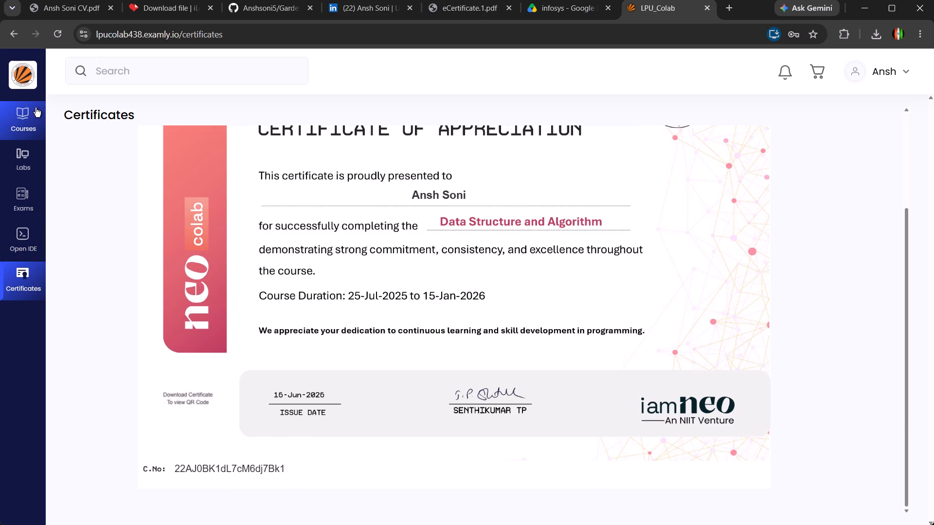
{"action": "left_click", "coordinate": [12, 277]}
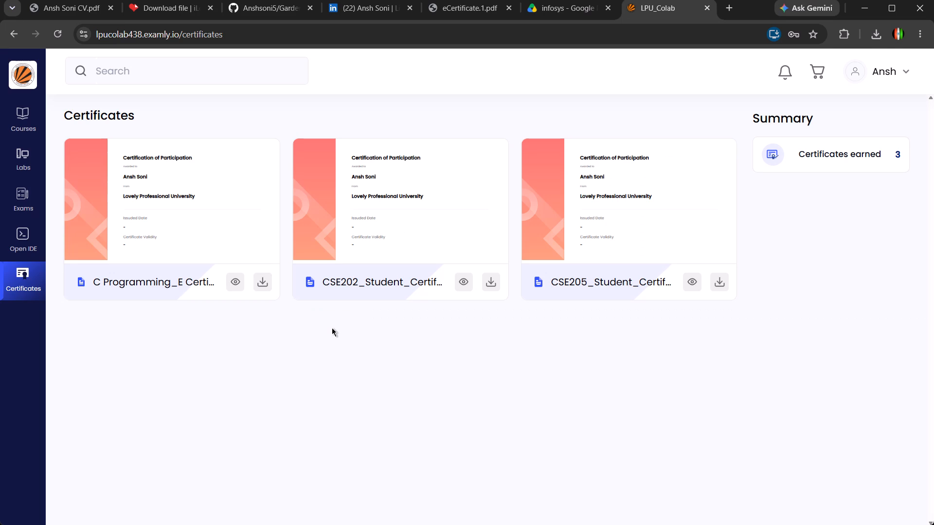
Open the C Programming certificate from the LPU_Colab certificates again to check it.
{"action": "scroll", "coordinate": [460, 318], "scroll_direction": "up", "scroll_amount": 2}
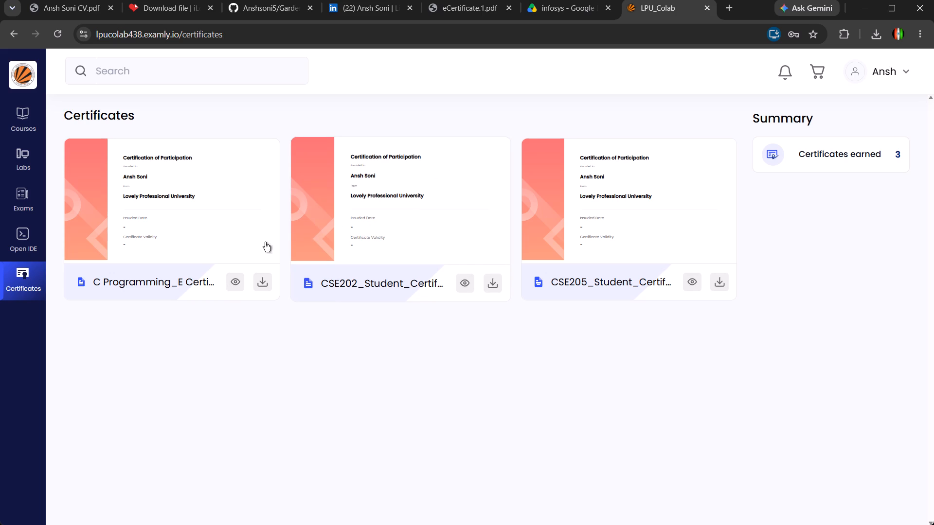
{"action": "left_click", "coordinate": [235, 290]}
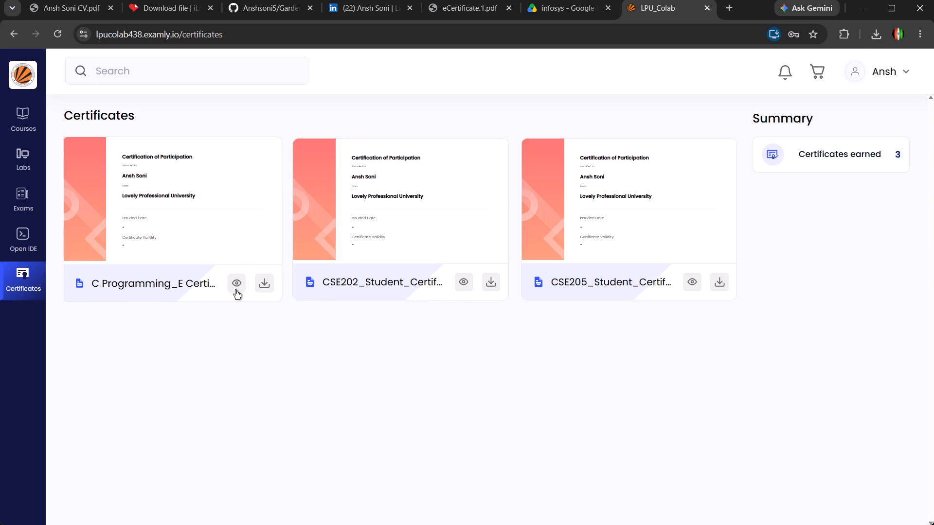
{"action": "left_click", "coordinate": [236, 288]}
{"action": "left_click", "coordinate": [237, 285]}
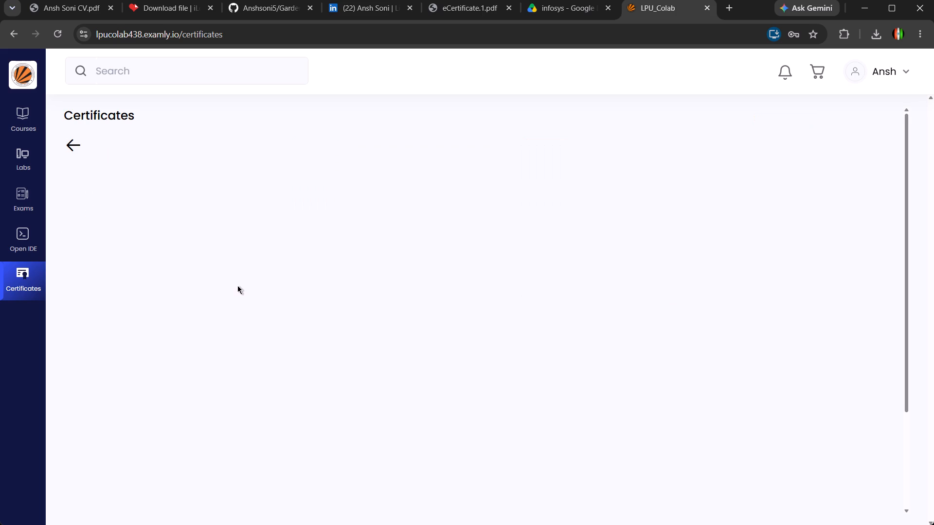
{"action": "scroll", "coordinate": [385, 319], "scroll_direction": "down", "scroll_amount": 1}
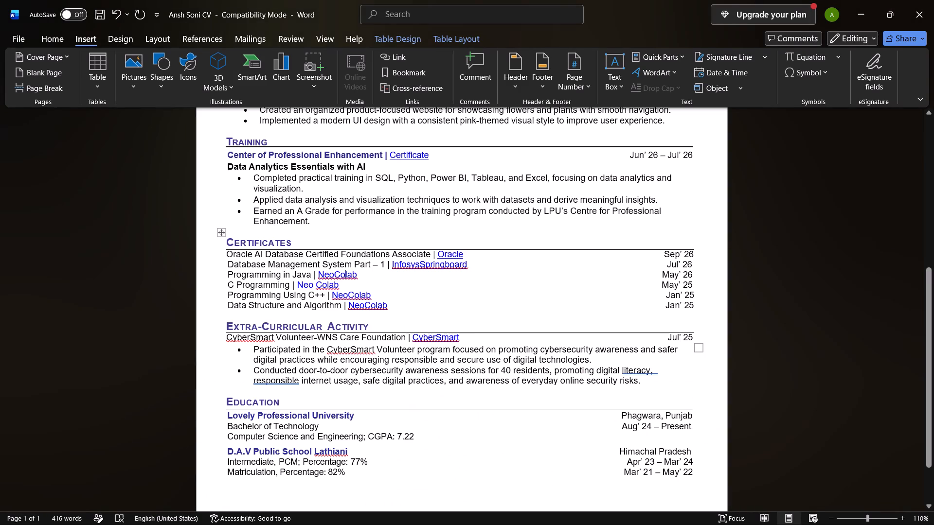
In the Word CV, follow the Programming in Java entry's NeoColab link and inspect the certificate it opens.
{"action": "left_click", "coordinate": [348, 276], "text": "ctrl"}
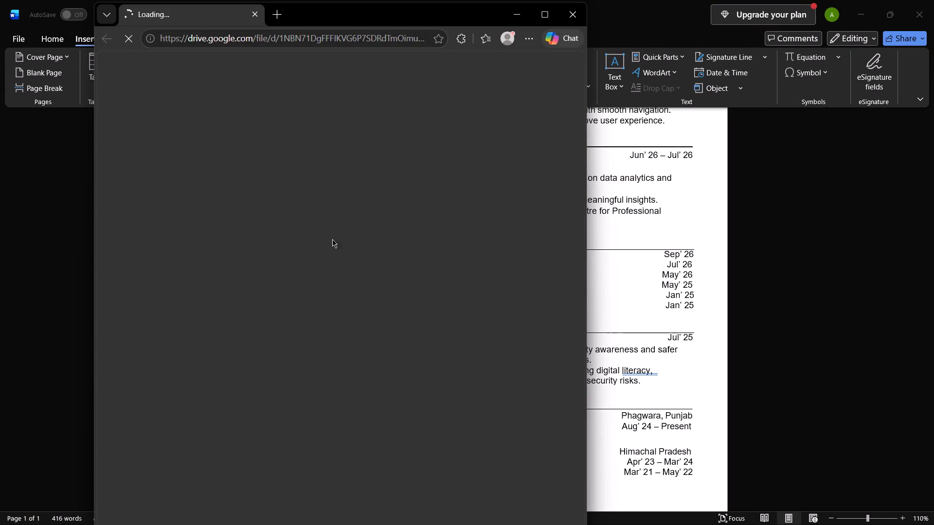
{"action": "scroll", "coordinate": [298, 286], "scroll_direction": "down", "scroll_amount": 1}
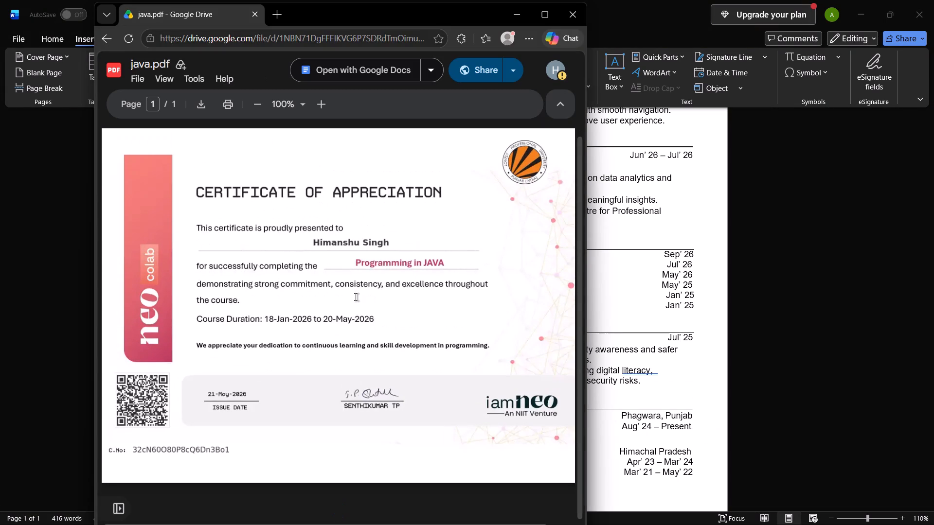
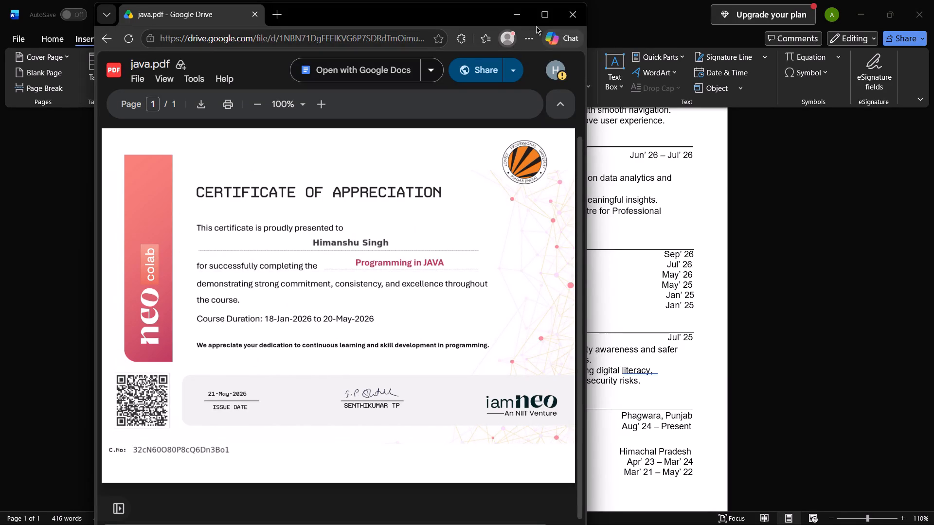
Close the linked Java certificate, re-examine the C Programming certificate on LPU_Colab and return to the Certificates section through Courses.
{"action": "left_click", "coordinate": [581, 10]}
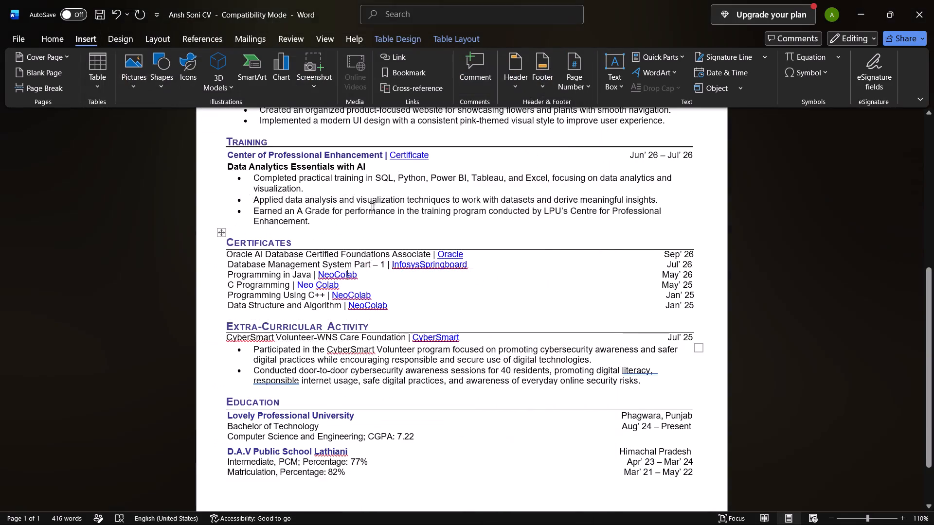
{"action": "scroll", "coordinate": [307, 216], "scroll_direction": "down", "scroll_amount": 1}
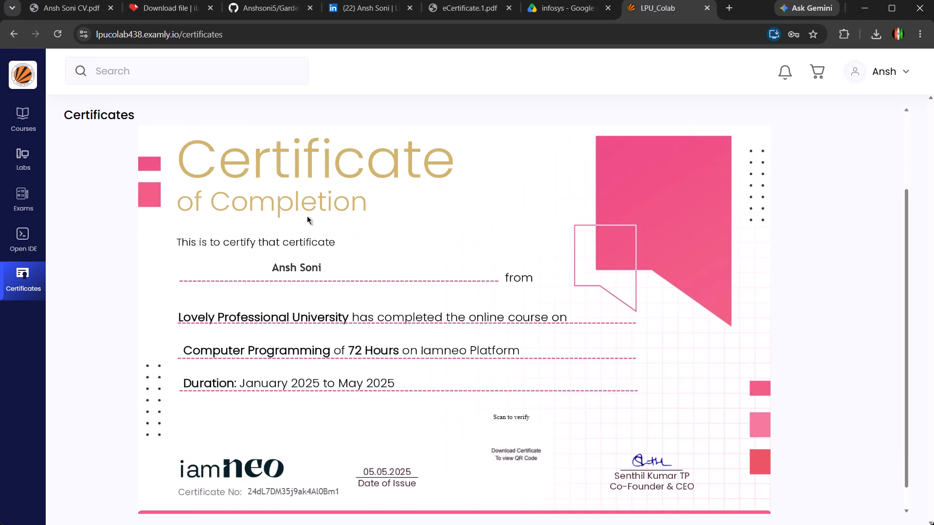
{"action": "scroll", "coordinate": [307, 216], "scroll_direction": "down", "scroll_amount": 1}
{"action": "scroll", "coordinate": [307, 216], "scroll_direction": "up", "scroll_amount": 1}
{"action": "scroll", "coordinate": [307, 216], "scroll_direction": "down", "scroll_amount": 1}
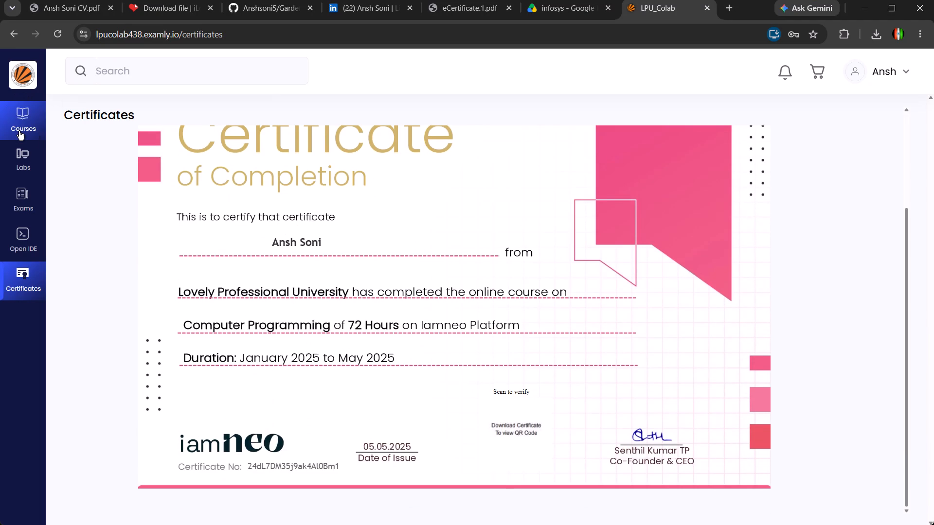
{"action": "left_click", "coordinate": [30, 123]}
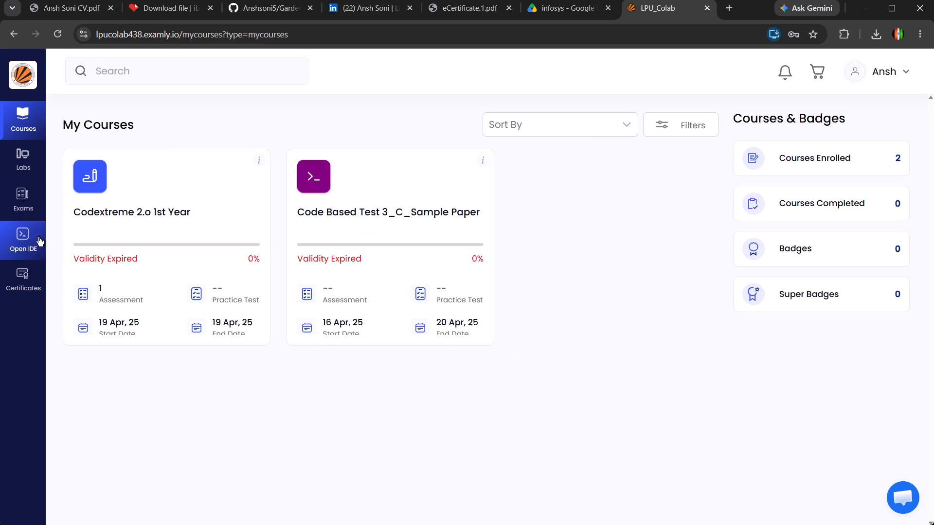
{"action": "left_click", "coordinate": [18, 274]}
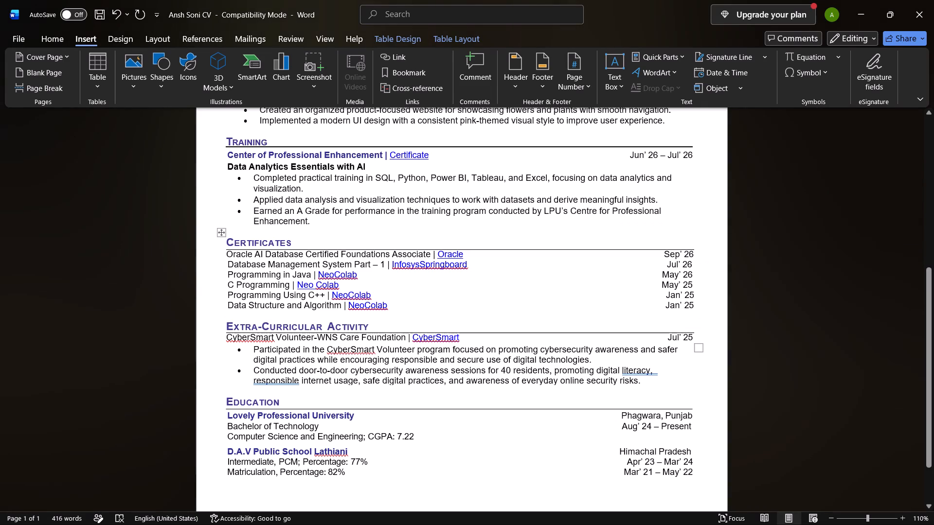
In the Word CV, follow the Programming Using C++ entry's NeoColab link and inspect the certificate it opens.
{"action": "left_click", "coordinate": [357, 299], "text": "ctrl"}
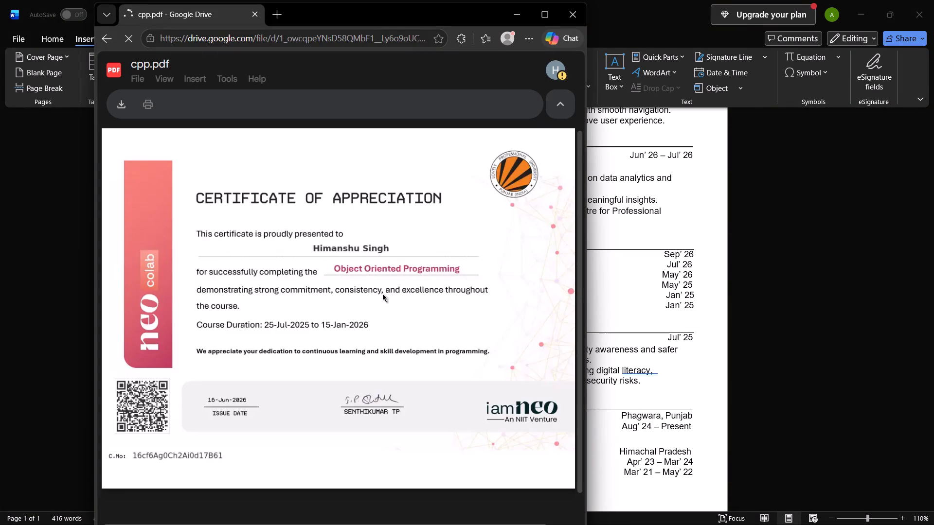
{"action": "scroll", "coordinate": [382, 294], "scroll_direction": "down", "scroll_amount": 1}
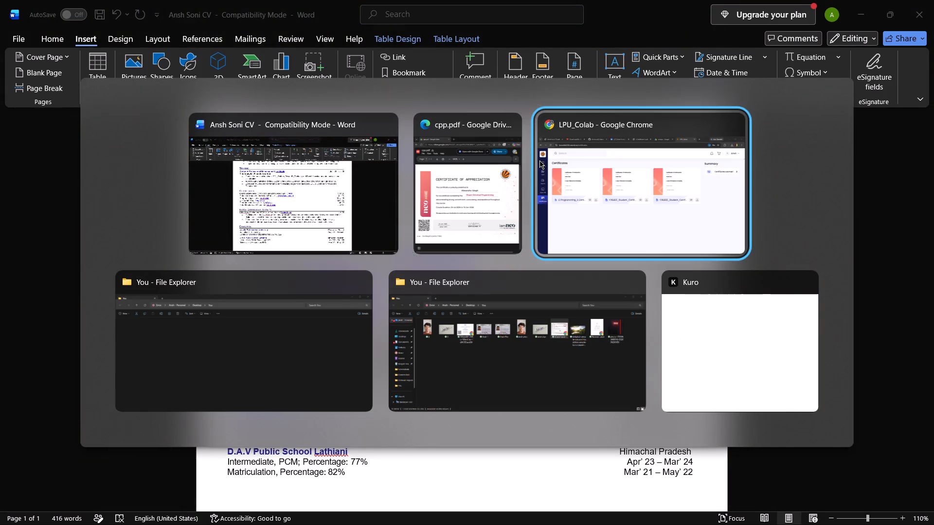
Open the C Programming certificate on LPU_Colab and compare its course, duration and issue date side by side with the linked cpp.pdf certificate.
{"action": "left_click", "coordinate": [243, 280]}
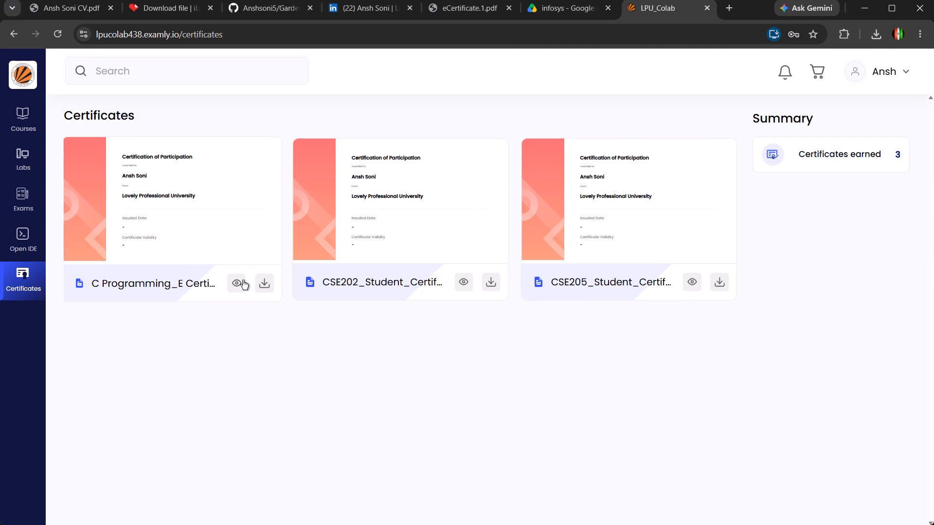
{"action": "left_click", "coordinate": [241, 281]}
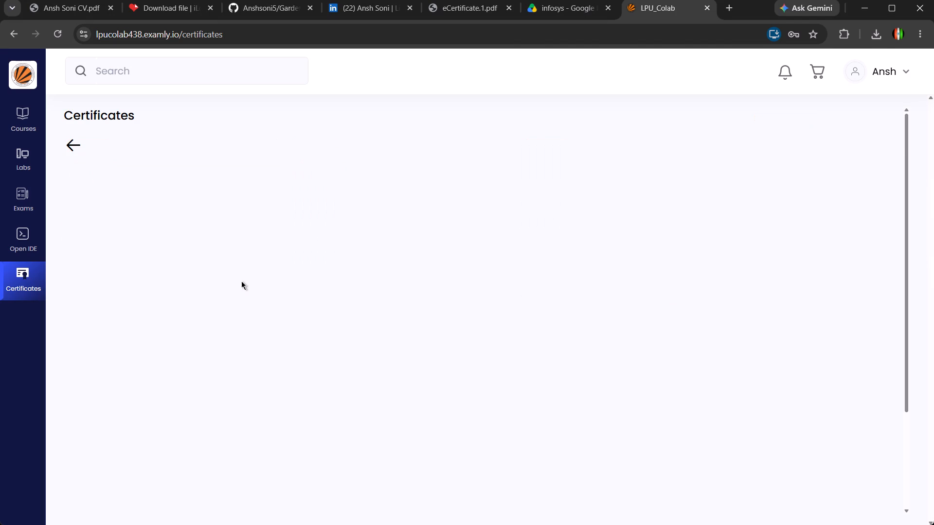
{"action": "scroll", "coordinate": [340, 363], "scroll_direction": "down", "scroll_amount": 1}
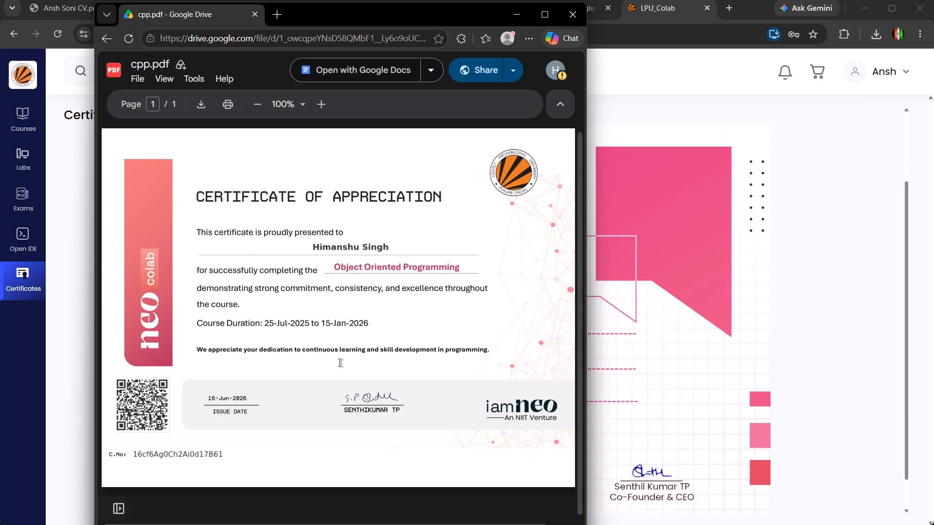
{"action": "left_click_drag", "start_coordinate": [216, 19], "coordinate": [536, 26]}
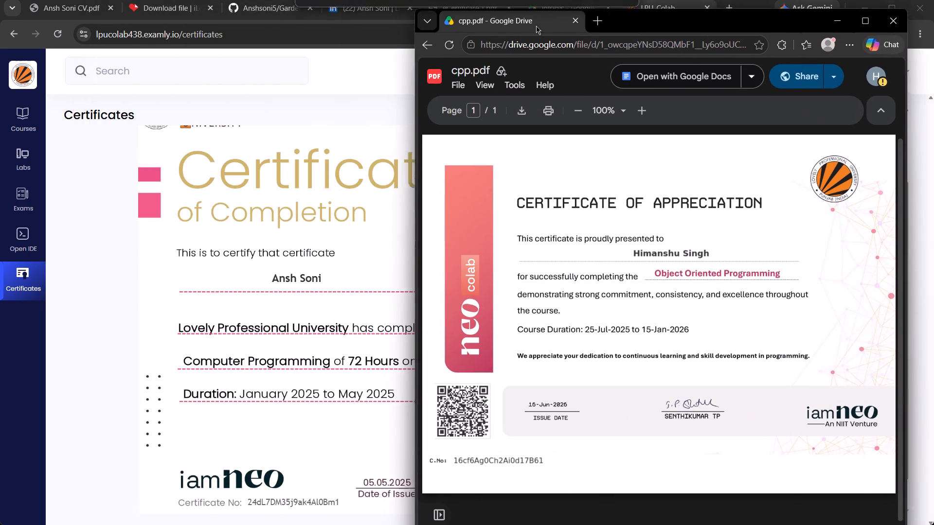
{"action": "left_click_drag", "start_coordinate": [536, 26], "coordinate": [610, 9]}
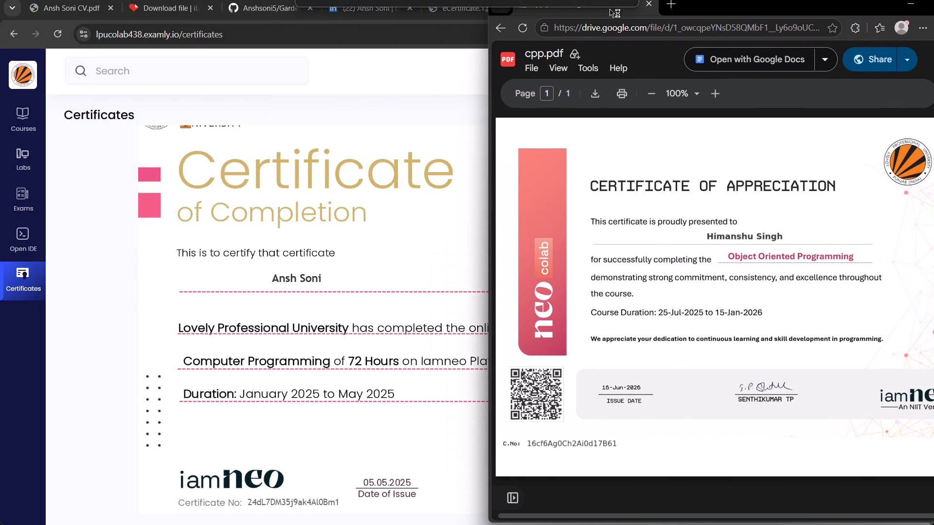
{"action": "left_click_drag", "start_coordinate": [610, 9], "coordinate": [614, 8]}
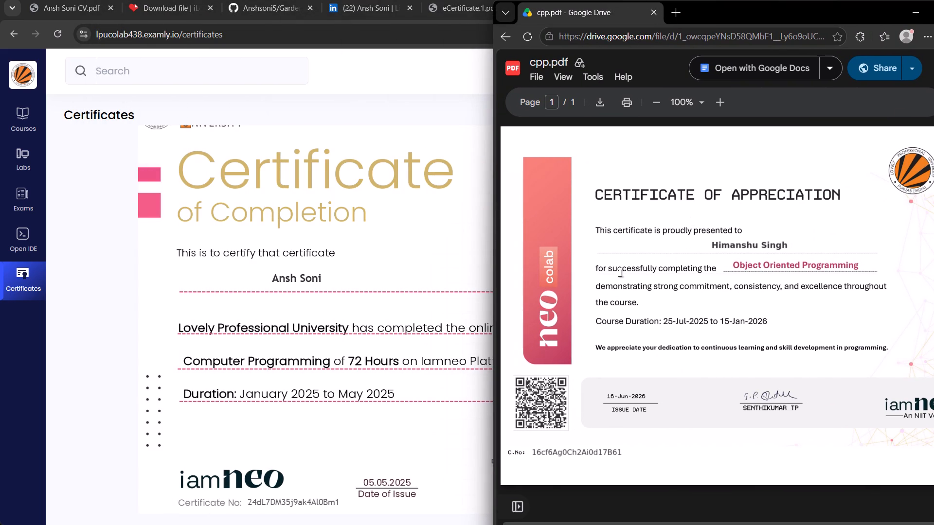
{"action": "scroll", "coordinate": [344, 255], "scroll_direction": "up", "scroll_amount": 1}
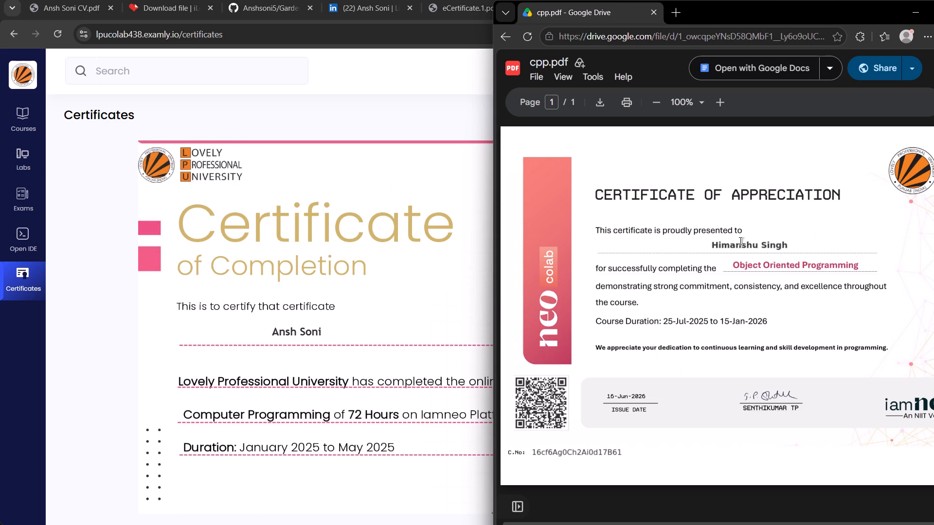
{"action": "scroll", "coordinate": [740, 241], "scroll_direction": "down", "scroll_amount": 1}
{"action": "scroll", "coordinate": [337, 247], "scroll_direction": "down", "scroll_amount": 1}
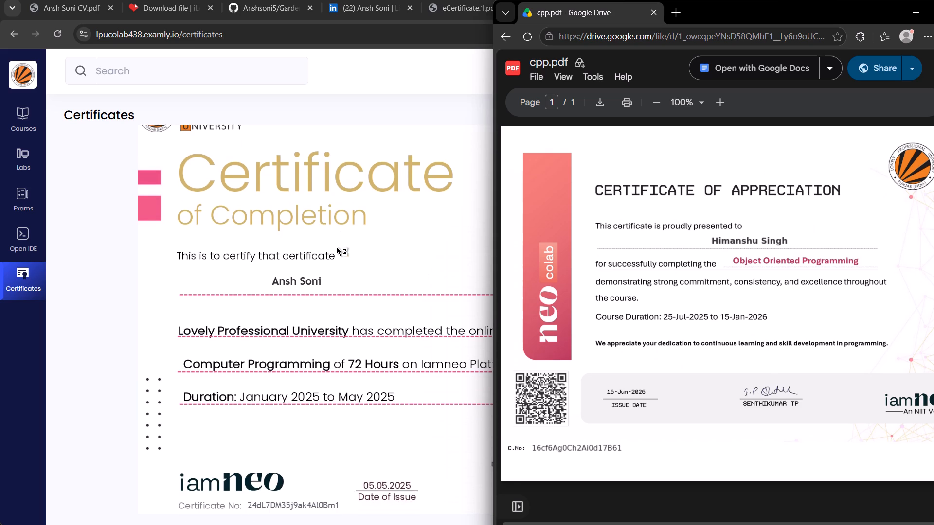
{"action": "scroll", "coordinate": [337, 247], "scroll_direction": "down", "scroll_amount": 2}
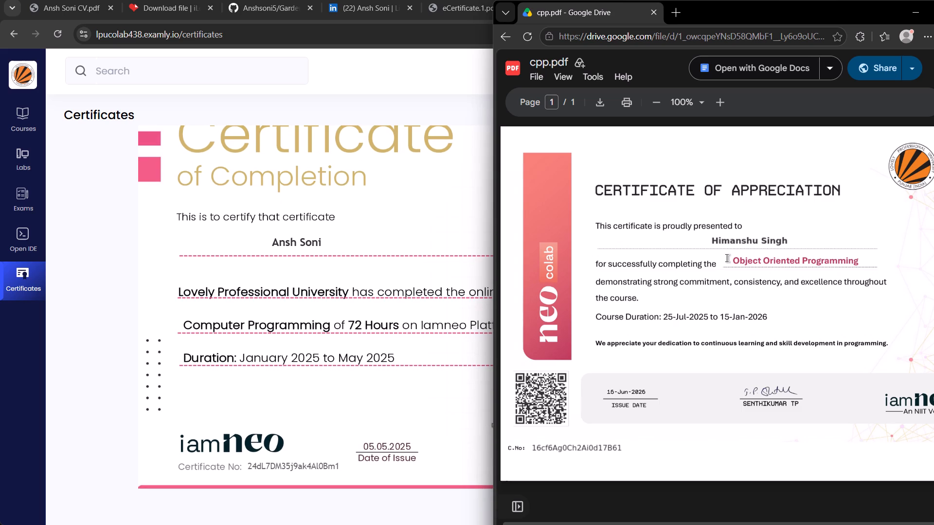
{"action": "scroll", "coordinate": [307, 224], "scroll_direction": "up", "scroll_amount": 2}
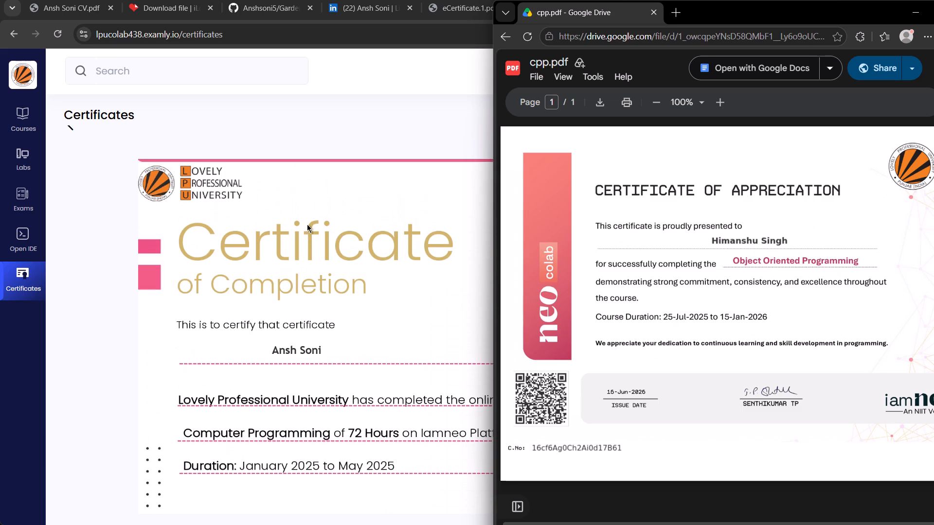
{"action": "scroll", "coordinate": [275, 210], "scroll_direction": "up", "scroll_amount": 1}
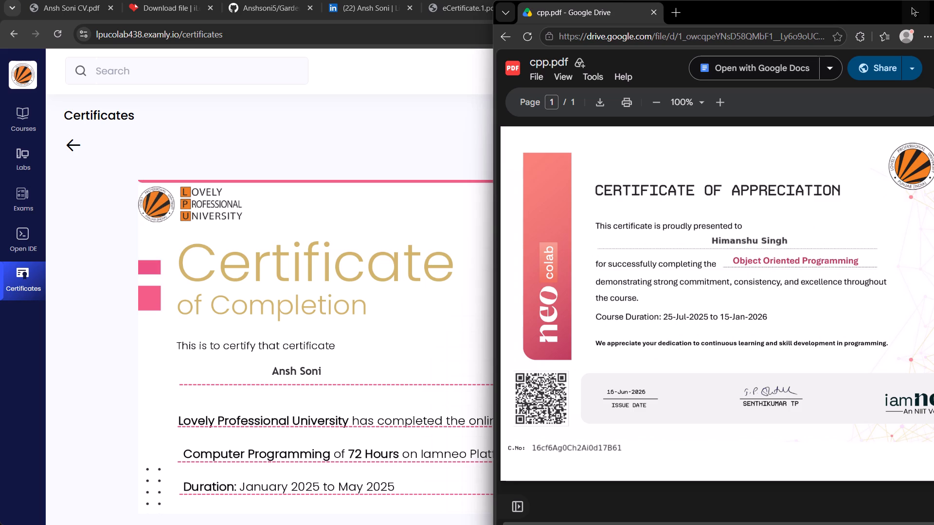
Maximize the cpp.pdf window, examine the C Programming certificate on LPU_Colab once more and return to the certificate list.
{"action": "left_click_drag", "start_coordinate": [816, 12], "coordinate": [551, 44]}
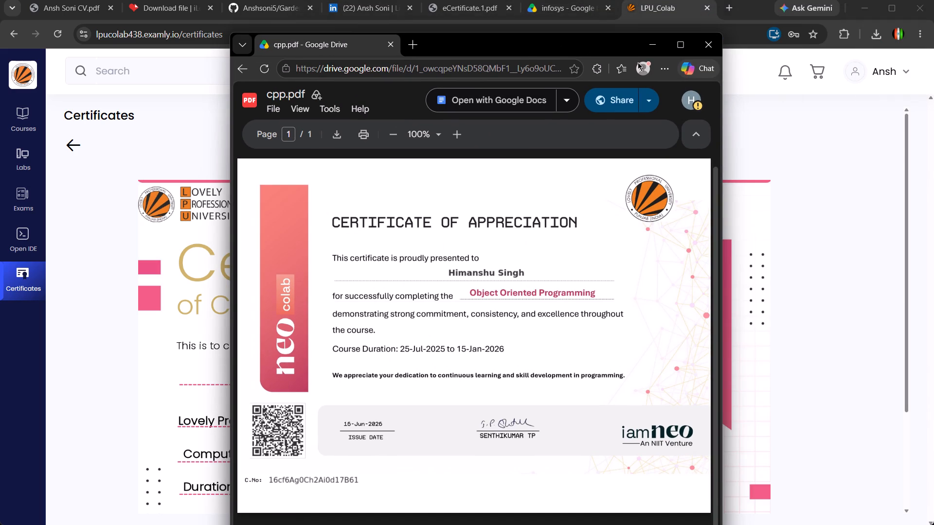
{"action": "left_click", "coordinate": [682, 44]}
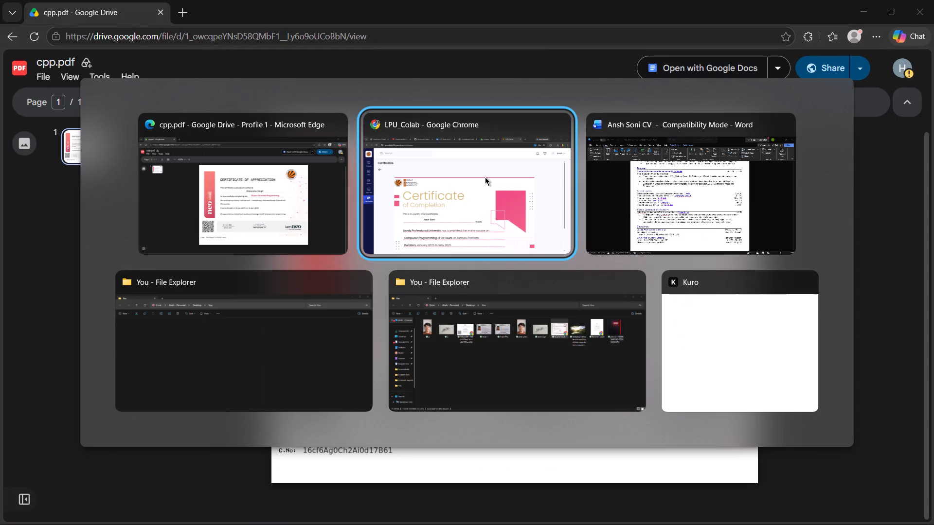
{"action": "scroll", "coordinate": [396, 236], "scroll_direction": "down", "scroll_amount": 1}
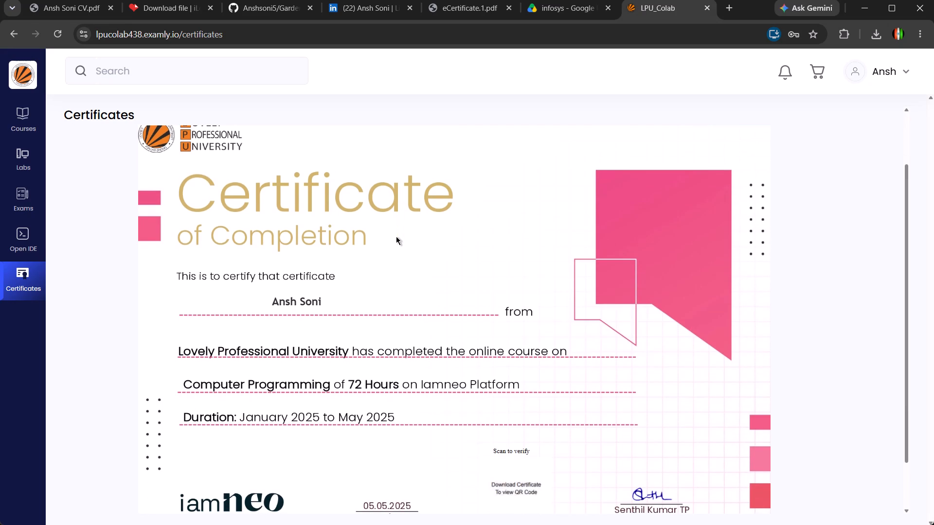
{"action": "scroll", "coordinate": [396, 236], "scroll_direction": "down", "scroll_amount": 1}
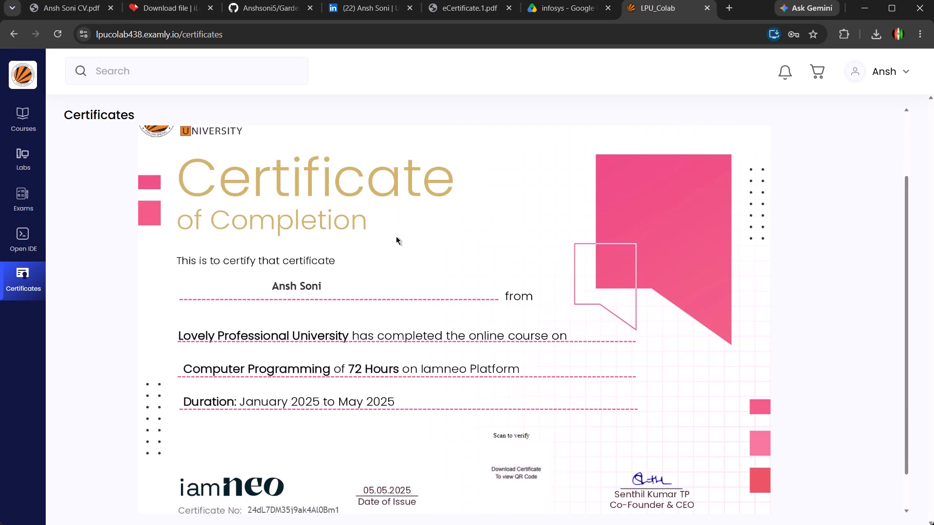
{"action": "scroll", "coordinate": [395, 357], "scroll_direction": "down", "scroll_amount": 1}
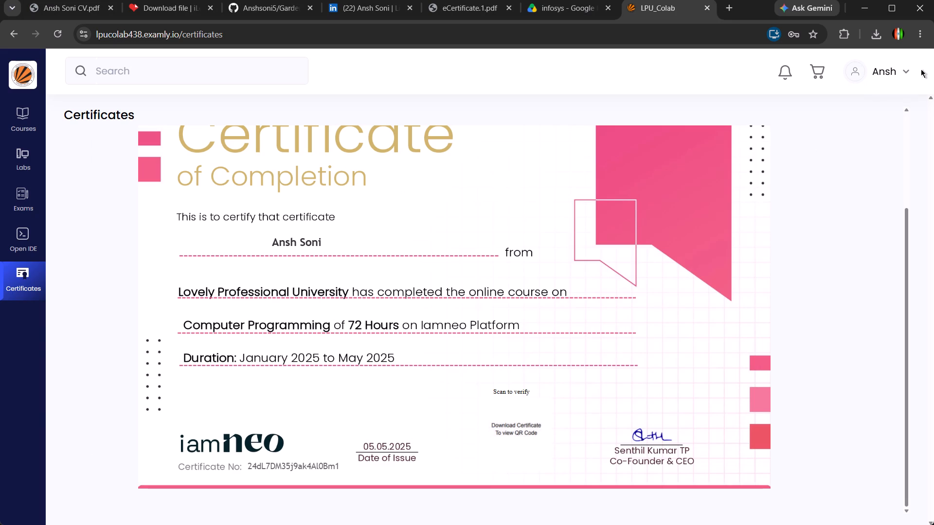
{"action": "scroll", "coordinate": [146, 215], "scroll_direction": "up", "scroll_amount": 1}
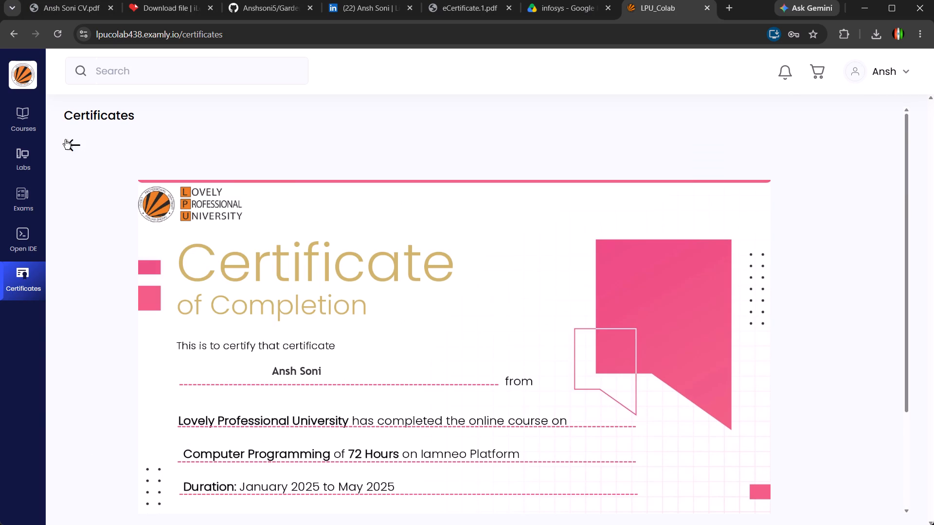
{"action": "left_click", "coordinate": [67, 140]}
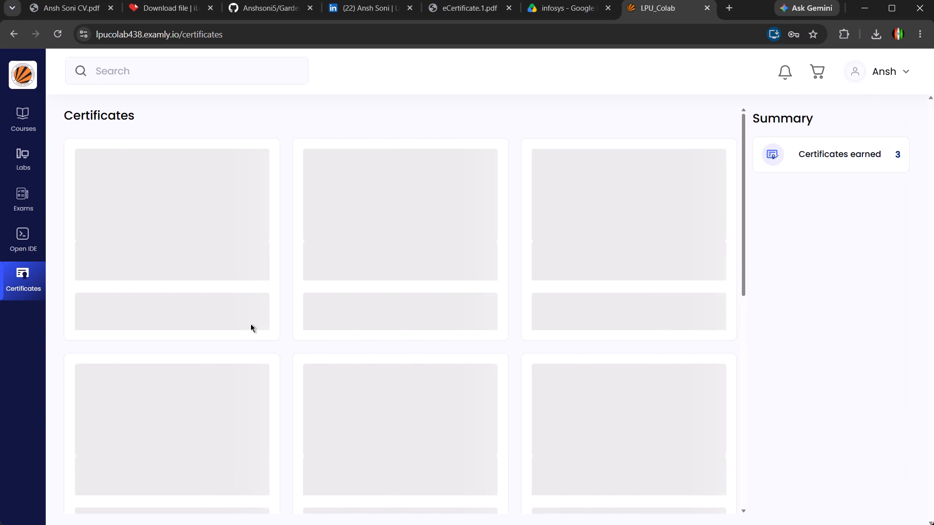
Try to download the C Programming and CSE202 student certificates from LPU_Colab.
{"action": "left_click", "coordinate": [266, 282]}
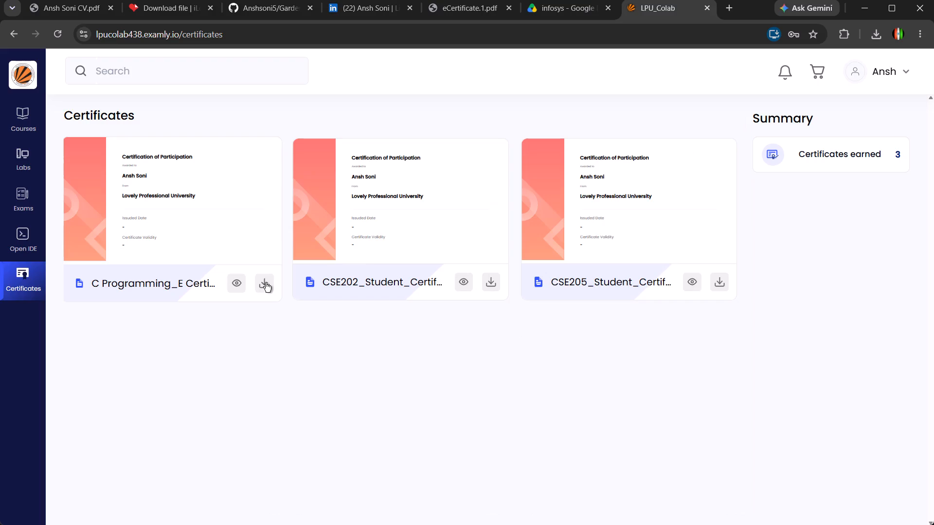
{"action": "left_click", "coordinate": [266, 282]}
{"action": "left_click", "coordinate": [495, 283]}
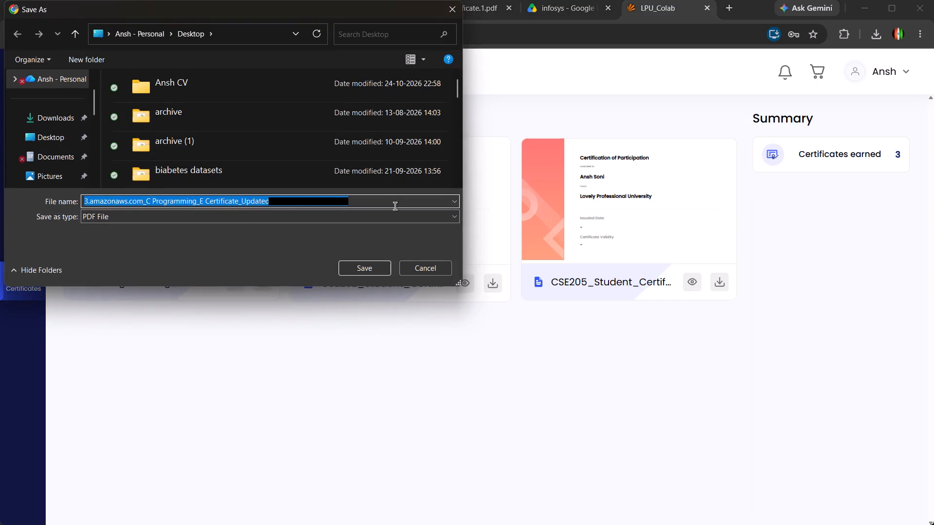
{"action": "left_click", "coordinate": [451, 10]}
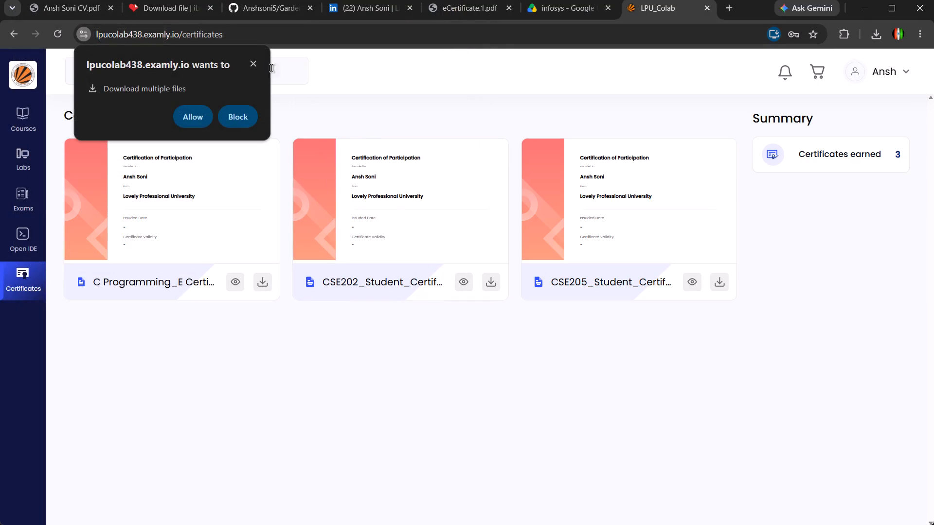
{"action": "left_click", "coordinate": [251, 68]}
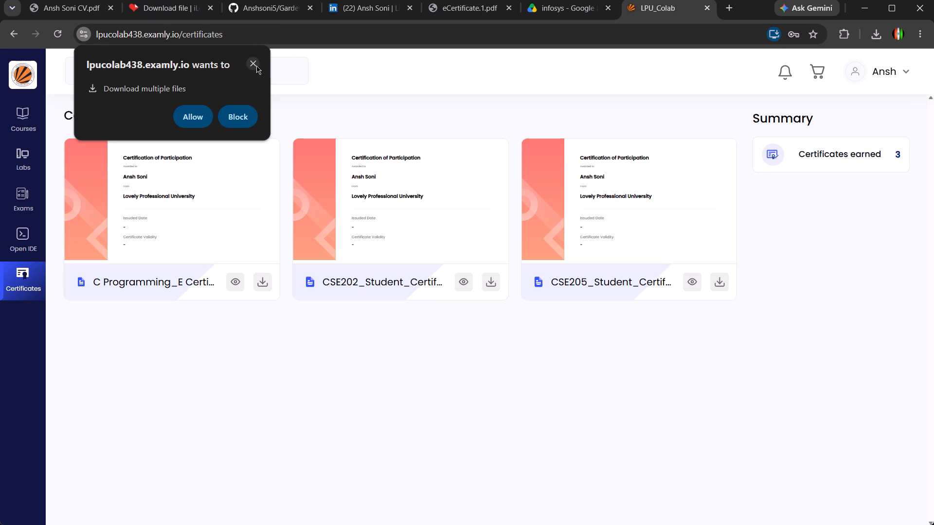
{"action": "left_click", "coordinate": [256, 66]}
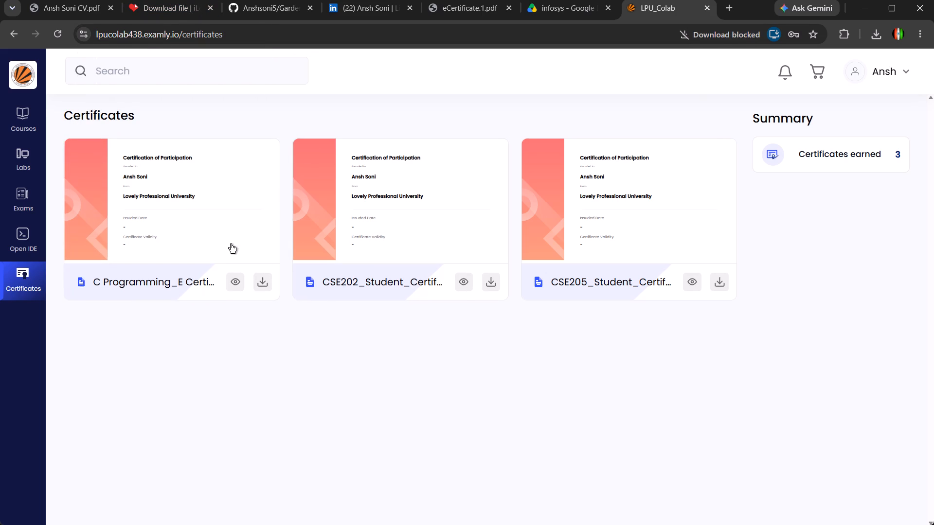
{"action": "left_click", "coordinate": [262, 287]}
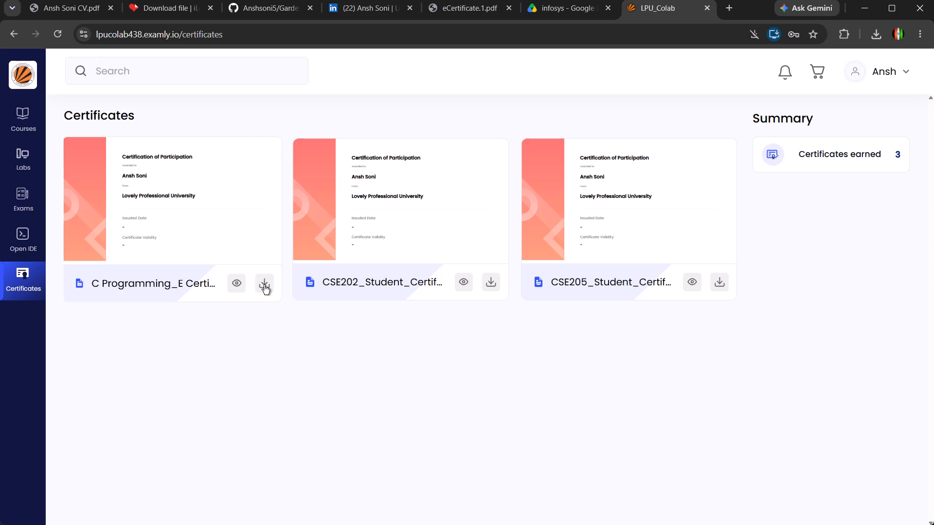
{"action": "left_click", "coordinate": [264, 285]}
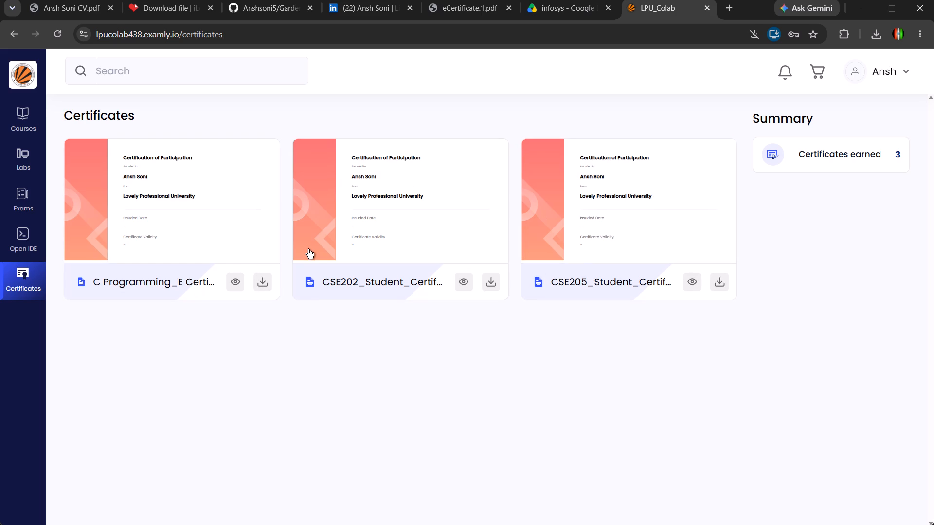
Set the browser to always allow lpucolab438.examly.io to download multiple files.
{"action": "left_click", "coordinate": [750, 39]}
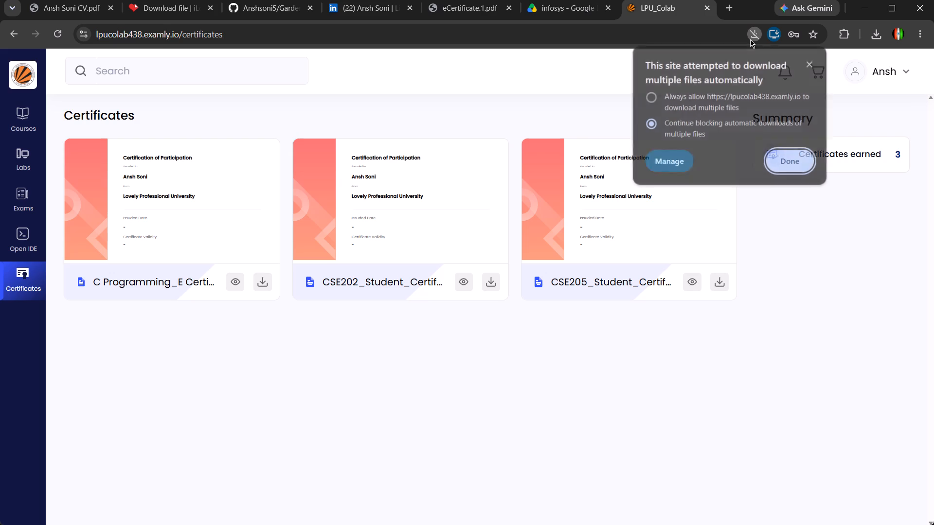
{"action": "left_click", "coordinate": [656, 96]}
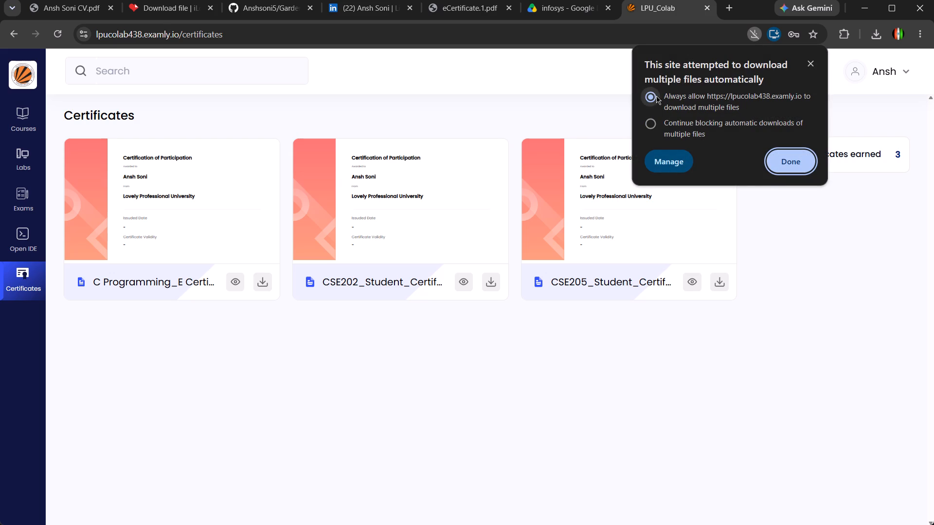
{"action": "left_click", "coordinate": [792, 164]}
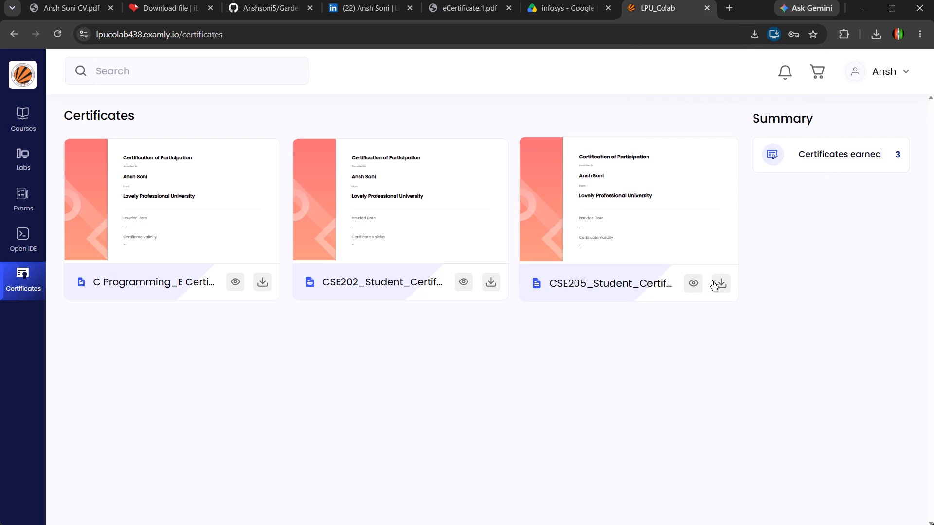
Download the CSE205 student certificate from LPU_Colab and save it as a PDF on the Desktop.
{"action": "left_click", "coordinate": [716, 280]}
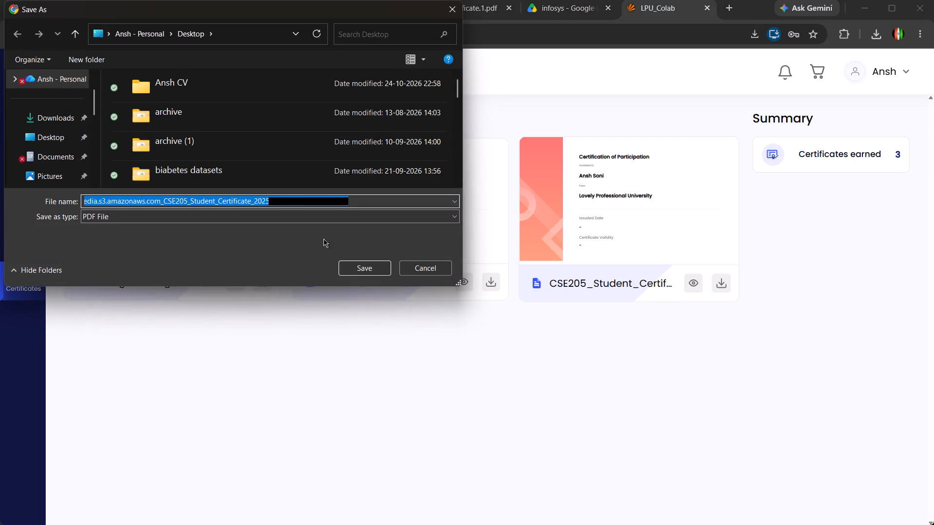
{"action": "left_click", "coordinate": [348, 269]}
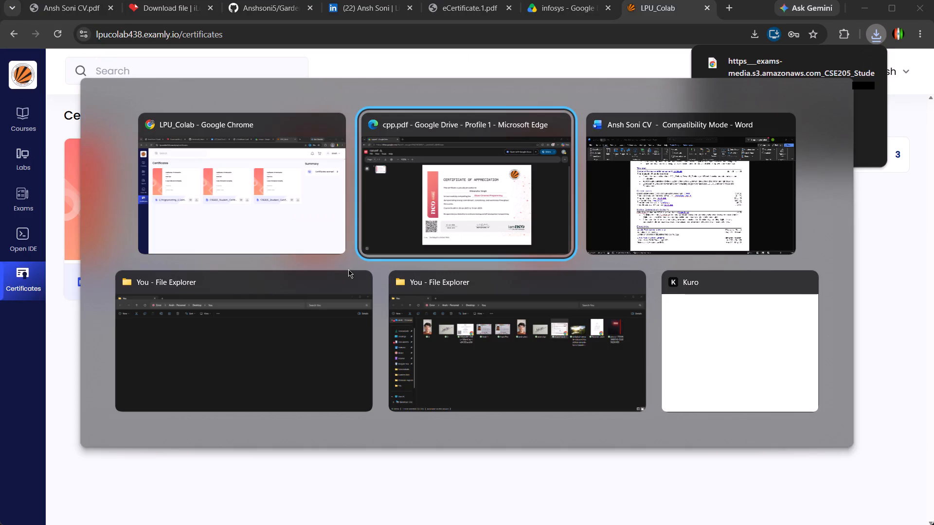
Switch to Microsoft Edge and close the linked cpp.pdf certificate window.
{"action": "left_click", "coordinate": [933, 0]}
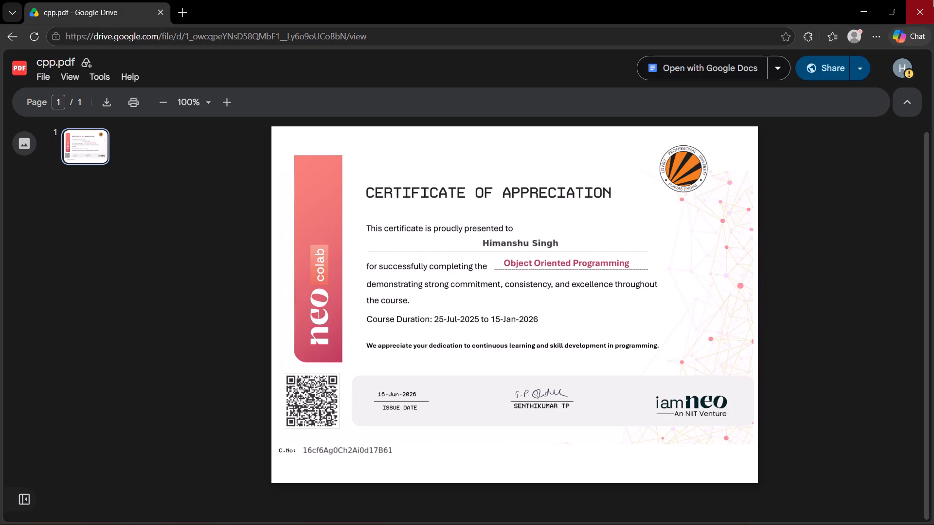
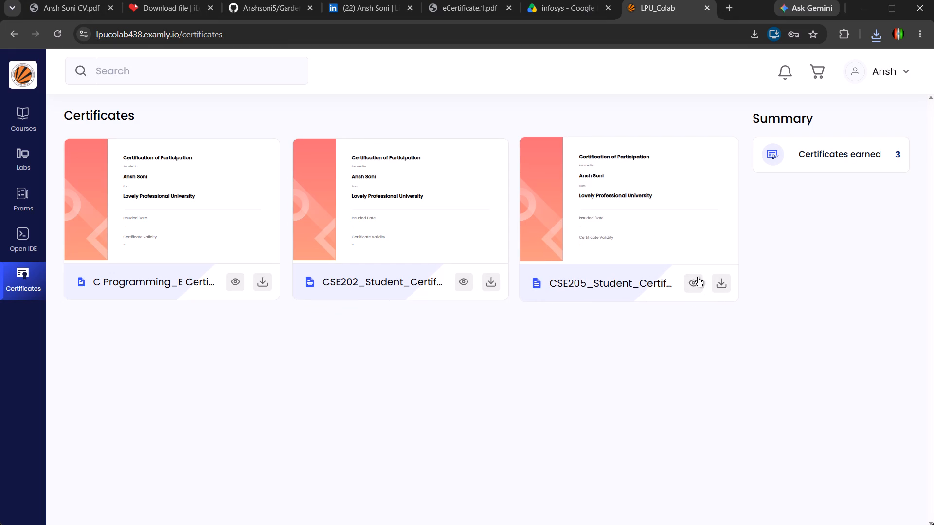
Download the CSE205 student certificate from LPU_Colab again and save the copy as a PDF on the Desktop.
{"action": "left_click", "coordinate": [723, 283]}
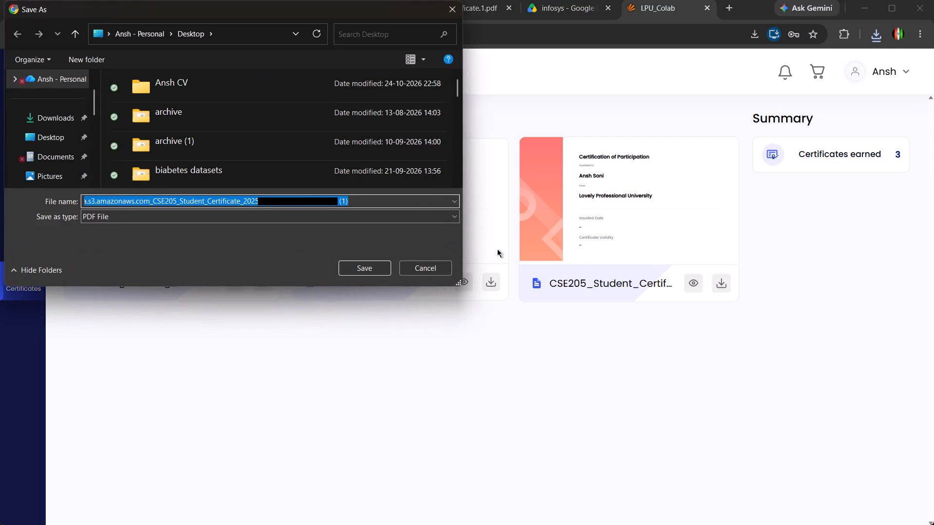
{"action": "left_click", "coordinate": [348, 276]}
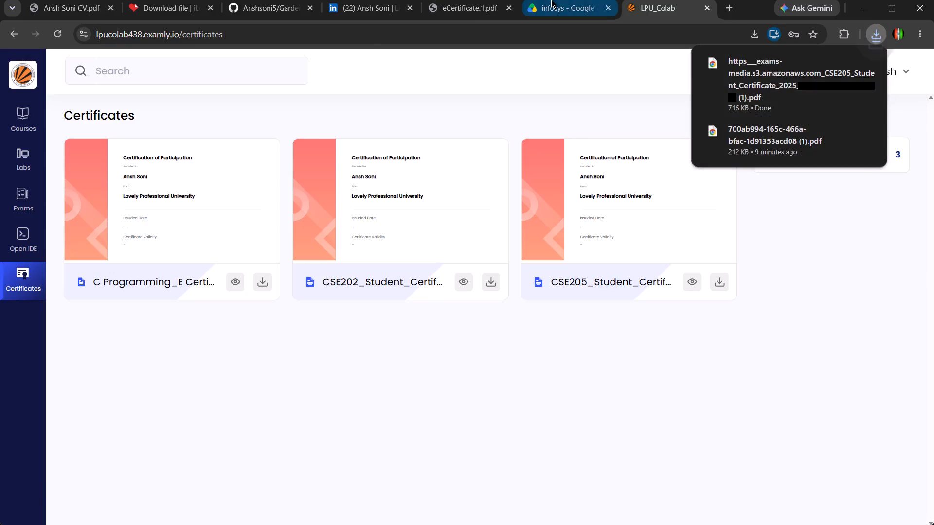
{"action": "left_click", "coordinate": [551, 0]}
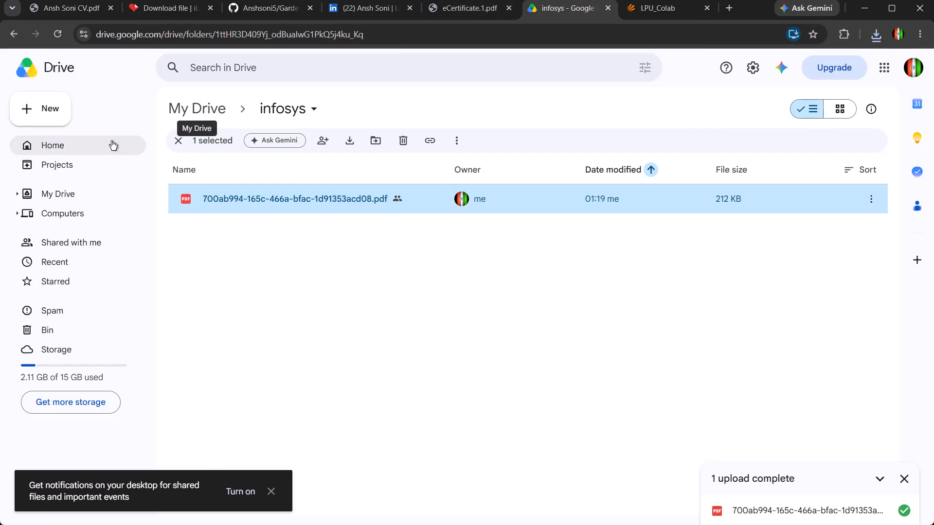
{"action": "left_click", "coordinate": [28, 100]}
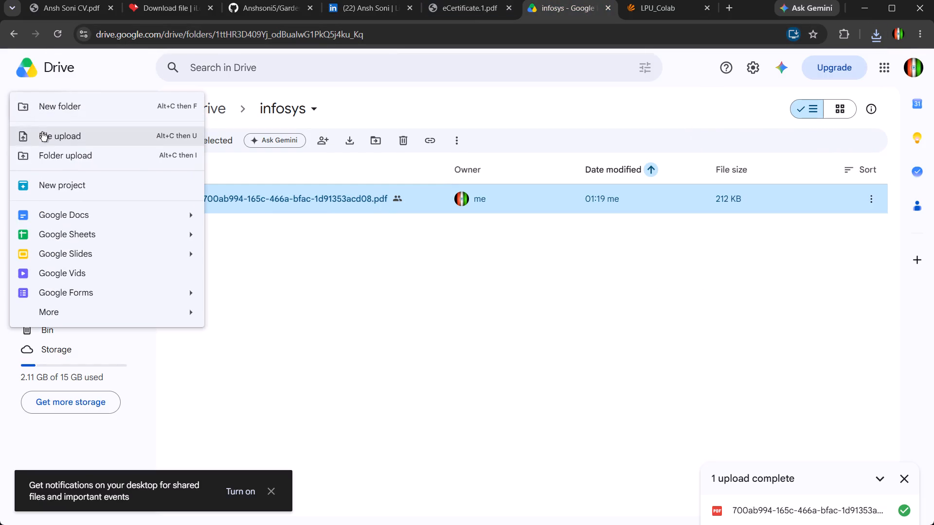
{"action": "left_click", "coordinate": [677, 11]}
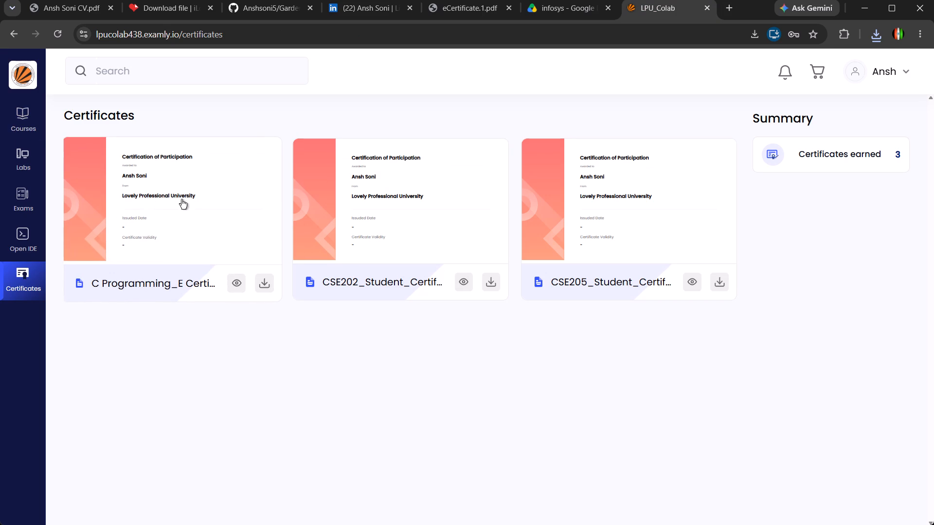
Look through the My Courses page in LPU_Colab for the enrolled courses, then return to the Certificates page.
{"action": "left_click", "coordinate": [23, 120]}
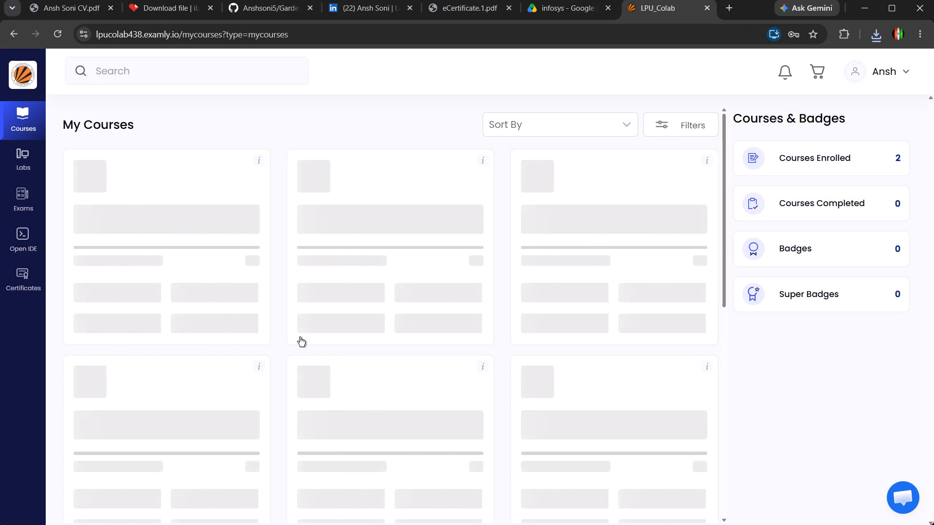
{"action": "scroll", "coordinate": [300, 337], "scroll_direction": "down", "scroll_amount": 2}
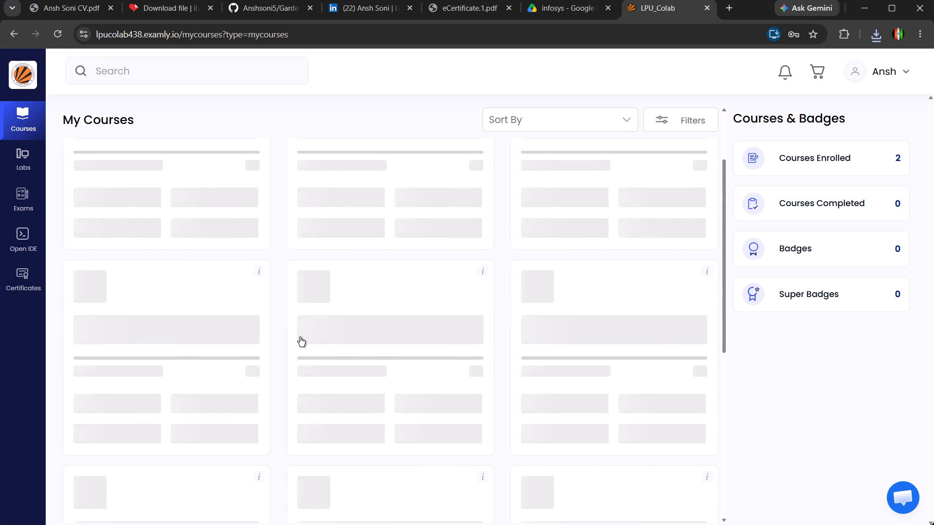
{"action": "scroll", "coordinate": [273, 320], "scroll_direction": "up", "scroll_amount": 1}
{"action": "scroll", "coordinate": [273, 320], "scroll_direction": "down", "scroll_amount": 3}
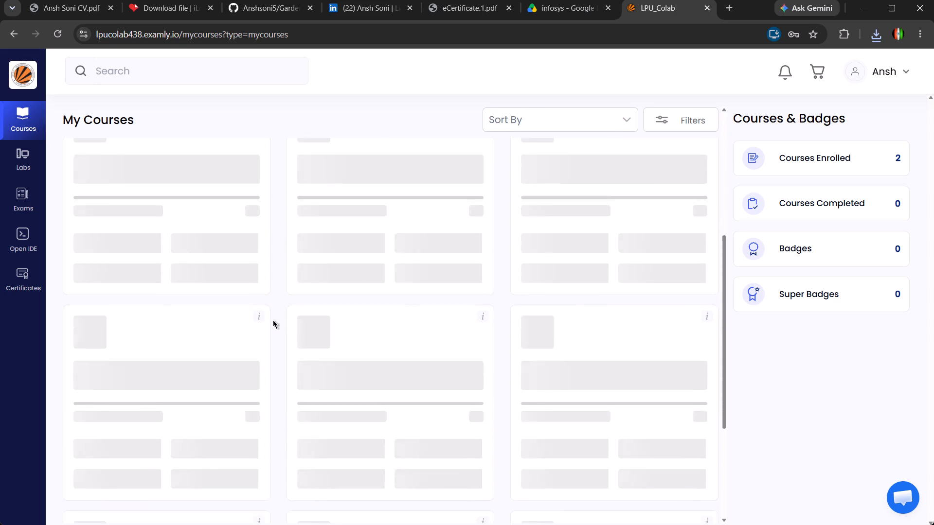
{"action": "scroll", "coordinate": [273, 320], "scroll_direction": "down", "scroll_amount": 2}
{"action": "scroll", "coordinate": [273, 320], "scroll_direction": "up", "scroll_amount": 4}
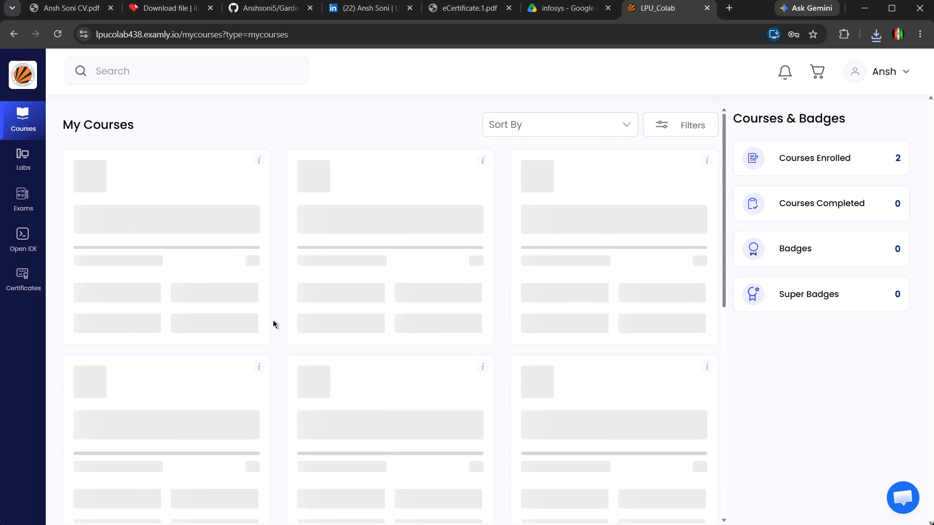
{"action": "left_click", "coordinate": [216, 70]}
{"action": "scroll", "coordinate": [262, 254], "scroll_direction": "down", "scroll_amount": 2}
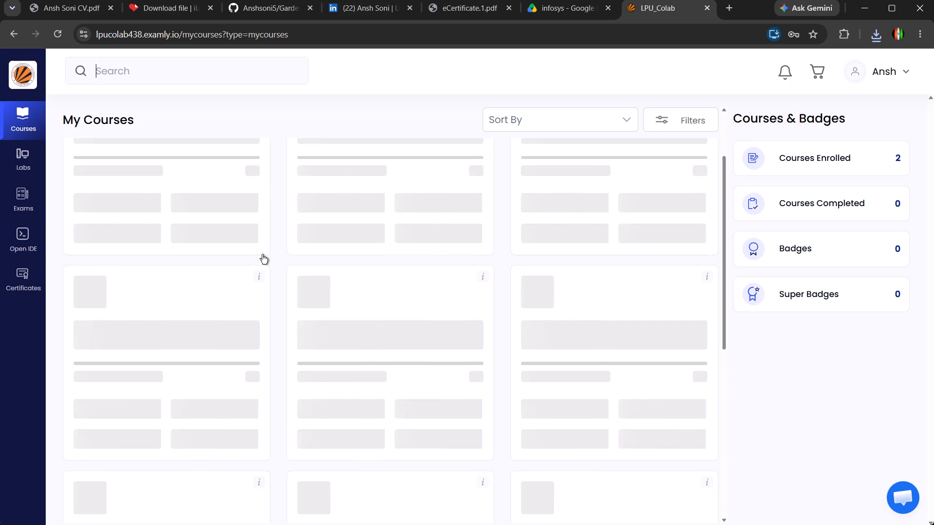
{"action": "scroll", "coordinate": [262, 254], "scroll_direction": "down", "scroll_amount": 2}
{"action": "scroll", "coordinate": [262, 254], "scroll_direction": "up", "scroll_amount": 6}
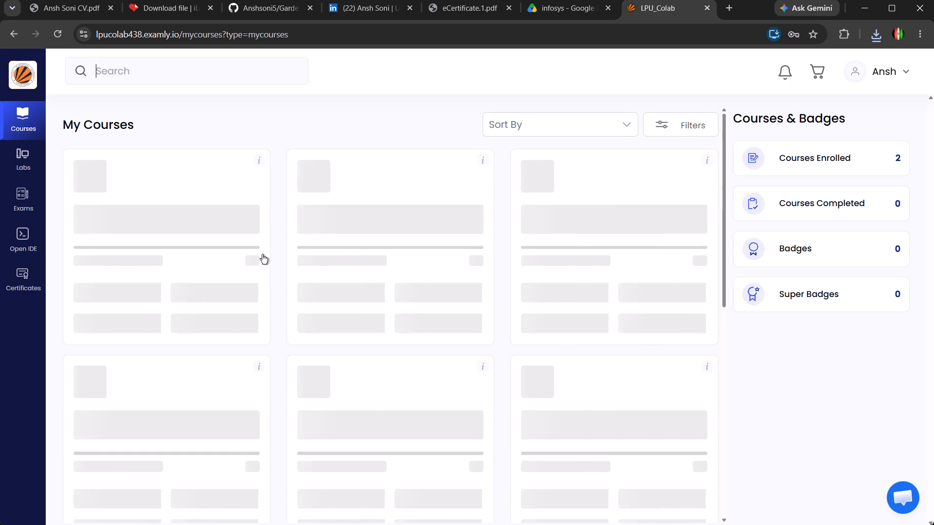
{"action": "left_click", "coordinate": [29, 286]}
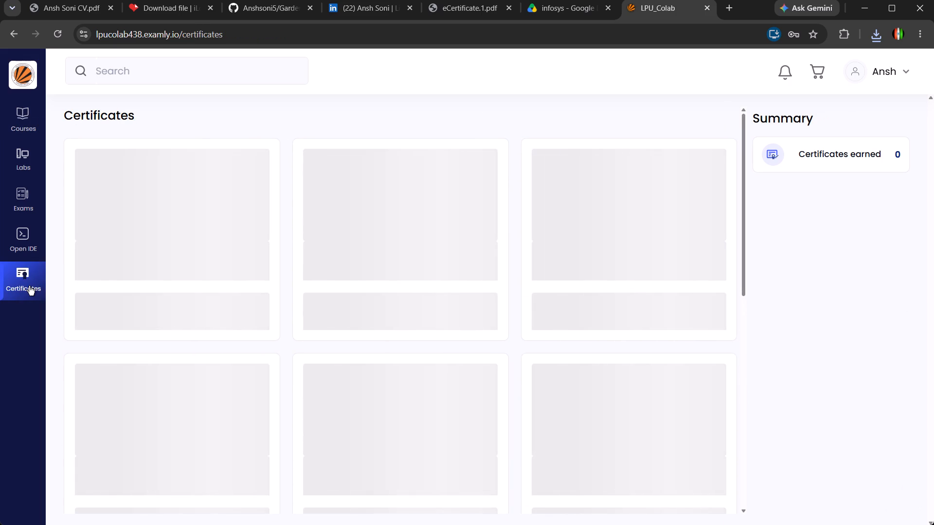
Switch to Google Drive and go from the infosys folder to My Drive.
{"action": "left_click", "coordinate": [582, 0]}
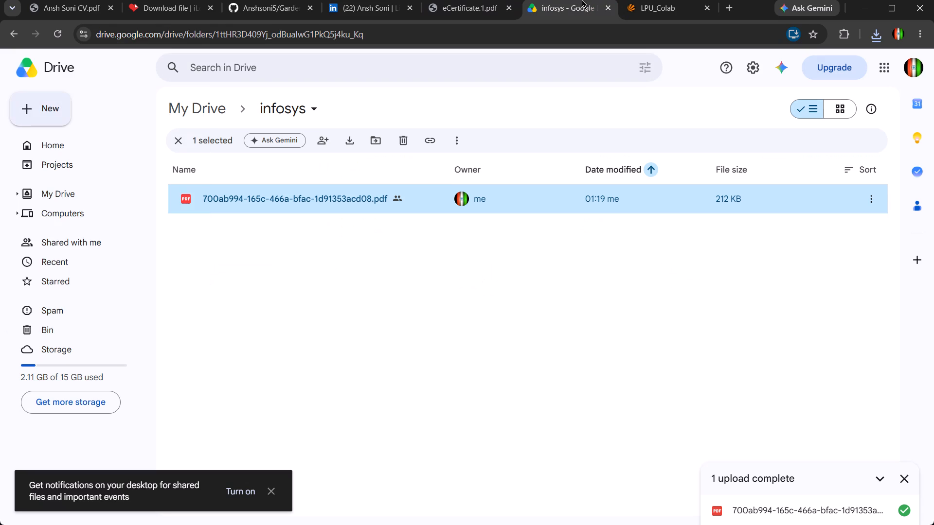
{"action": "left_click", "coordinate": [196, 102]}
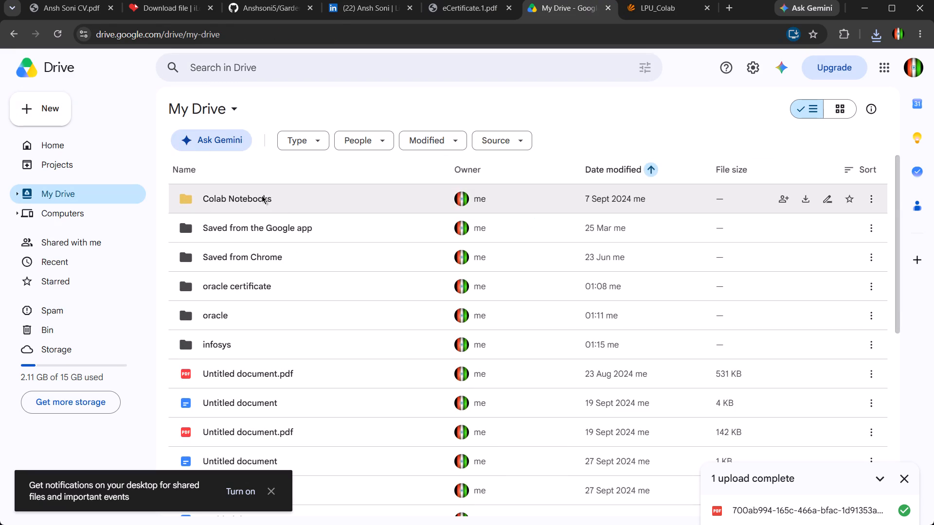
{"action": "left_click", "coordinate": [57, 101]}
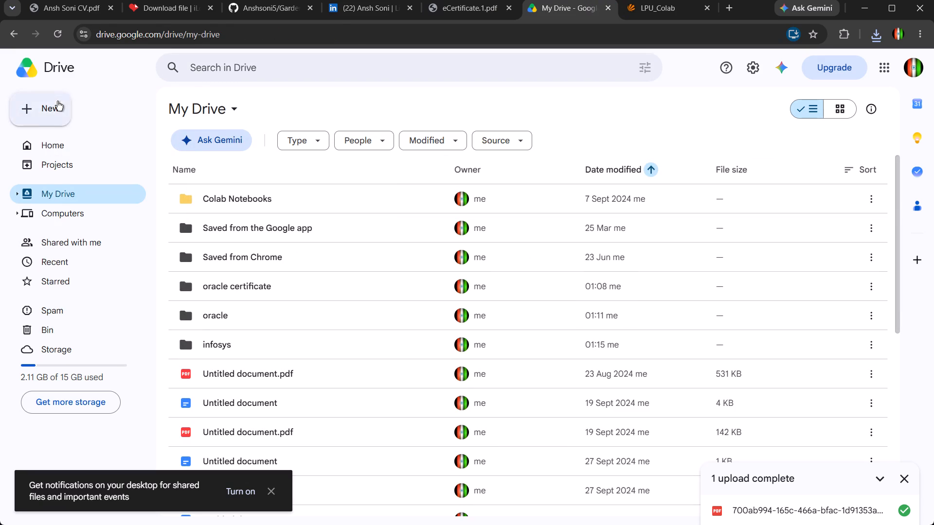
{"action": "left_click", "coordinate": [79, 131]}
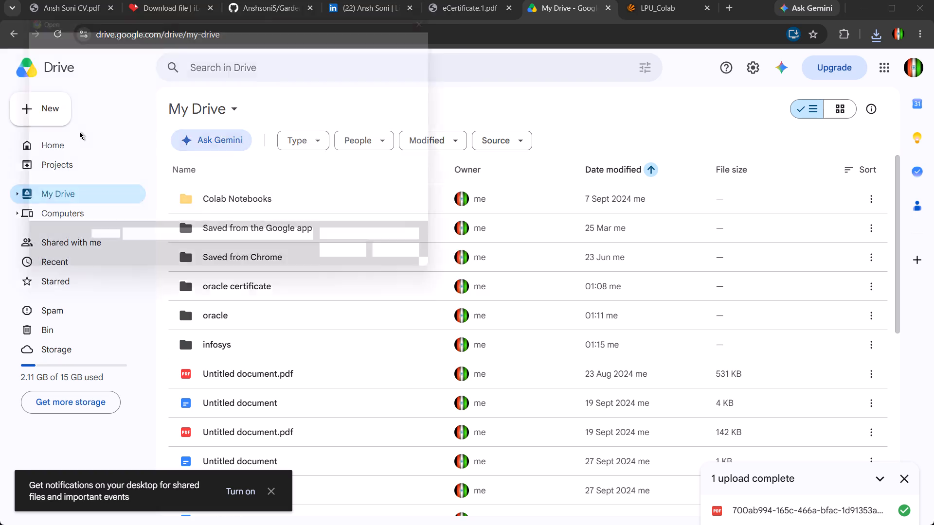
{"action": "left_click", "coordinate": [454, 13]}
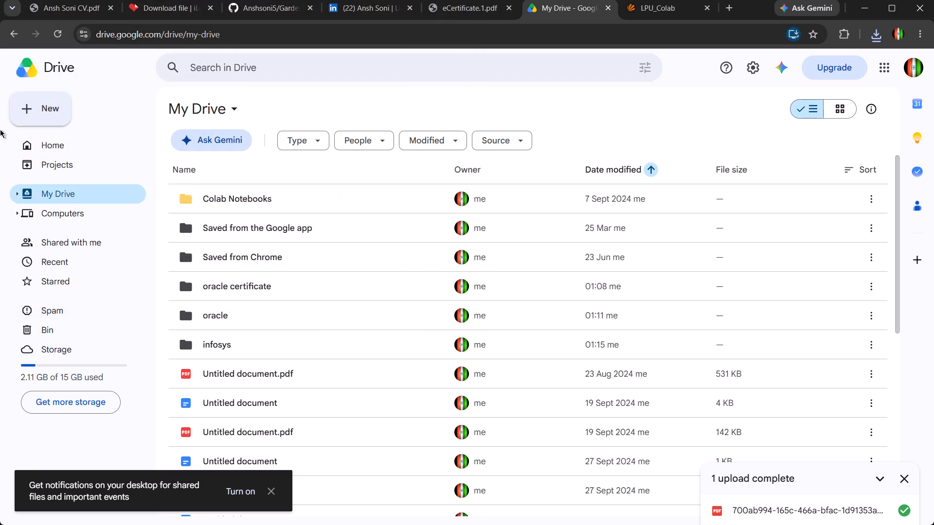
Create a new folder named DSA in My Drive.
{"action": "left_click", "coordinate": [24, 123]}
{"action": "left_click", "coordinate": [61, 111]}
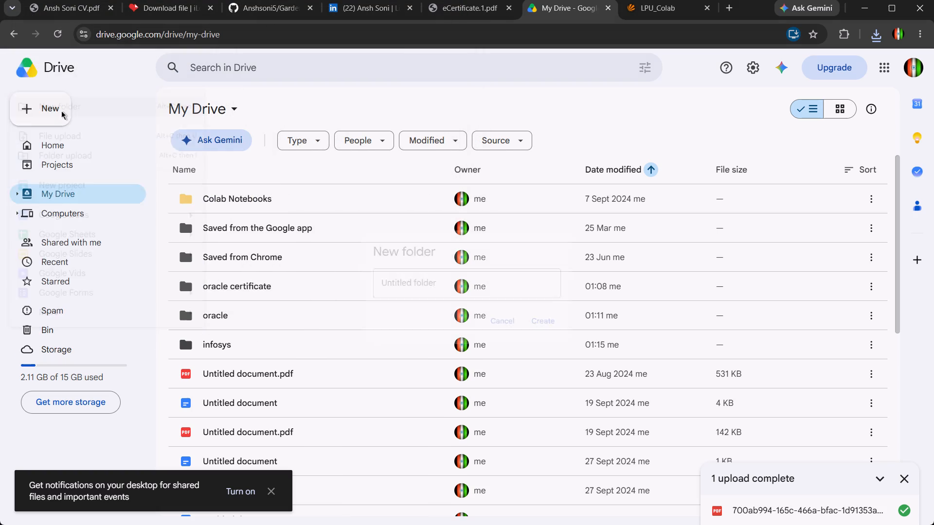
{"action": "key", "text": "BackSpace"}
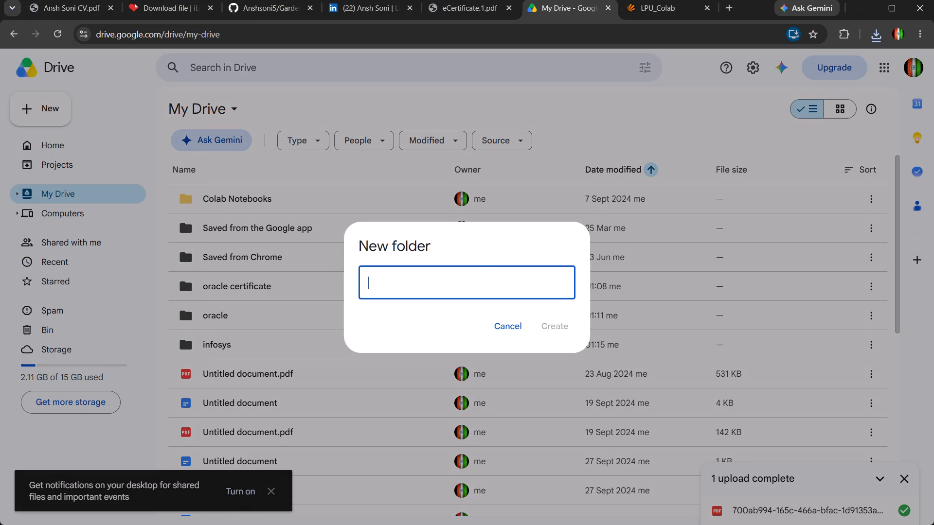
{"action": "type", "text": "DSA"}
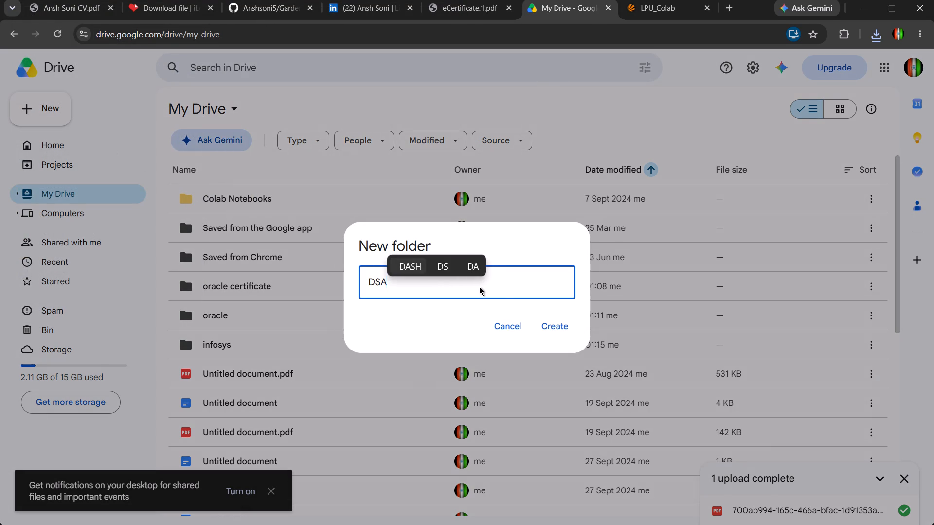
{"action": "left_click", "coordinate": [549, 328]}
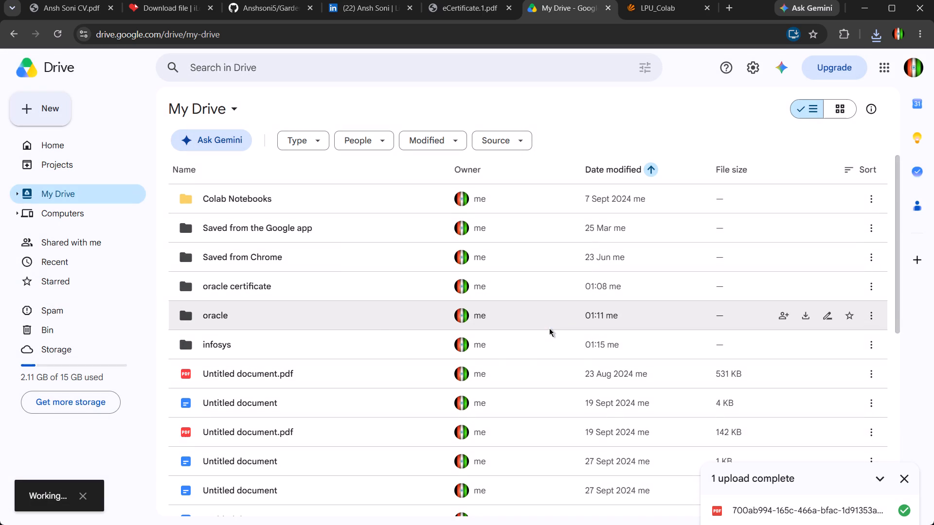
Open the DSA folder in My Drive.
{"action": "double_click", "coordinate": [245, 330]}
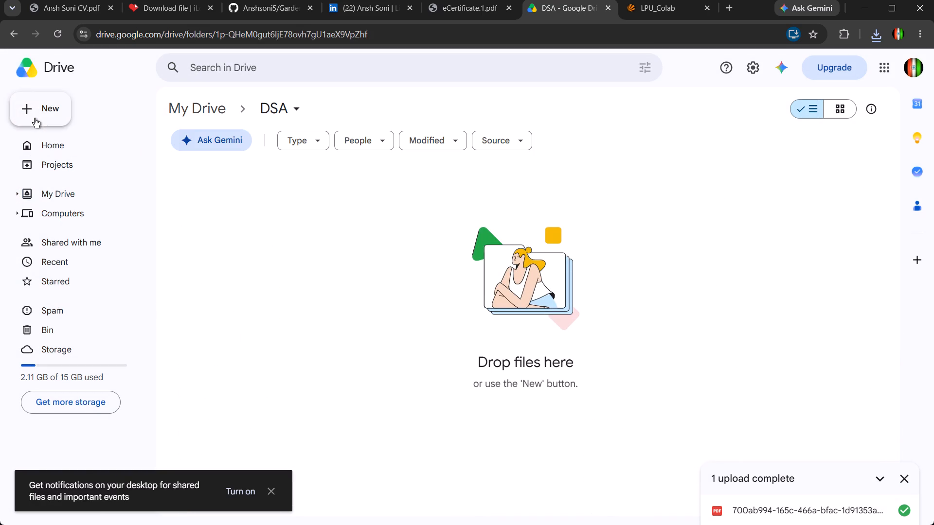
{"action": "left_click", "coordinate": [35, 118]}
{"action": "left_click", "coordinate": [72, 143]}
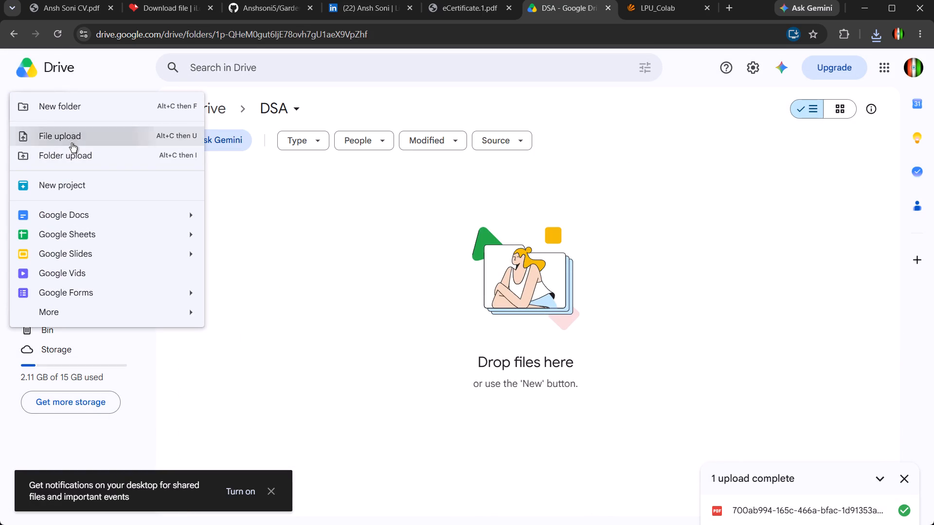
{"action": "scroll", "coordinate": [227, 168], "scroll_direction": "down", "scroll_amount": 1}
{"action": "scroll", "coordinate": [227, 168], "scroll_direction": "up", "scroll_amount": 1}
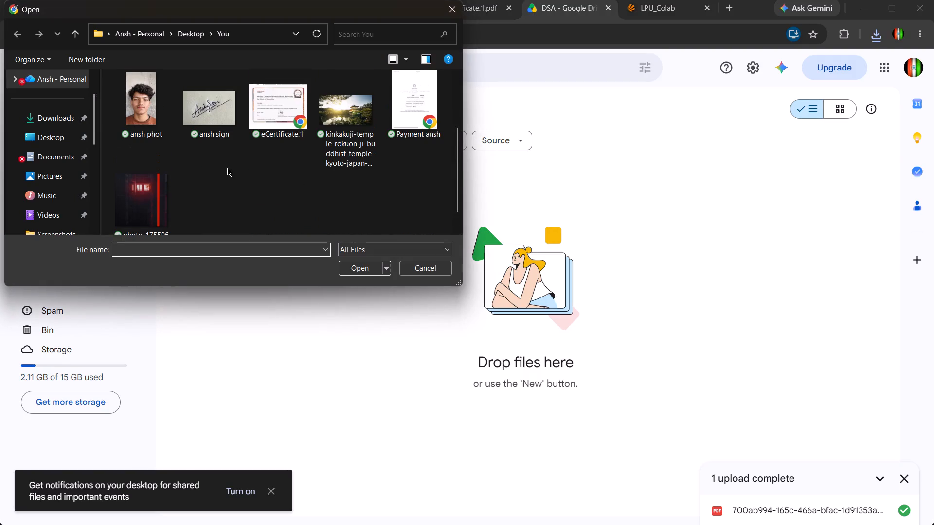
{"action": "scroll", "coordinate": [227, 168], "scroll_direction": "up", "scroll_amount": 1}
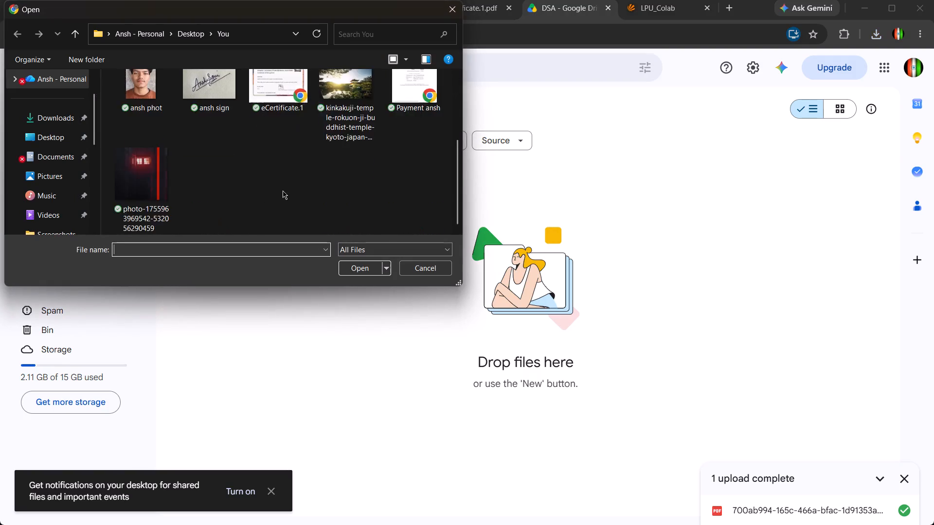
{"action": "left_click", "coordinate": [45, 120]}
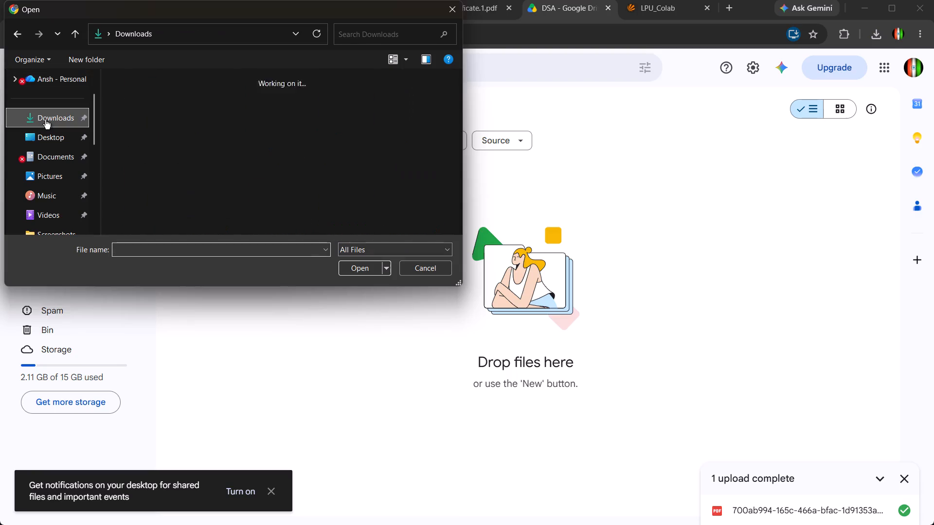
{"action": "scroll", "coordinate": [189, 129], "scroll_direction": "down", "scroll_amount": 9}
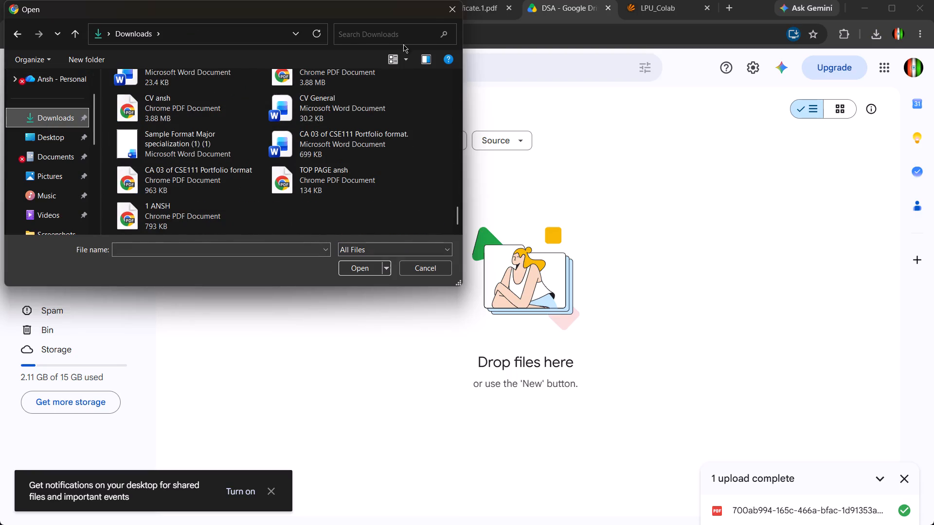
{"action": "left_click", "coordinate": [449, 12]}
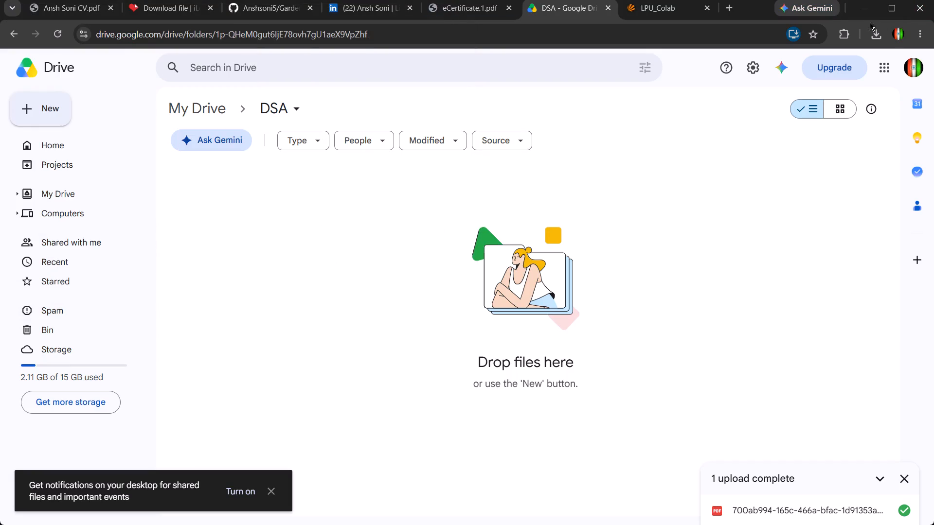
Locate the most recently downloaded CSE205 student certificate in File Explorer and copy the path of its Desktop folder.
{"action": "left_click", "coordinate": [885, 34]}
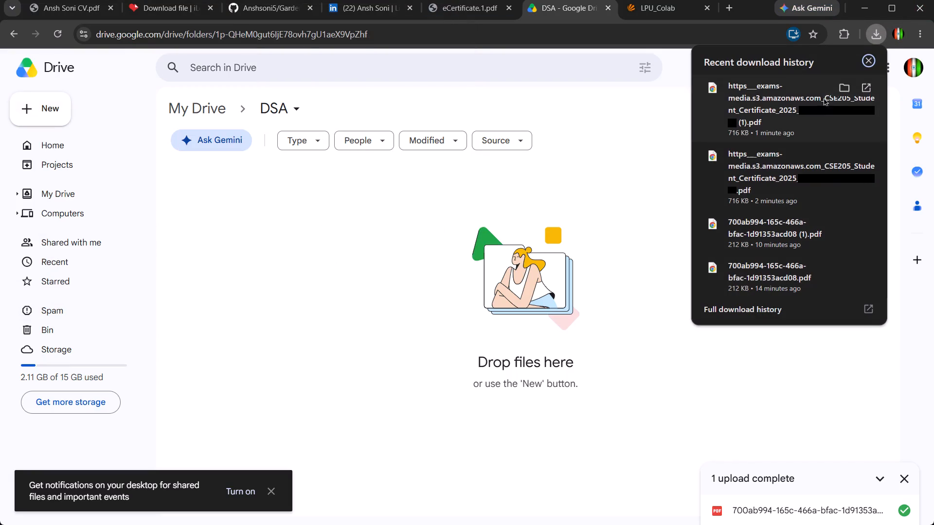
{"action": "left_click", "coordinate": [843, 86]}
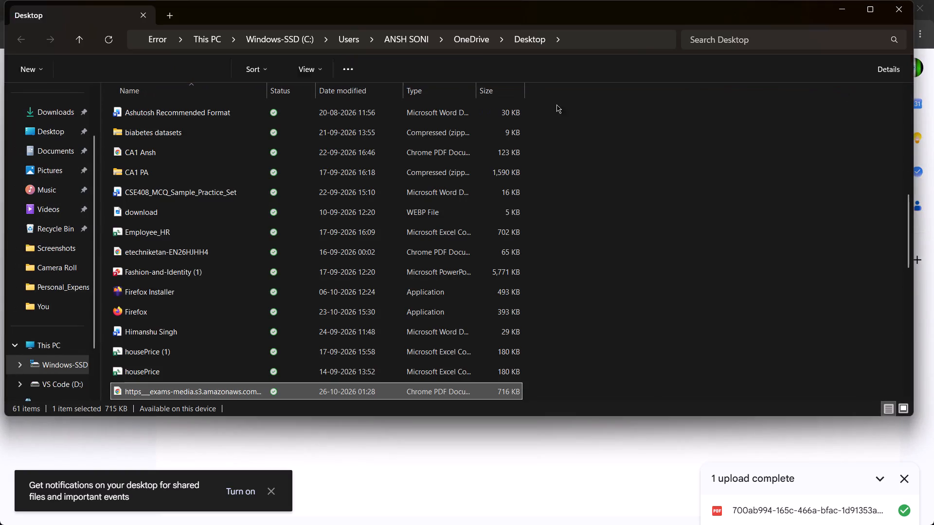
{"action": "left_click", "coordinate": [577, 40]}
{"action": "key", "text": "ctrl+c"}
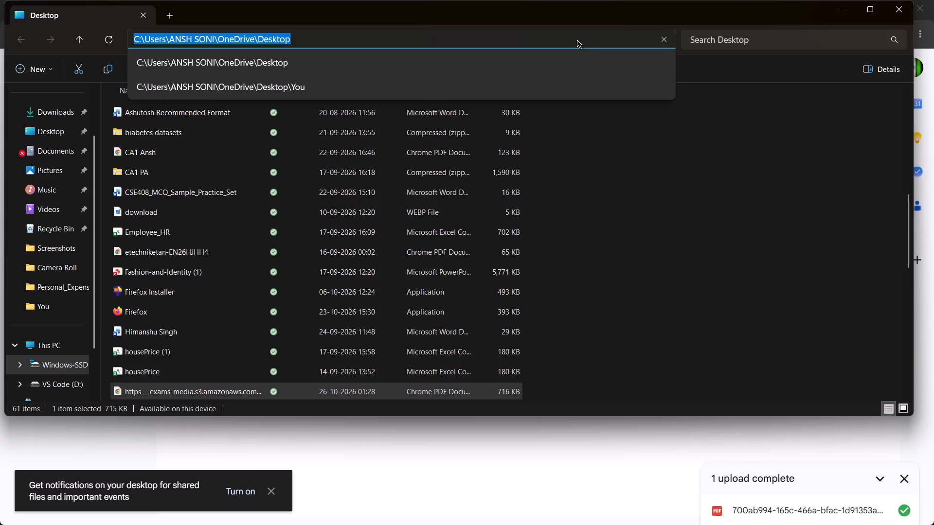
{"action": "left_click", "coordinate": [904, 5]}
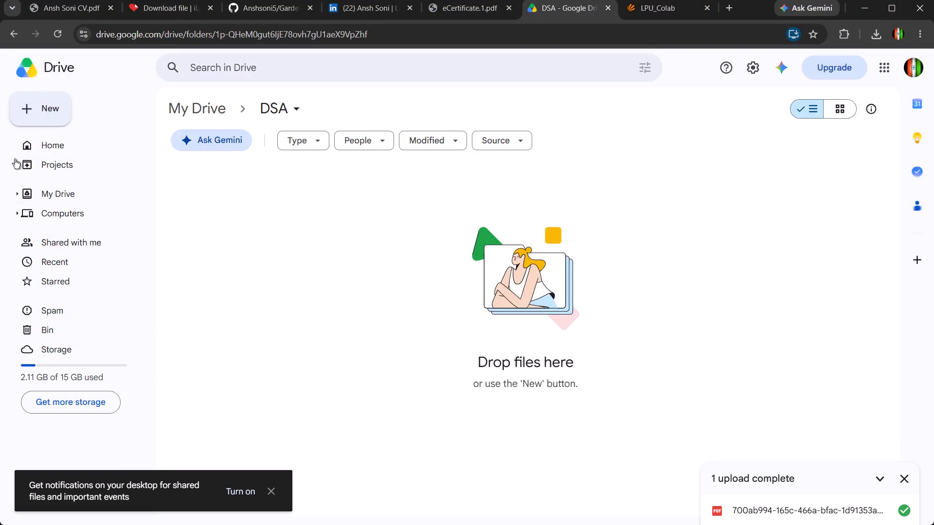
Upload the newest CSE205 student certificate PDF into the DSA folder, using the copied Desktop path to find it.
{"action": "left_click", "coordinate": [38, 107]}
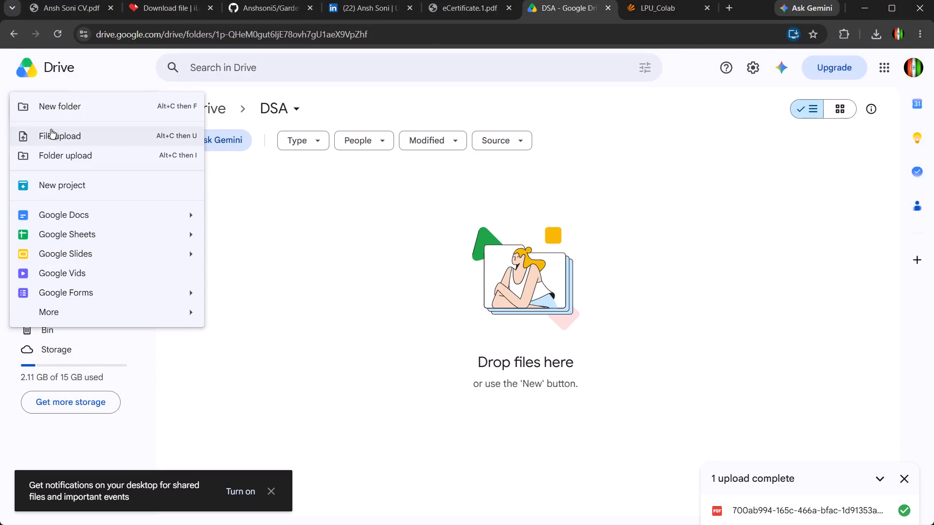
{"action": "left_click", "coordinate": [51, 129]}
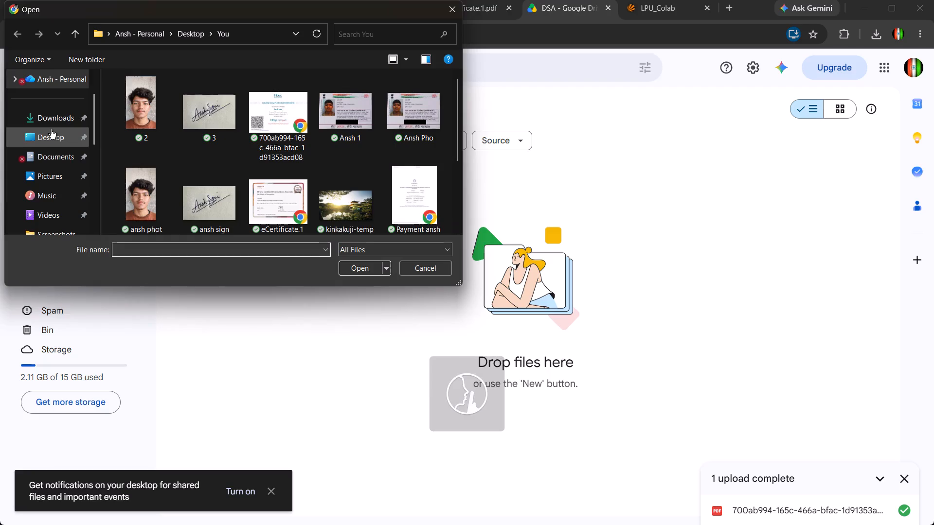
{"action": "left_click", "coordinate": [251, 32]}
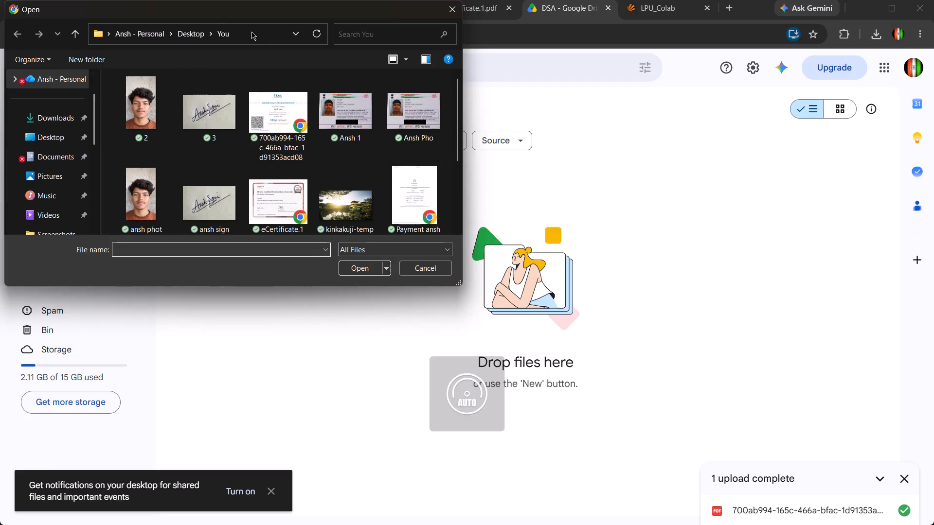
{"action": "key", "text": "BackSpace"}
{"action": "key", "text": "ctrl+v"}
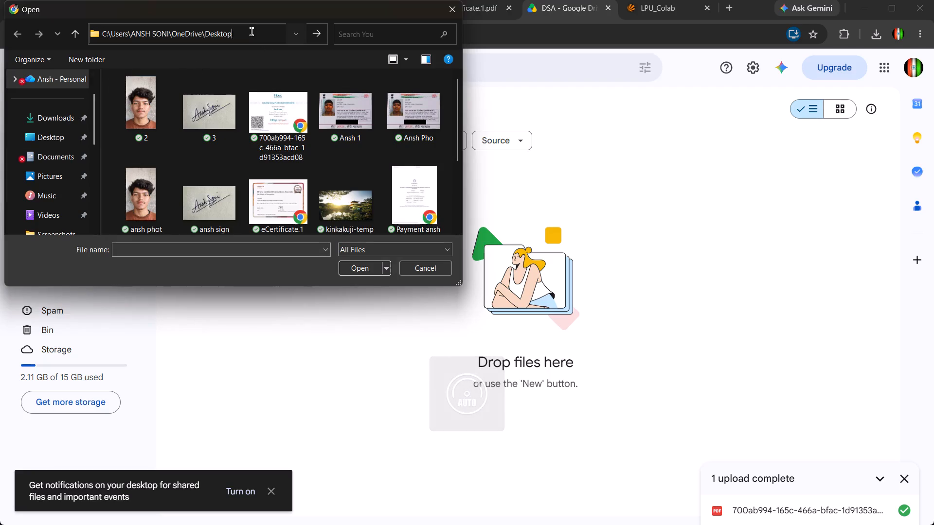
{"action": "key", "text": "Return"}
{"action": "scroll", "coordinate": [279, 173], "scroll_direction": "down", "scroll_amount": 3}
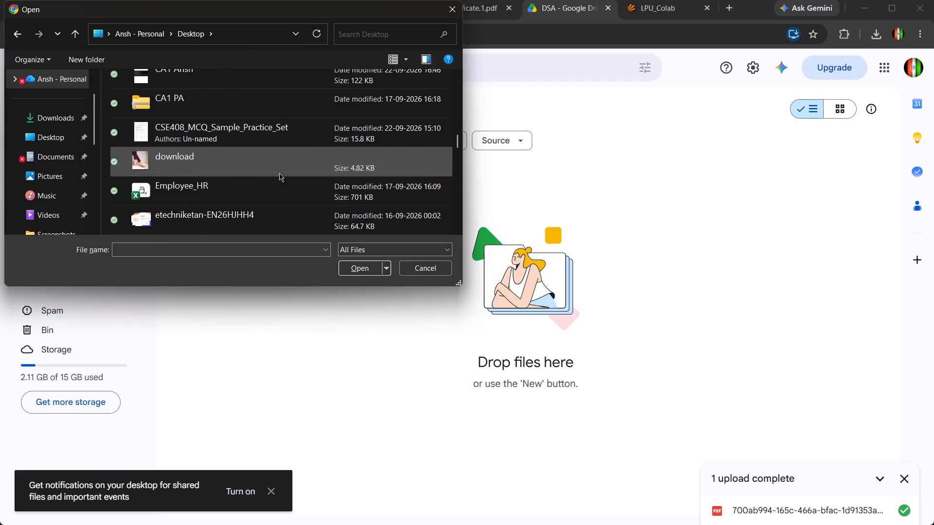
{"action": "scroll", "coordinate": [279, 173], "scroll_direction": "down", "scroll_amount": 1}
{"action": "left_click", "coordinate": [260, 195]}
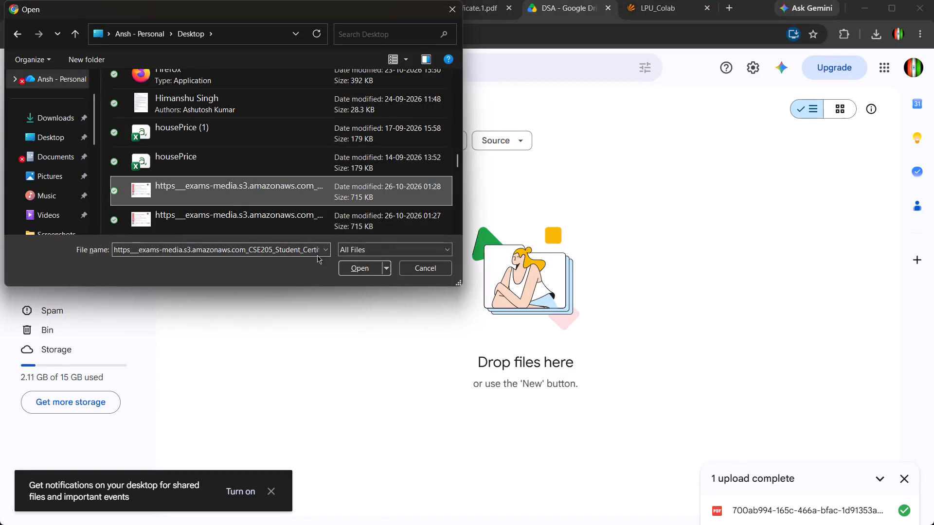
{"action": "left_click", "coordinate": [369, 272]}
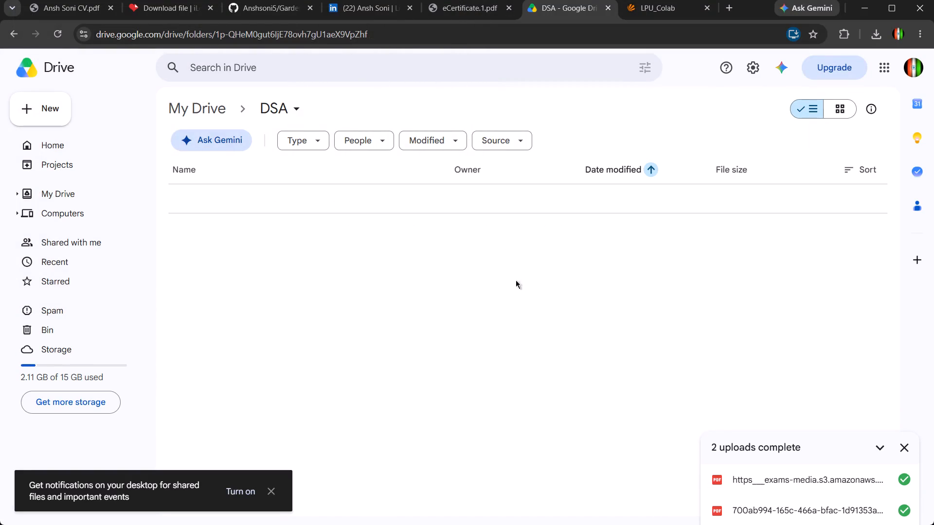
Preview the uploaded CSE205 certificate to check its contents, then return to the DSA folder.
{"action": "double_click", "coordinate": [323, 190]}
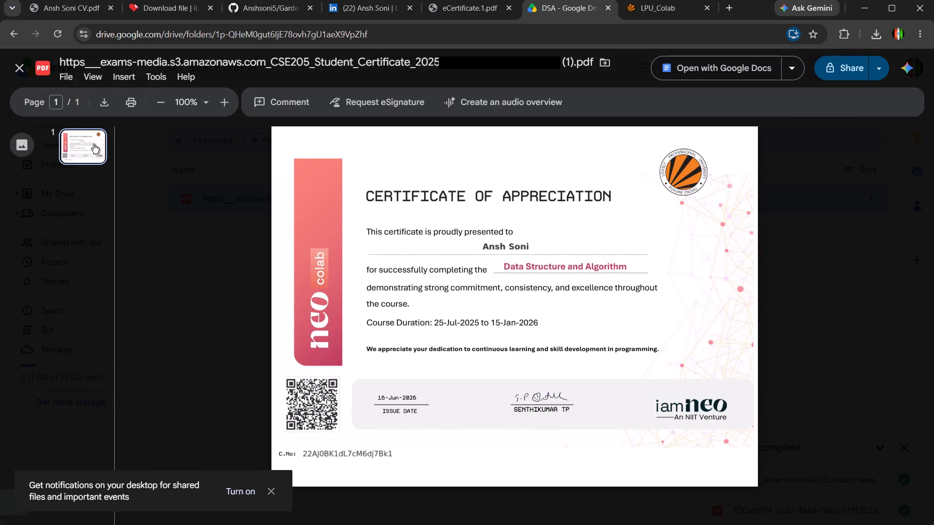
{"action": "left_click", "coordinate": [20, 79]}
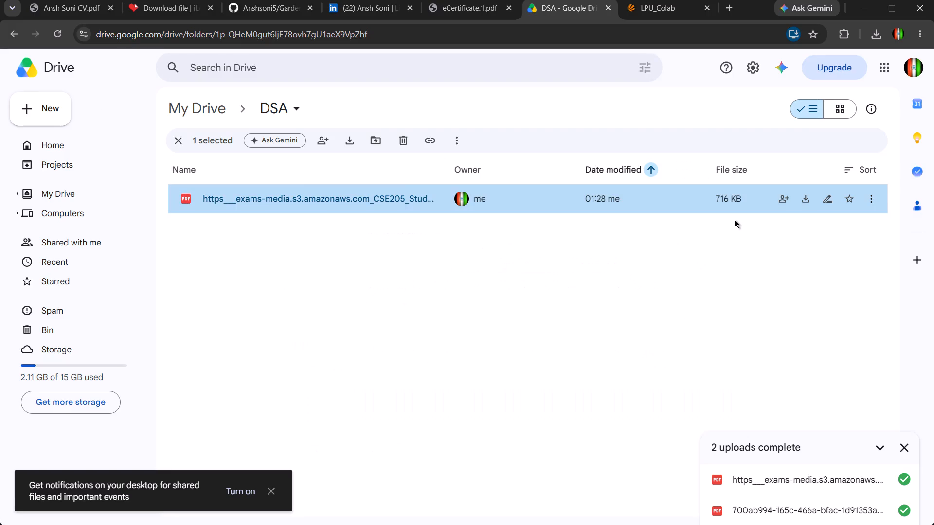
Change the general access of the CSE205 certificate PDF to Anyone with the link.
{"action": "left_click", "coordinate": [787, 200]}
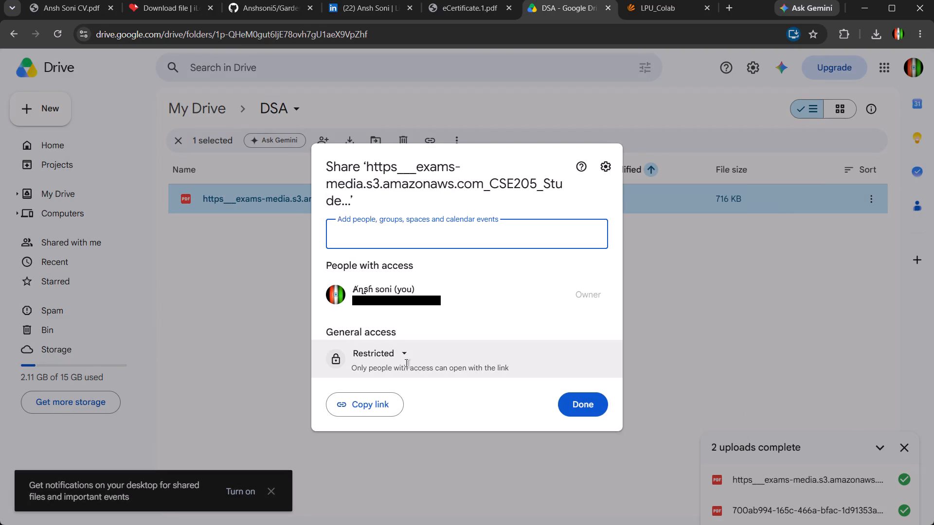
{"action": "left_click", "coordinate": [399, 361]}
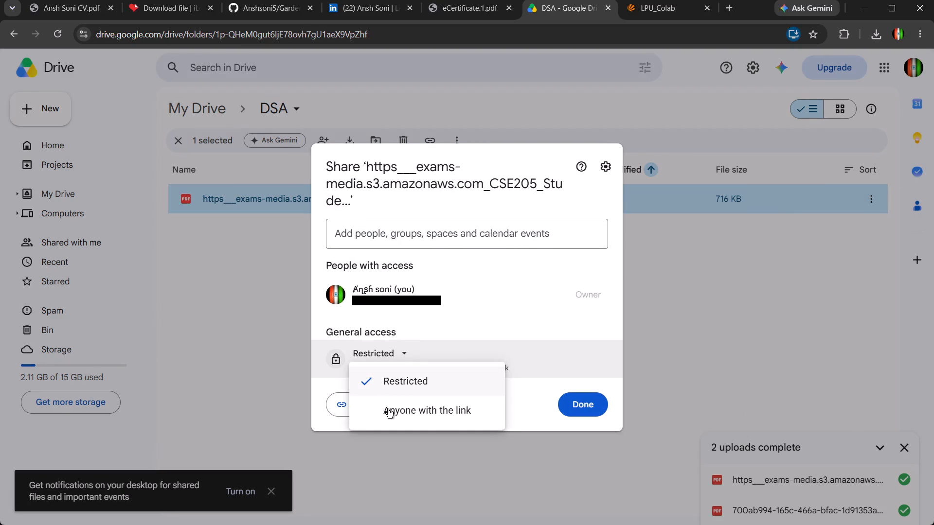
{"action": "left_click", "coordinate": [388, 408]}
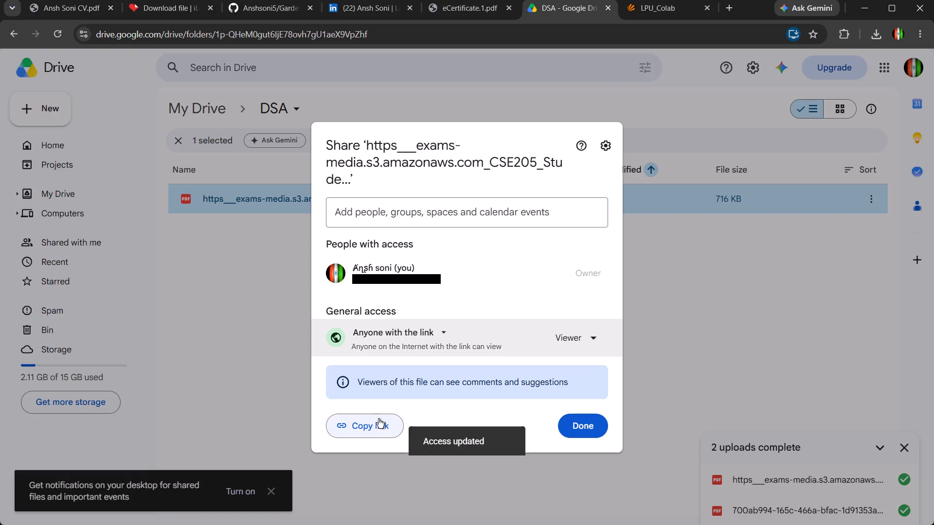
Copy the sharing link of the CSE205 certificate PDF and close its sharing settings.
{"action": "left_click", "coordinate": [377, 420]}
{"action": "left_click", "coordinate": [583, 422]}
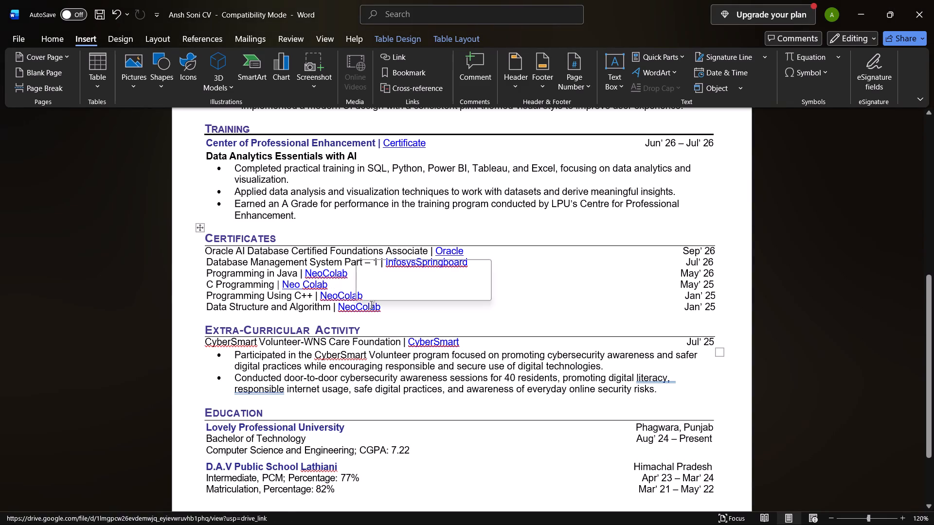
In the Word CV, replace the hyperlink address of NeoColab on the Data Structure and Algorithm certificate line with the copied Drive link.
{"action": "left_click_drag", "start_coordinate": [380, 308], "coordinate": [343, 309]}
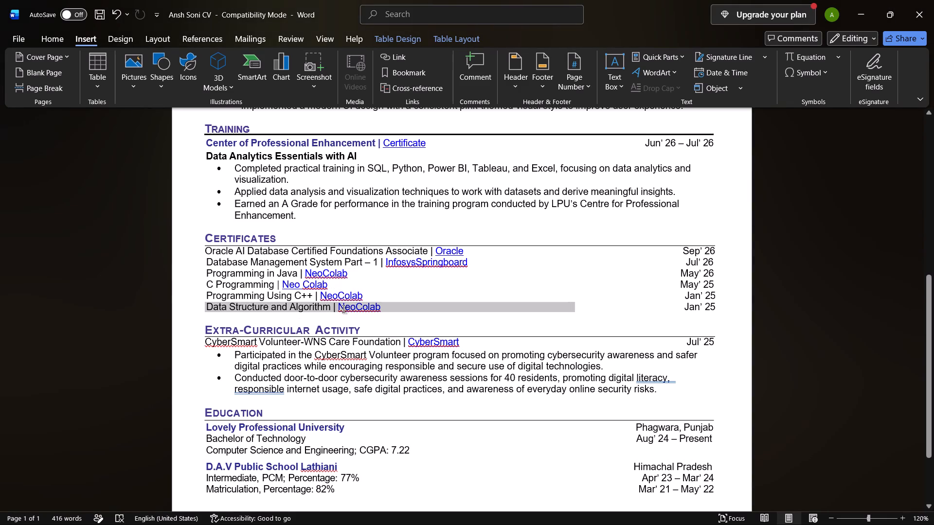
{"action": "left_click_drag", "start_coordinate": [343, 309], "coordinate": [353, 309]}
{"action": "left_click", "coordinate": [341, 310]}
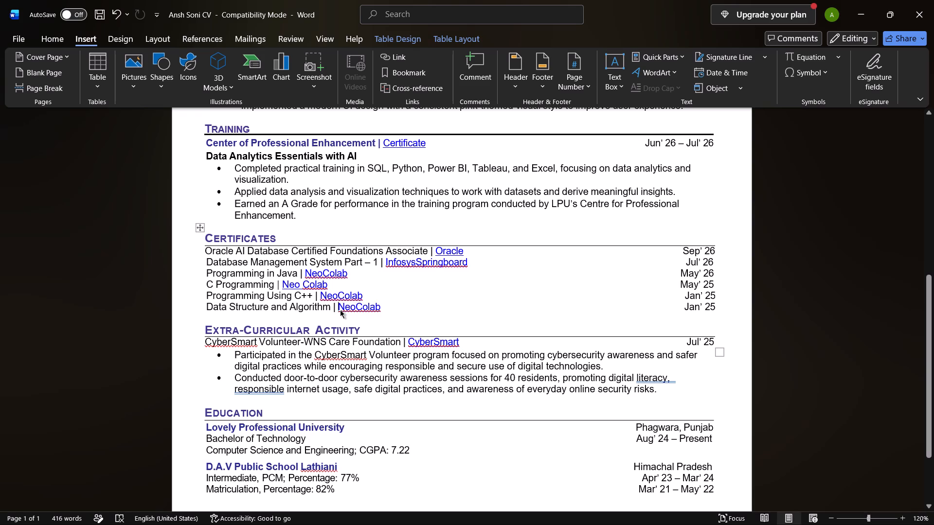
{"action": "left_click_drag", "start_coordinate": [339, 309], "coordinate": [380, 306]}
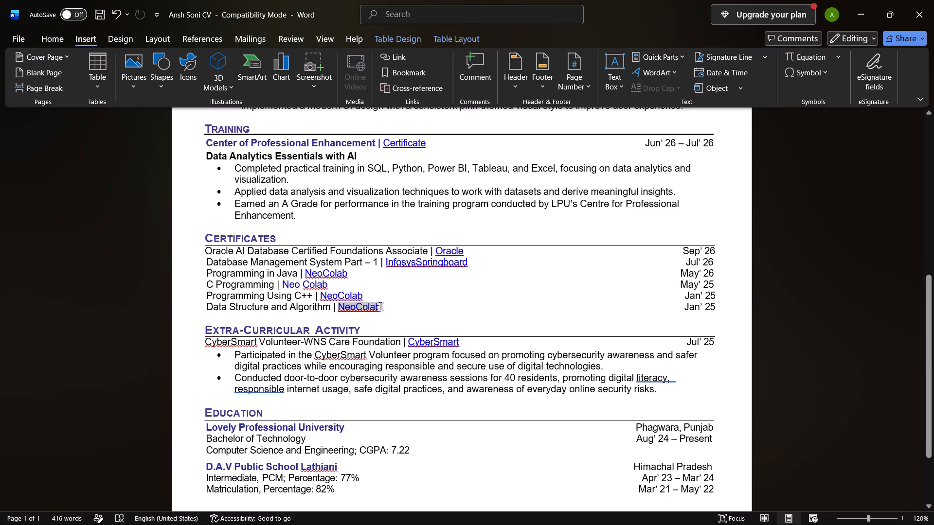
{"action": "left_click_drag", "start_coordinate": [380, 306], "coordinate": [383, 306]}
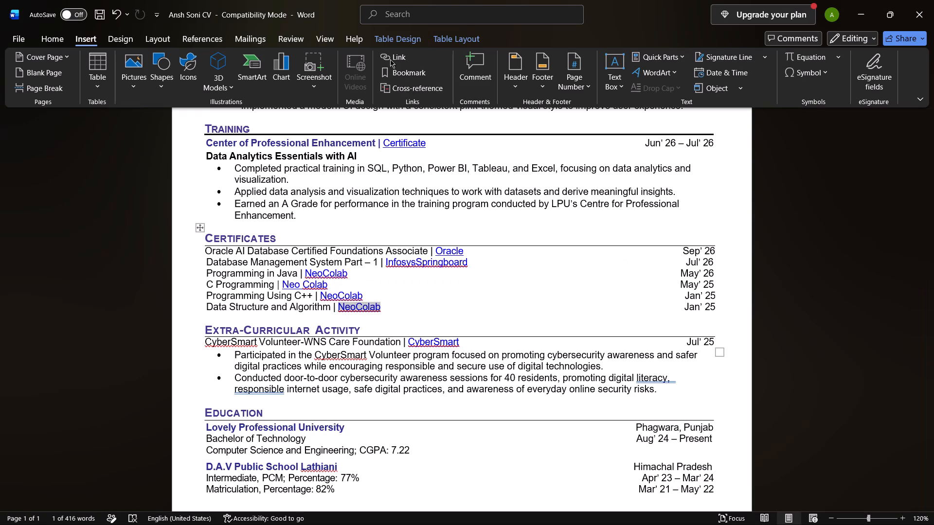
{"action": "left_click", "coordinate": [390, 59]}
{"action": "key", "text": "BackSpace"}
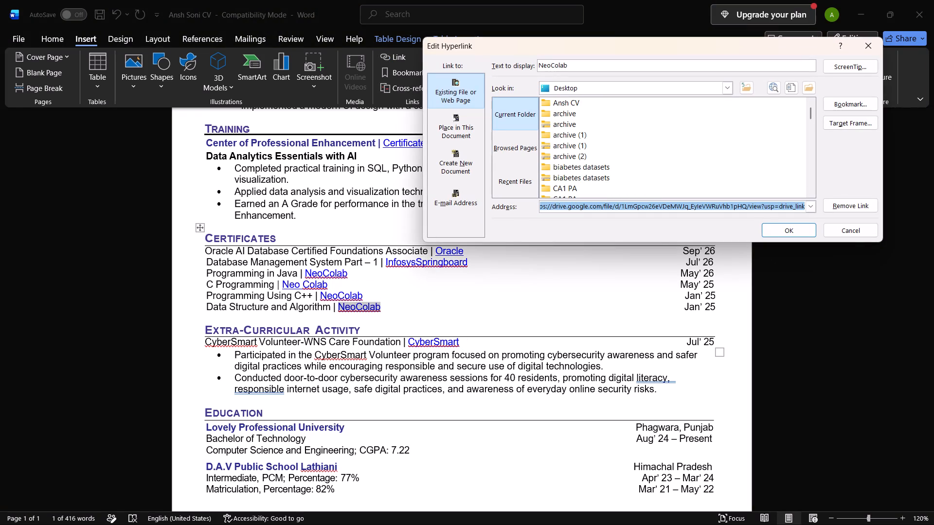
{"action": "key", "text": "ctrl+v"}
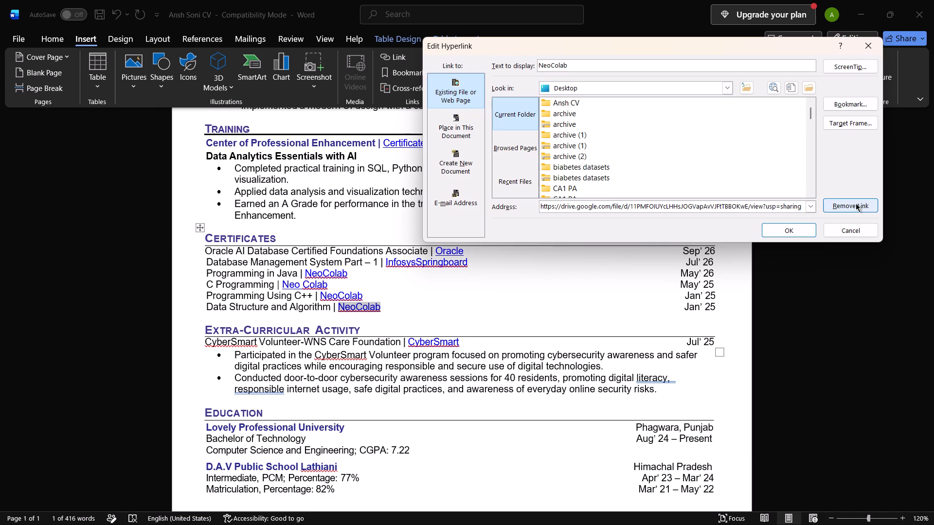
{"action": "left_click", "coordinate": [774, 225]}
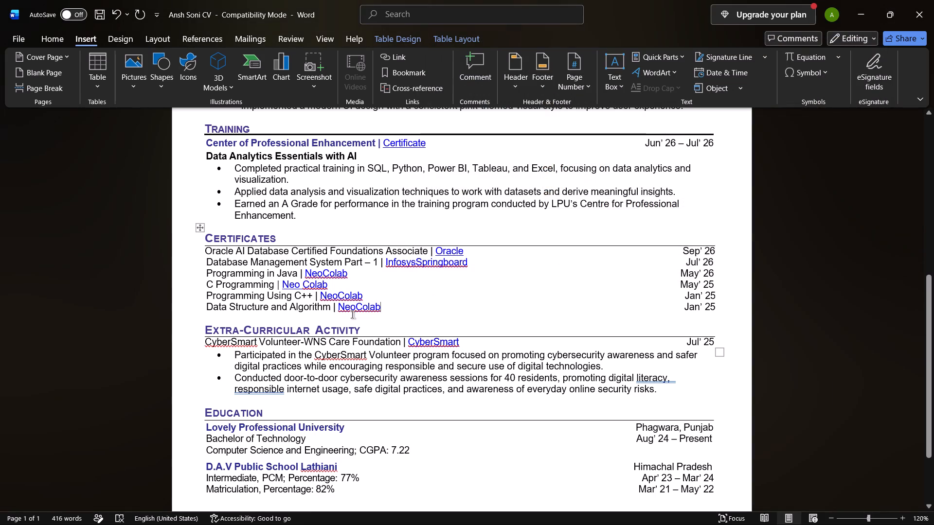
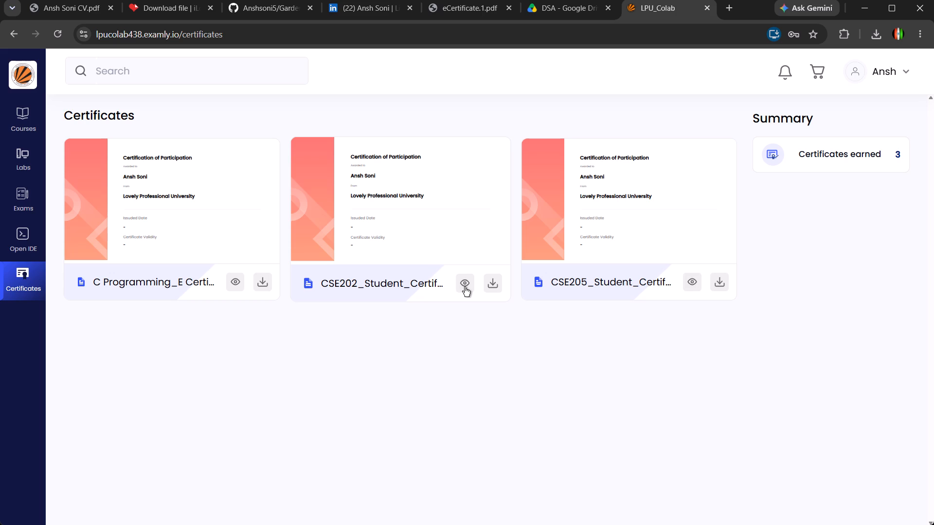
Download the CSE202 student certificate from the LPU Colab certificates page as a PDF to the Desktop and copy the Desktop folder path.
{"action": "left_click", "coordinate": [465, 287]}
{"action": "left_click", "coordinate": [459, 279]}
{"action": "scroll", "coordinate": [469, 262], "scroll_direction": "up", "scroll_amount": 2}
{"action": "left_click", "coordinate": [488, 280]}
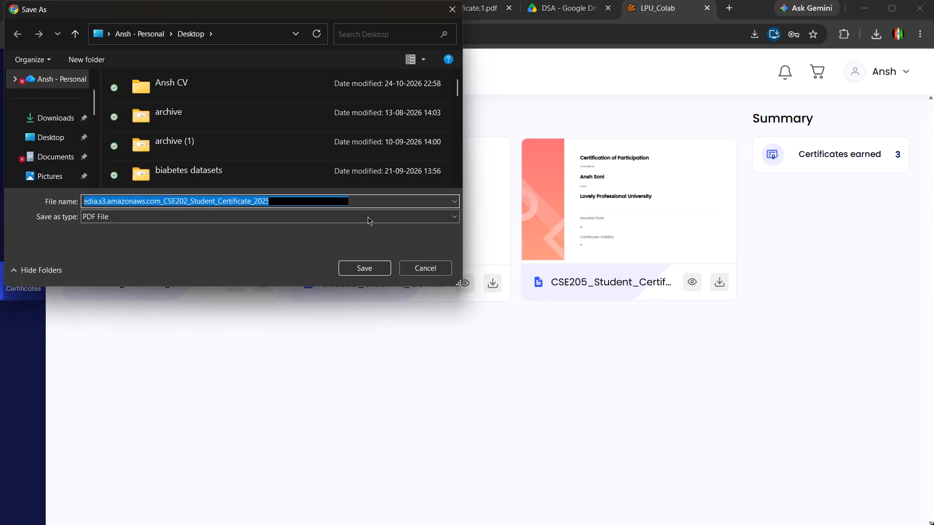
{"action": "left_click", "coordinate": [244, 26]}
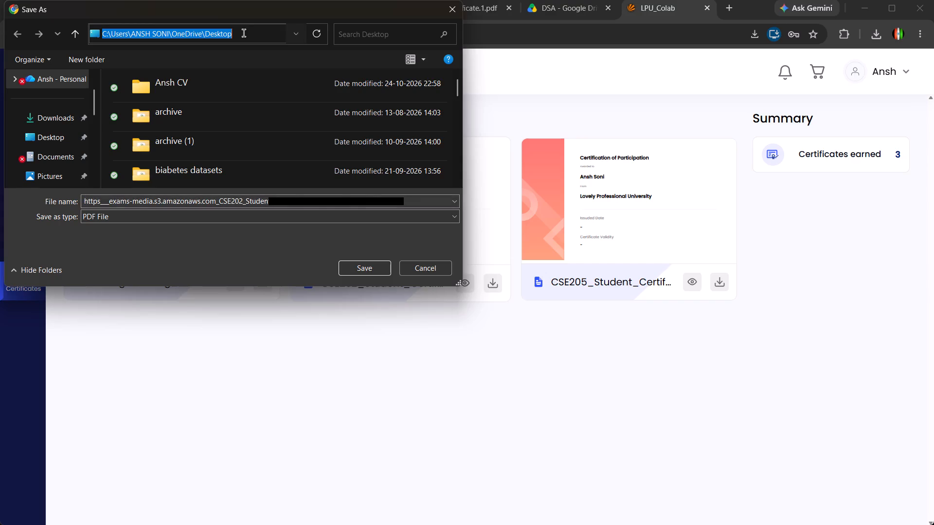
{"action": "key", "text": "ctrl+c"}
{"action": "left_click", "coordinate": [352, 268]}
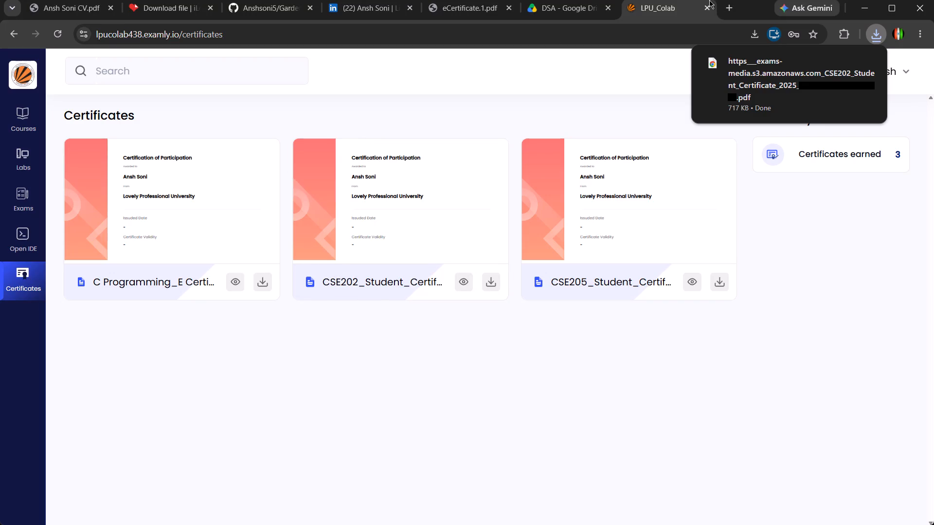
In Google Drive, create a new folder named CPP in My Drive.
{"action": "left_click", "coordinate": [559, 0]}
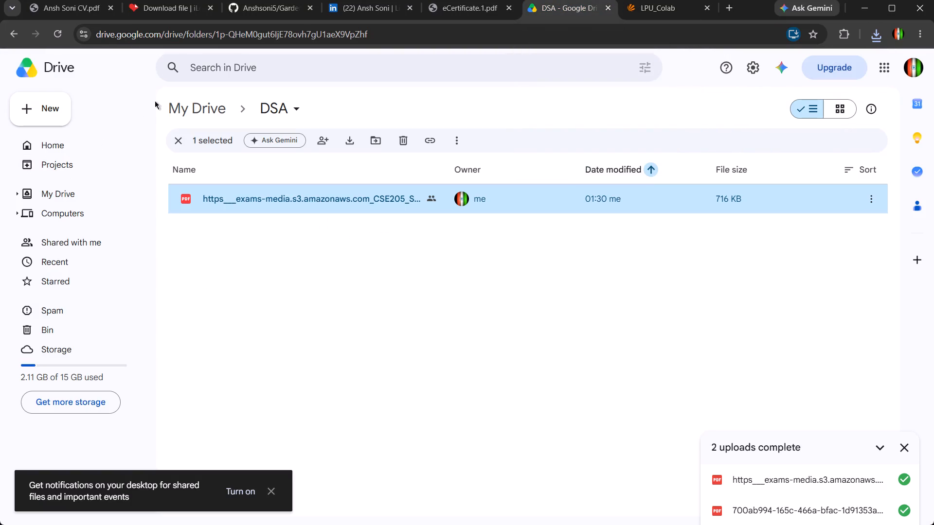
{"action": "left_click", "coordinate": [197, 107]}
{"action": "left_click", "coordinate": [8, 114]}
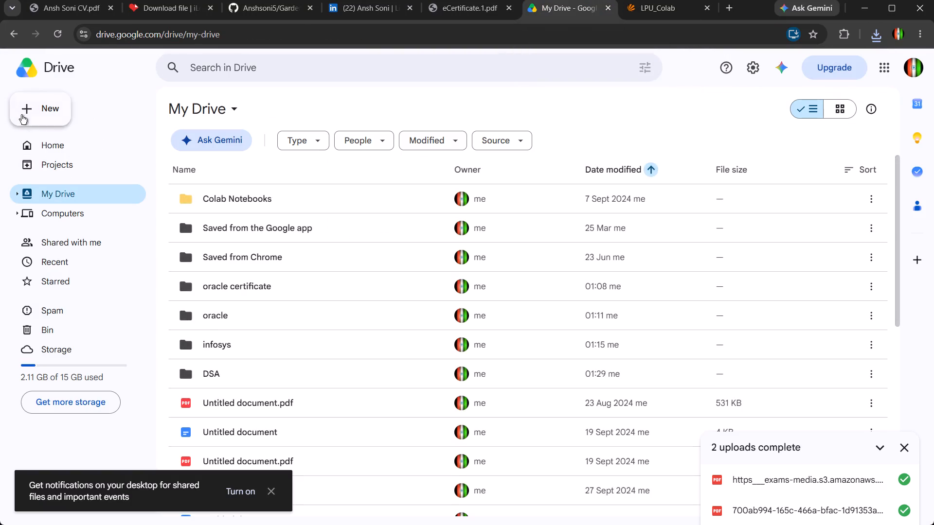
{"action": "left_click", "coordinate": [21, 115]}
{"action": "left_click", "coordinate": [67, 107]}
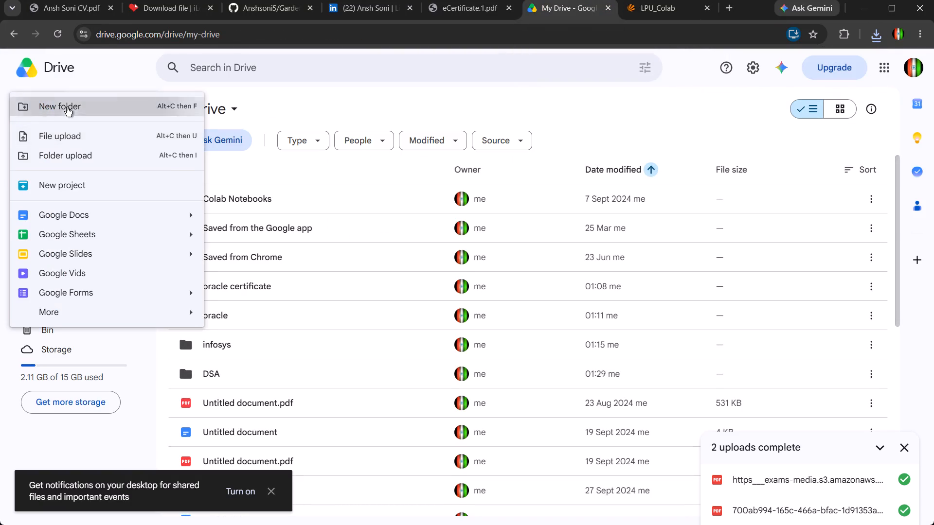
{"action": "key", "text": "BackSpace"}
{"action": "type", "text": "CPP"}
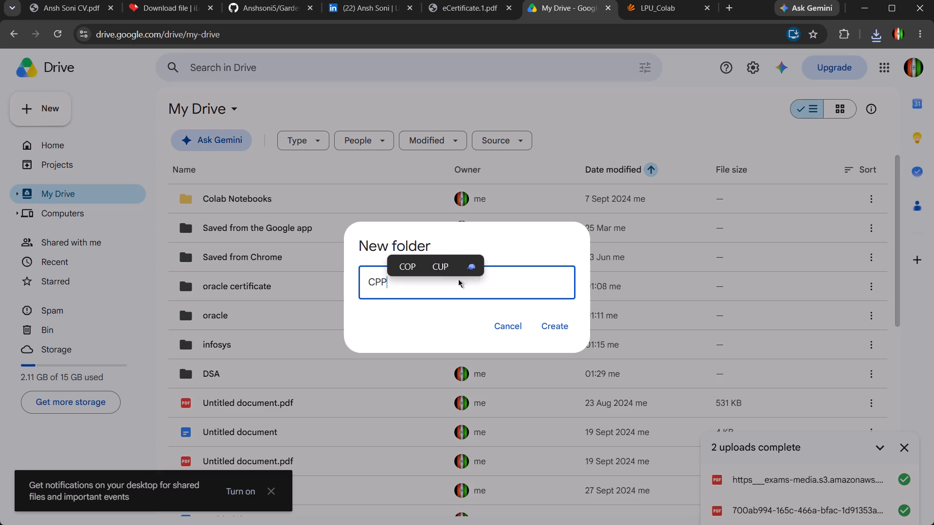
{"action": "left_click", "coordinate": [549, 329]}
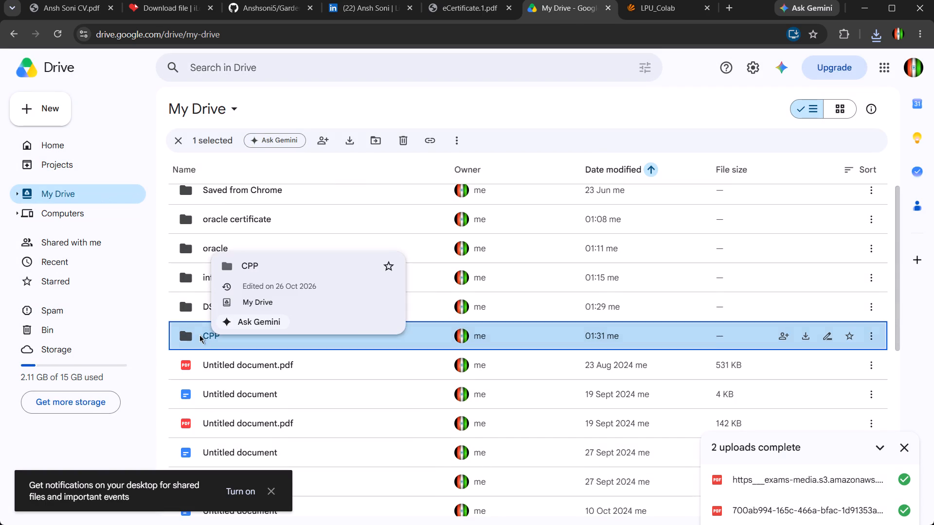
Upload the CSE202 student certificate PDF from the Desktop into the CPP folder.
{"action": "double_click", "coordinate": [199, 335]}
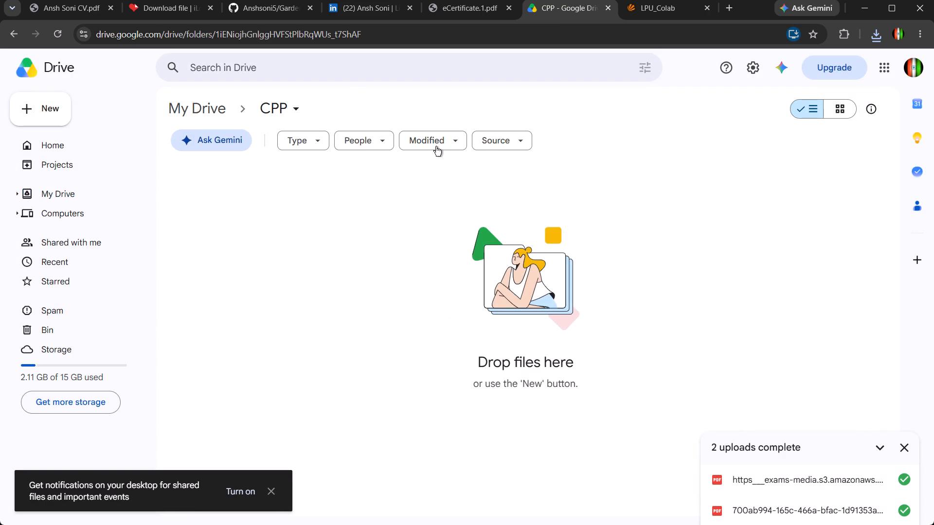
{"action": "left_click", "coordinate": [32, 115]}
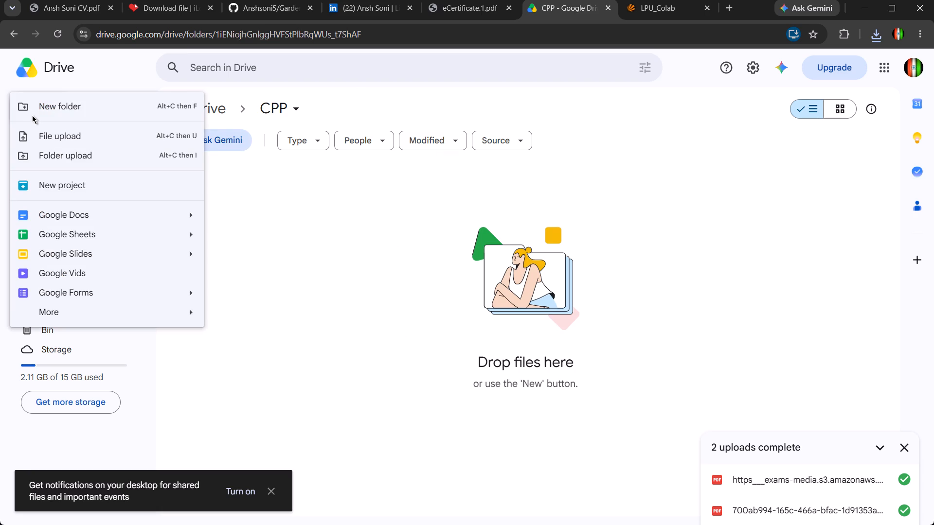
{"action": "left_click", "coordinate": [56, 135]}
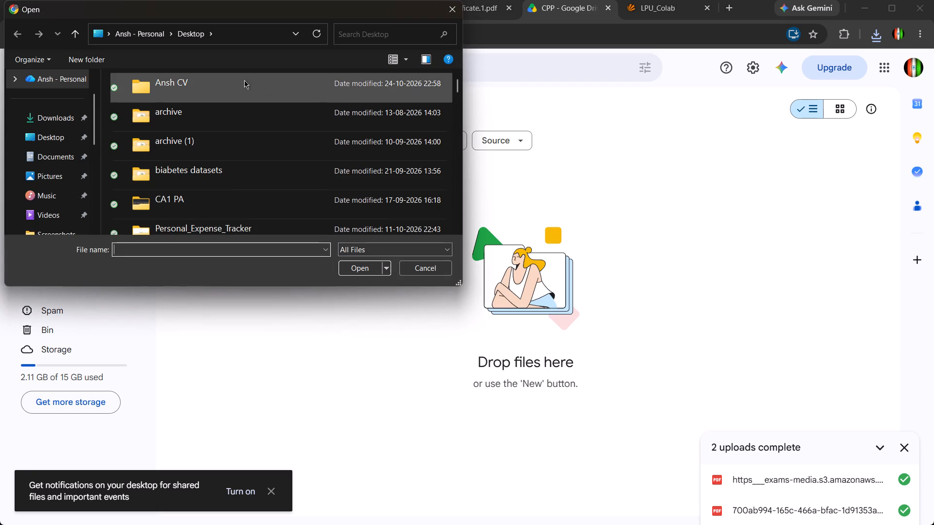
{"action": "left_click", "coordinate": [238, 33]}
{"action": "key", "text": "BackSpace"}
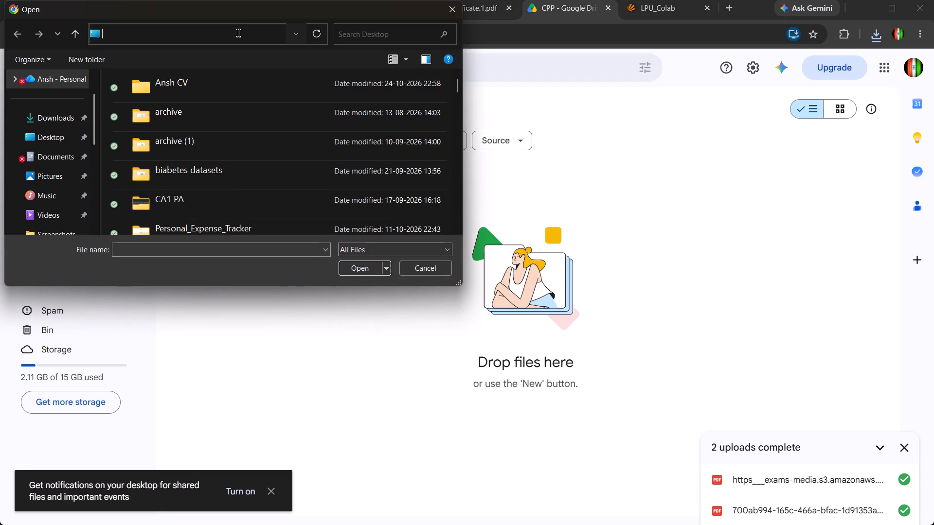
{"action": "key", "text": "ctrl+v"}
{"action": "key", "text": "Return"}
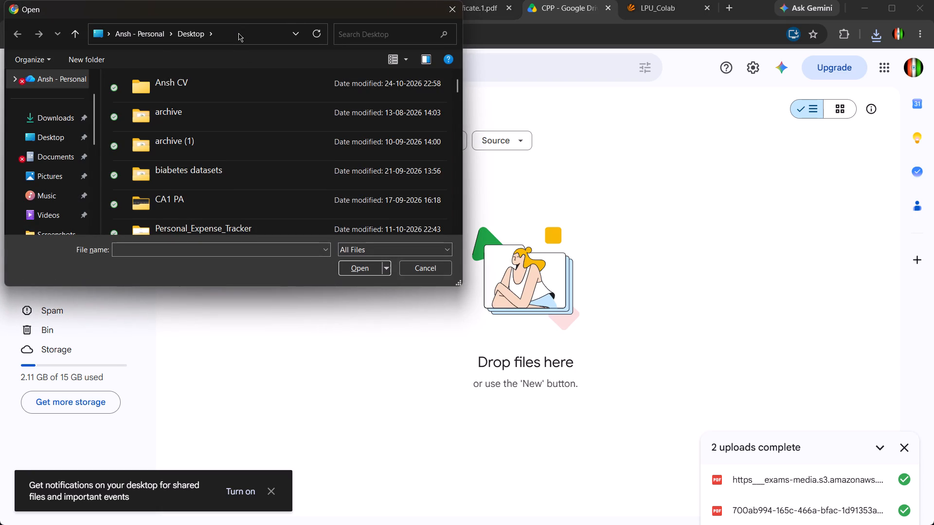
{"action": "scroll", "coordinate": [261, 155], "scroll_direction": "down", "scroll_amount": 2}
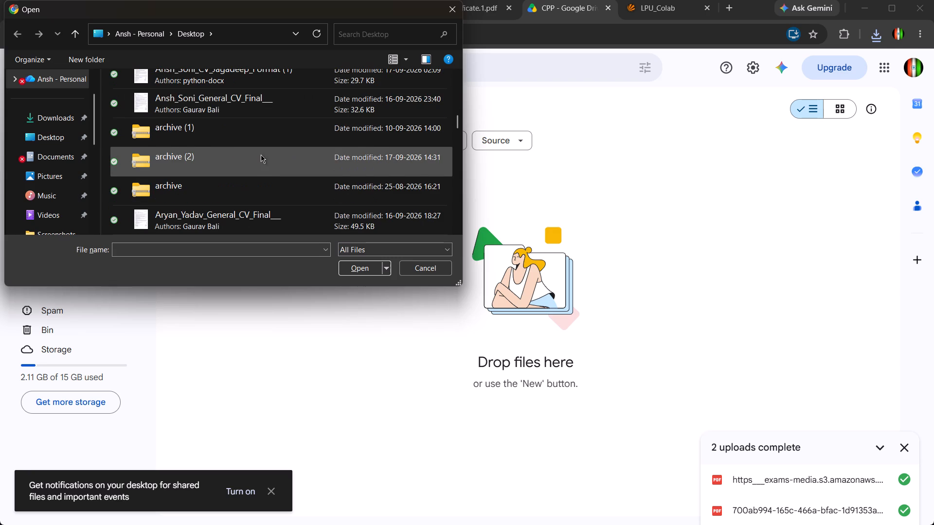
{"action": "scroll", "coordinate": [261, 155], "scroll_direction": "down", "scroll_amount": 3}
{"action": "left_click", "coordinate": [243, 124]}
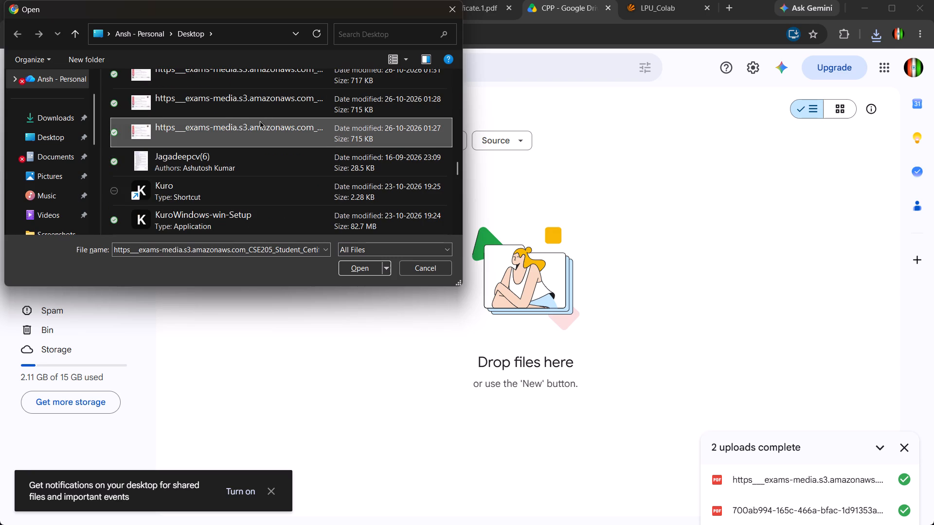
{"action": "left_click", "coordinate": [246, 96]}
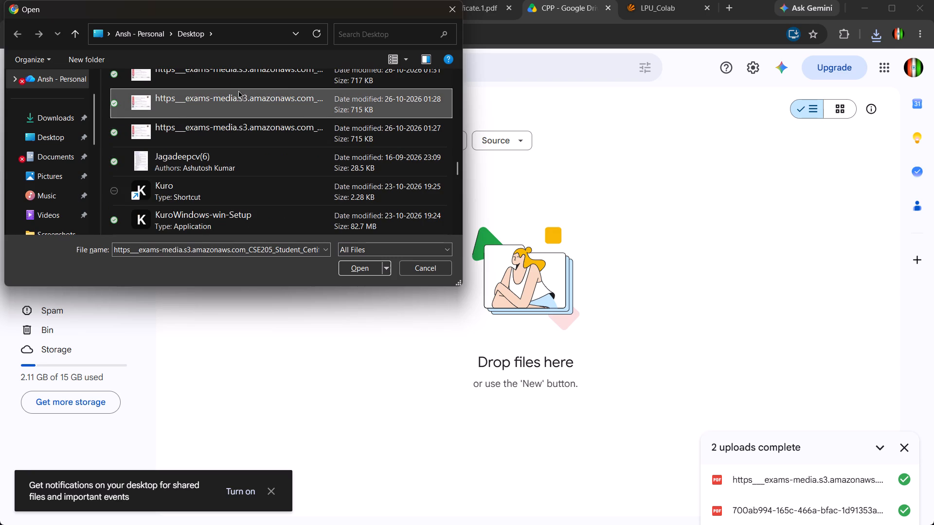
{"action": "left_click", "coordinate": [232, 84]}
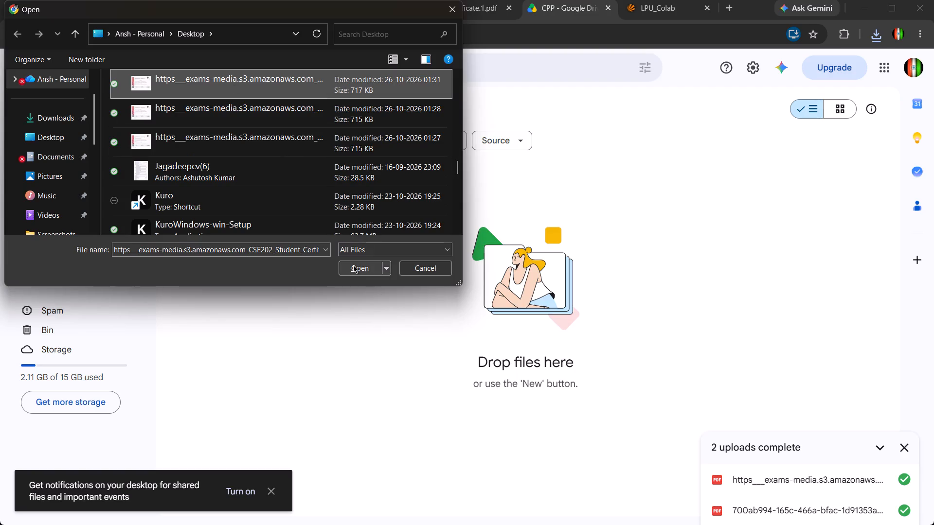
{"action": "left_click", "coordinate": [353, 265]}
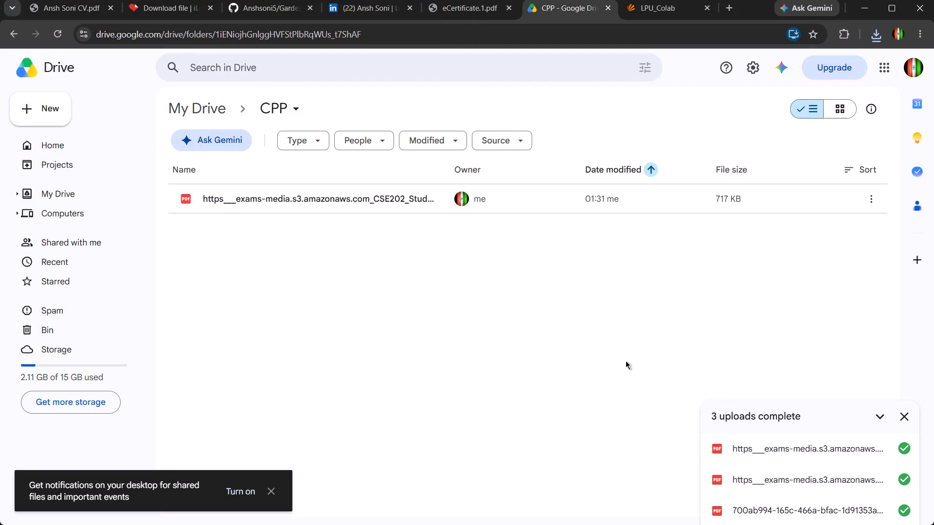
Set the CSE202 certificate PDF's general access to Anyone with the link, copy its sharing link and close the sharing settings.
{"action": "left_click", "coordinate": [785, 203]}
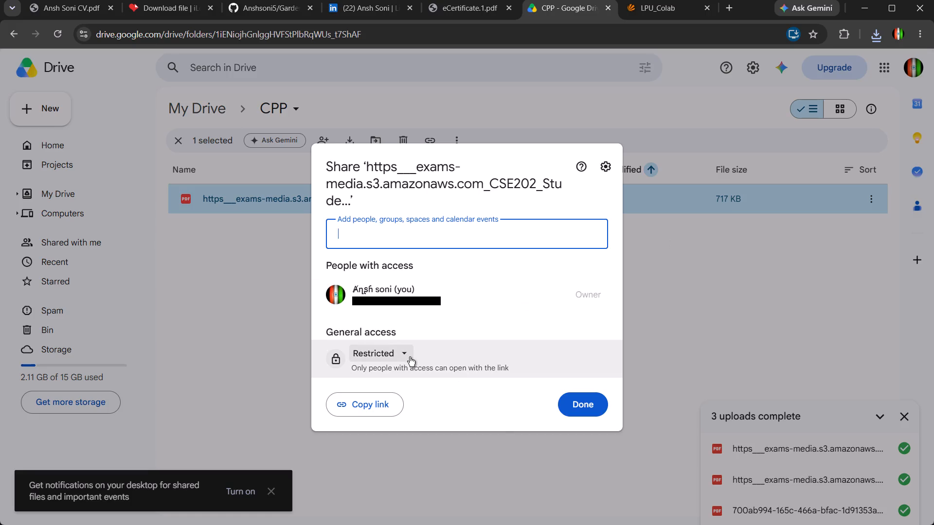
{"action": "left_click", "coordinate": [410, 357]}
{"action": "left_click", "coordinate": [412, 399]}
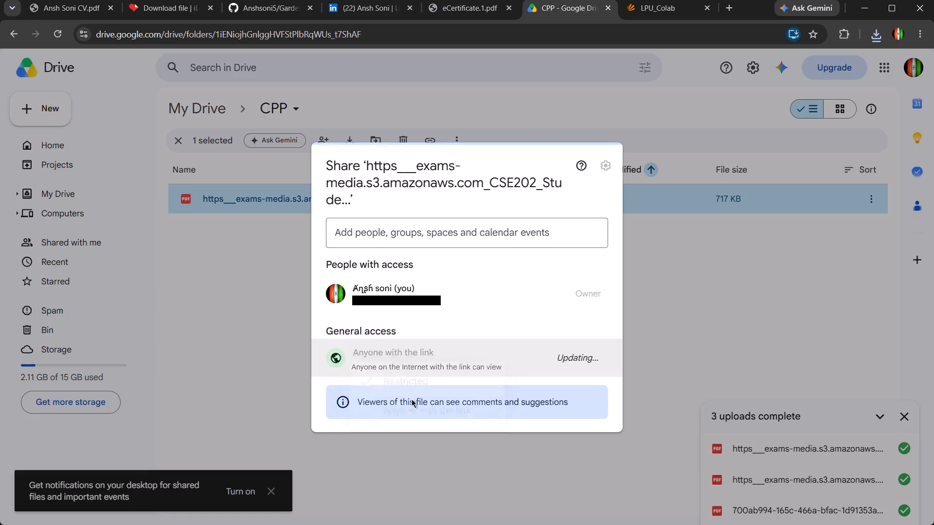
{"action": "left_click", "coordinate": [354, 420]}
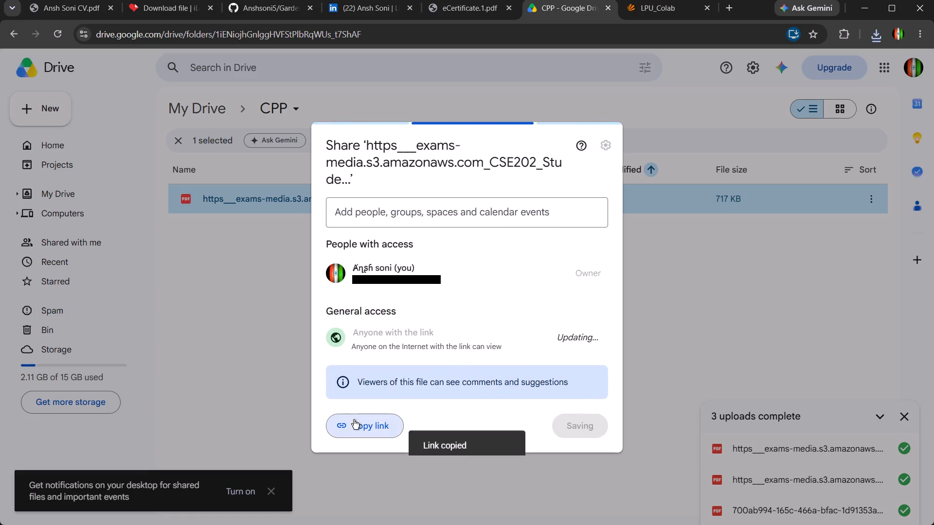
{"action": "left_click", "coordinate": [569, 417]}
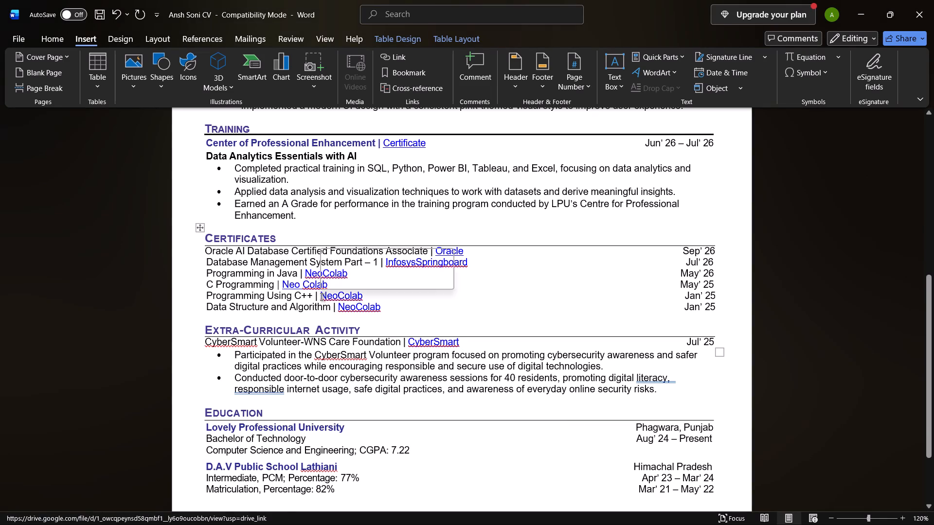
In the Word CV, replace the hyperlink address of NeoColab on the Programming Using C++ line with the copied Drive link.
{"action": "left_click_drag", "start_coordinate": [322, 297], "coordinate": [361, 292]}
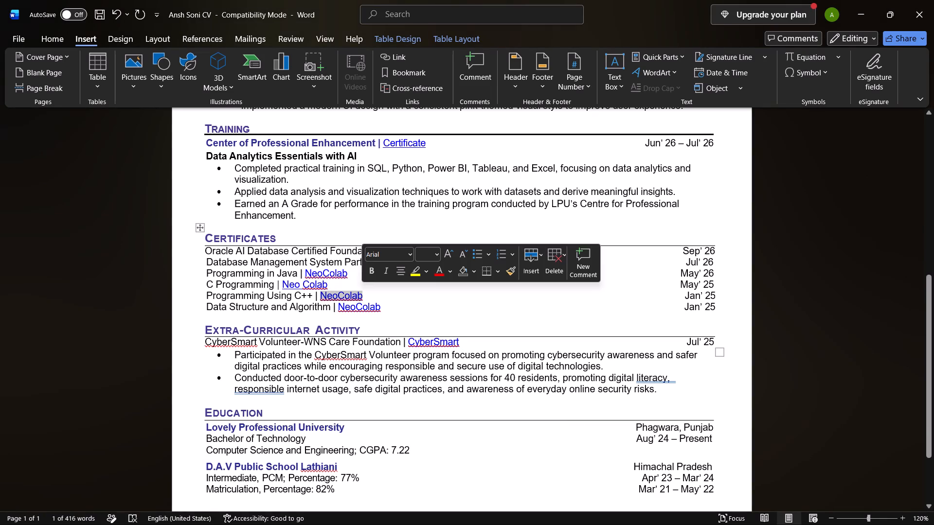
{"action": "left_click", "coordinate": [388, 60]}
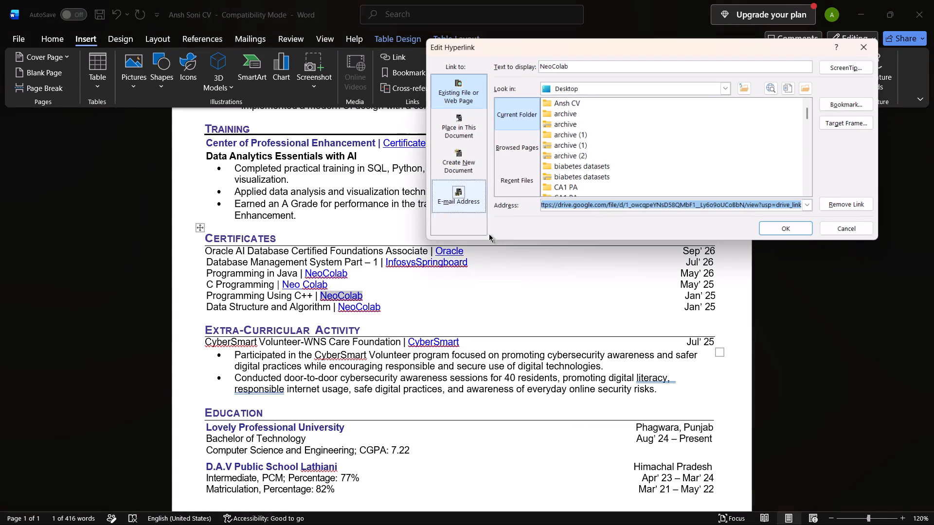
{"action": "key", "text": "BackSpace"}
{"action": "key", "text": "ctrl+v"}
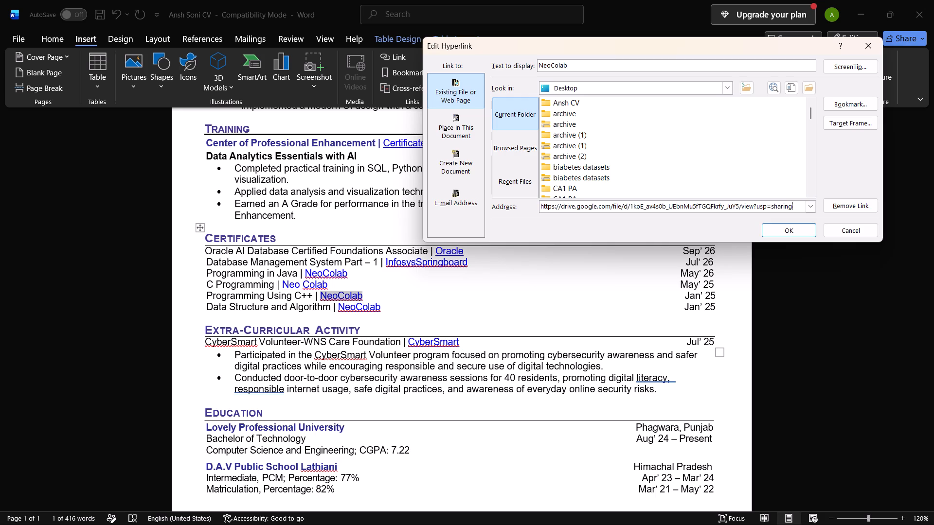
{"action": "left_click", "coordinate": [793, 233]}
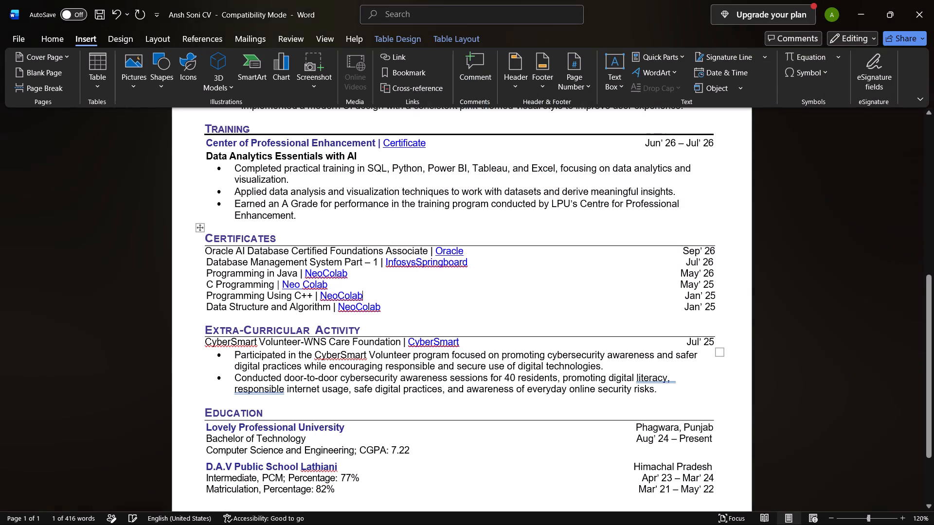
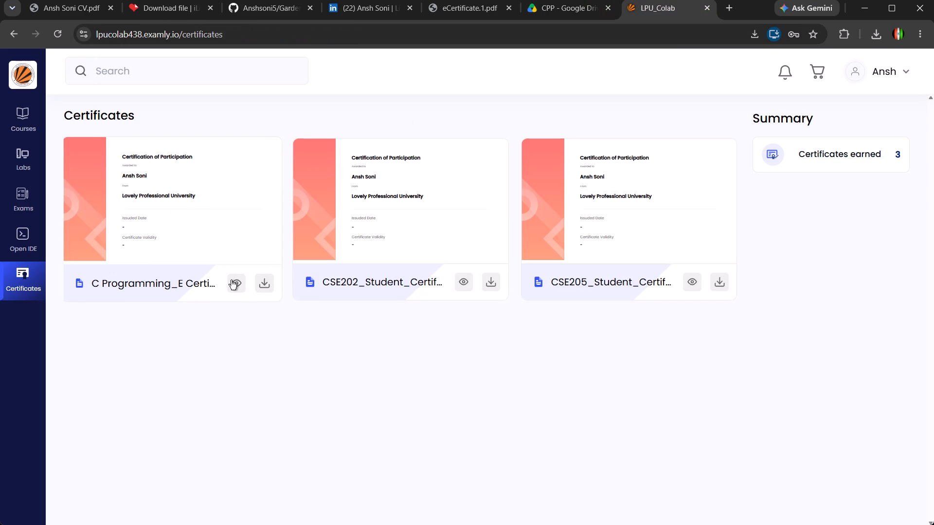
Open the C Programming certificate on the LPU Colab certificates page, examine its contents and return to the certificate list.
{"action": "left_click", "coordinate": [229, 243]}
{"action": "left_click", "coordinate": [219, 227]}
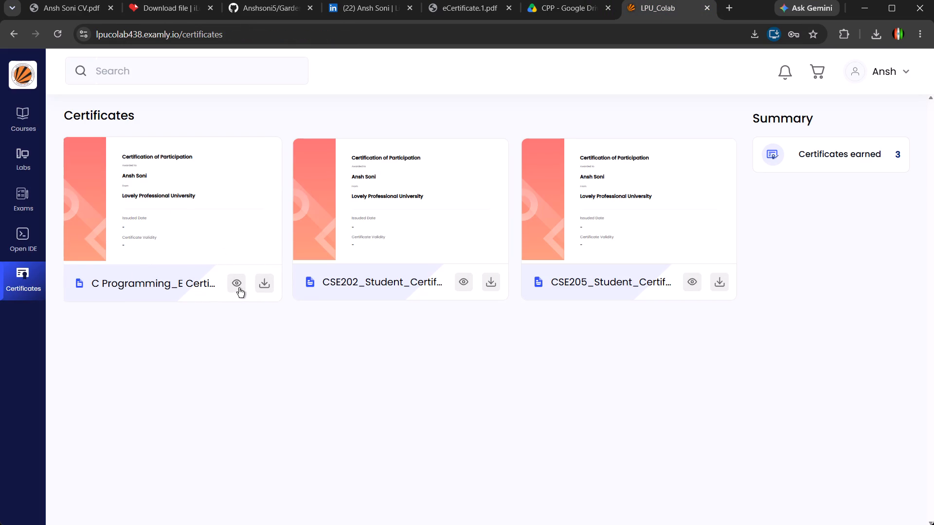
{"action": "triple_click", "coordinate": [239, 288]}
{"action": "left_click", "coordinate": [190, 297]}
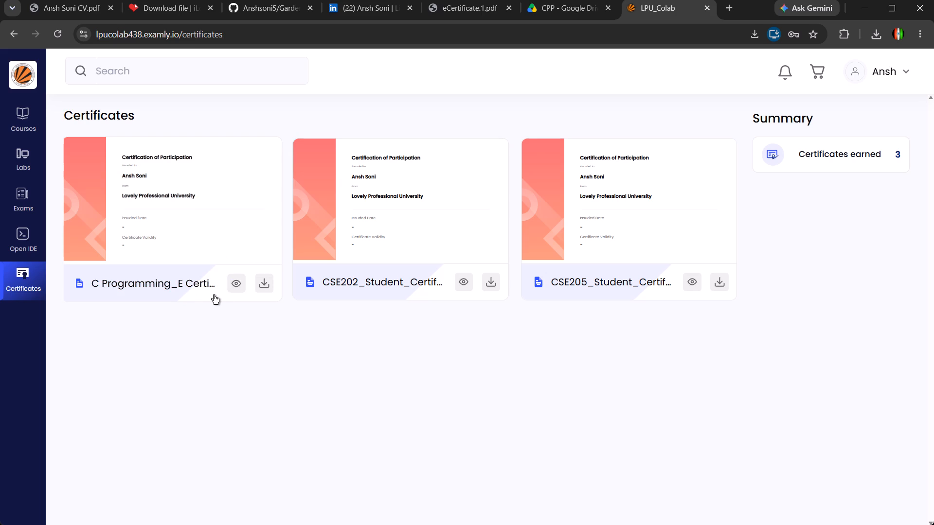
{"action": "left_click", "coordinate": [237, 285]}
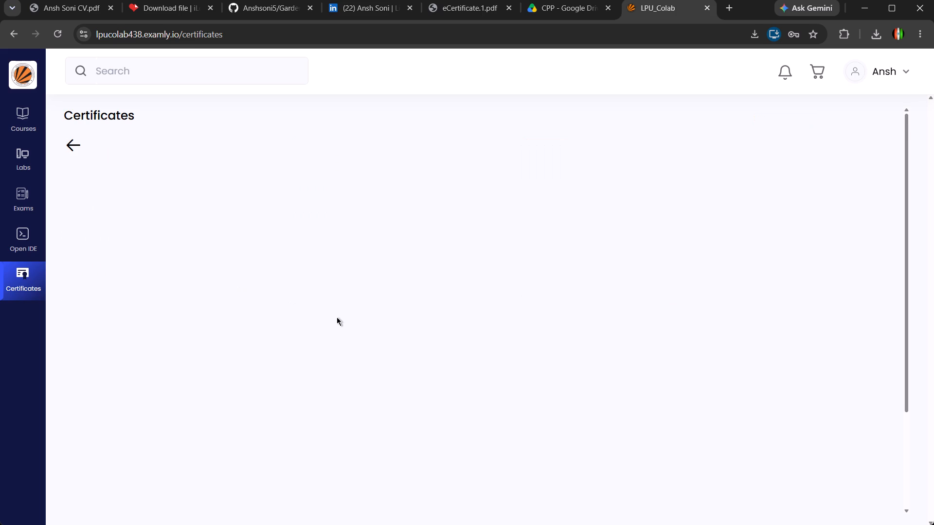
{"action": "scroll", "coordinate": [337, 317], "scroll_direction": "down", "scroll_amount": 2}
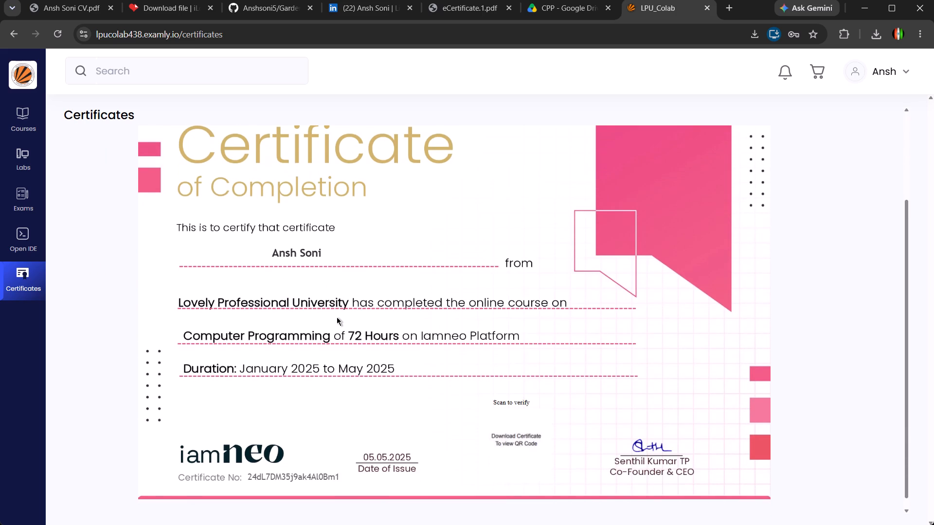
{"action": "scroll", "coordinate": [337, 317], "scroll_direction": "down", "scroll_amount": 1}
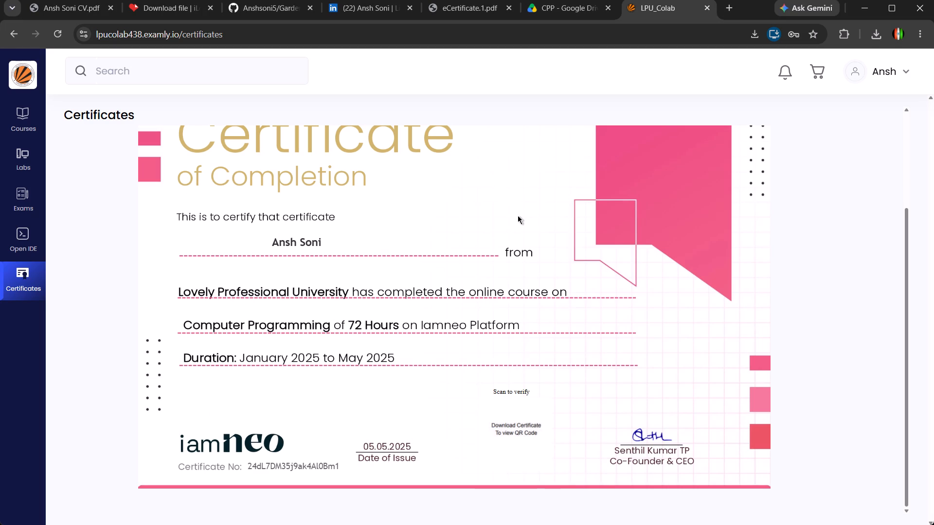
{"action": "scroll", "coordinate": [441, 131], "scroll_direction": "up", "scroll_amount": 4}
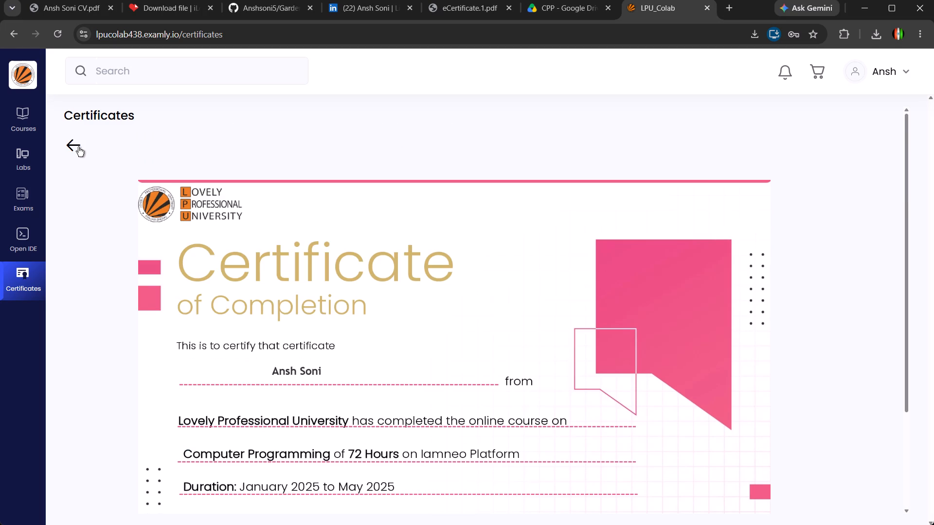
{"action": "left_click", "coordinate": [78, 147]}
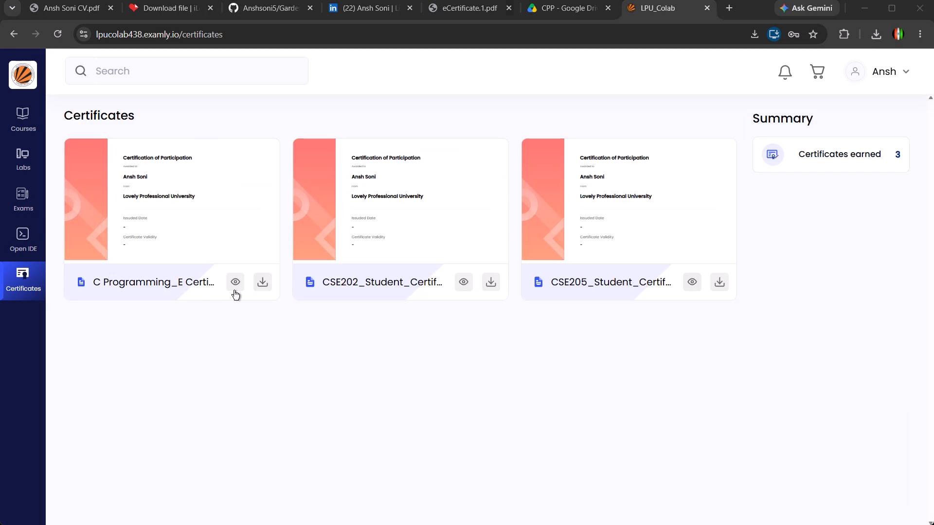
Download the C Programming certificate as a PDF to the Desktop and copy the destination folder's path.
{"action": "left_click", "coordinate": [262, 281]}
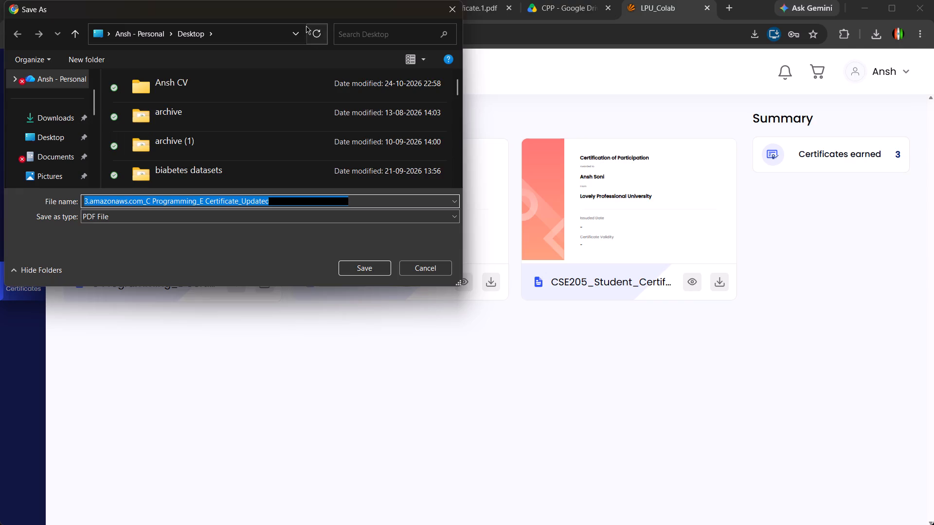
{"action": "left_click", "coordinate": [251, 24]}
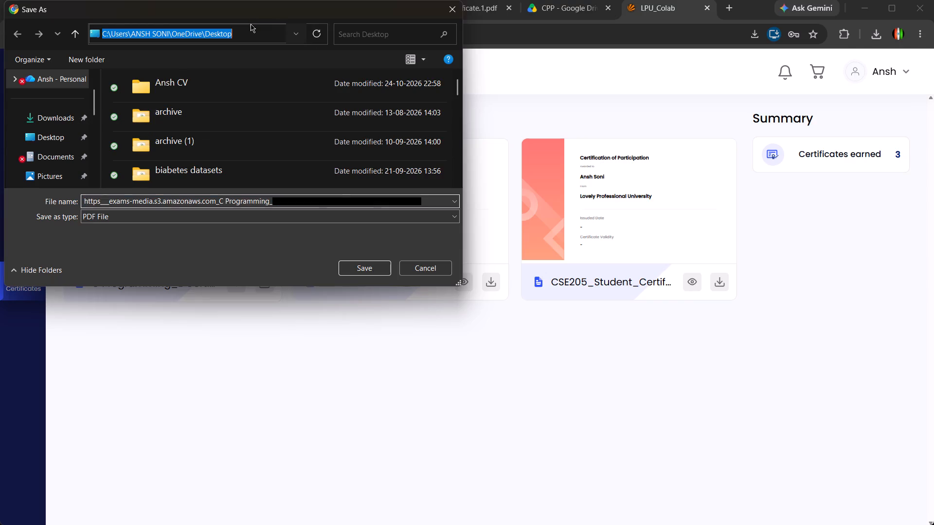
{"action": "key", "text": "ctrl+c"}
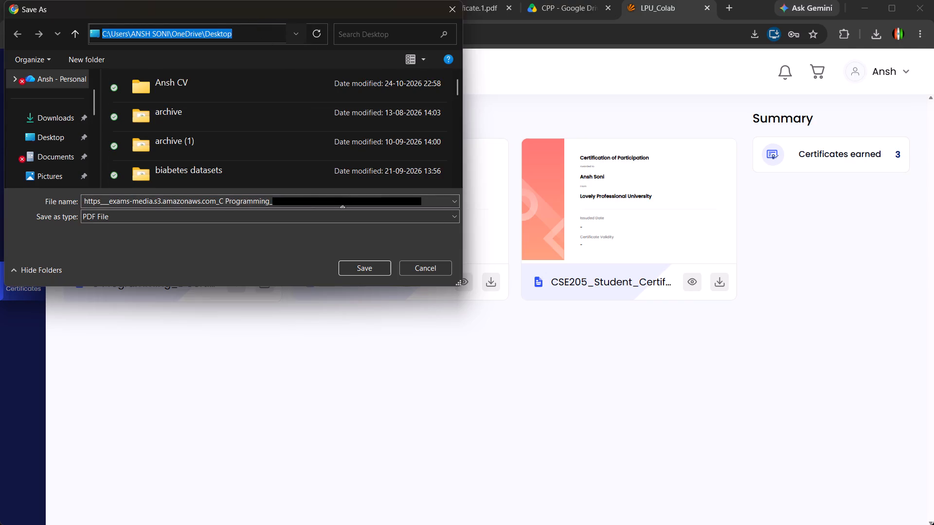
{"action": "left_click", "coordinate": [357, 261]}
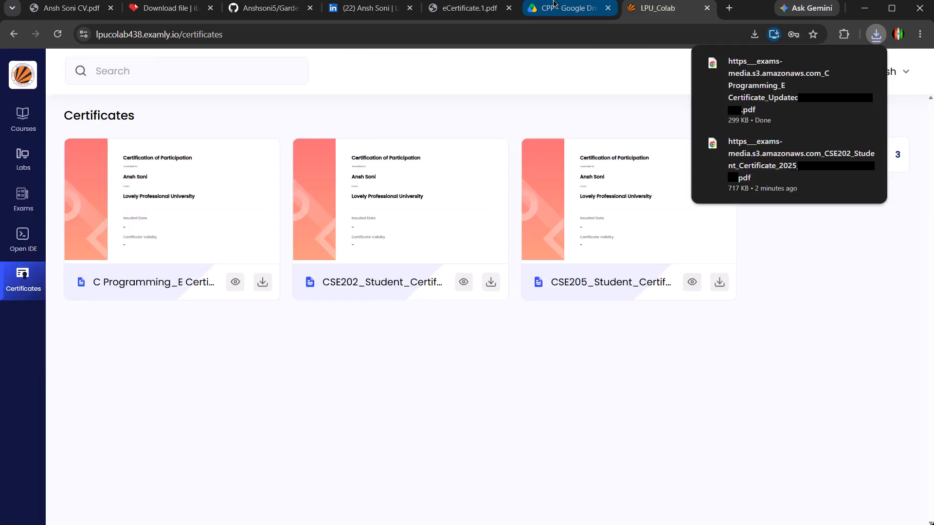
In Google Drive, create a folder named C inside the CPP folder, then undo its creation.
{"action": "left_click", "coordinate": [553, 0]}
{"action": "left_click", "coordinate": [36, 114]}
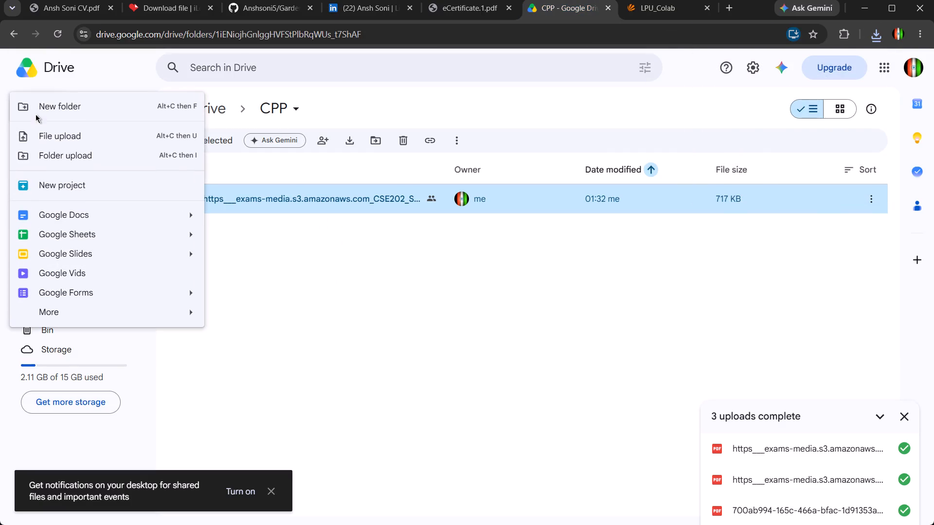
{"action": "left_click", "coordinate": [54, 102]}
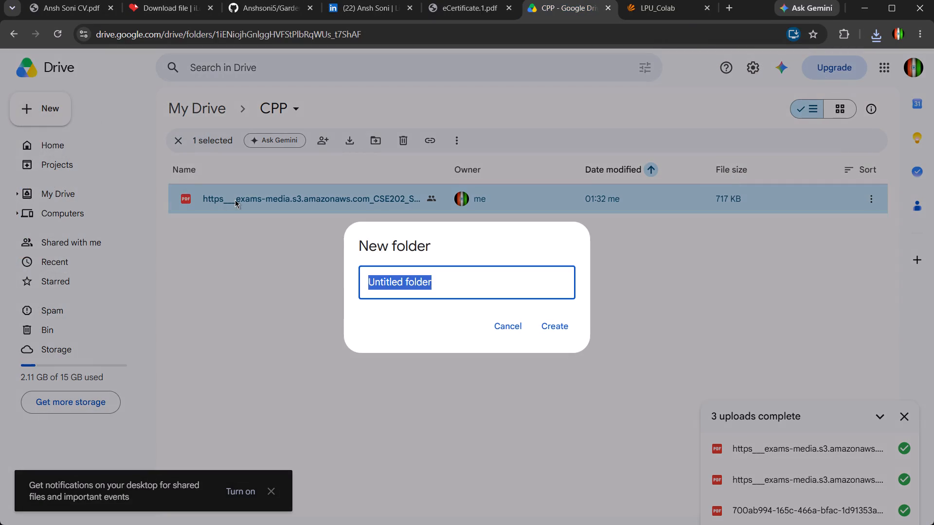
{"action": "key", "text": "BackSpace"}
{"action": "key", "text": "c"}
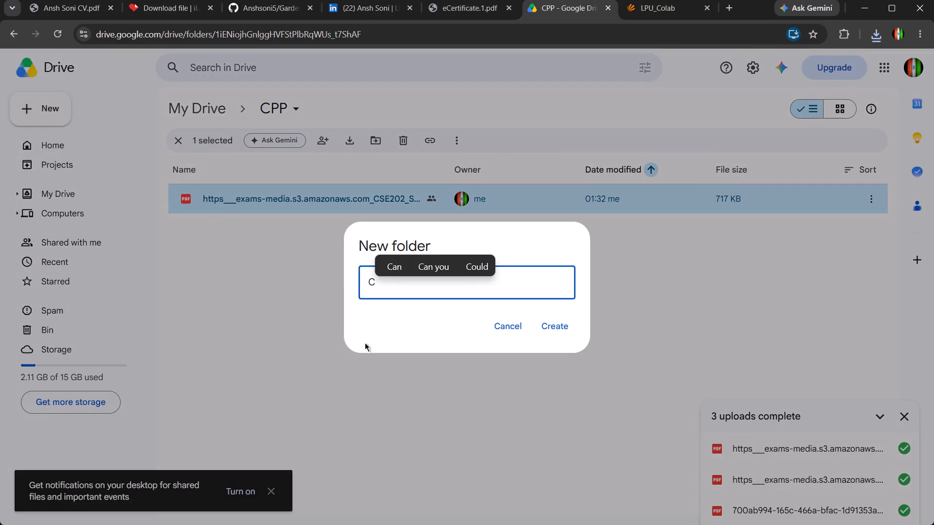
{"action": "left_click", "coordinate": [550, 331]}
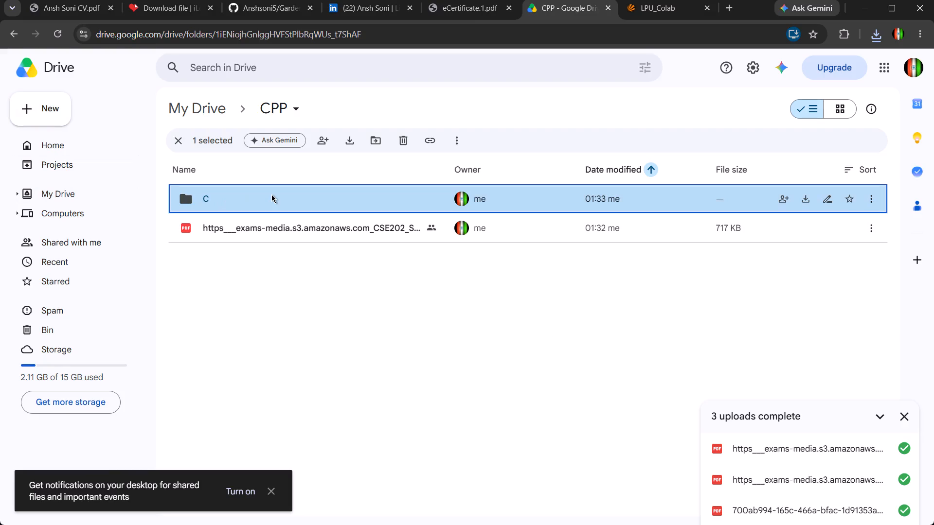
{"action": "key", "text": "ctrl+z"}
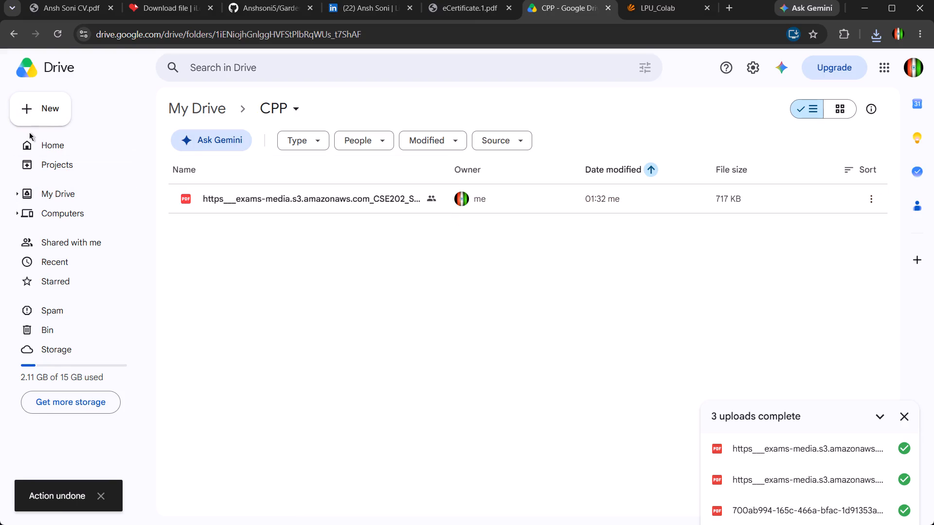
From the Drive home page, create a new folder named C in My Drive.
{"action": "left_click", "coordinate": [32, 145]}
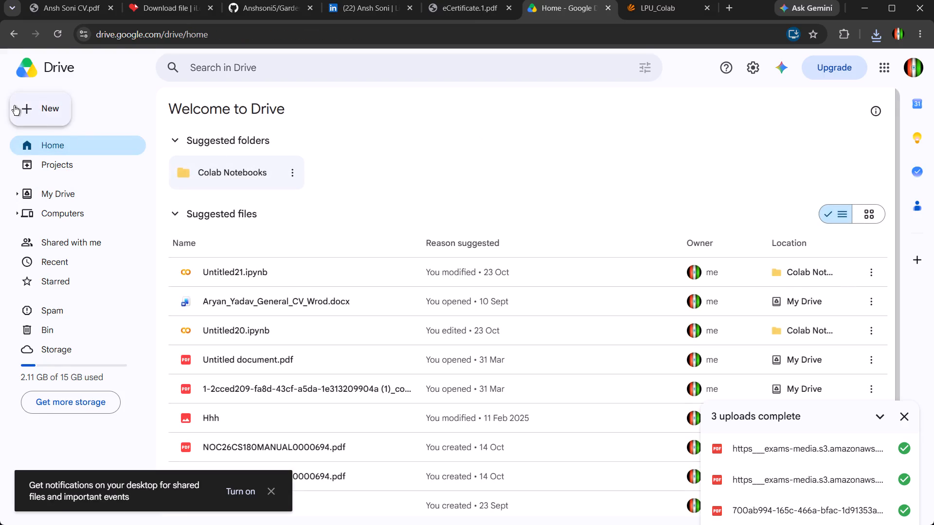
{"action": "left_click", "coordinate": [14, 105]}
{"action": "left_click", "coordinate": [89, 105]}
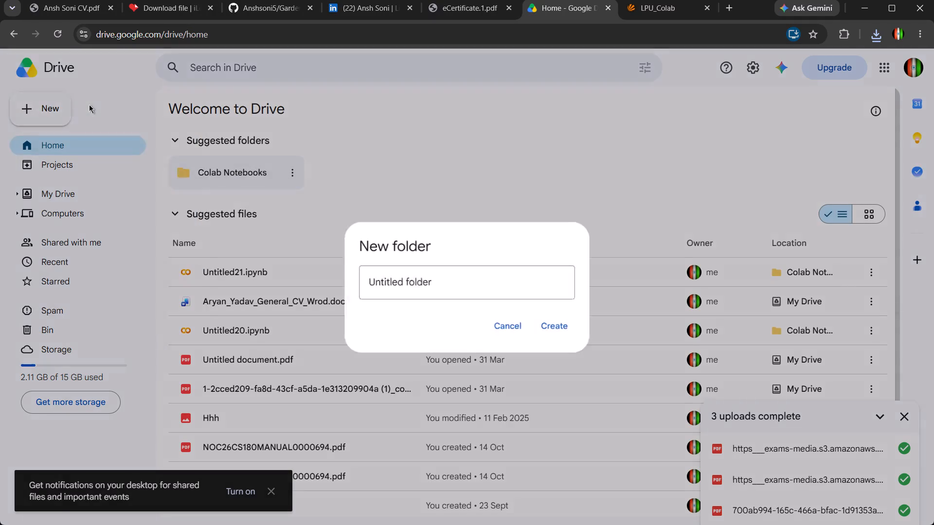
{"action": "key", "text": "c"}
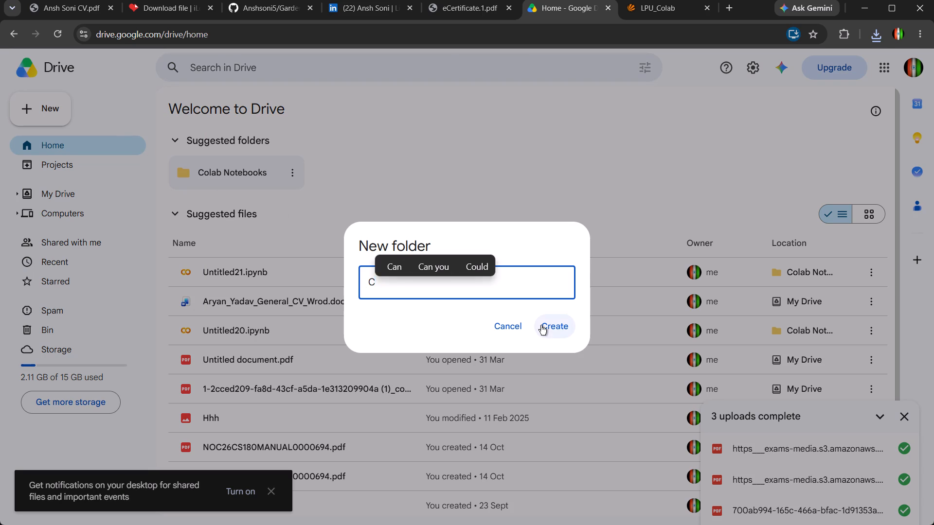
{"action": "left_click", "coordinate": [541, 325]}
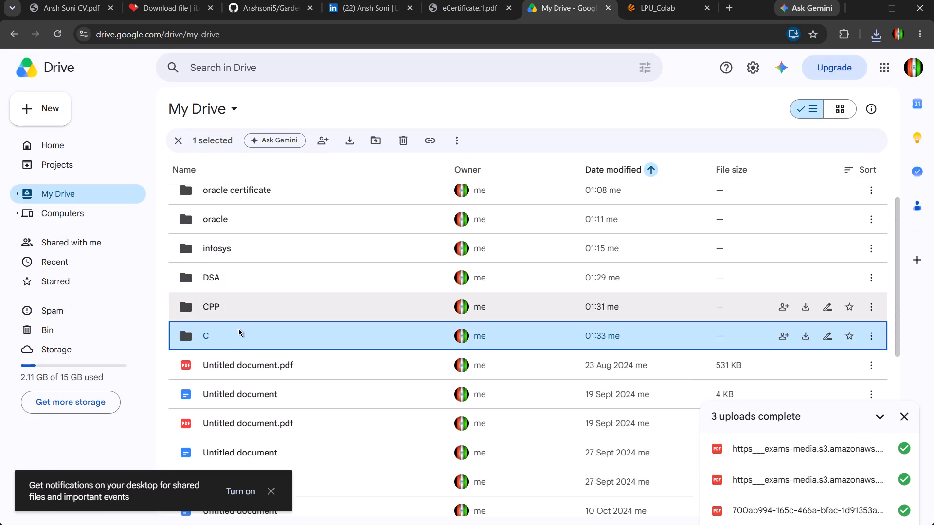
Upload the C Programming certificate PDF from the Desktop into the C folder.
{"action": "double_click", "coordinate": [224, 342]}
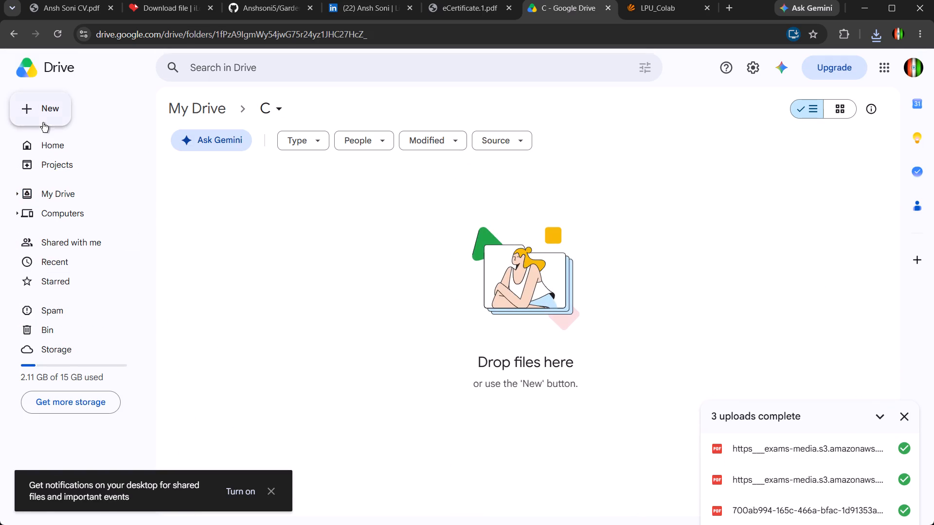
{"action": "left_click", "coordinate": [35, 115]}
{"action": "left_click", "coordinate": [72, 133]}
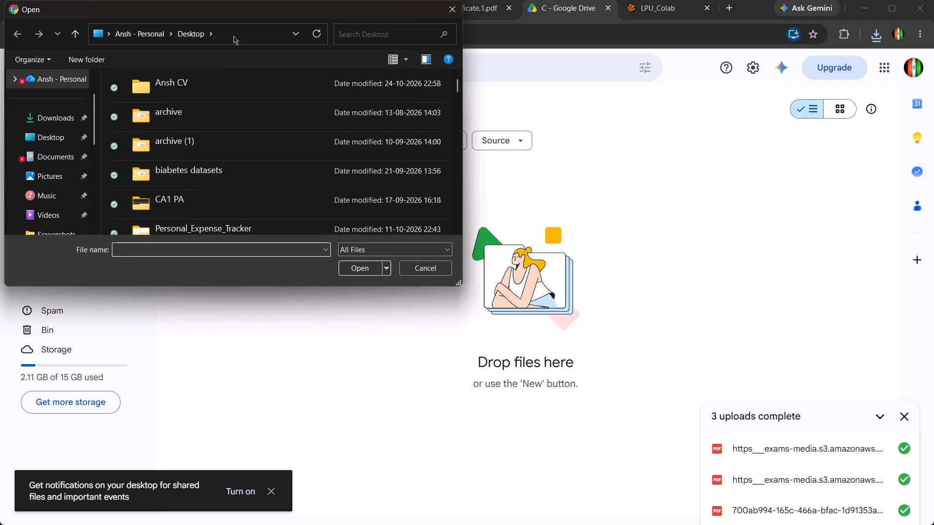
{"action": "left_click", "coordinate": [233, 36]}
{"action": "key", "text": "BackSpace"}
{"action": "key", "text": "ctrl+v"}
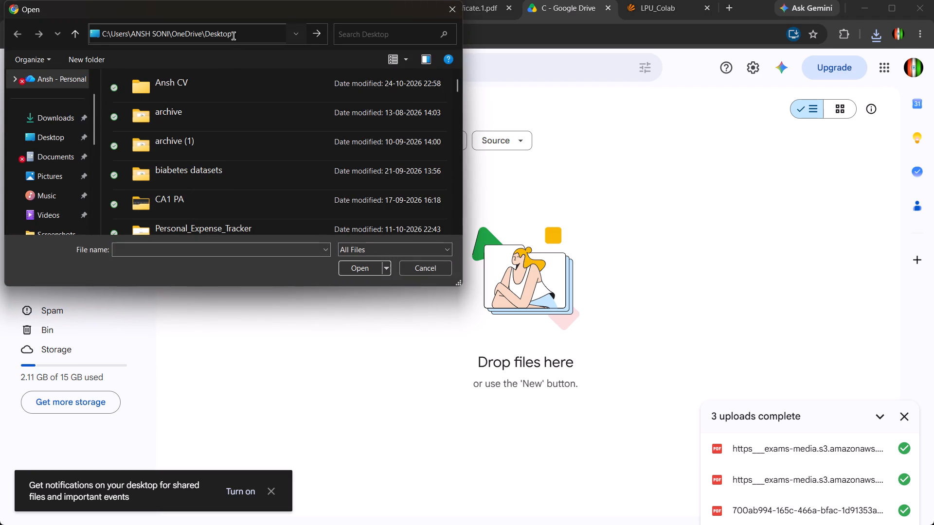
{"action": "key", "text": "Return"}
{"action": "scroll", "coordinate": [216, 134], "scroll_direction": "down", "scroll_amount": 2}
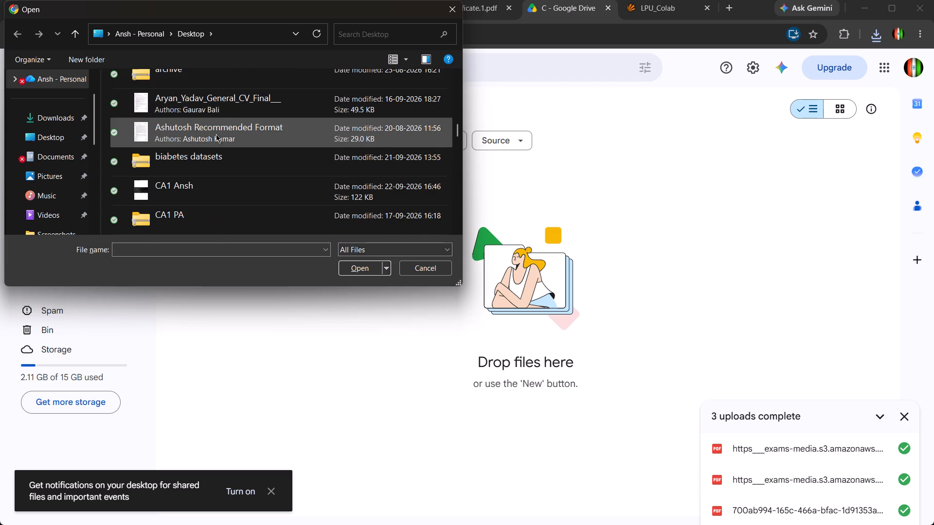
{"action": "scroll", "coordinate": [216, 134], "scroll_direction": "up", "scroll_amount": 2}
{"action": "scroll", "coordinate": [216, 134], "scroll_direction": "down", "scroll_amount": 1}
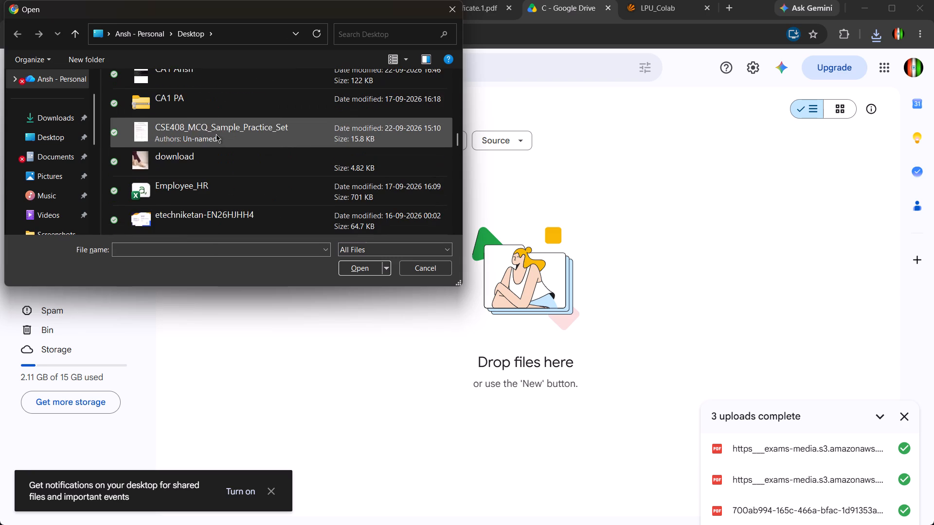
{"action": "scroll", "coordinate": [216, 134], "scroll_direction": "down", "scroll_amount": 1}
{"action": "scroll", "coordinate": [216, 134], "scroll_direction": "up", "scroll_amount": 1}
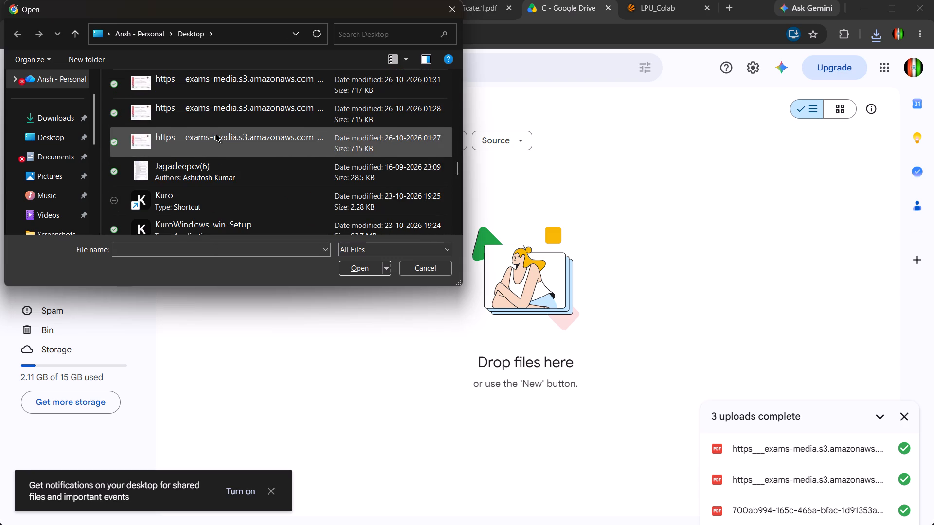
{"action": "scroll", "coordinate": [216, 121], "scroll_direction": "up", "scroll_amount": 1}
{"action": "scroll", "coordinate": [216, 121], "scroll_direction": "down", "scroll_amount": 1}
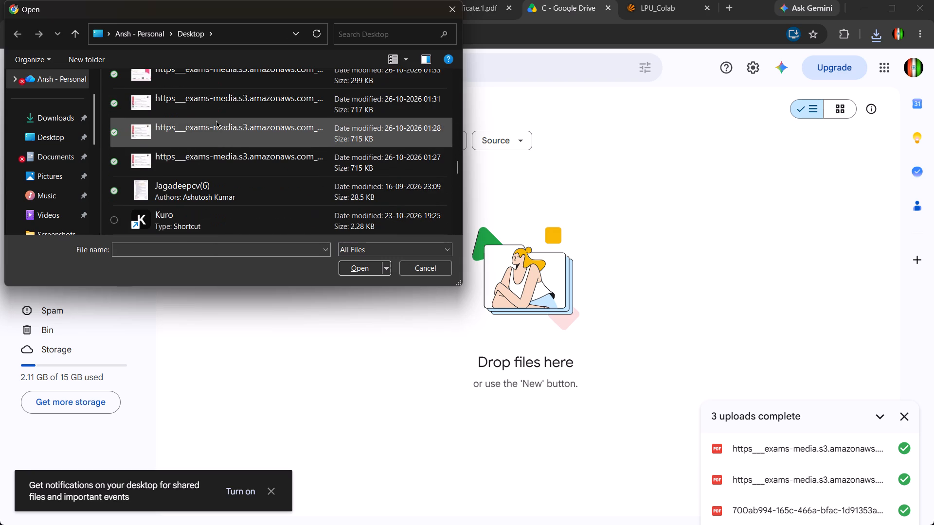
{"action": "left_click", "coordinate": [235, 73]}
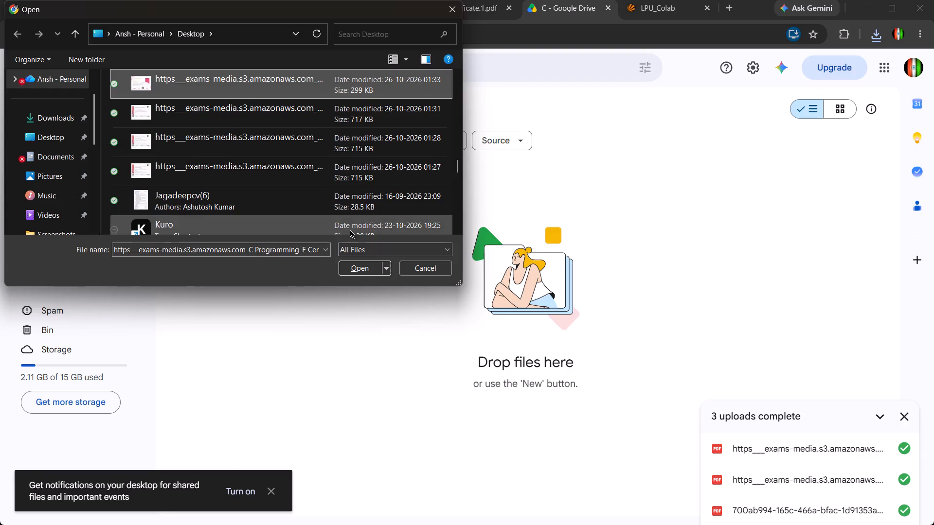
{"action": "left_click", "coordinate": [357, 262]}
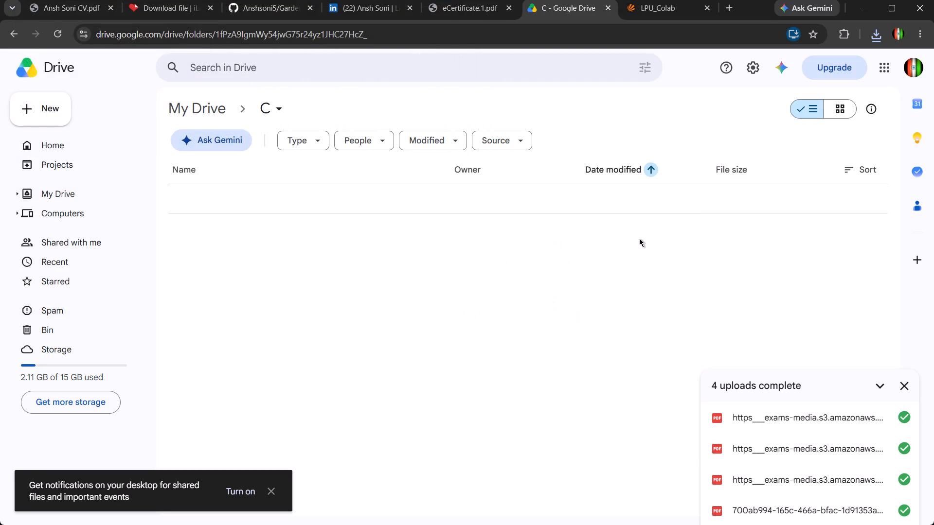
Set the C Programming certificate PDF's general access to Anyone with the link, copy its sharing link and close the sharing settings.
{"action": "left_click", "coordinate": [784, 200]}
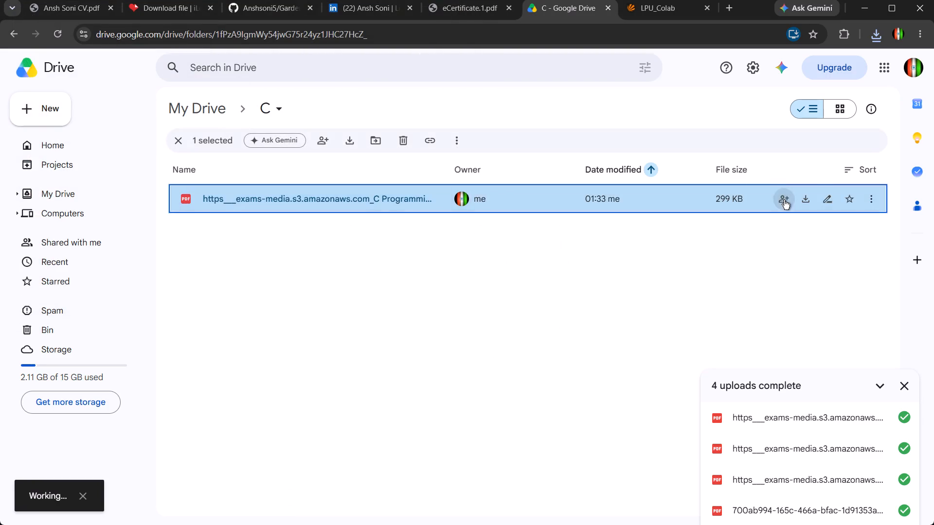
{"action": "left_click", "coordinate": [363, 364]}
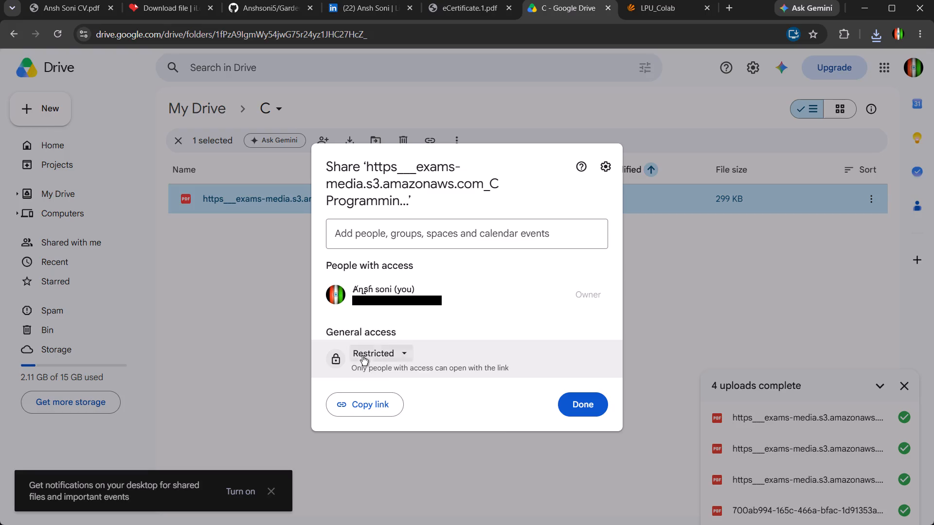
{"action": "left_click", "coordinate": [362, 356]}
{"action": "left_click", "coordinate": [397, 404]}
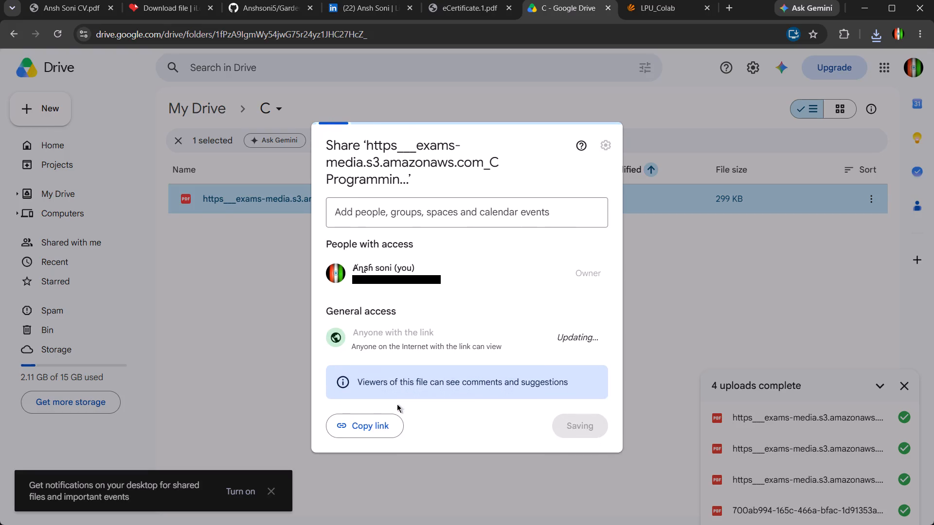
{"action": "left_click", "coordinate": [365, 427]}
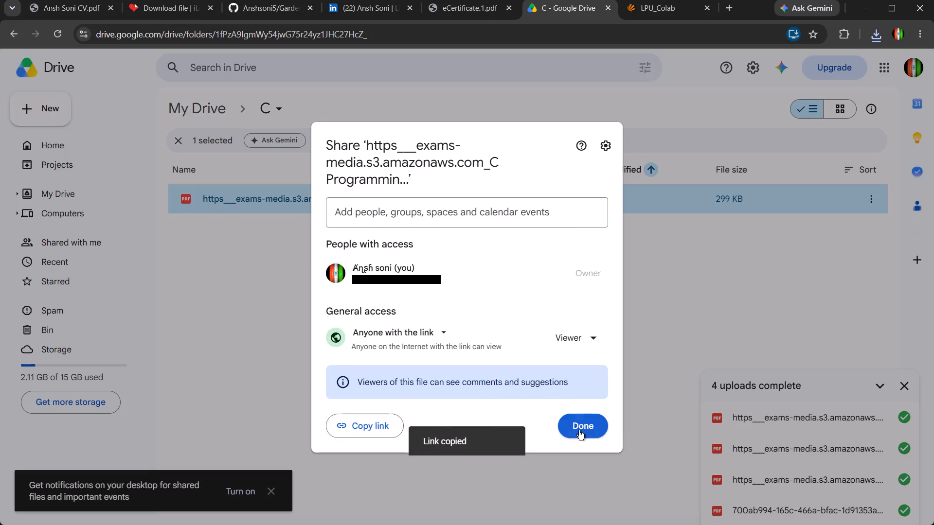
{"action": "left_click", "coordinate": [588, 428]}
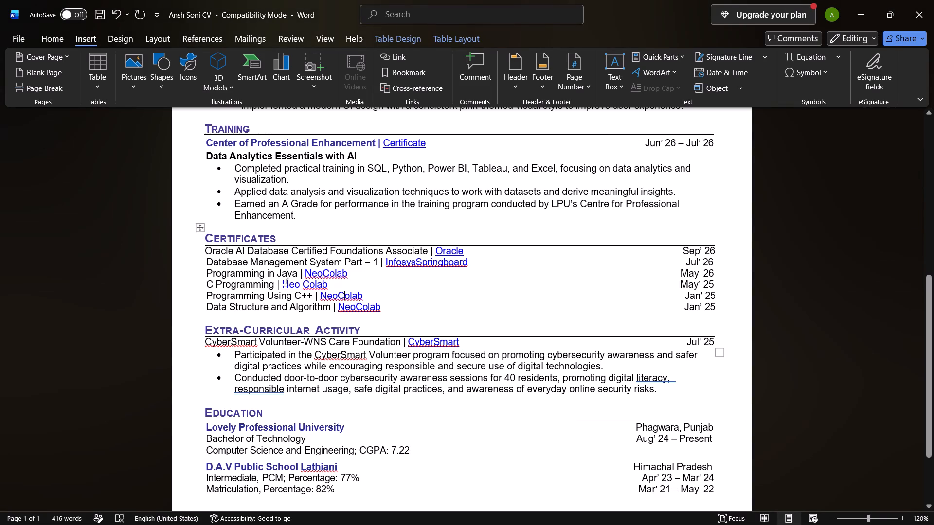
In the Word CV, link the Neo Colab text on the C Programming line to the copied Drive address.
{"action": "left_click_drag", "start_coordinate": [284, 282], "coordinate": [320, 285]}
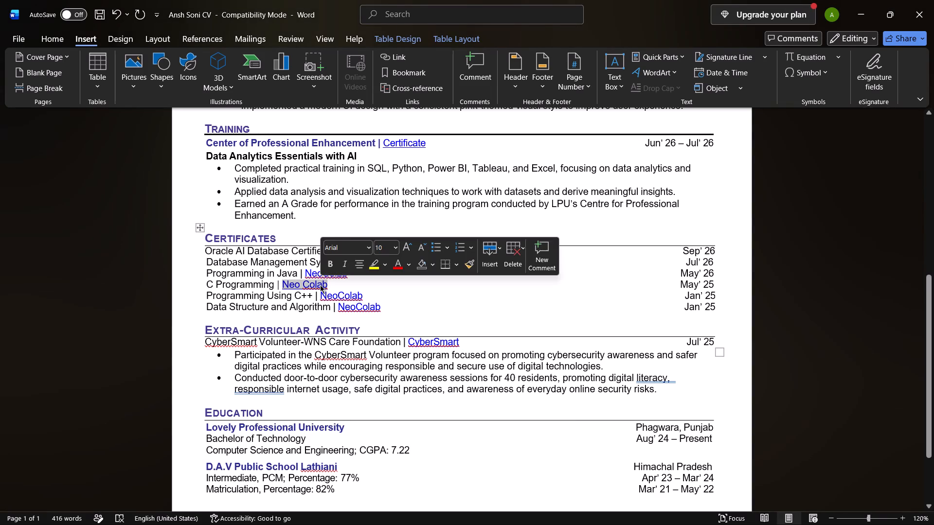
{"action": "left_click", "coordinate": [401, 59]}
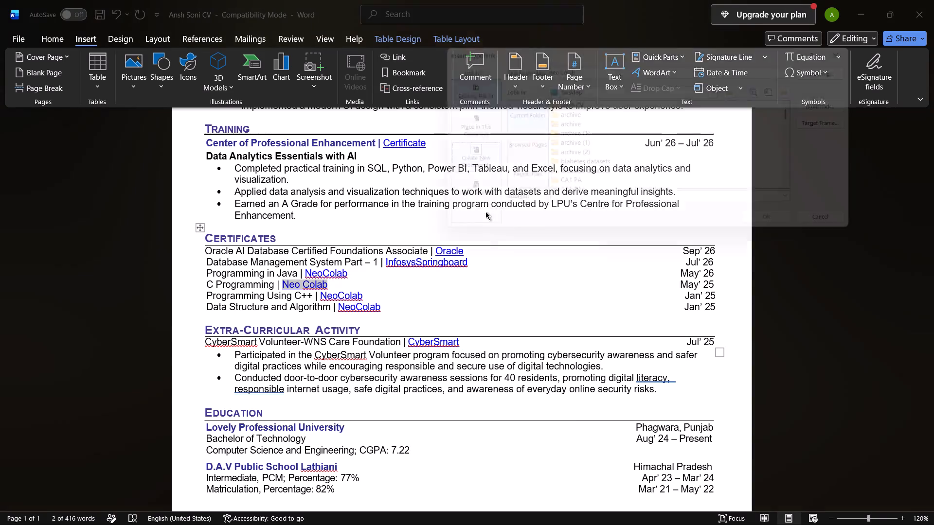
{"action": "key", "text": "ctrl+v"}
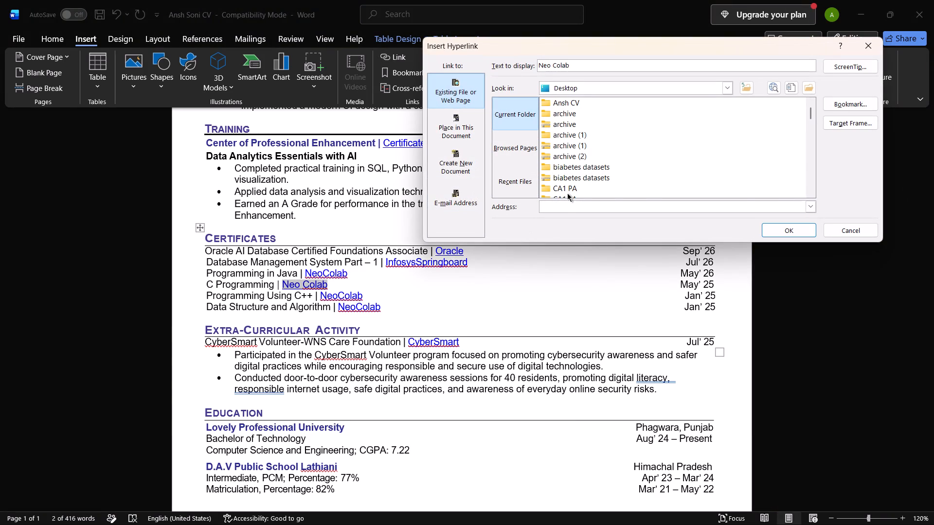
{"action": "left_click", "coordinate": [769, 229]}
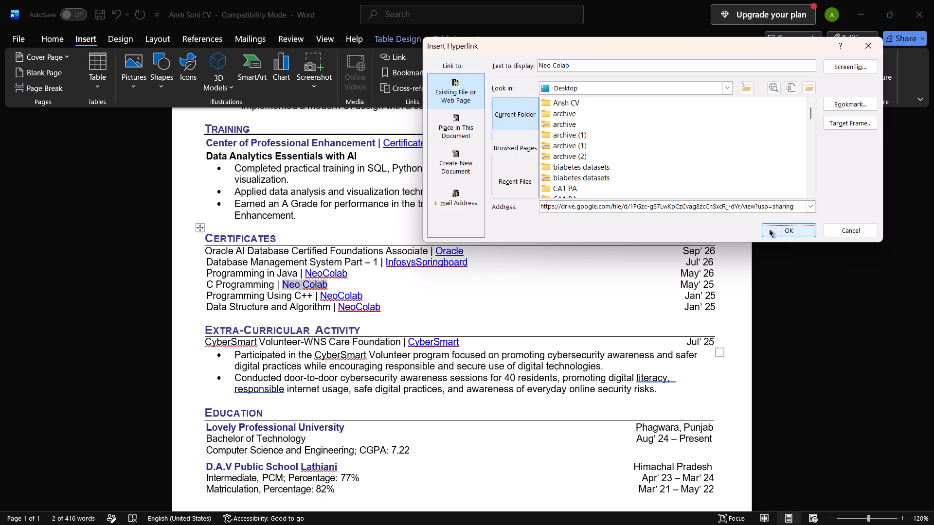
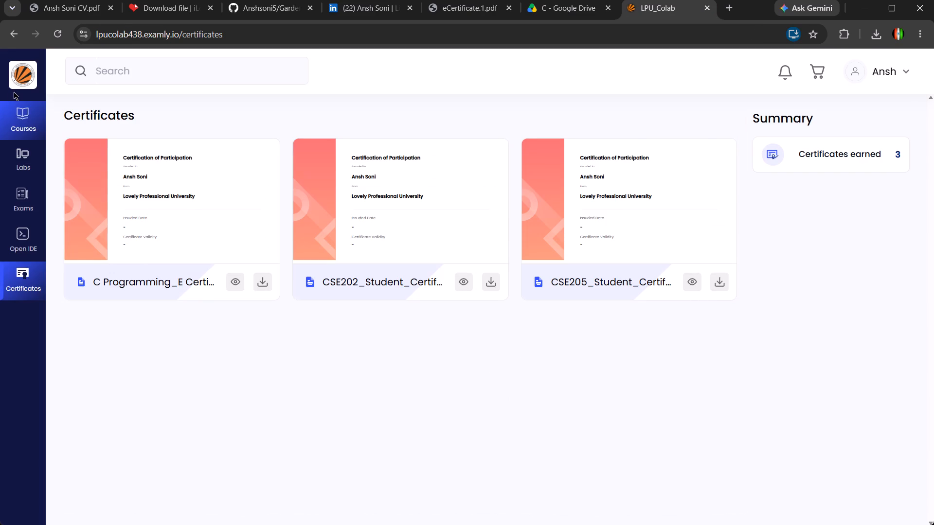
Search the LPU Colab courses for JAVA, returning to the earned certificates list at the end.
{"action": "left_click", "coordinate": [0, 116]}
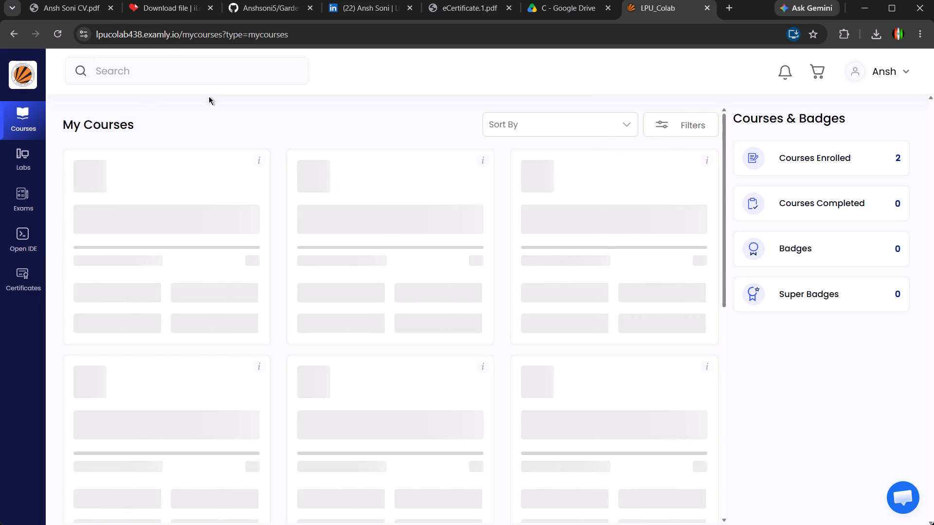
{"action": "left_click", "coordinate": [186, 75]}
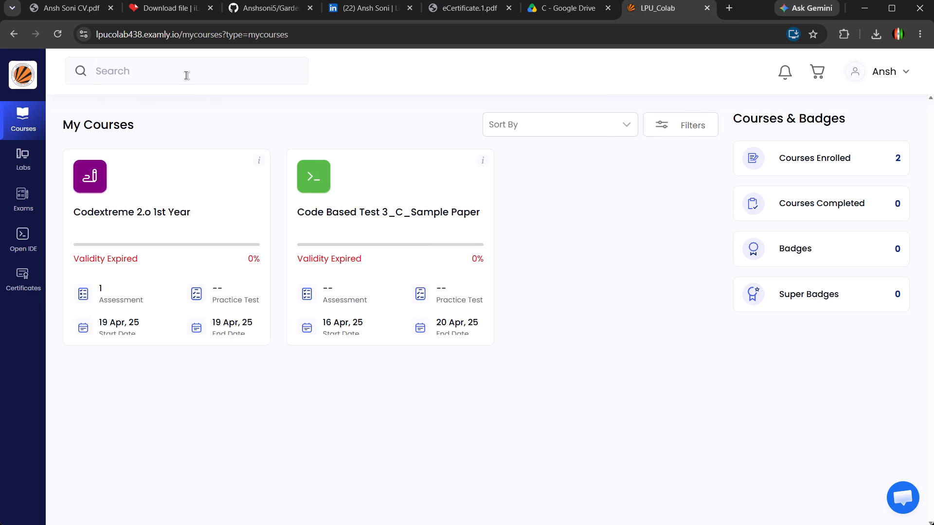
{"action": "type", "text": "JAVA"}
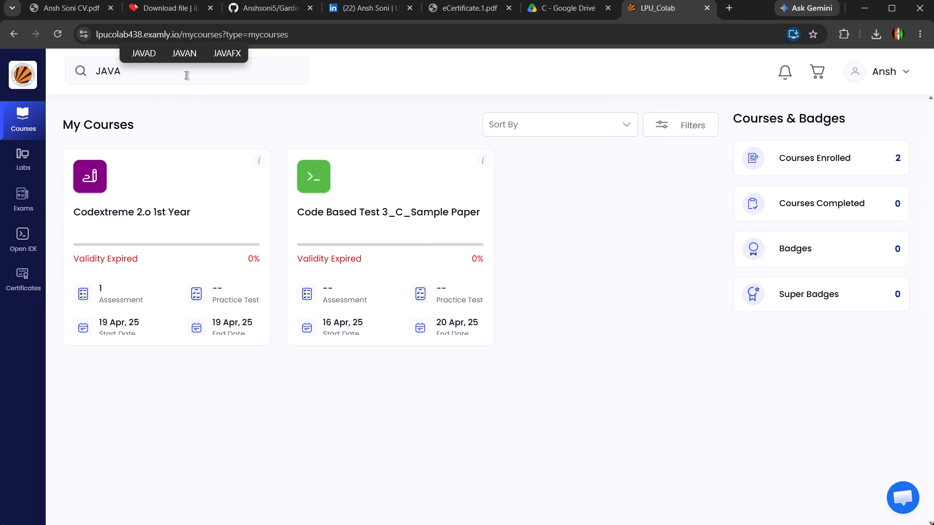
{"action": "key", "text": "Return"}
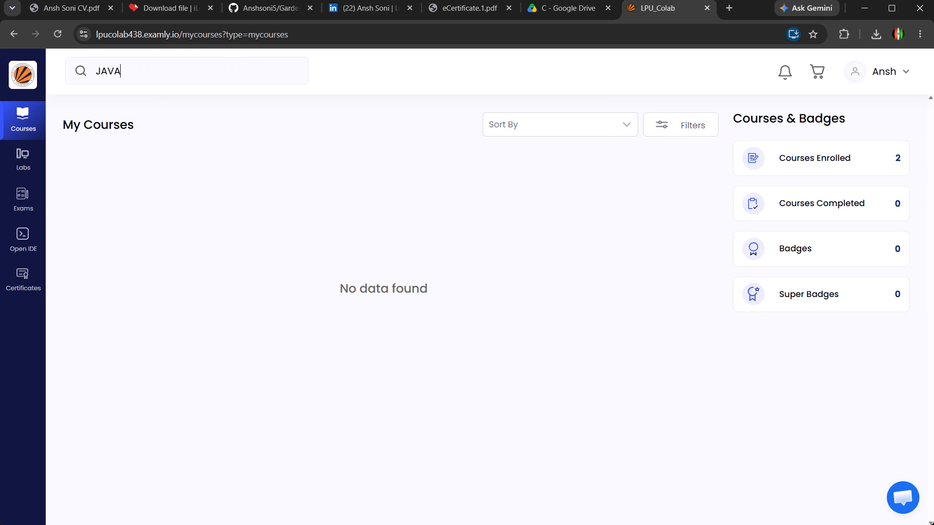
{"action": "left_click", "coordinate": [29, 297]}
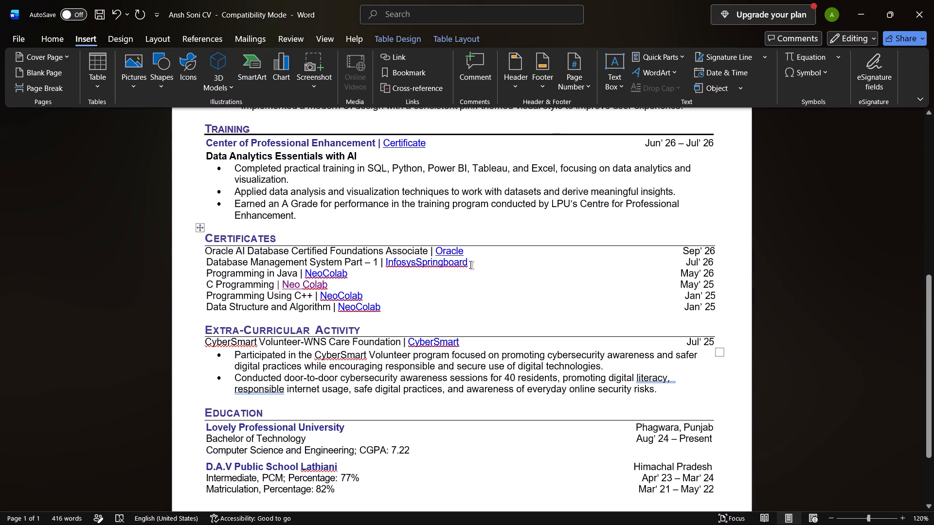
Switch to the Word CV and review its sections, including the certificate and extra-curricular entries and their links.
{"action": "scroll", "coordinate": [320, 312], "scroll_direction": "down", "scroll_amount": 1}
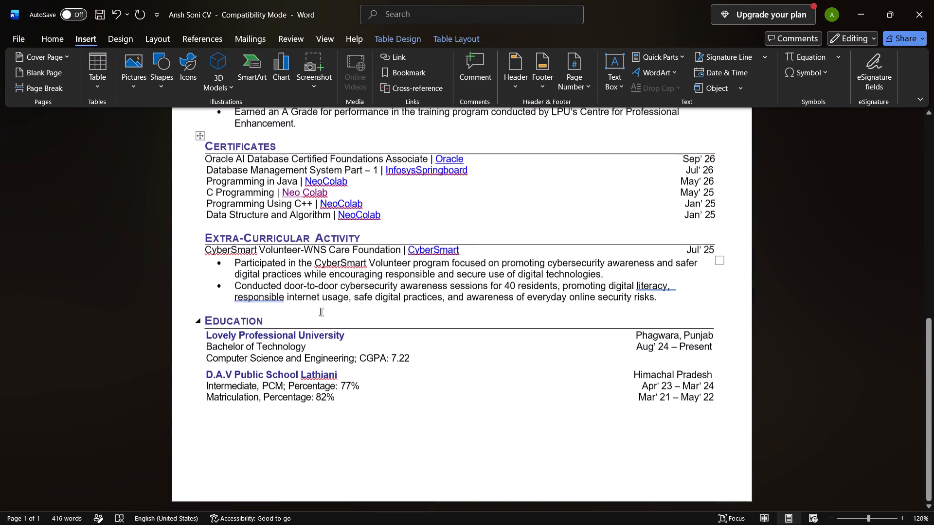
{"action": "scroll", "coordinate": [320, 312], "scroll_direction": "up", "scroll_amount": 2}
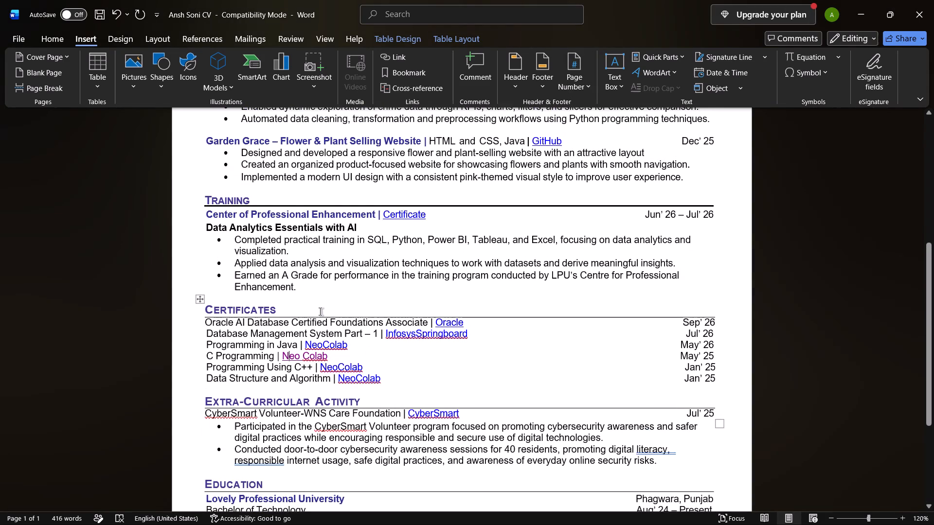
{"action": "scroll", "coordinate": [320, 312], "scroll_direction": "up", "scroll_amount": 1}
{"action": "scroll", "coordinate": [320, 312], "scroll_direction": "down", "scroll_amount": 1}
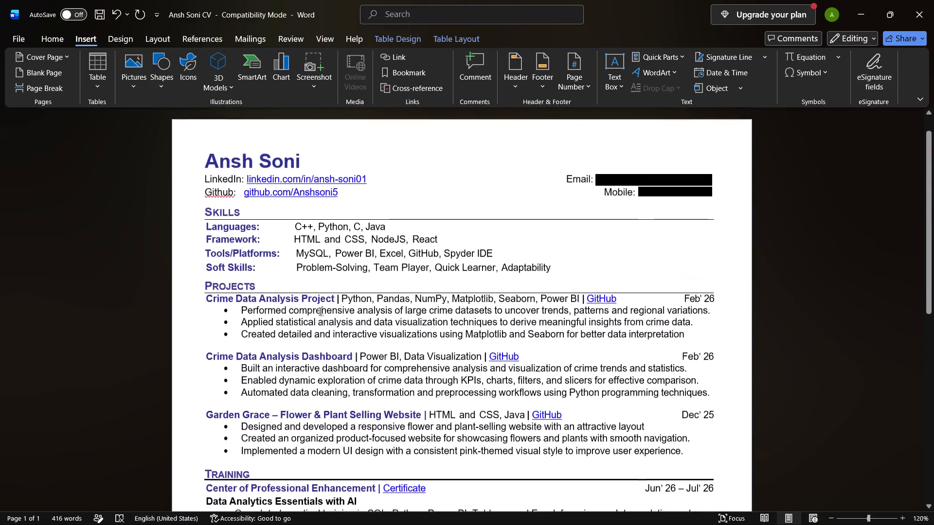
{"action": "scroll", "coordinate": [320, 312], "scroll_direction": "down", "scroll_amount": 2}
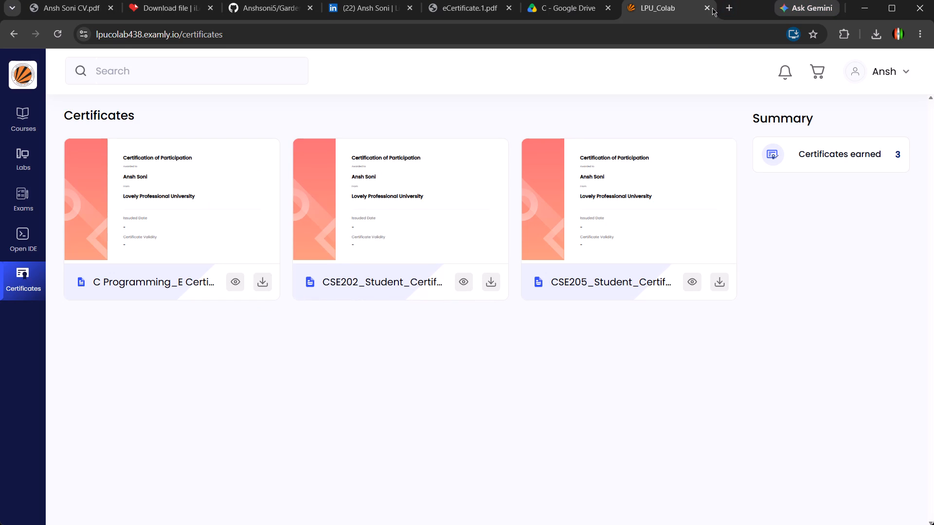
Close the LPU Colab certificates page in Chrome.
{"action": "left_click", "coordinate": [706, 8]}
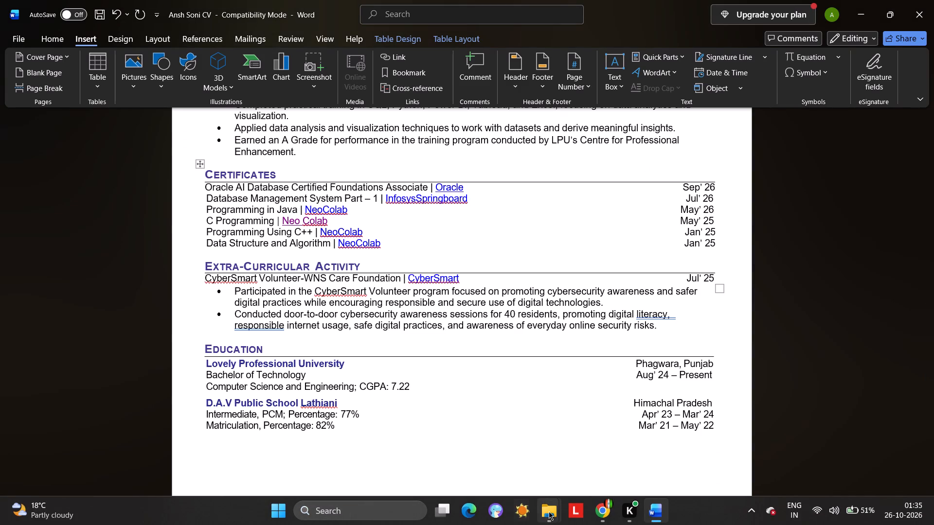
In File Explorer, close the extra You window and search Home for WNS.
{"action": "left_click", "coordinate": [549, 511]}
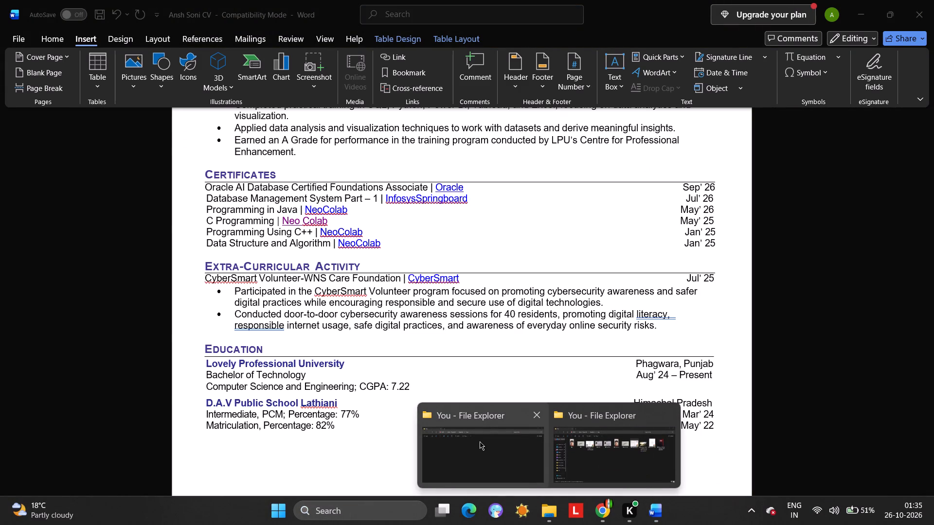
{"action": "left_click", "coordinate": [662, 412]}
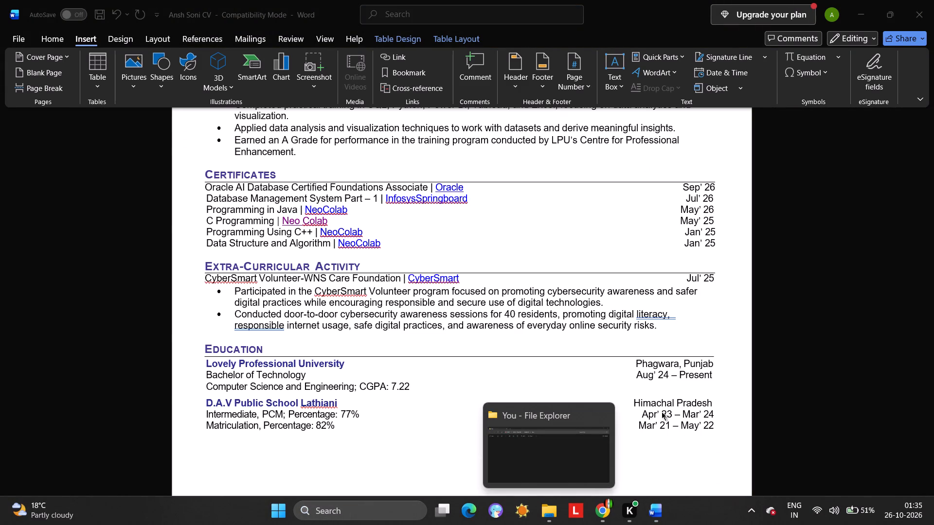
{"action": "left_click", "coordinate": [560, 451]}
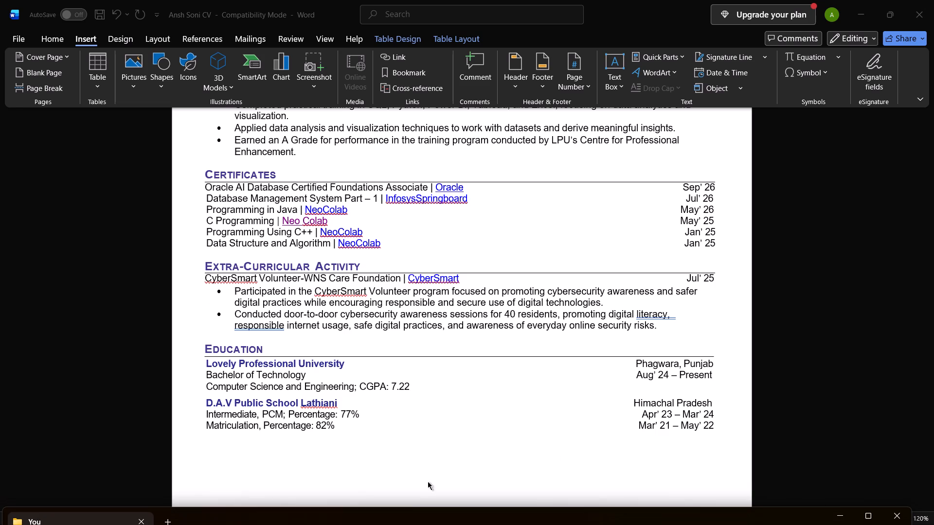
{"action": "left_click", "coordinate": [545, 509]}
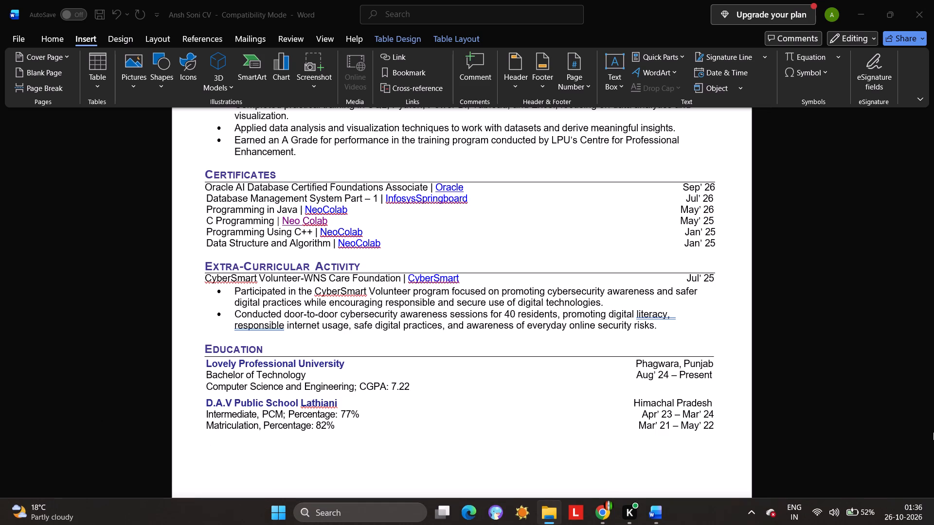
{"action": "left_click", "coordinate": [865, 511]}
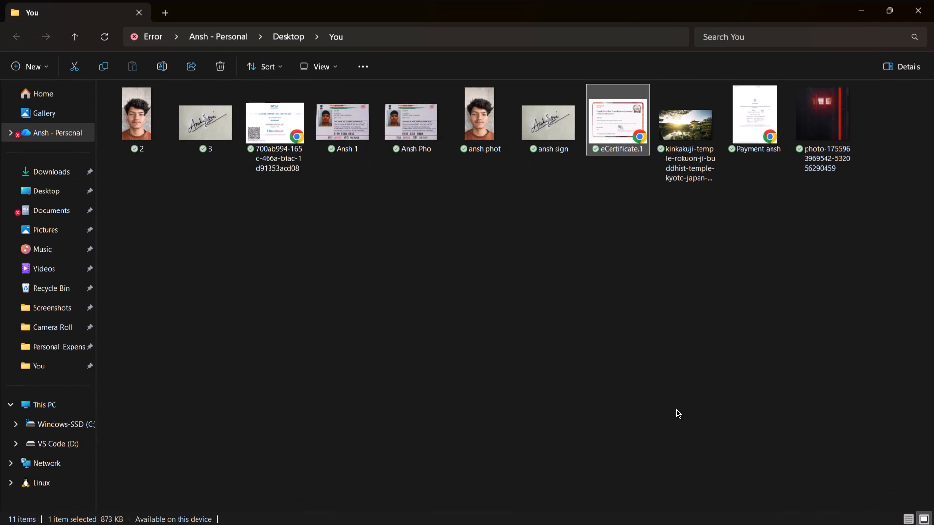
{"action": "left_click", "coordinate": [26, 94]}
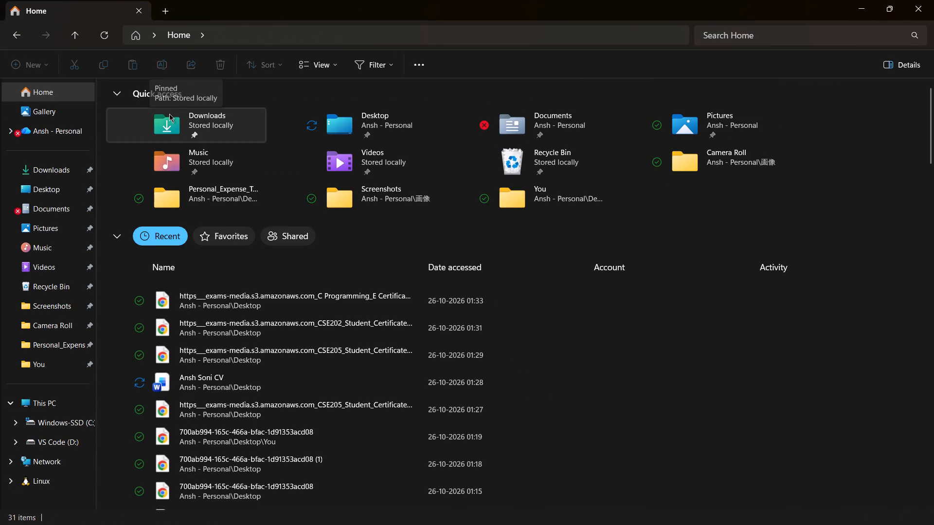
{"action": "scroll", "coordinate": [73, 140], "scroll_direction": "up", "scroll_amount": 2}
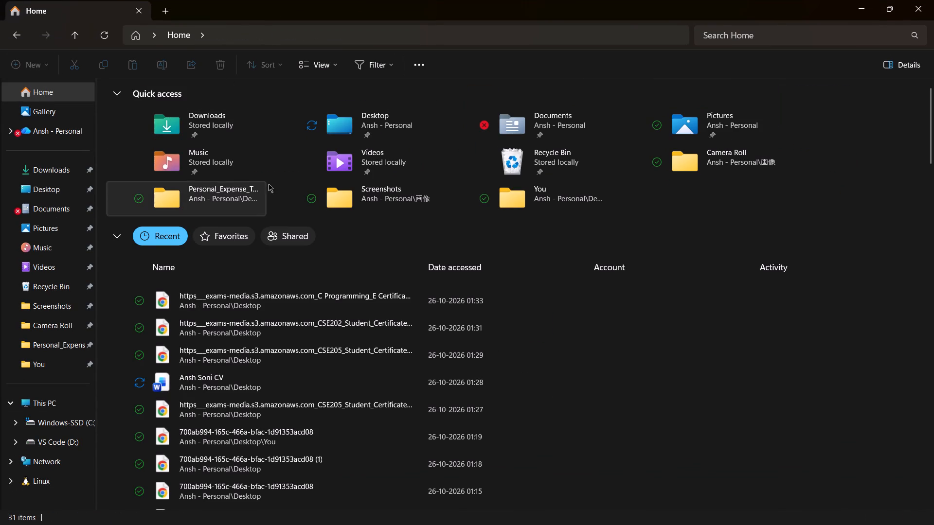
{"action": "left_click", "coordinate": [772, 29]}
{"action": "type", "text": "WNS"}
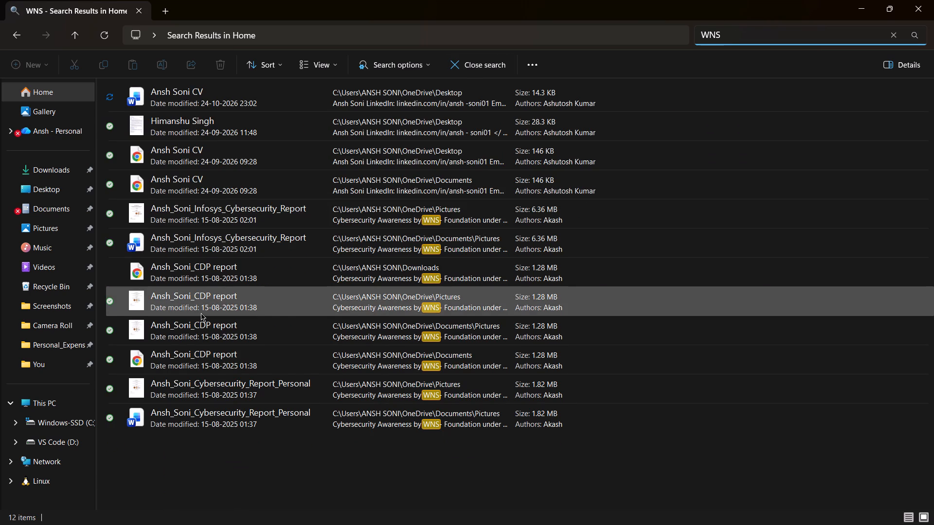
Open the Cybersecurity_Report_Personal Word document from the search results and examine the CyberSmart certificate image inside it.
{"action": "scroll", "coordinate": [201, 313], "scroll_direction": "down", "scroll_amount": 1}
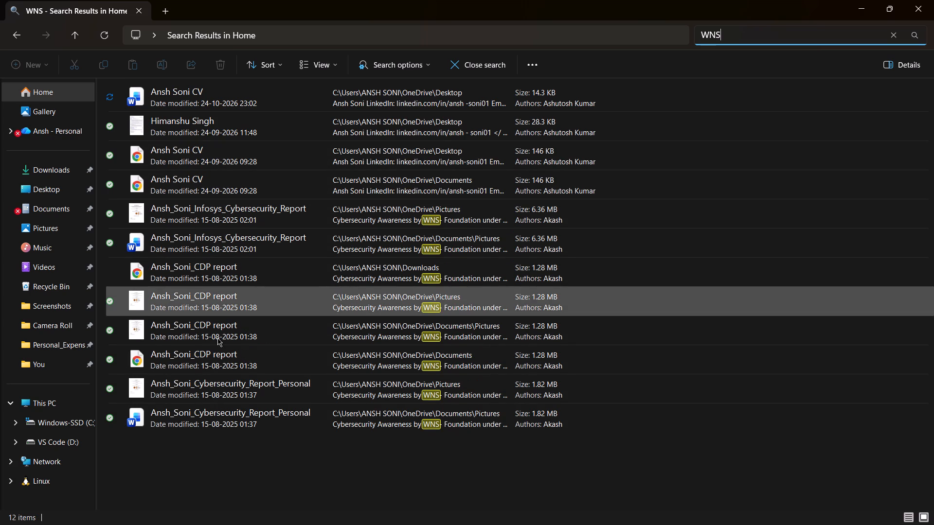
{"action": "double_click", "coordinate": [235, 418]}
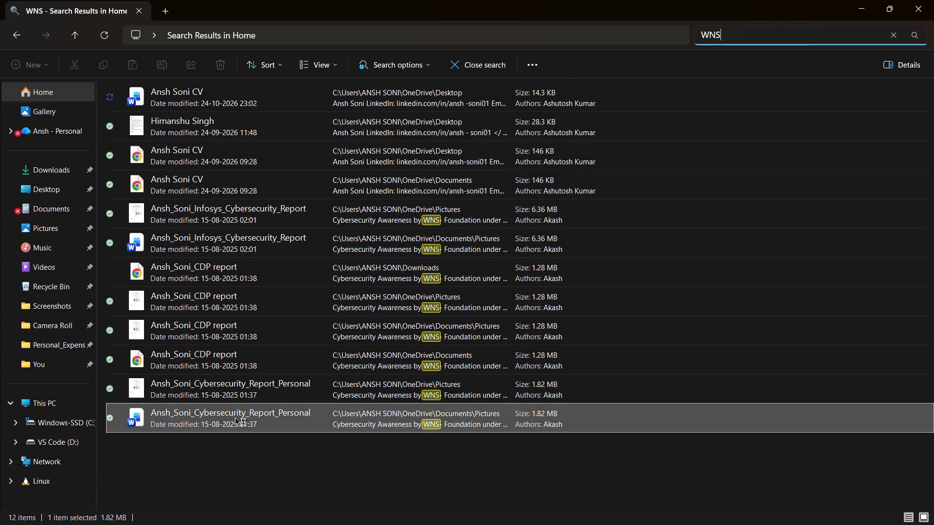
{"action": "scroll", "coordinate": [468, 331], "scroll_direction": "down", "scroll_amount": 2}
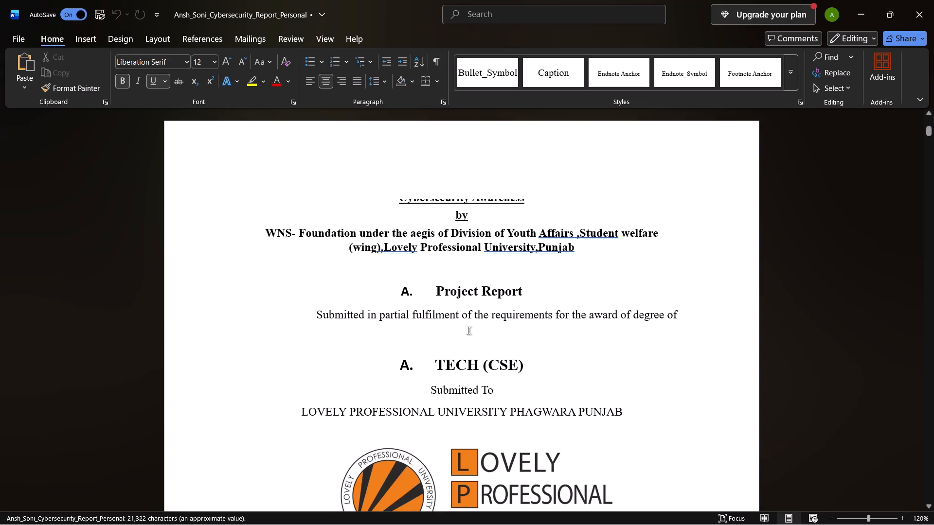
{"action": "scroll", "coordinate": [468, 331], "scroll_direction": "down", "scroll_amount": 3}
{"action": "scroll", "coordinate": [468, 331], "scroll_direction": "down", "scroll_amount": 3, "text": "ctrl"}
{"action": "scroll", "coordinate": [468, 331], "scroll_direction": "down", "scroll_amount": 2}
{"action": "scroll", "coordinate": [468, 331], "scroll_direction": "up", "scroll_amount": 1}
{"action": "scroll", "coordinate": [468, 331], "scroll_direction": "down", "scroll_amount": 1}
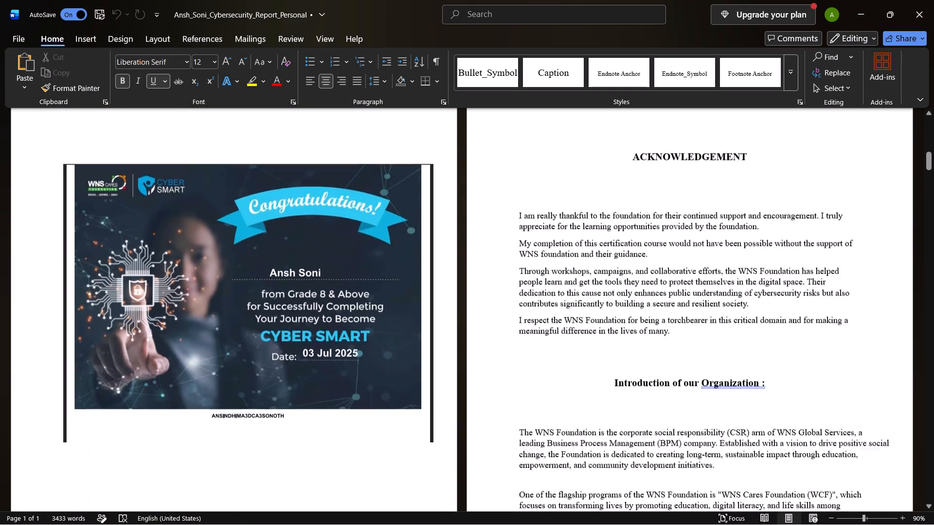
{"action": "scroll", "coordinate": [468, 331], "scroll_direction": "down", "scroll_amount": 1}
{"action": "scroll", "coordinate": [468, 331], "scroll_direction": "up", "scroll_amount": 1}
{"action": "left_click", "coordinate": [248, 307]}
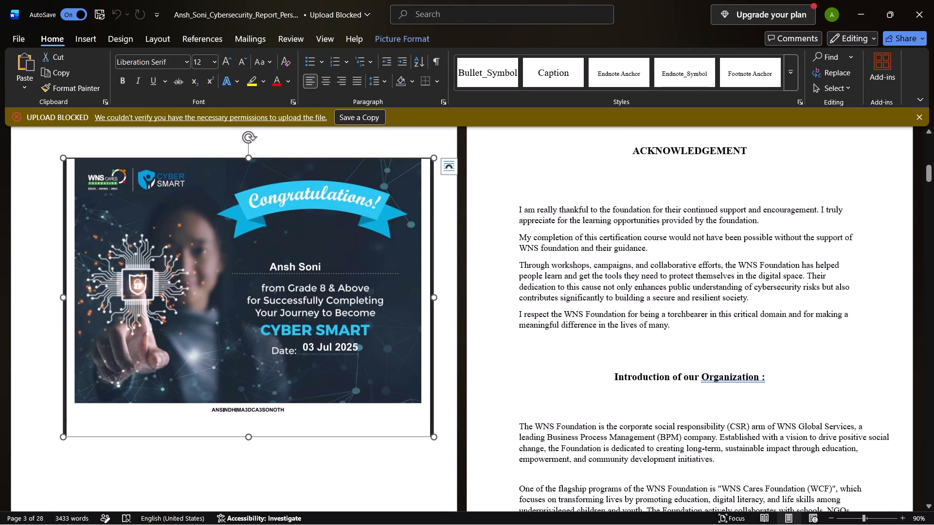
{"action": "left_click", "coordinate": [38, 330]}
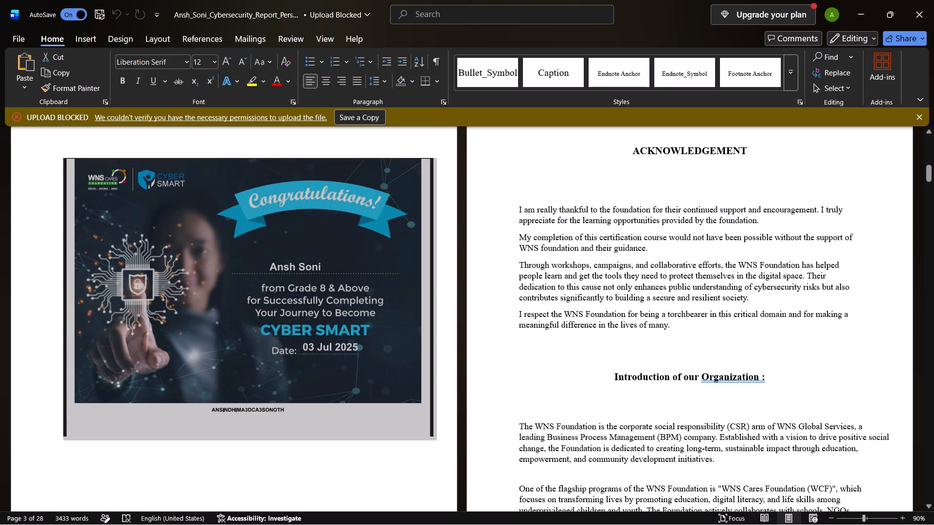
{"action": "left_click", "coordinate": [84, 480]}
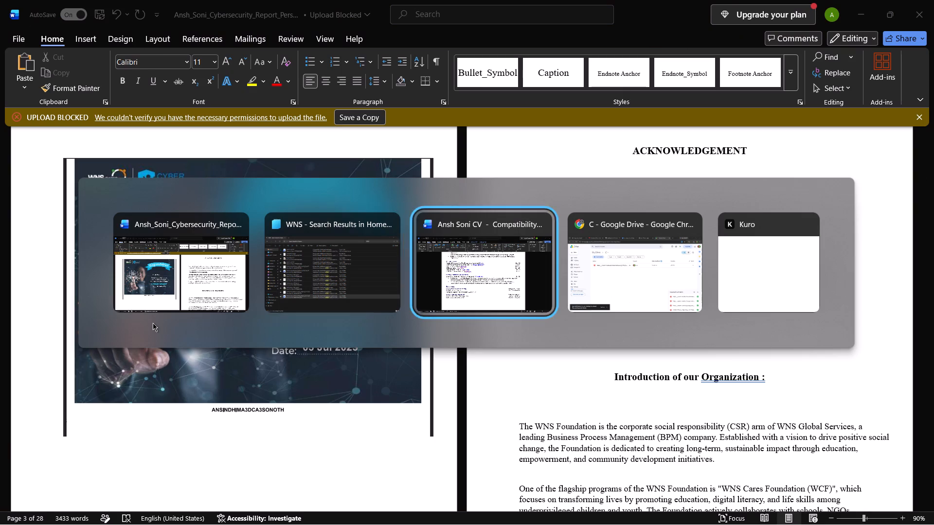
Back in File Explorer, look through the Downloads folder for the CyberSmart certificate file.
{"action": "left_click", "coordinate": [38, 178]}
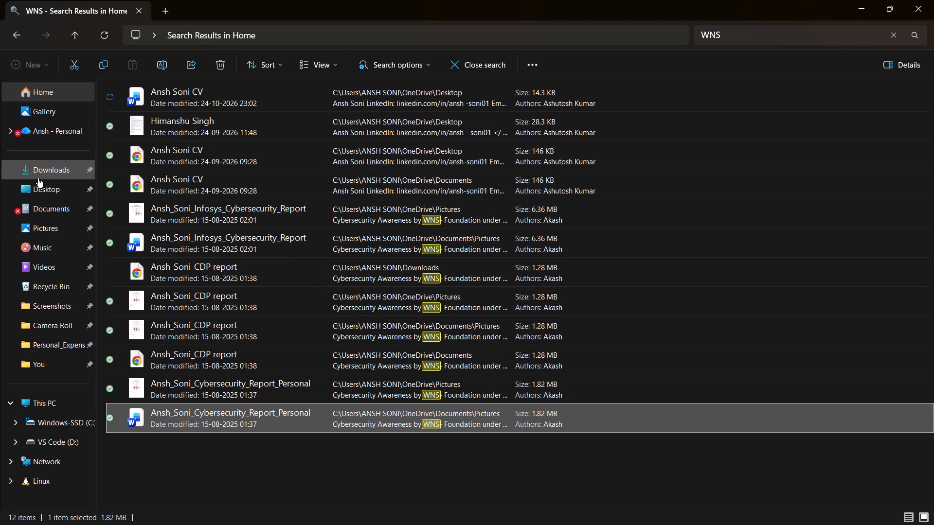
{"action": "left_click", "coordinate": [287, 66]}
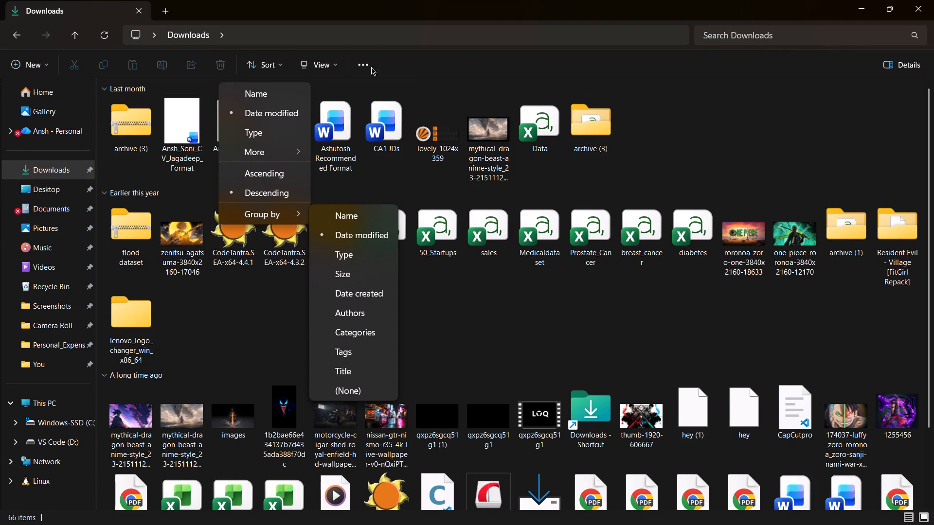
{"action": "left_click", "coordinate": [328, 66]}
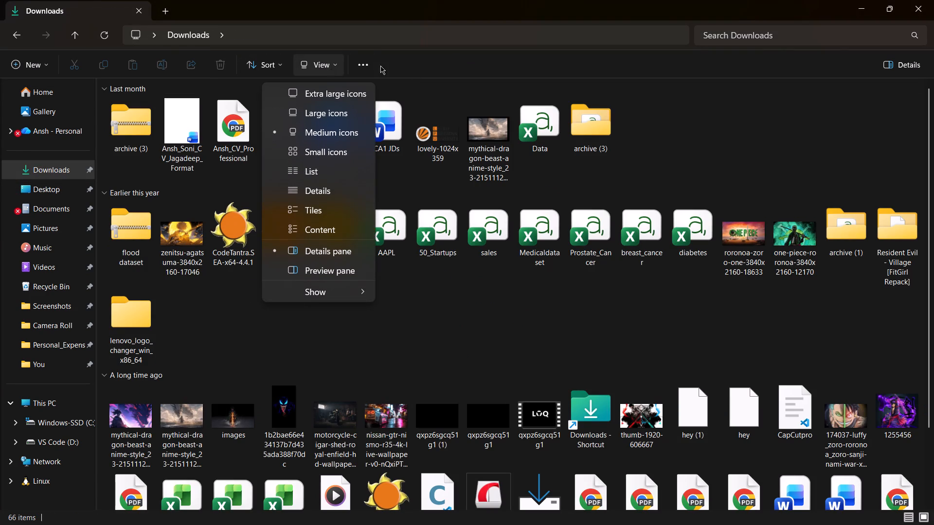
{"action": "left_click", "coordinate": [453, 62]}
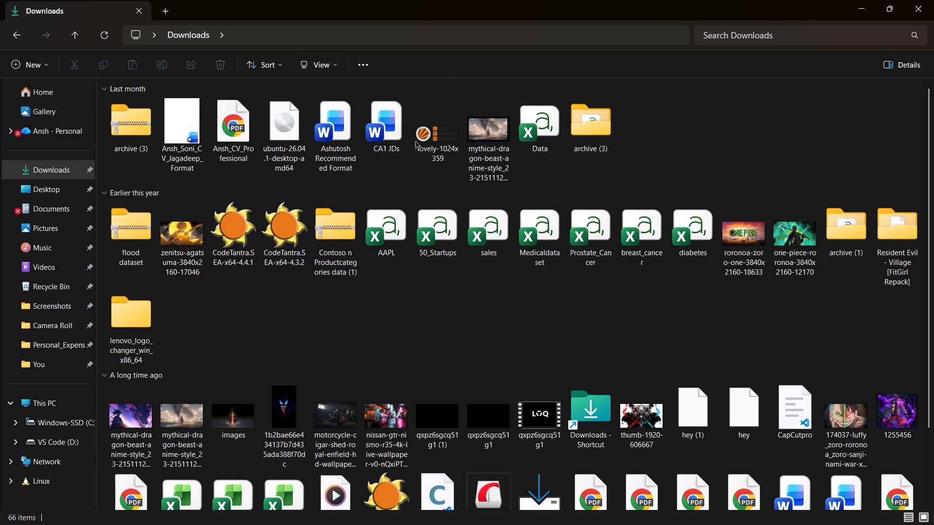
{"action": "scroll", "coordinate": [417, 269], "scroll_direction": "down", "scroll_amount": 6}
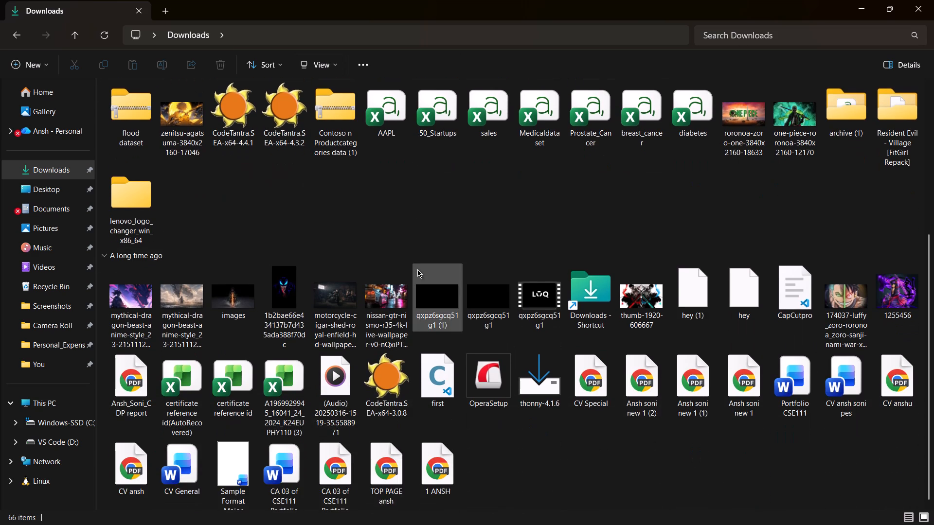
{"action": "scroll", "coordinate": [553, 189], "scroll_direction": "down", "scroll_amount": 2}
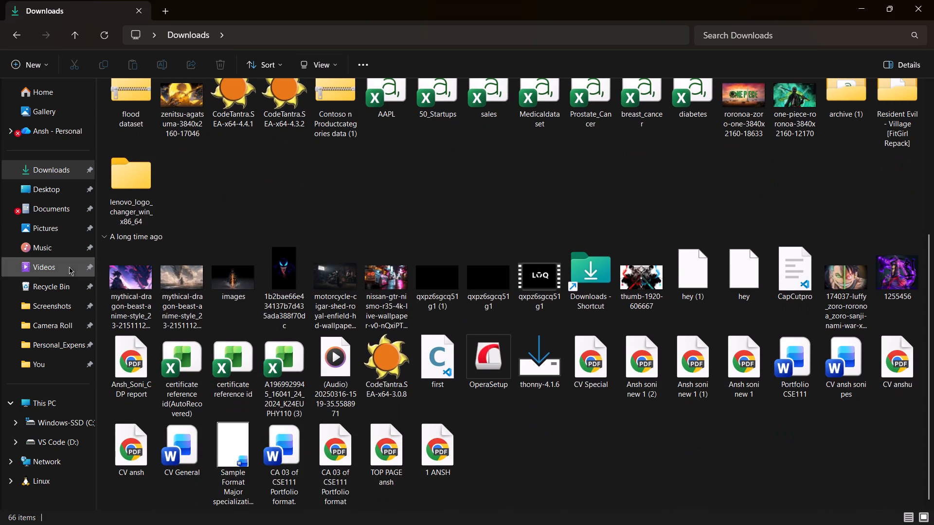
{"action": "left_click", "coordinate": [49, 303]}
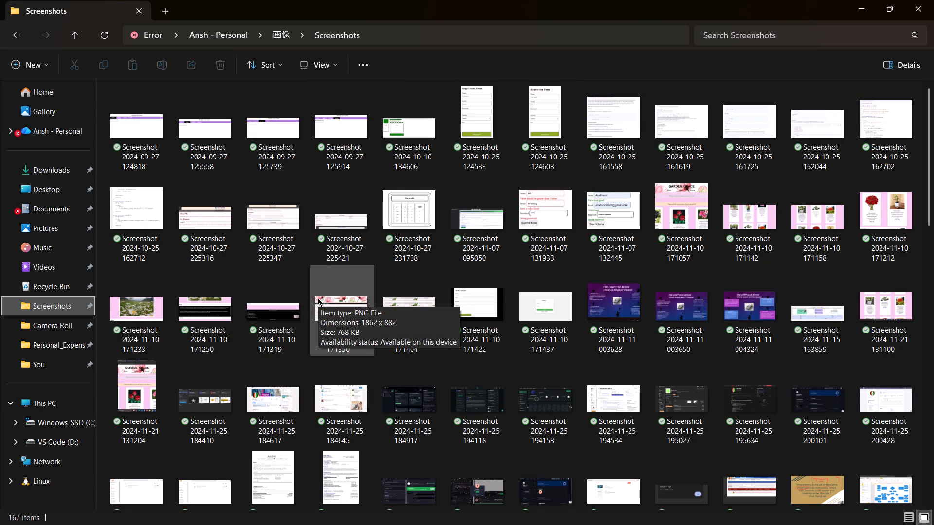
{"action": "scroll", "coordinate": [318, 298], "scroll_direction": "down", "scroll_amount": 2}
{"action": "scroll", "coordinate": [318, 298], "scroll_direction": "up", "scroll_amount": 1}
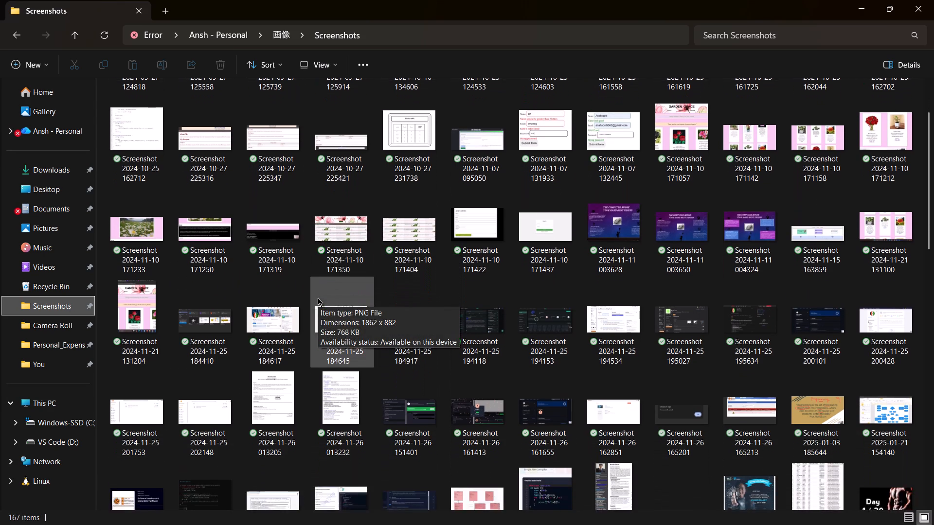
{"action": "scroll", "coordinate": [318, 298], "scroll_direction": "up", "scroll_amount": 1}
{"action": "scroll", "coordinate": [318, 298], "scroll_direction": "down", "scroll_amount": 8}
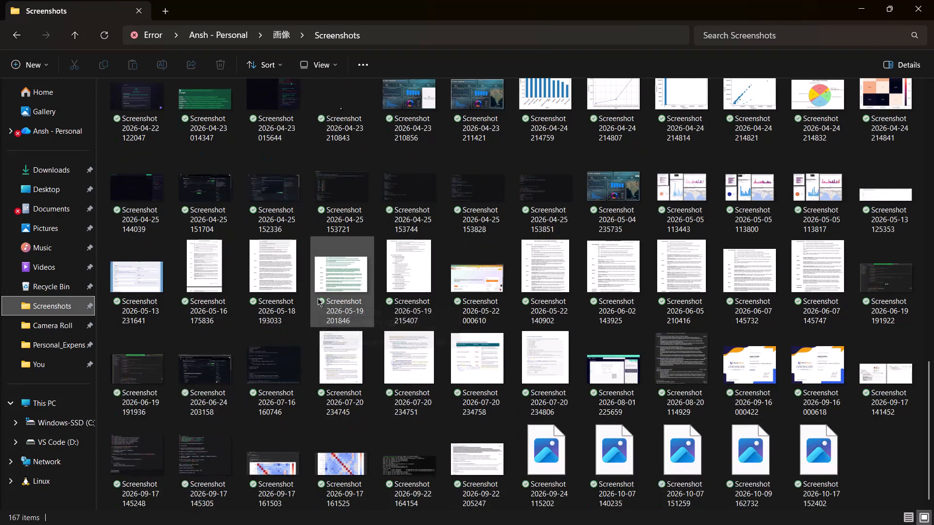
{"action": "scroll", "coordinate": [318, 298], "scroll_direction": "down", "scroll_amount": 1}
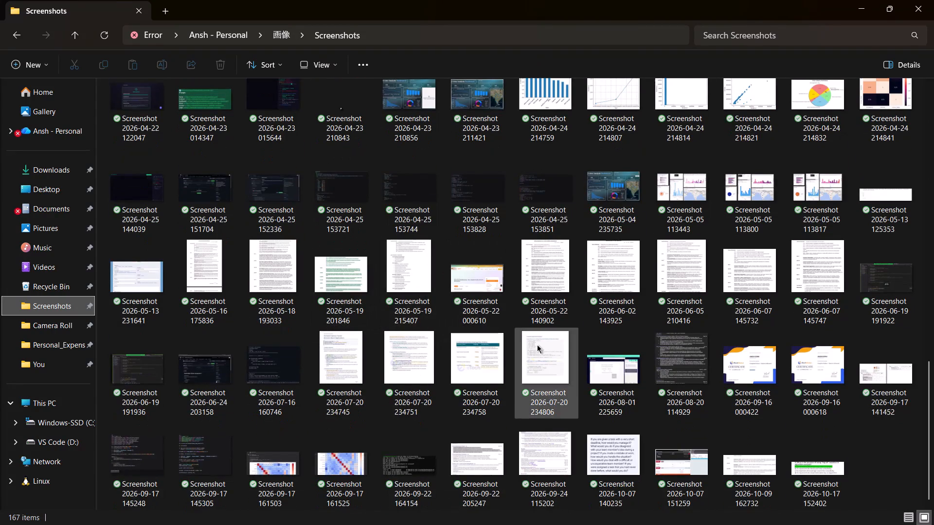
{"action": "scroll", "coordinate": [564, 325], "scroll_direction": "down", "scroll_amount": 2}
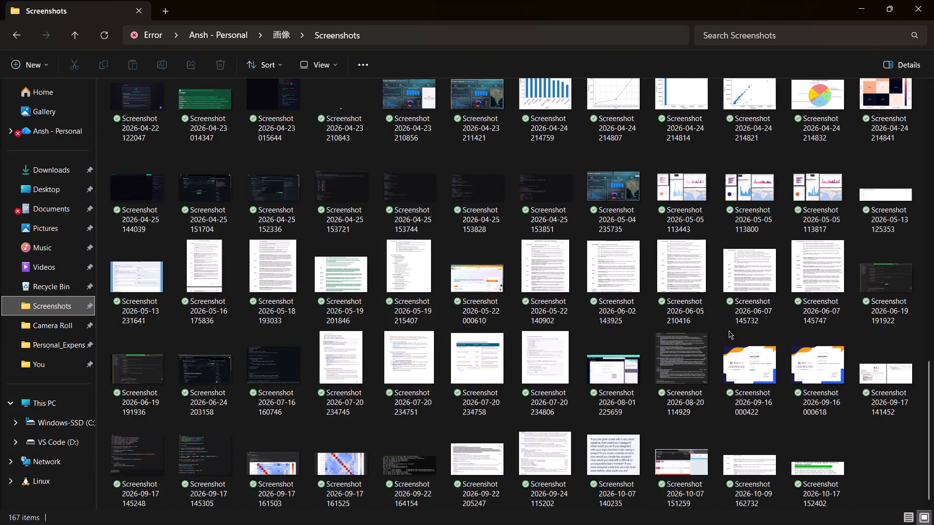
{"action": "double_click", "coordinate": [829, 367]}
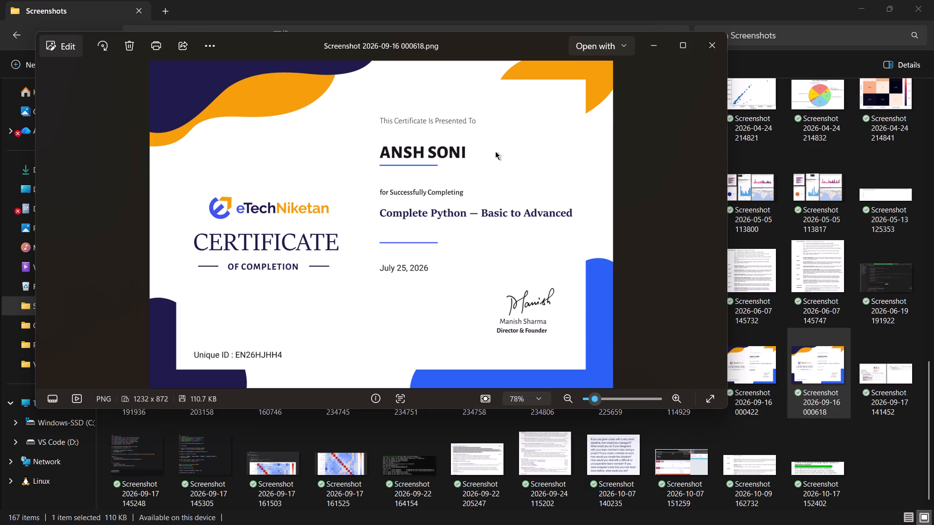
{"action": "left_click", "coordinate": [660, 52]}
{"action": "scroll", "coordinate": [701, 417], "scroll_direction": "down", "scroll_amount": 1}
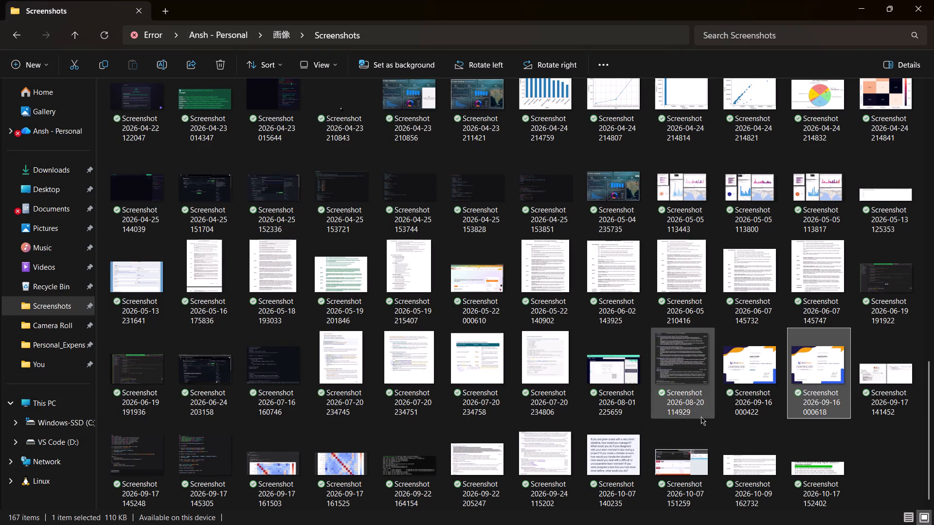
{"action": "scroll", "coordinate": [701, 417], "scroll_direction": "down", "scroll_amount": 1}
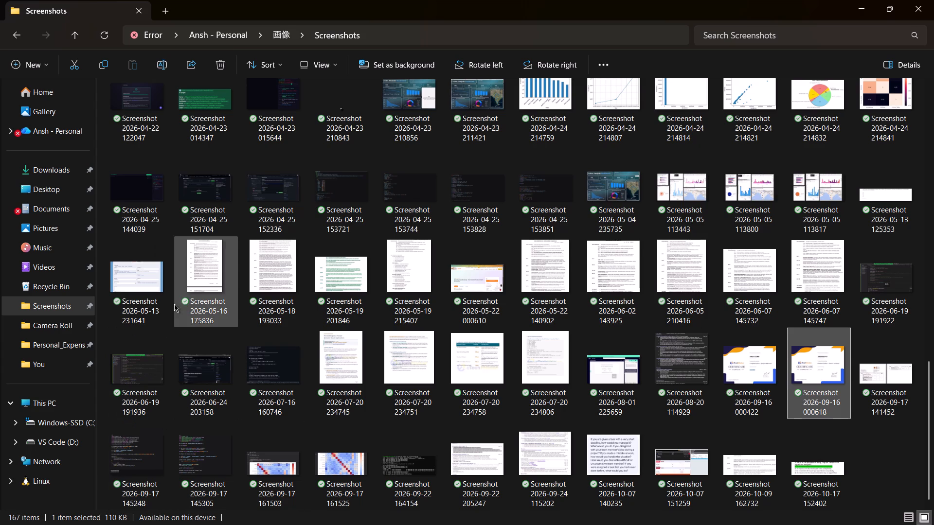
{"action": "scroll", "coordinate": [473, 284], "scroll_direction": "up", "scroll_amount": 1}
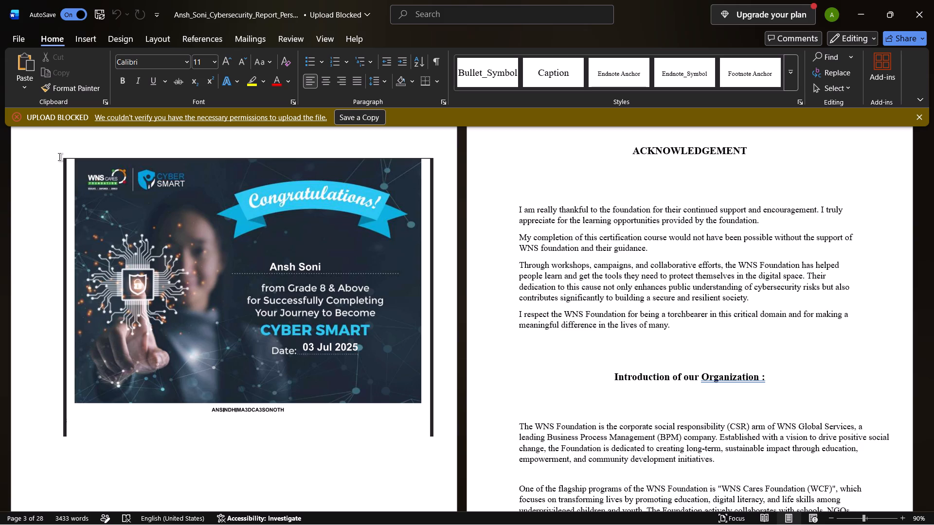
In the Word cybersecurity report, take a screen snip of the CyberSmart certificate on page 3, including the code beneath it.
{"action": "key", "text": "Print"}
{"action": "left_click_drag", "start_coordinate": [62, 157], "coordinate": [342, 375]}
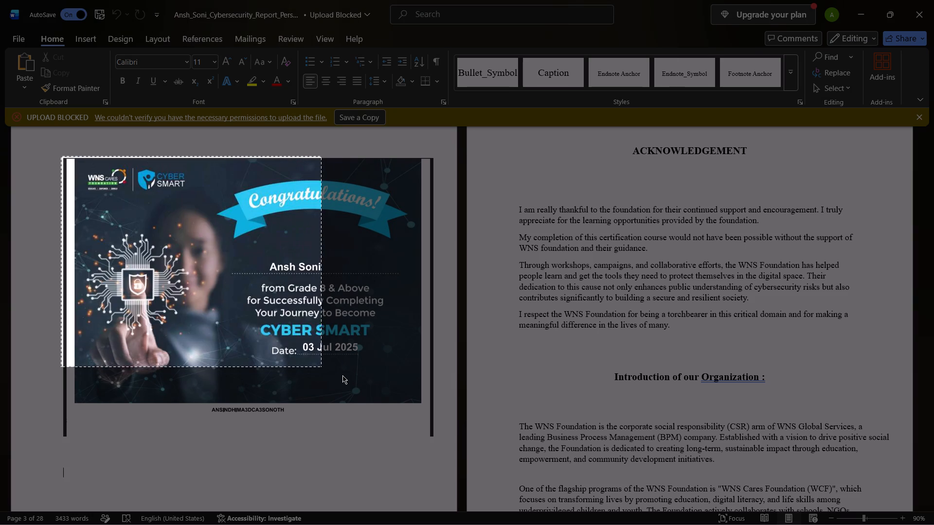
{"action": "left_click_drag", "start_coordinate": [342, 375], "coordinate": [437, 422]}
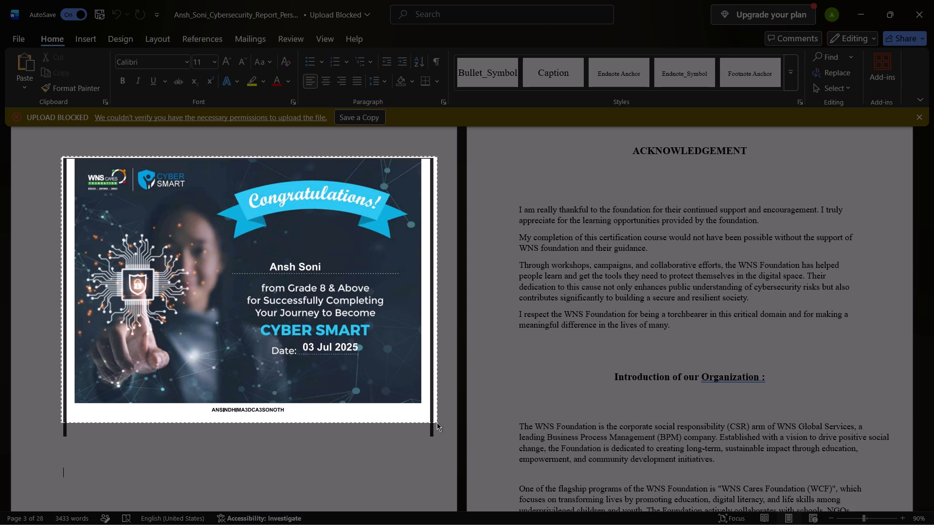
{"action": "left_click_drag", "start_coordinate": [437, 422], "coordinate": [434, 422]}
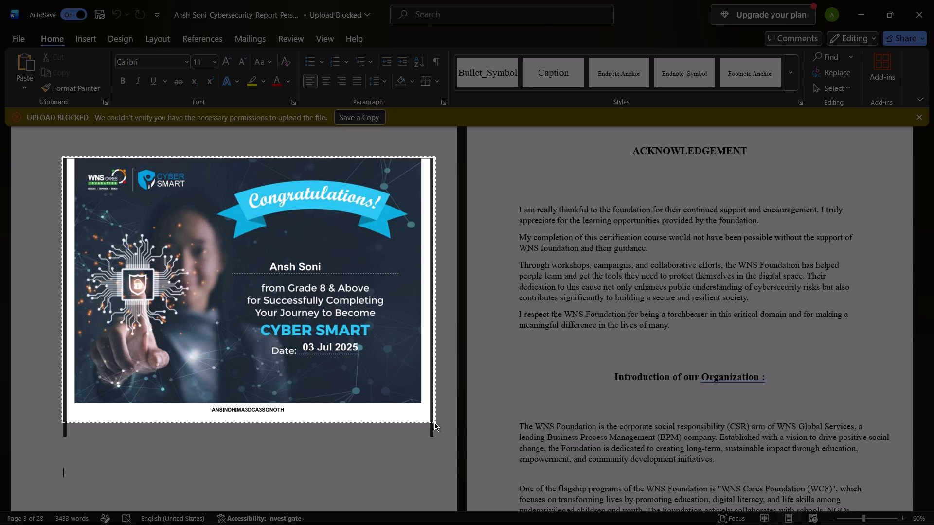
{"action": "left_click_drag", "start_coordinate": [434, 422], "coordinate": [434, 425]}
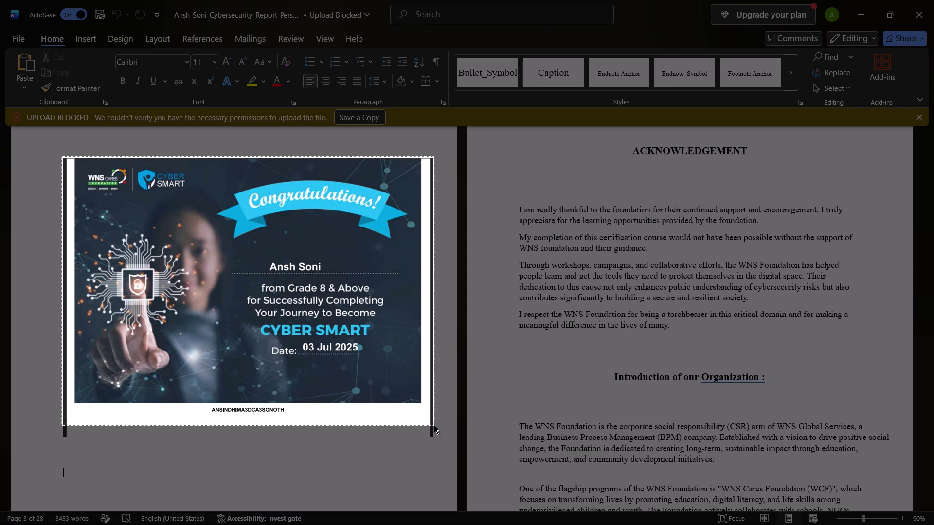
{"action": "left_click_drag", "start_coordinate": [434, 425], "coordinate": [433, 425]}
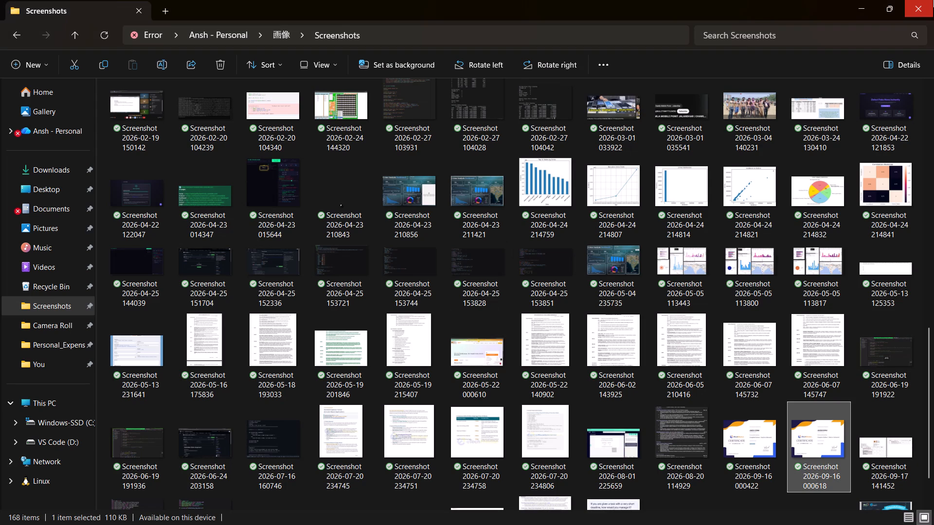
Close the File Explorer window and the Photos window showing the eTechNiketan certificate.
{"action": "left_click", "coordinate": [932, 6]}
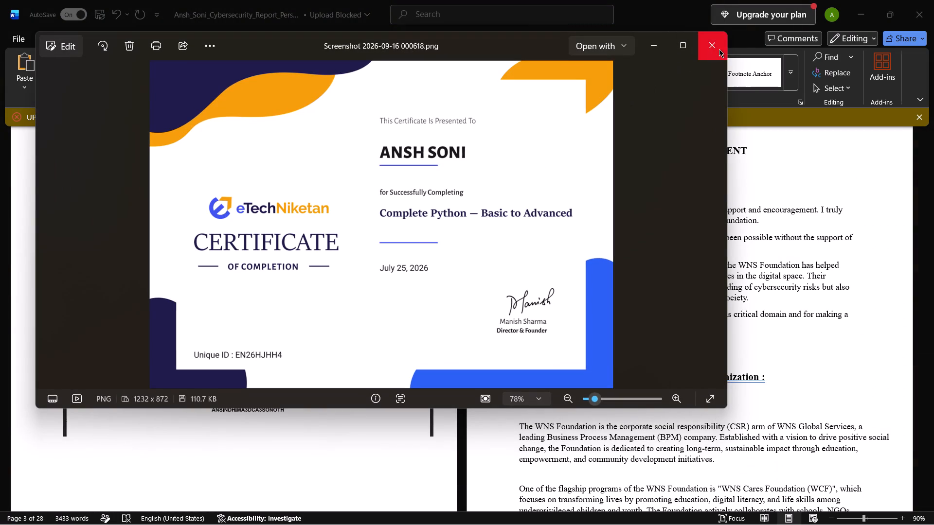
{"action": "left_click", "coordinate": [719, 49]}
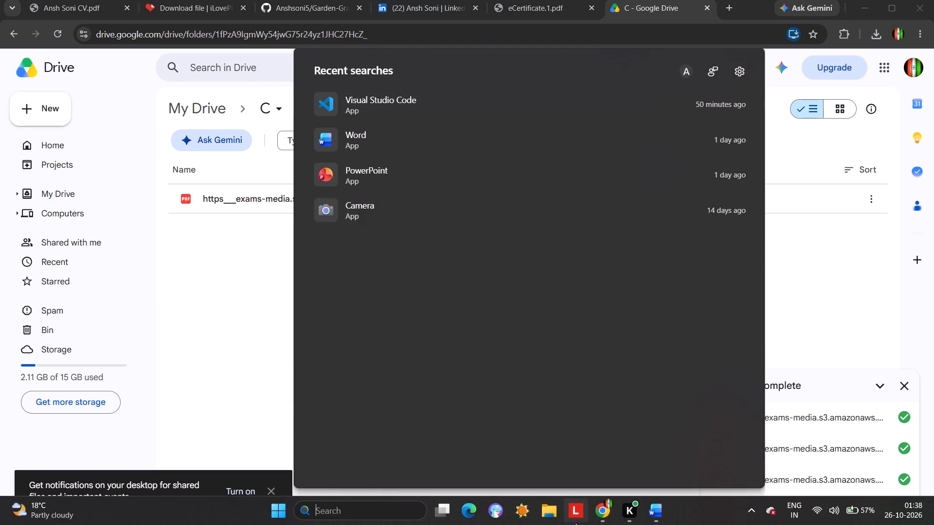
Reopen File Explorer and go to the Screenshots folder.
{"action": "double_click", "coordinate": [557, 513]}
{"action": "double_click", "coordinate": [555, 510]}
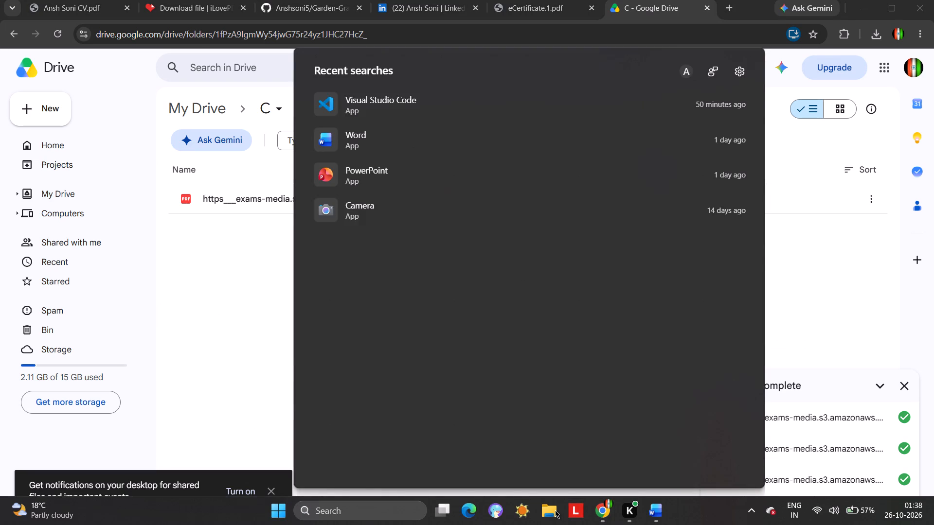
{"action": "left_click", "coordinate": [549, 507]}
{"action": "left_click", "coordinate": [242, 337]}
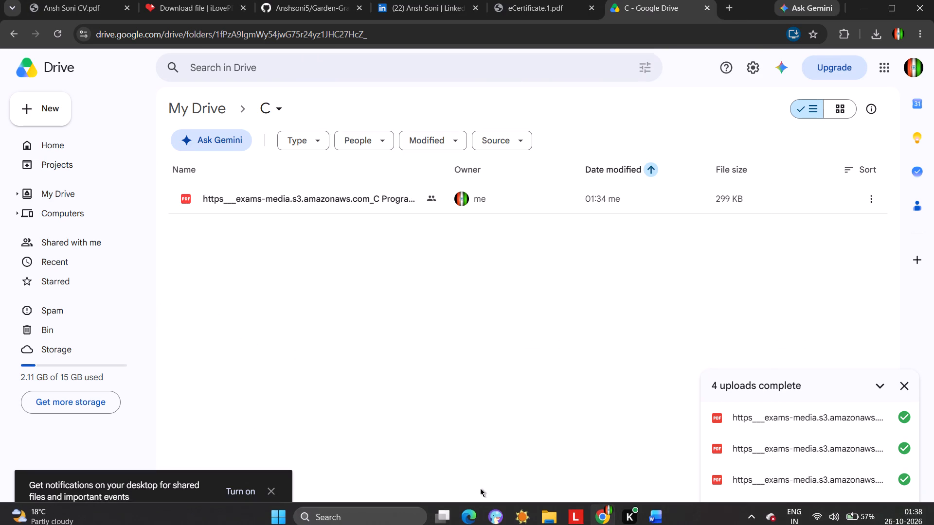
{"action": "left_click", "coordinate": [547, 503]}
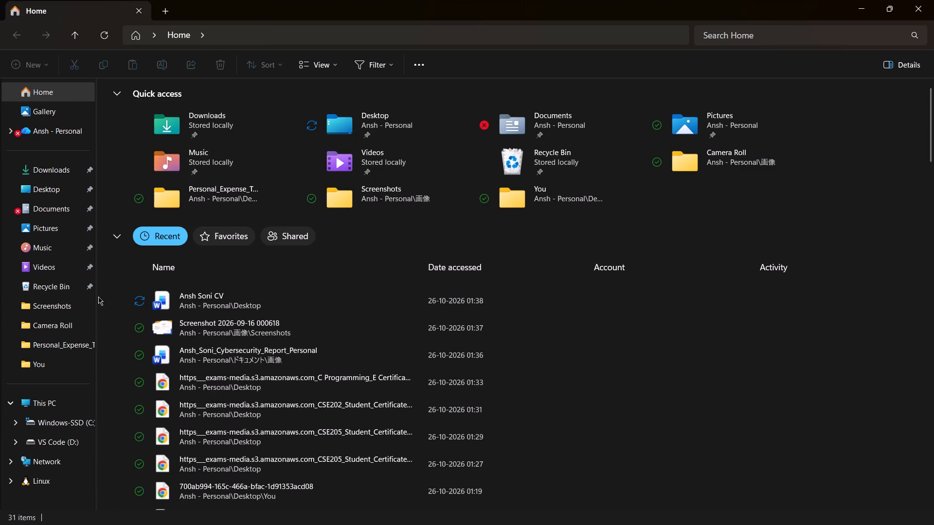
{"action": "left_click", "coordinate": [77, 298]}
{"action": "scroll", "coordinate": [525, 241], "scroll_direction": "down", "scroll_amount": 3}
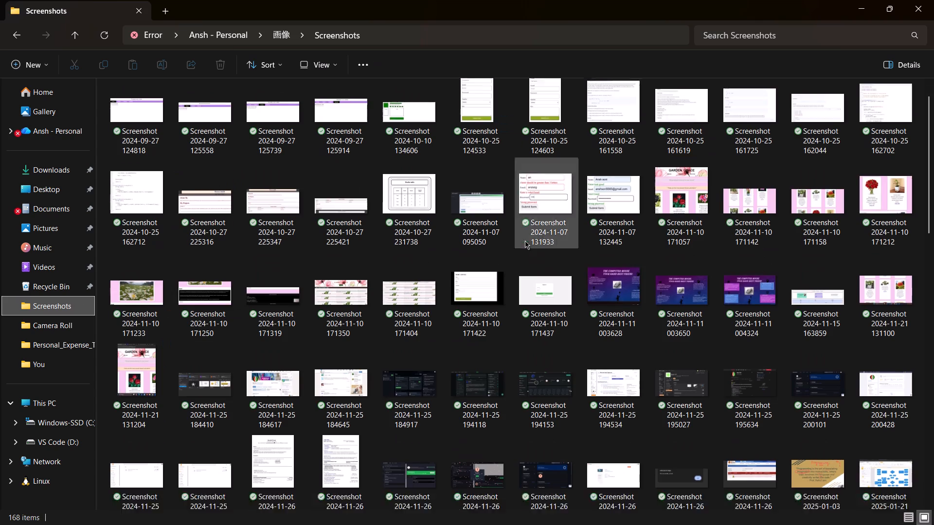
{"action": "scroll", "coordinate": [525, 241], "scroll_direction": "down", "scroll_amount": 20}
{"action": "scroll", "coordinate": [525, 241], "scroll_direction": "down", "scroll_amount": 8}
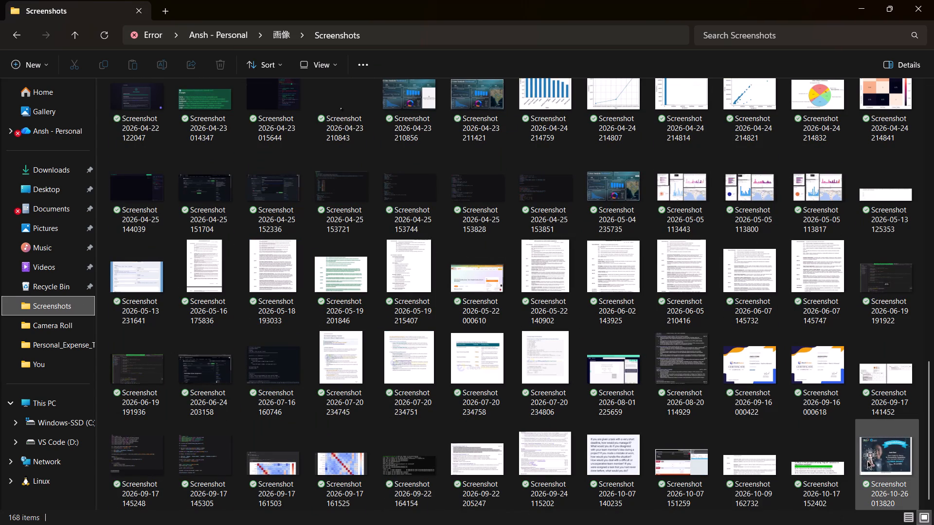
{"action": "scroll", "coordinate": [726, 234], "scroll_direction": "up", "scroll_amount": 2}
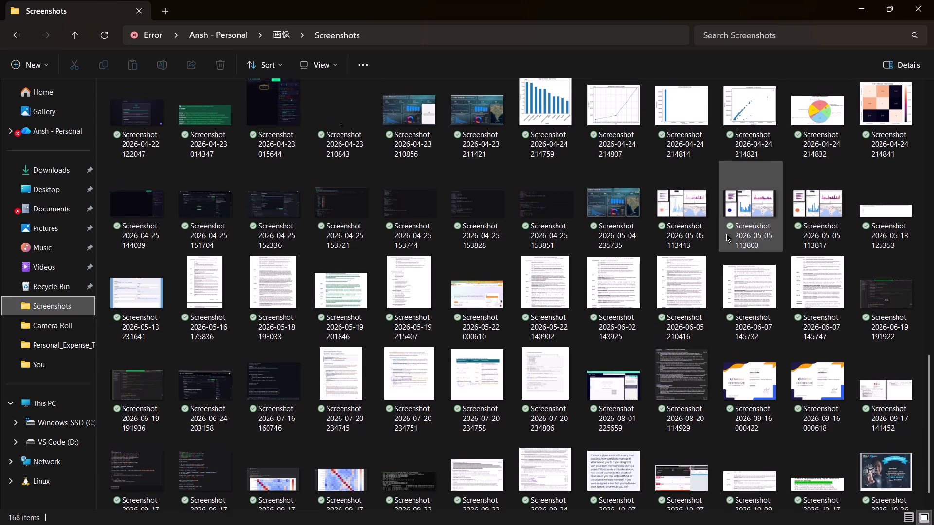
{"action": "scroll", "coordinate": [726, 234], "scroll_direction": "up", "scroll_amount": 3}
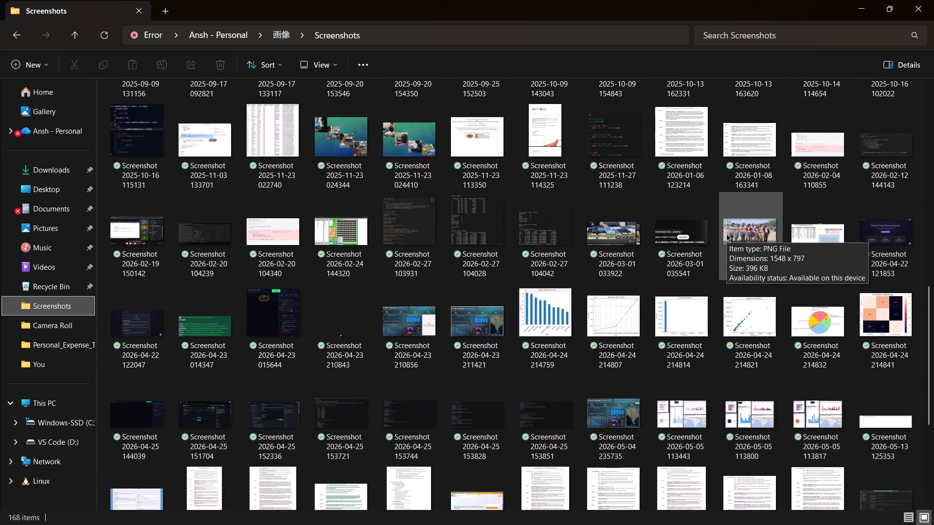
{"action": "scroll", "coordinate": [726, 234], "scroll_direction": "up", "scroll_amount": 4}
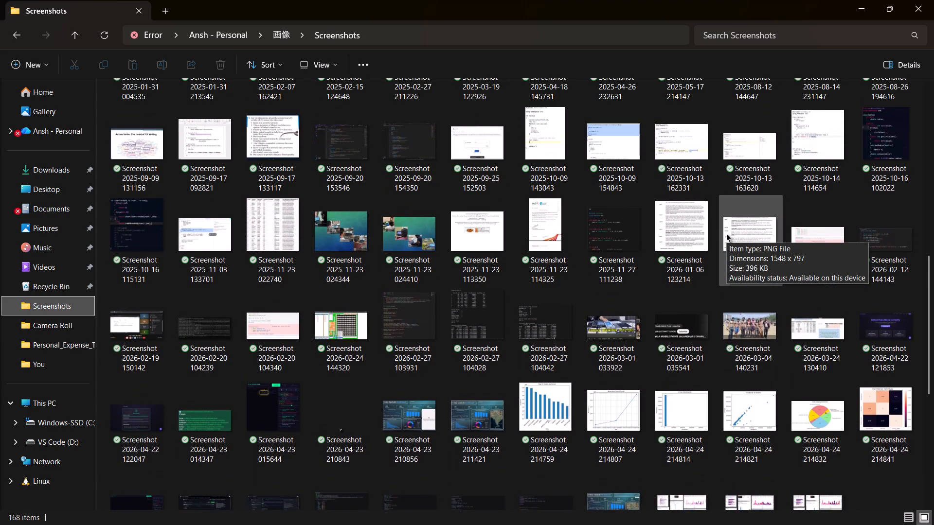
{"action": "scroll", "coordinate": [726, 234], "scroll_direction": "up", "scroll_amount": 4}
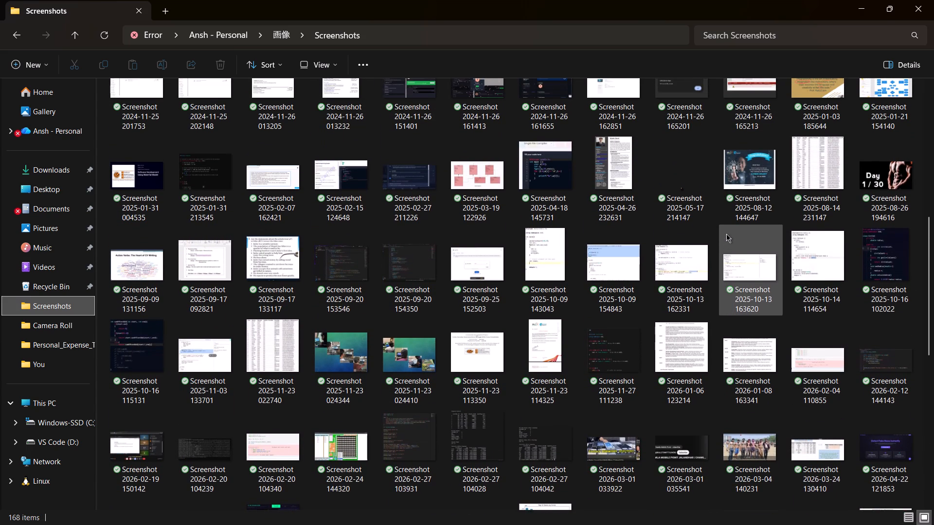
{"action": "double_click", "coordinate": [760, 170]}
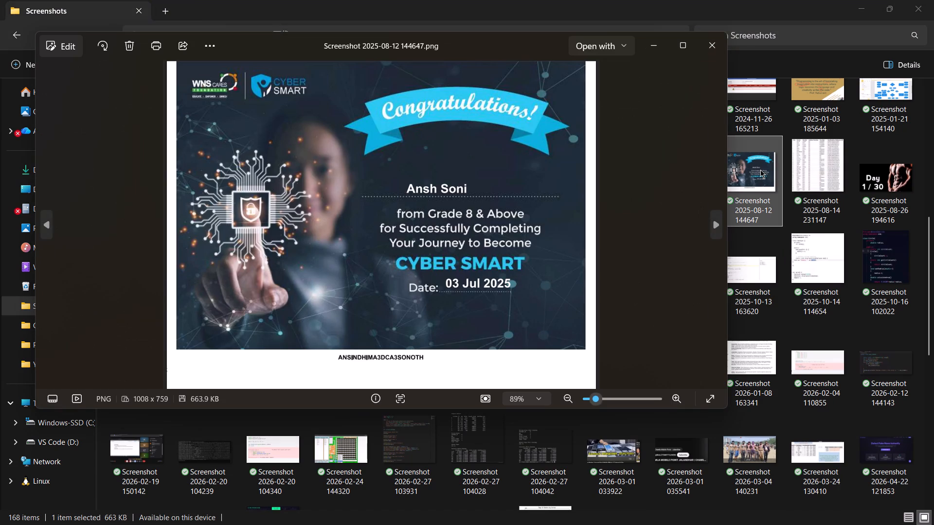
{"action": "left_click", "coordinate": [709, 55]}
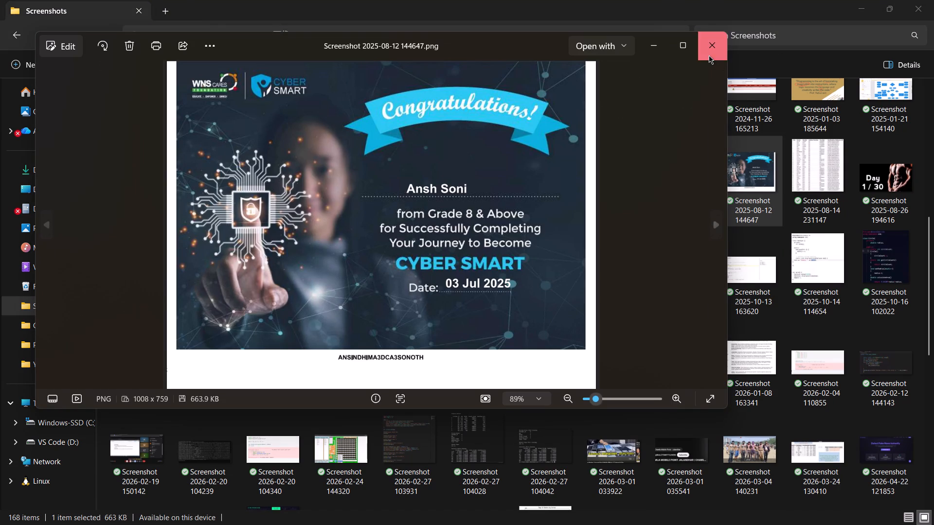
{"action": "scroll", "coordinate": [686, 190], "scroll_direction": "up", "scroll_amount": 2}
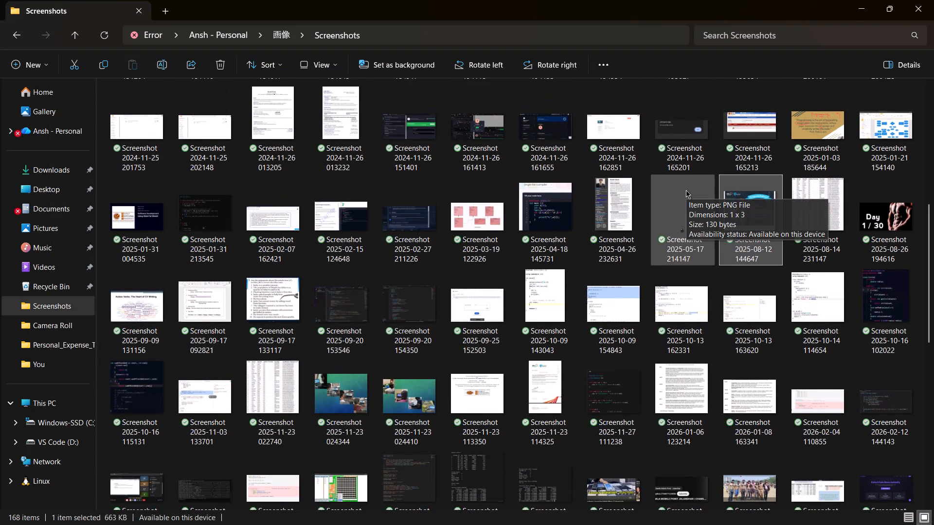
{"action": "scroll", "coordinate": [686, 190], "scroll_direction": "down", "scroll_amount": 1}
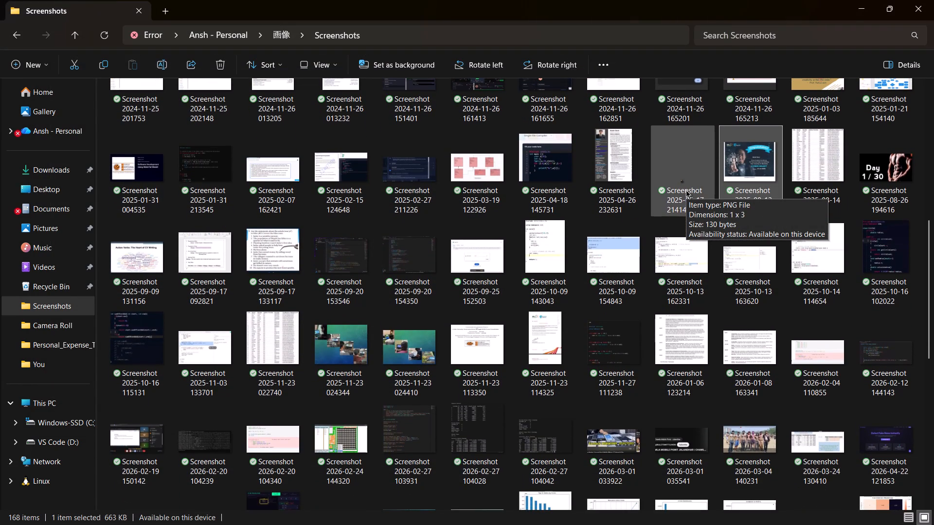
{"action": "scroll", "coordinate": [686, 190], "scroll_direction": "down", "scroll_amount": 2}
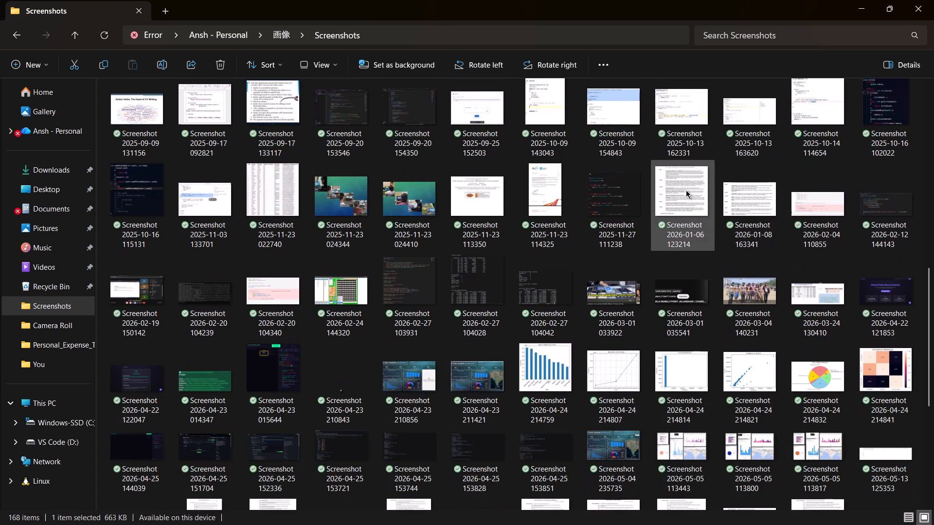
{"action": "scroll", "coordinate": [686, 190], "scroll_direction": "up", "scroll_amount": 2}
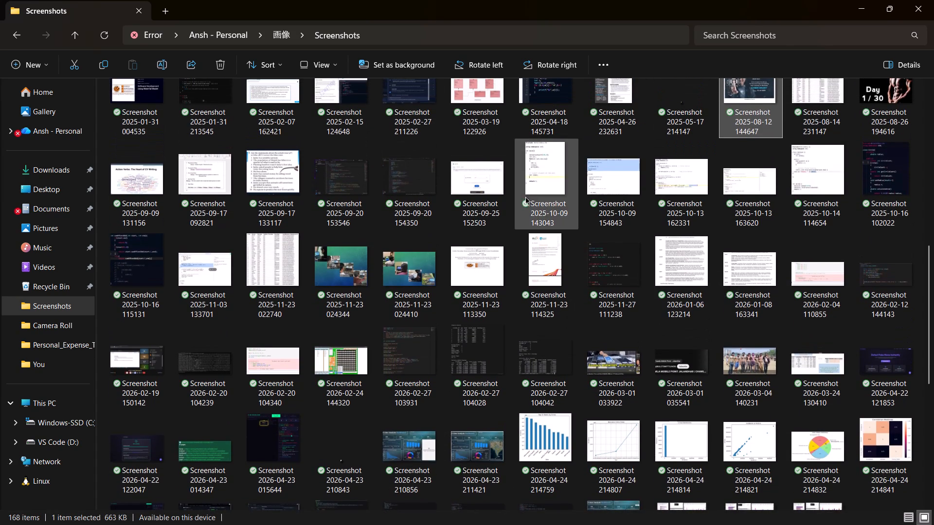
{"action": "double_click", "coordinate": [537, 256]}
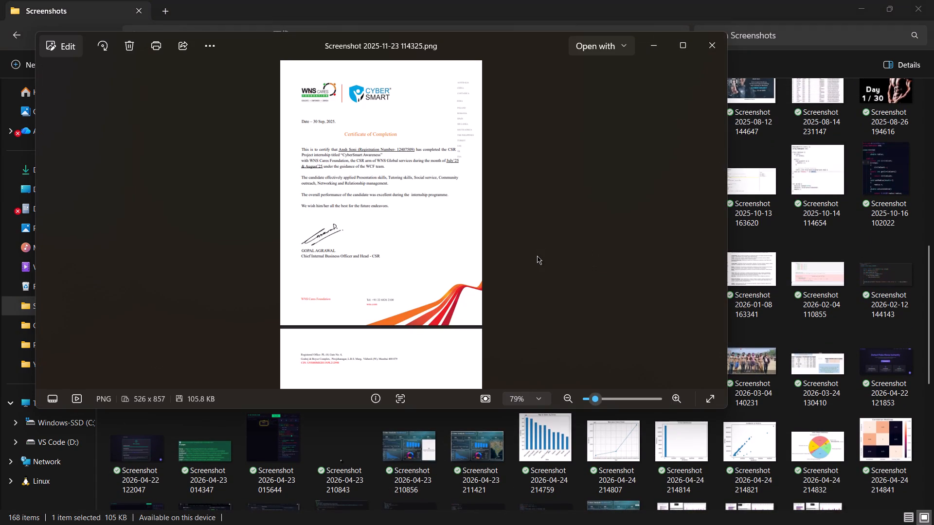
{"action": "scroll", "coordinate": [443, 168], "scroll_direction": "up", "scroll_amount": 7, "text": "ctrl"}
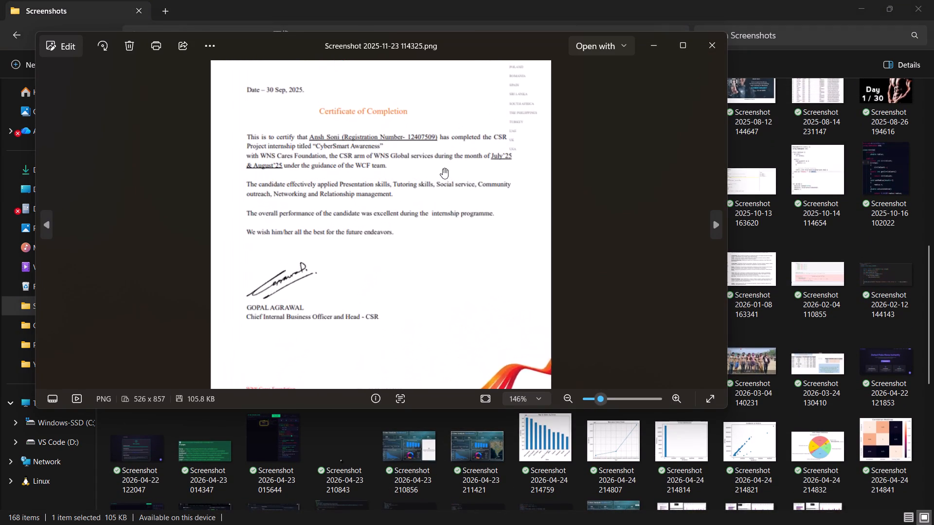
Examine the WNS CyberSmart certificate's logos, date, body text and signature up close in Photos.
{"action": "scroll", "coordinate": [443, 168], "scroll_direction": "up", "scroll_amount": 1, "text": "ctrl"}
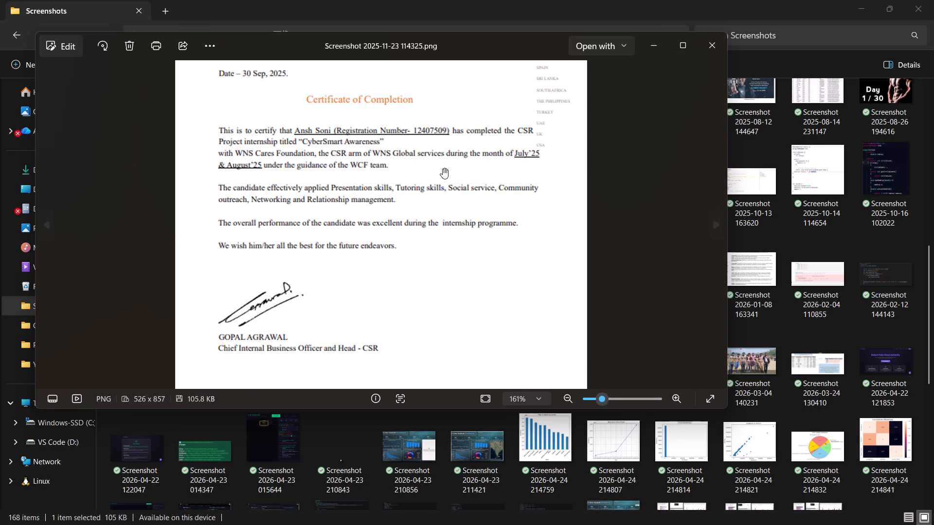
{"action": "scroll", "coordinate": [443, 168], "scroll_direction": "down", "scroll_amount": 2, "text": "ctrl"}
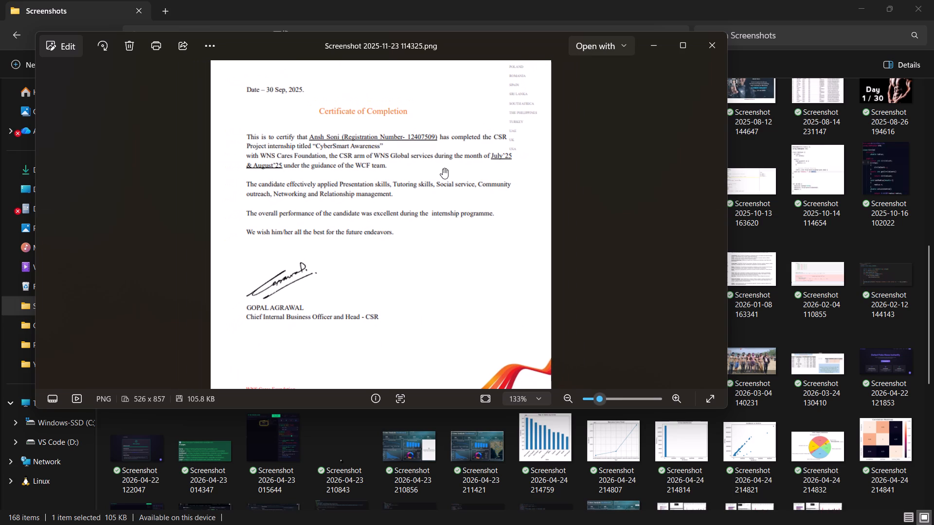
{"action": "scroll", "coordinate": [443, 168], "scroll_direction": "down", "scroll_amount": 10, "text": "ctrl"}
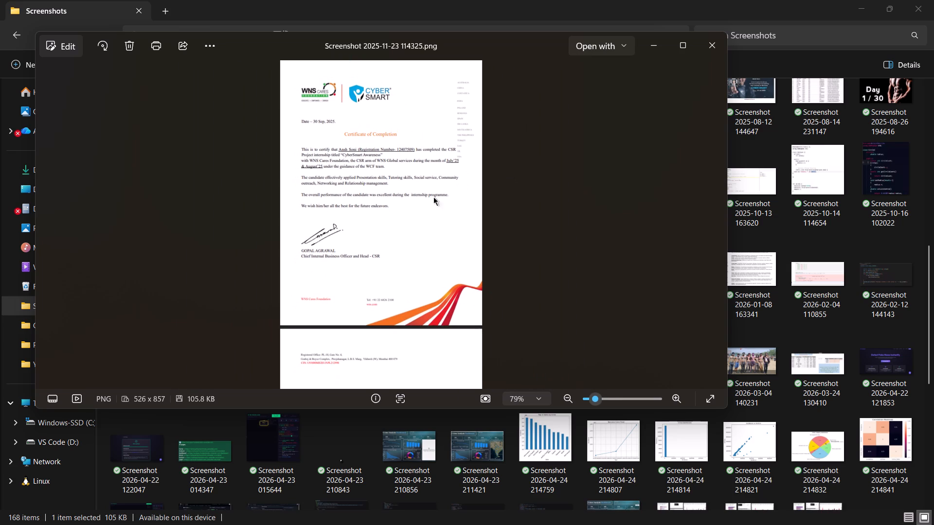
{"action": "scroll", "coordinate": [404, 225], "scroll_direction": "down", "scroll_amount": 3}
{"action": "scroll", "coordinate": [404, 225], "scroll_direction": "up", "scroll_amount": 6, "text": "ctrl"}
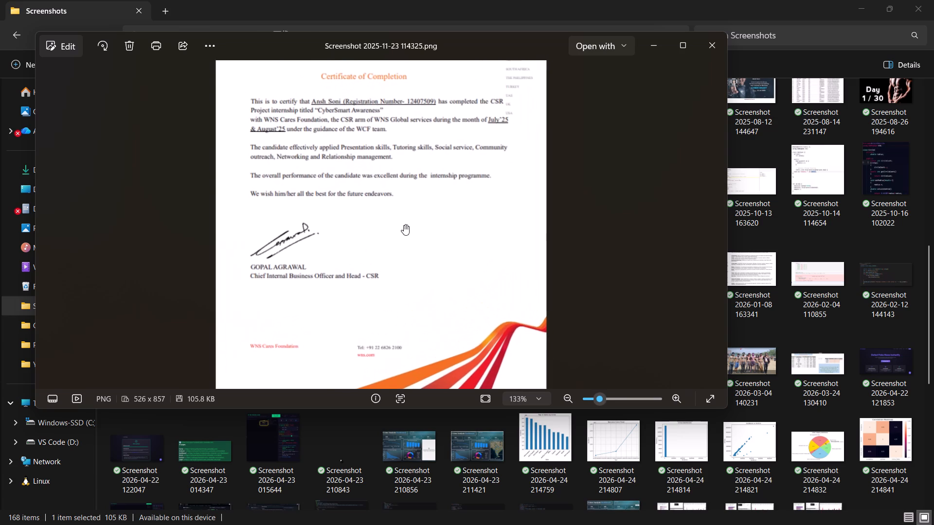
{"action": "scroll", "coordinate": [404, 225], "scroll_direction": "up", "scroll_amount": 3, "text": "ctrl"}
{"action": "scroll", "coordinate": [404, 225], "scroll_direction": "up", "scroll_amount": 2}
{"action": "scroll", "coordinate": [404, 225], "scroll_direction": "down", "scroll_amount": 1, "text": "ctrl"}
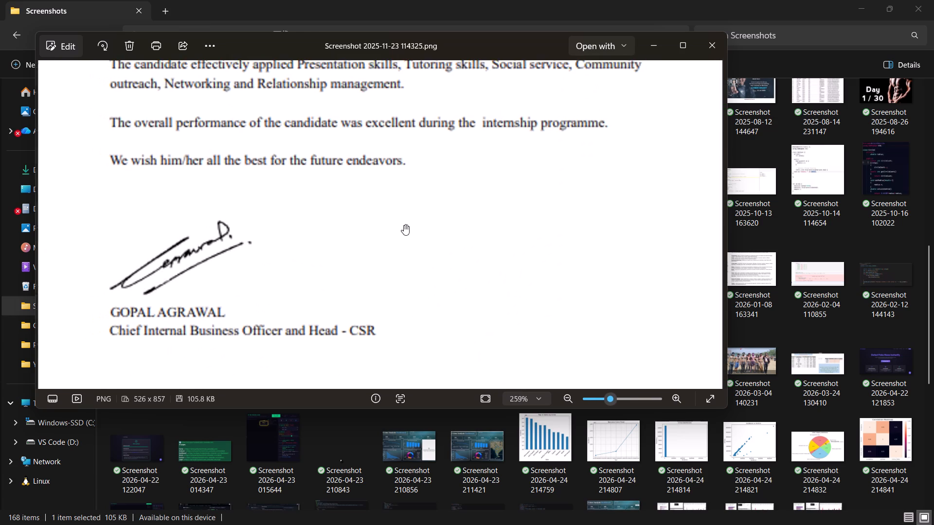
{"action": "scroll", "coordinate": [404, 225], "scroll_direction": "down", "scroll_amount": 3, "text": "ctrl"}
{"action": "left_click_drag", "start_coordinate": [387, 106], "coordinate": [396, 183]}
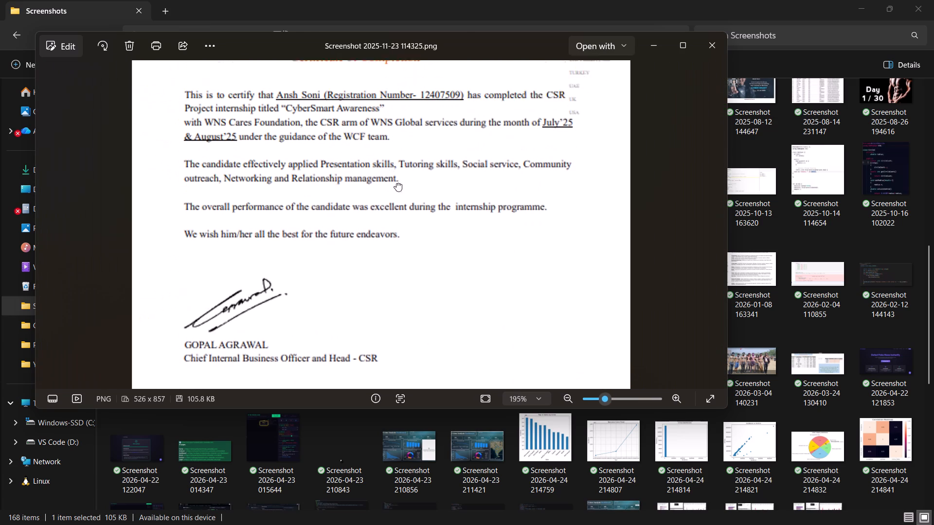
{"action": "left_click_drag", "start_coordinate": [396, 183], "coordinate": [399, 225]}
{"action": "left_click_drag", "start_coordinate": [349, 251], "coordinate": [350, 301]}
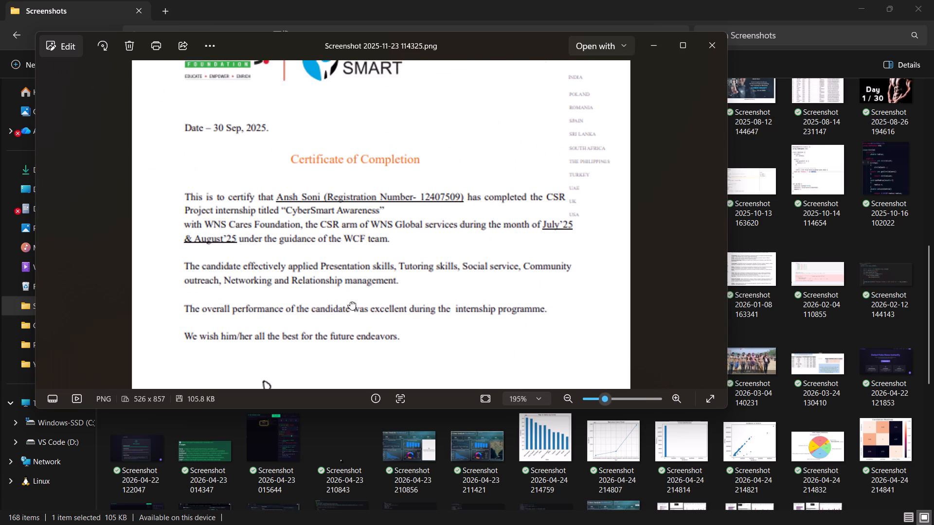
{"action": "left_click_drag", "start_coordinate": [350, 301], "coordinate": [350, 314]}
{"action": "left_click_drag", "start_coordinate": [368, 231], "coordinate": [371, 245]}
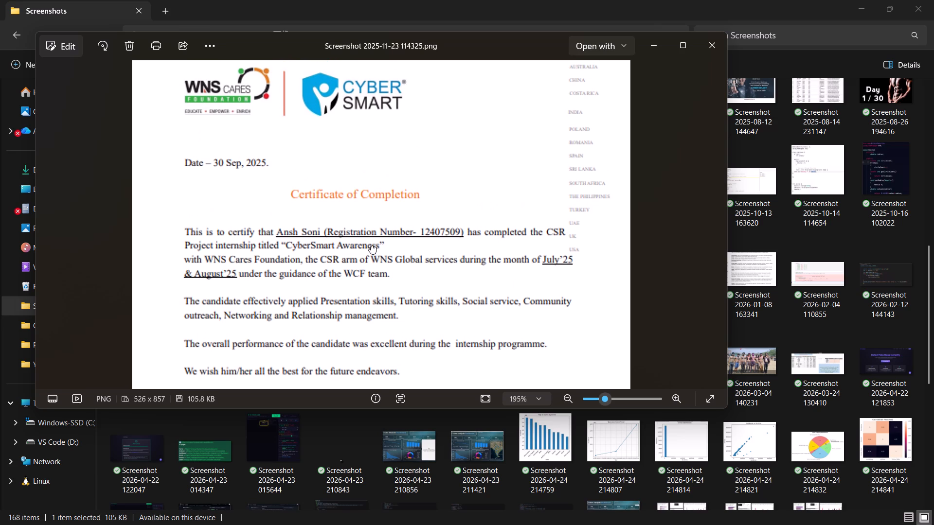
{"action": "left_click_drag", "start_coordinate": [371, 245], "coordinate": [380, 252]}
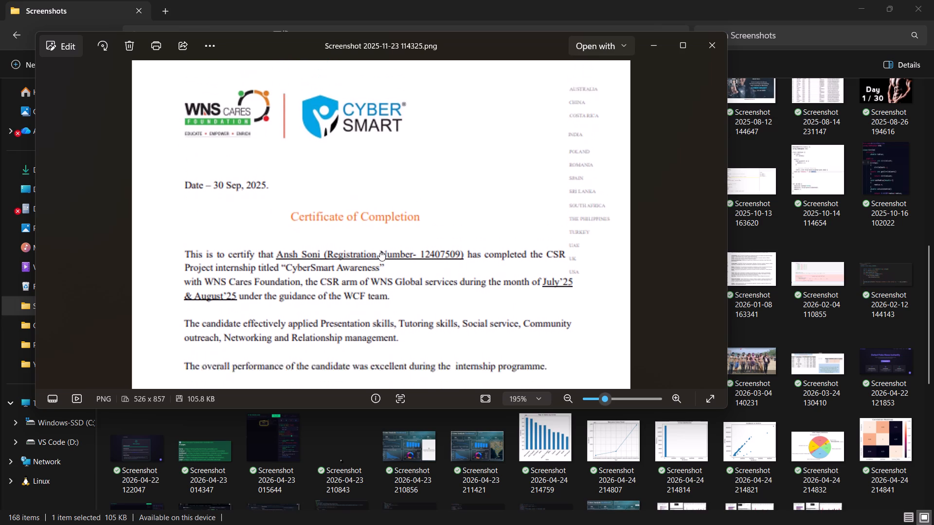
{"action": "left_click_drag", "start_coordinate": [380, 252], "coordinate": [379, 231]}
{"action": "left_click_drag", "start_coordinate": [401, 235], "coordinate": [403, 210]}
{"action": "left_click_drag", "start_coordinate": [435, 196], "coordinate": [444, 182]}
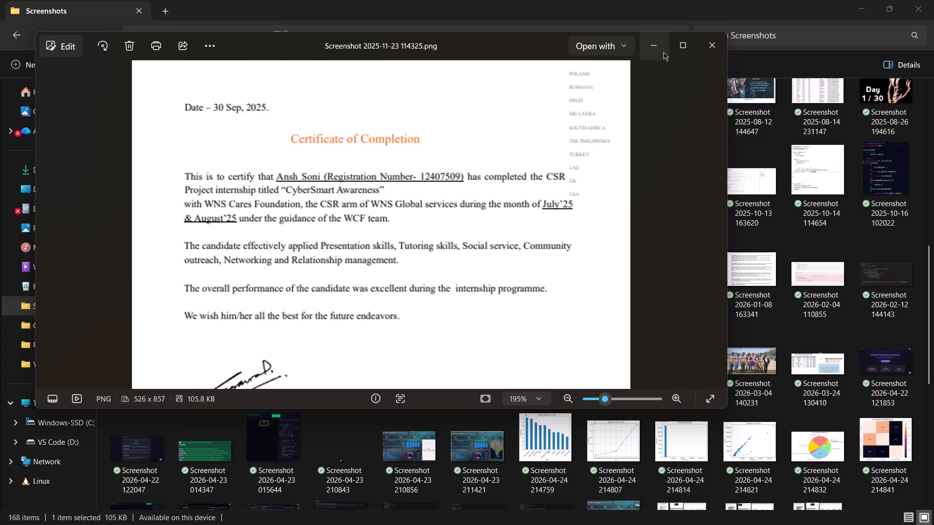
Maximize the Photos window, look over the certificate page down to its footer, and minimize Photos.
{"action": "left_click", "coordinate": [675, 51]}
{"action": "left_click", "coordinate": [675, 51]}
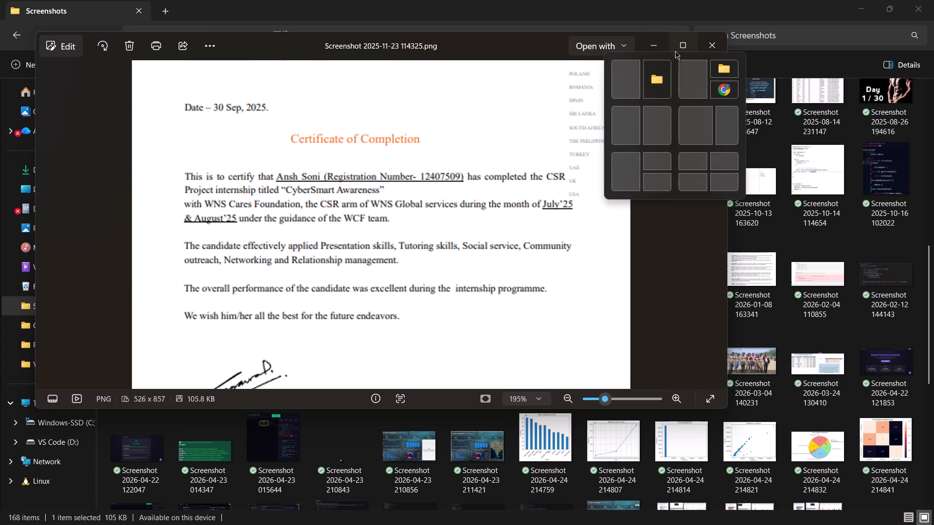
{"action": "left_click", "coordinate": [678, 50]}
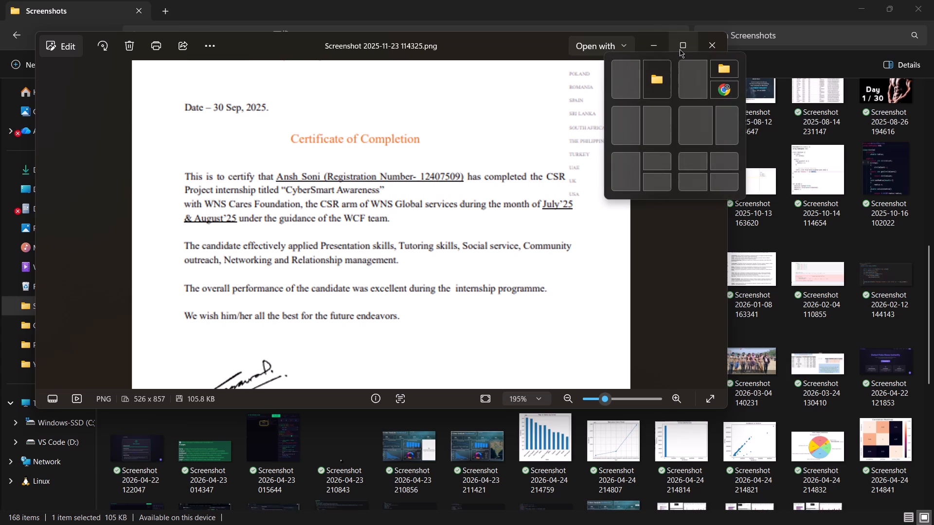
{"action": "left_click", "coordinate": [680, 49]}
{"action": "scroll", "coordinate": [612, 147], "scroll_direction": "down", "scroll_amount": 2, "text": "ctrl"}
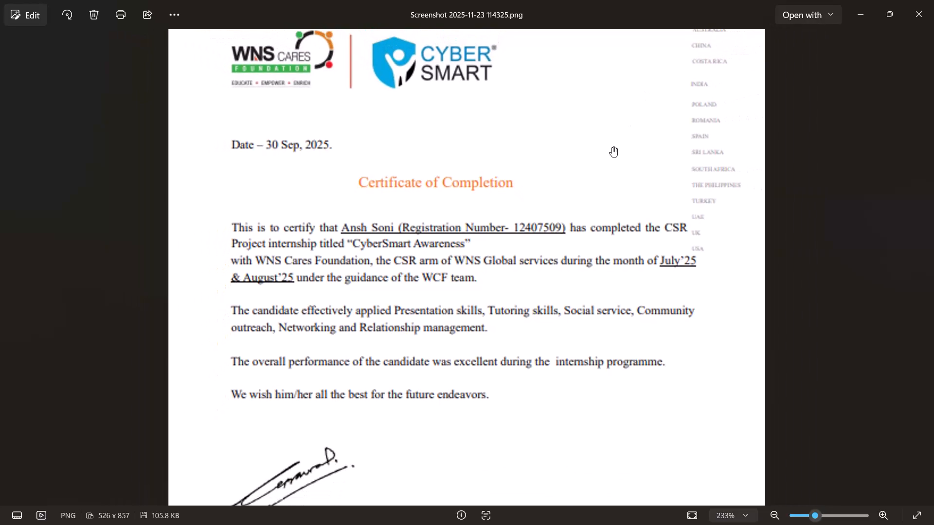
{"action": "scroll", "coordinate": [612, 147], "scroll_direction": "down", "scroll_amount": 4, "text": "ctrl"}
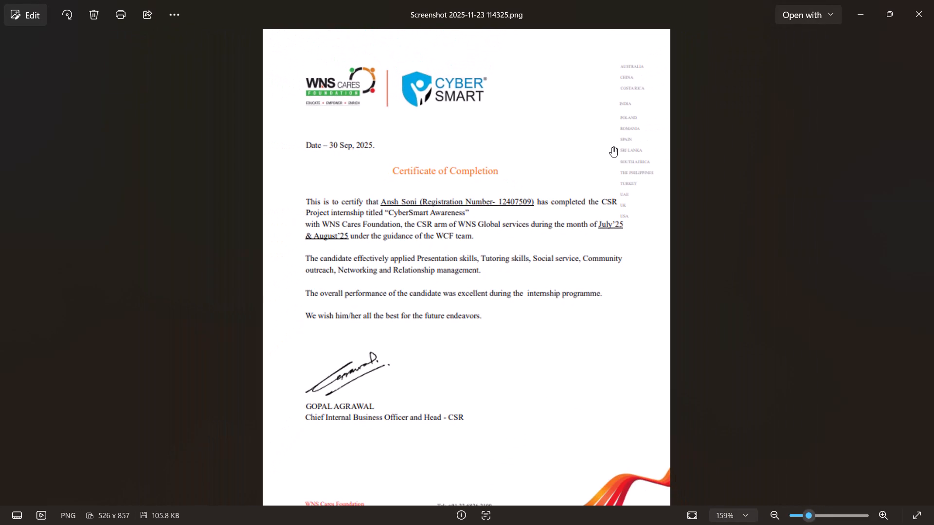
{"action": "left_click_drag", "start_coordinate": [544, 165], "coordinate": [547, 213]}
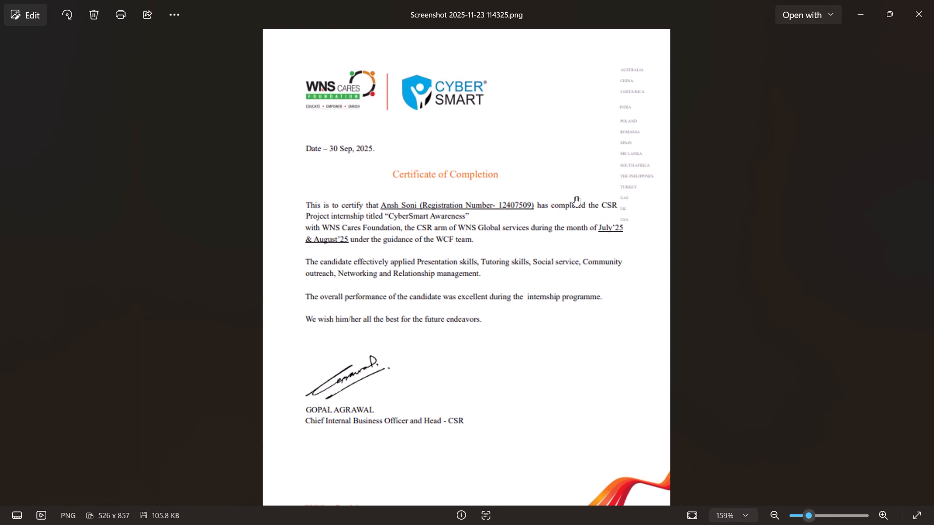
{"action": "left_click_drag", "start_coordinate": [501, 191], "coordinate": [524, 13]}
{"action": "left_click_drag", "start_coordinate": [401, 120], "coordinate": [414, 33]}
{"action": "left_click", "coordinate": [850, 20]}
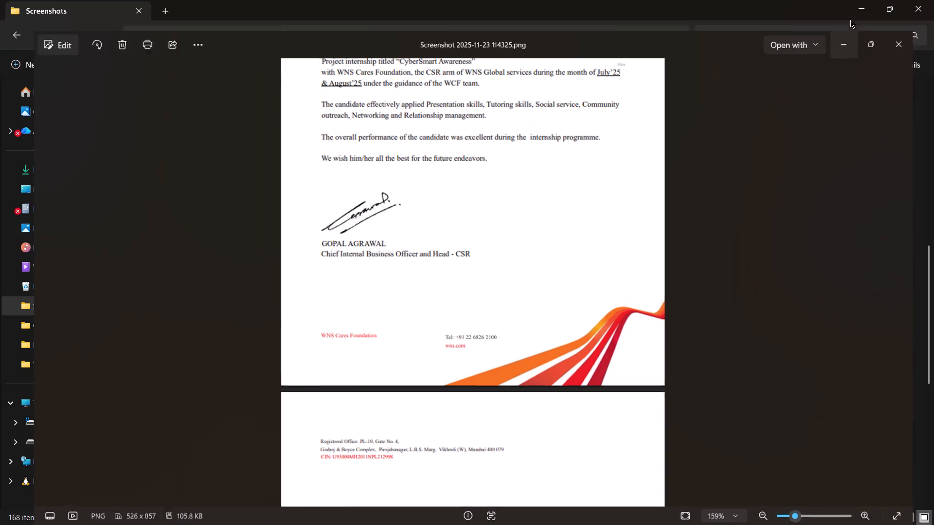
Copy the Screenshots folder's path from File Explorer.
{"action": "left_click", "coordinate": [462, 35]}
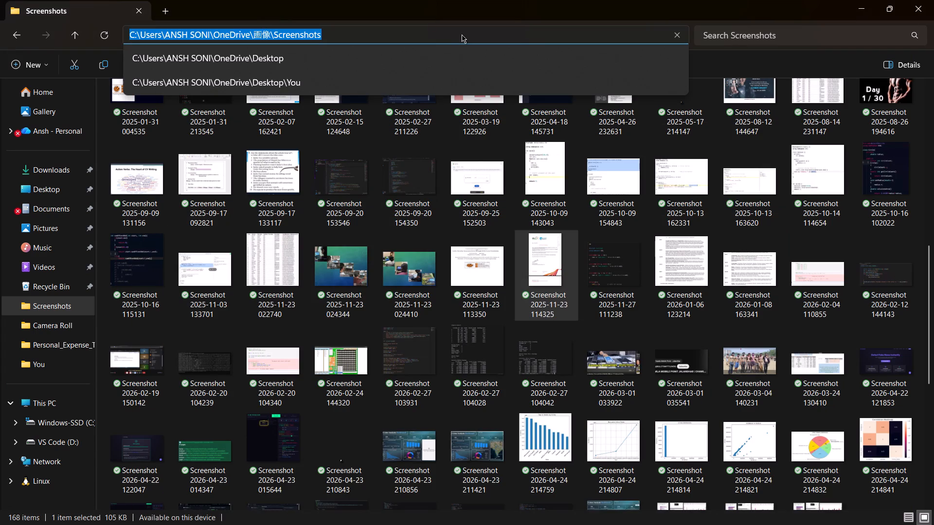
{"action": "key", "text": "ctrl+c"}
Switch to Google Drive in Chrome and go from the C folder up to My Drive.
{"action": "key", "text": "alt+Tab"}
{"action": "key", "text": "alt+Tab"}
{"action": "key", "text": "alt+Tab"}
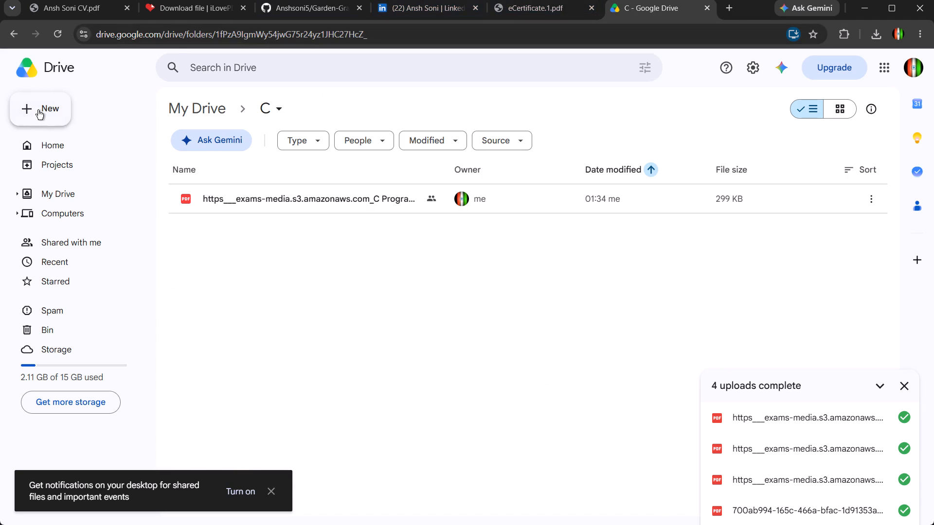
{"action": "left_click", "coordinate": [207, 111]}
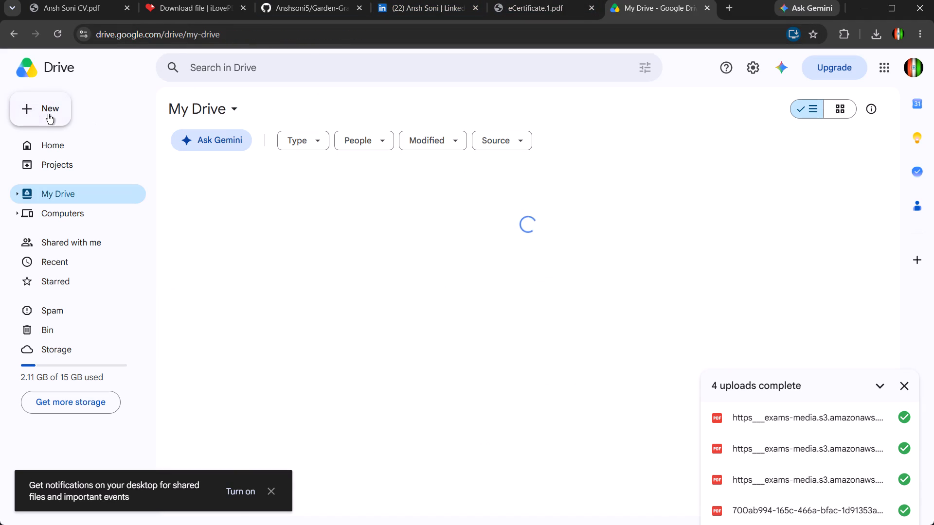
Switch to the Word CV to check the CyberSmart volunteer entry and return to Google Drive.
{"action": "left_click", "coordinate": [48, 114]}
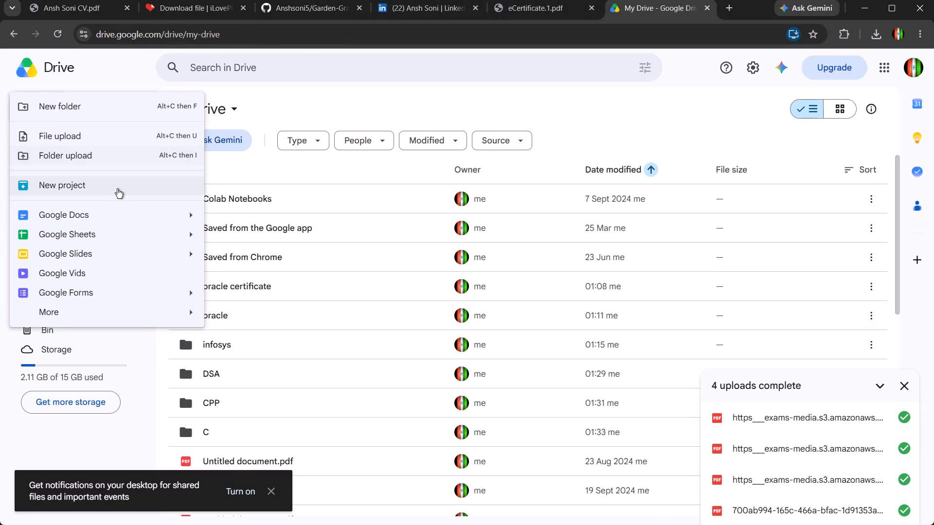
{"action": "left_click", "coordinate": [298, 101]}
{"action": "key", "text": "alt+Tab"}
{"action": "key", "text": "alt+Tab"}
{"action": "key", "text": "alt+Tab"}
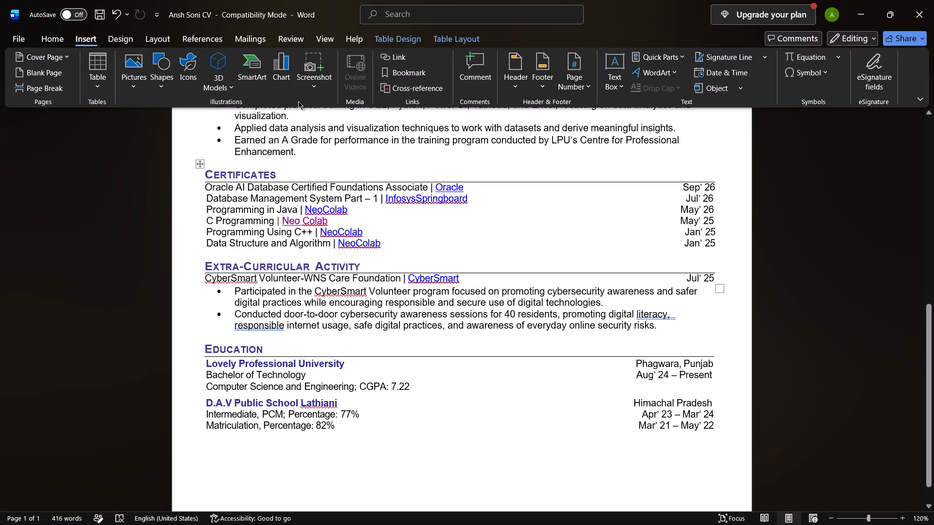
{"action": "key", "text": "alt+Tab"}
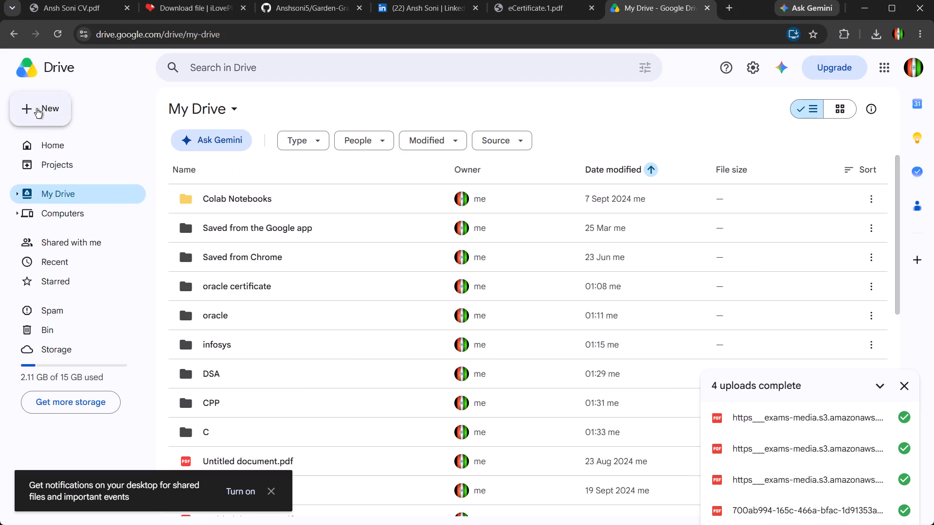
Create a new folder named WNS in My Drive.
{"action": "left_click", "coordinate": [36, 108]}
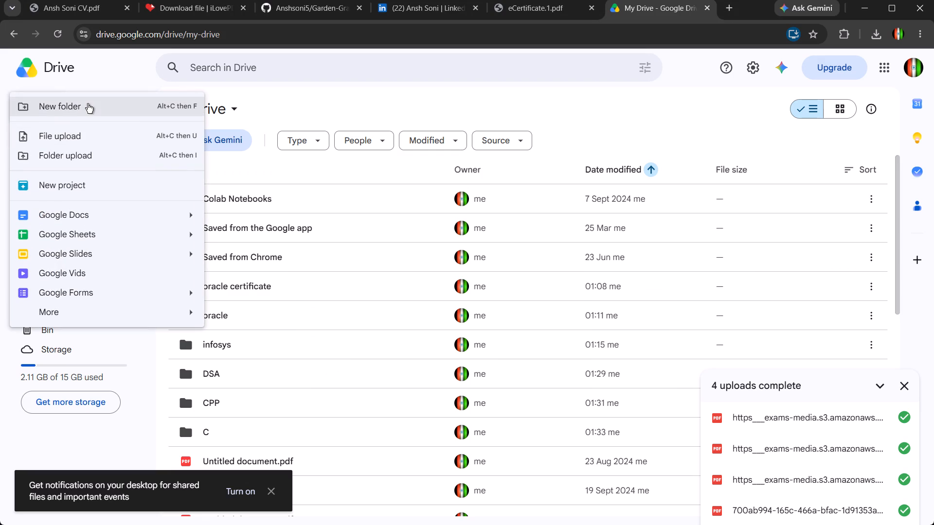
{"action": "left_click", "coordinate": [67, 103]}
{"action": "key", "text": "BackSpace"}
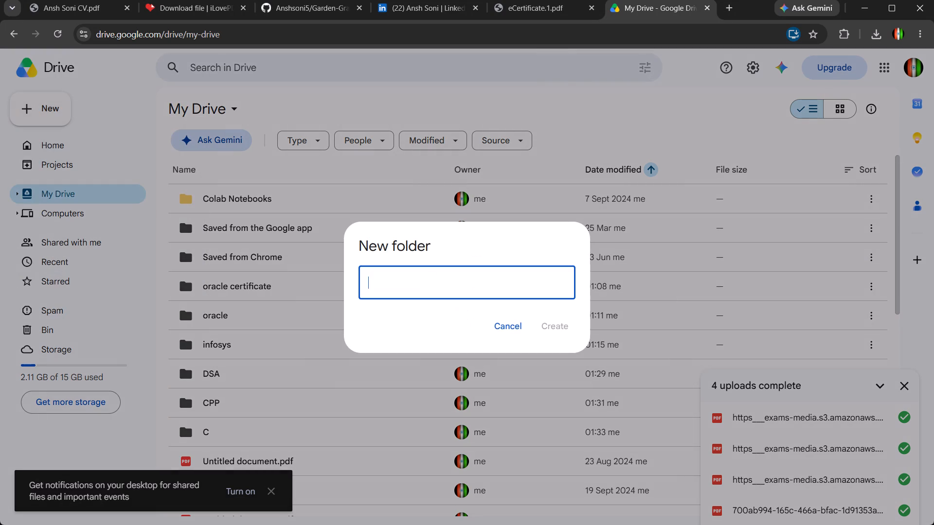
{"action": "type", "text": "WNS"}
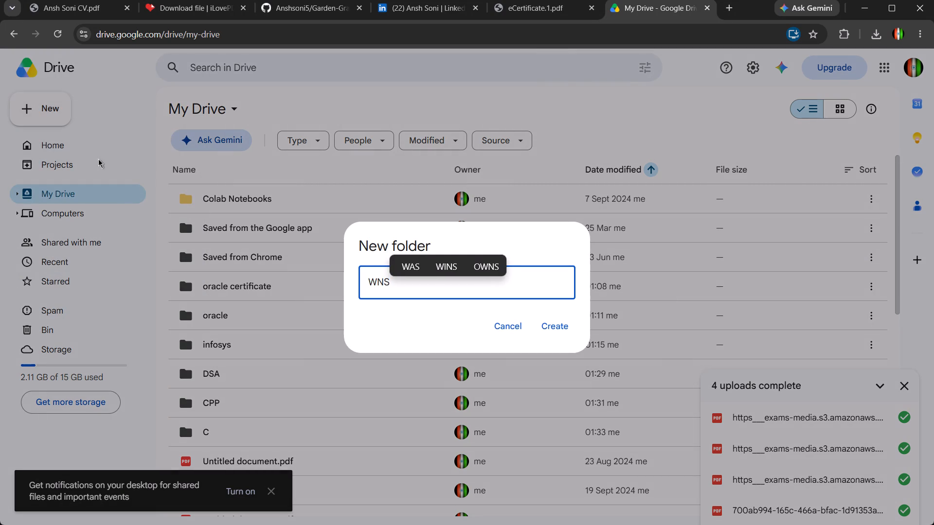
{"action": "left_click", "coordinate": [564, 328]}
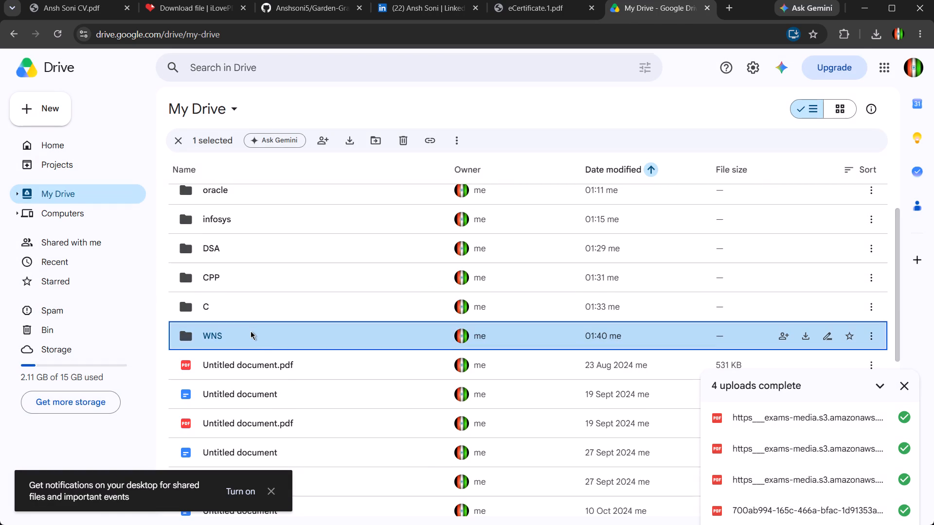
Open the WNS folder, start a file upload and go to the Screenshots folder using the copied path.
{"action": "double_click", "coordinate": [249, 329]}
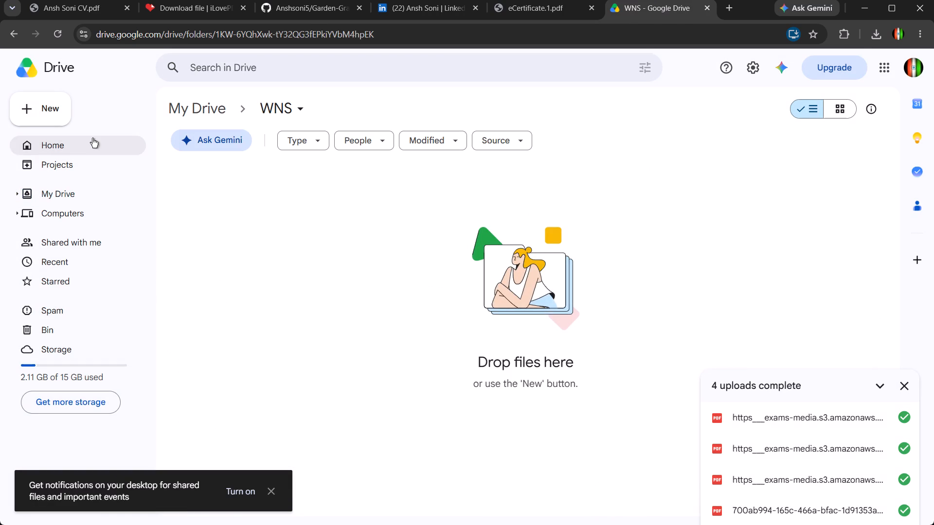
{"action": "left_click", "coordinate": [63, 115]}
{"action": "left_click", "coordinate": [71, 136]}
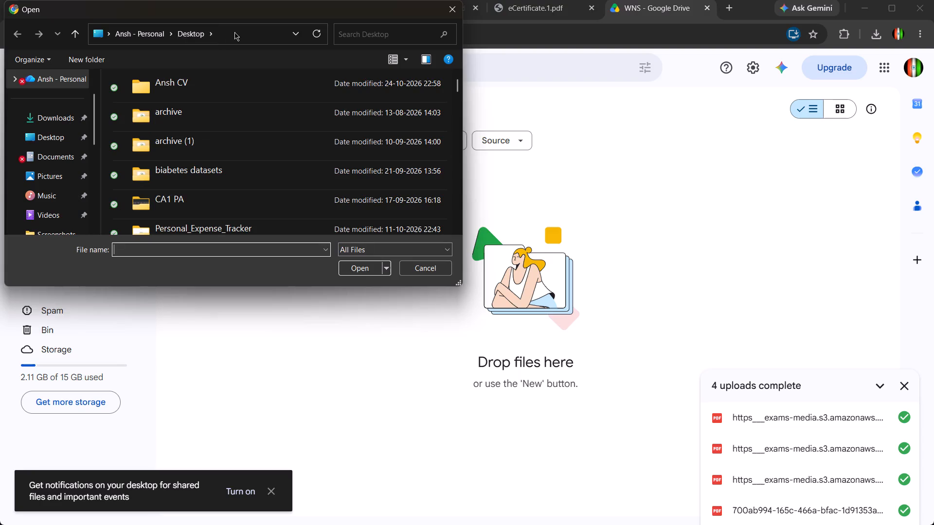
{"action": "left_click", "coordinate": [234, 32]}
{"action": "key", "text": "BackSpace"}
{"action": "key", "text": "ctrl+v"}
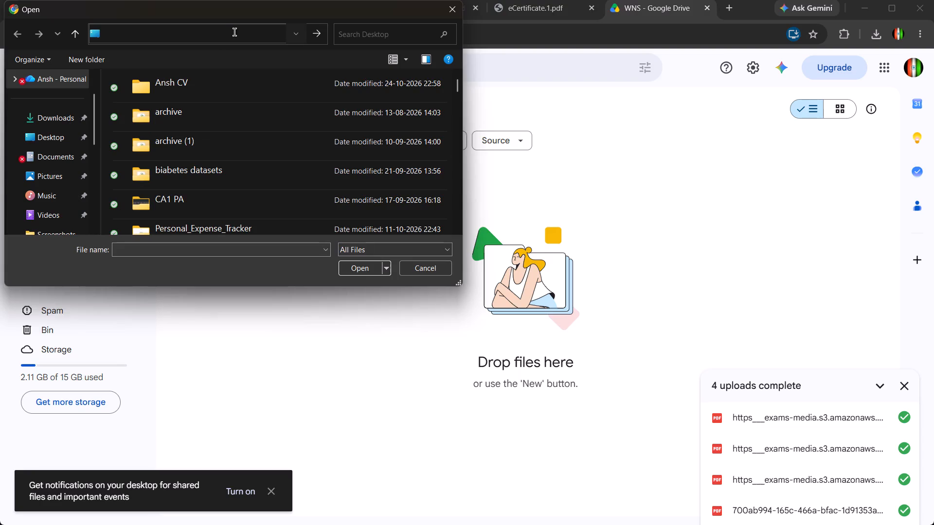
{"action": "key", "text": "Return"}
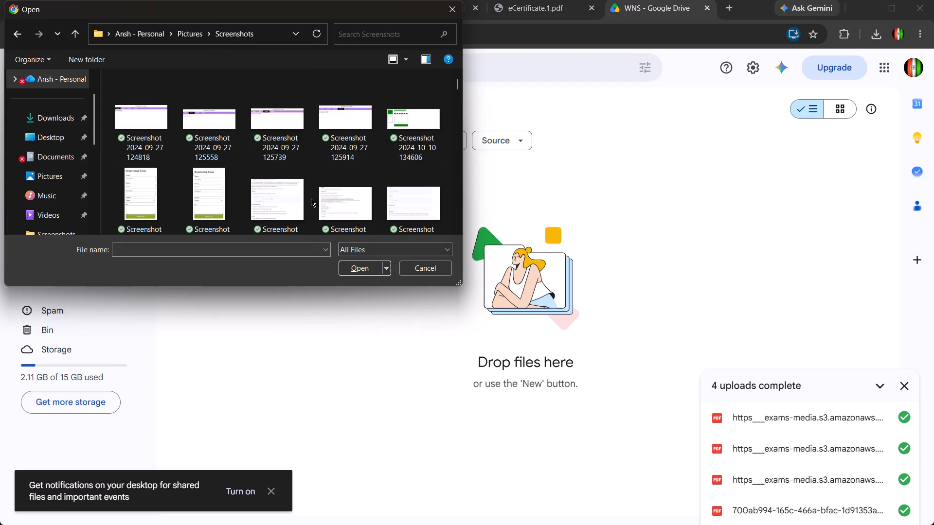
Look through the thumbnails in the Screenshots folder for the WNS certificate image.
{"action": "scroll", "coordinate": [311, 198], "scroll_direction": "down", "scroll_amount": 2}
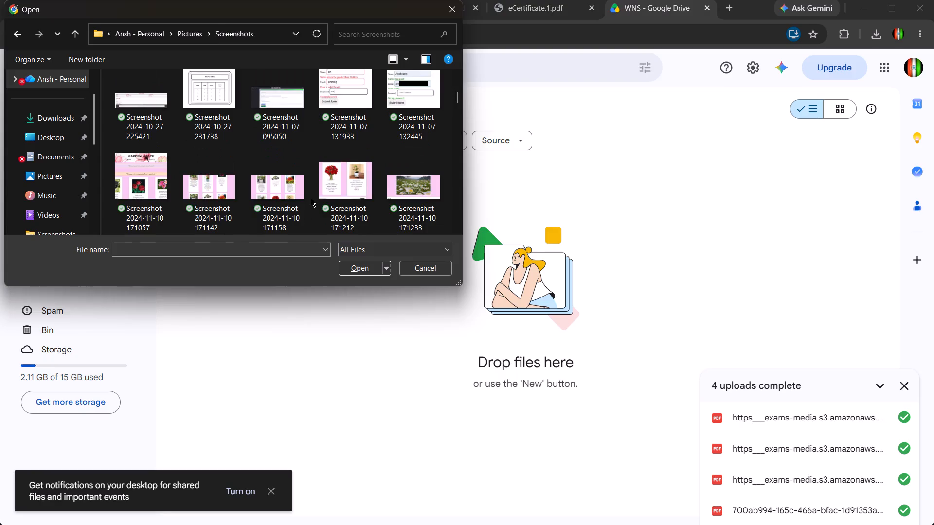
{"action": "scroll", "coordinate": [311, 198], "scroll_direction": "down", "scroll_amount": 3}
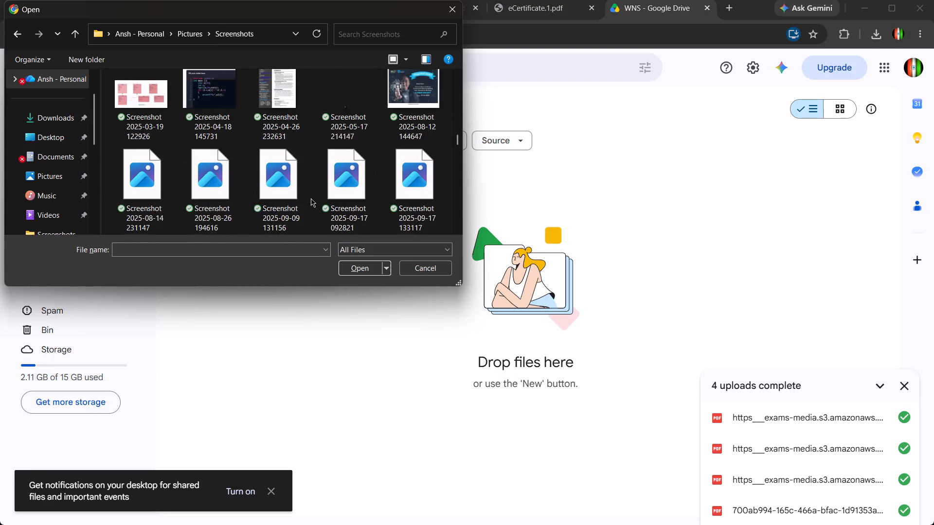
{"action": "scroll", "coordinate": [311, 198], "scroll_direction": "down", "scroll_amount": 4}
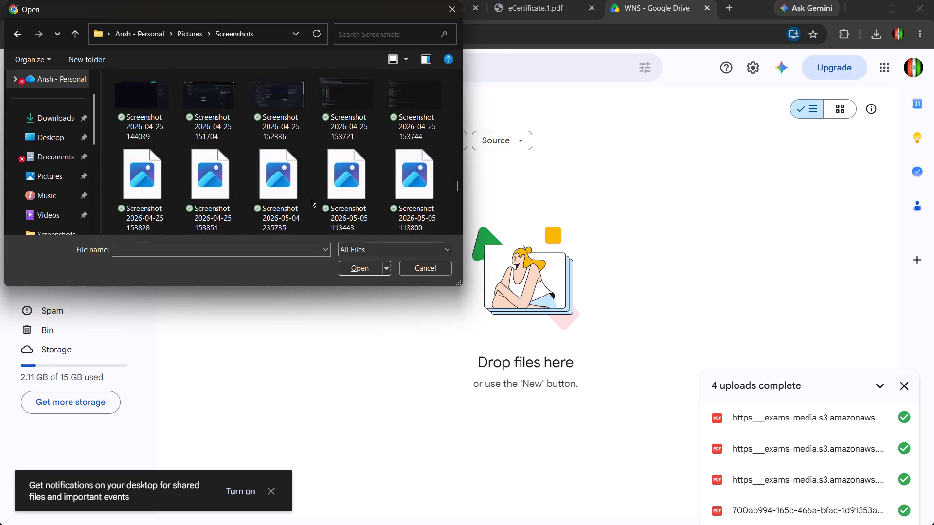
{"action": "scroll", "coordinate": [311, 198], "scroll_direction": "down", "scroll_amount": 4}
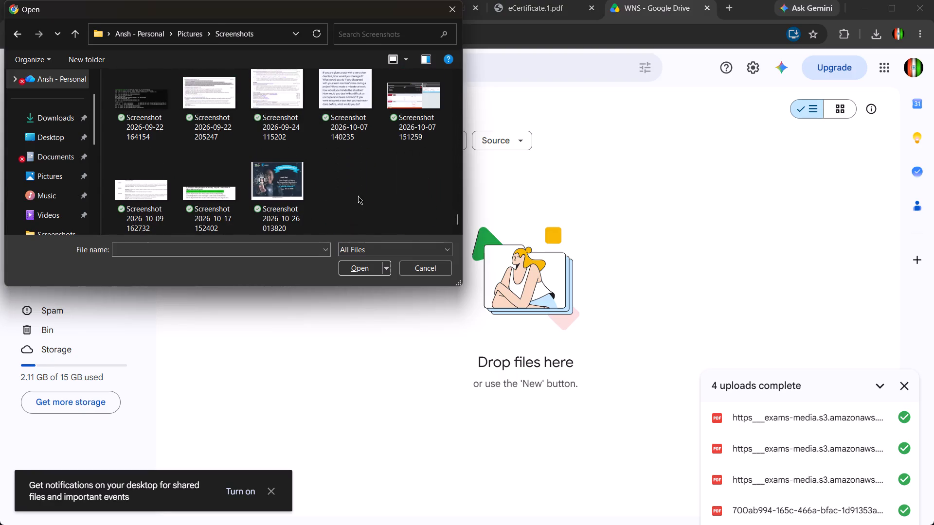
{"action": "scroll", "coordinate": [358, 196], "scroll_direction": "up", "scroll_amount": 2}
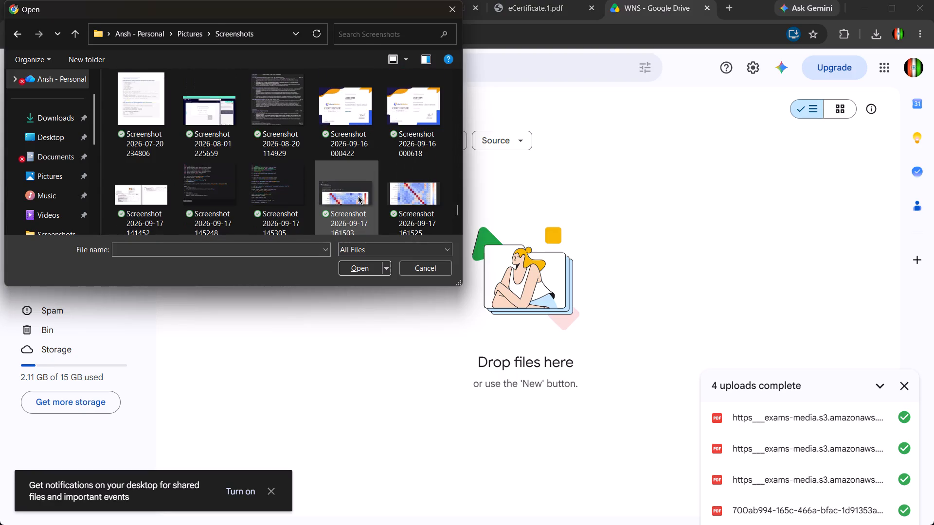
{"action": "scroll", "coordinate": [358, 196], "scroll_direction": "up", "scroll_amount": 1}
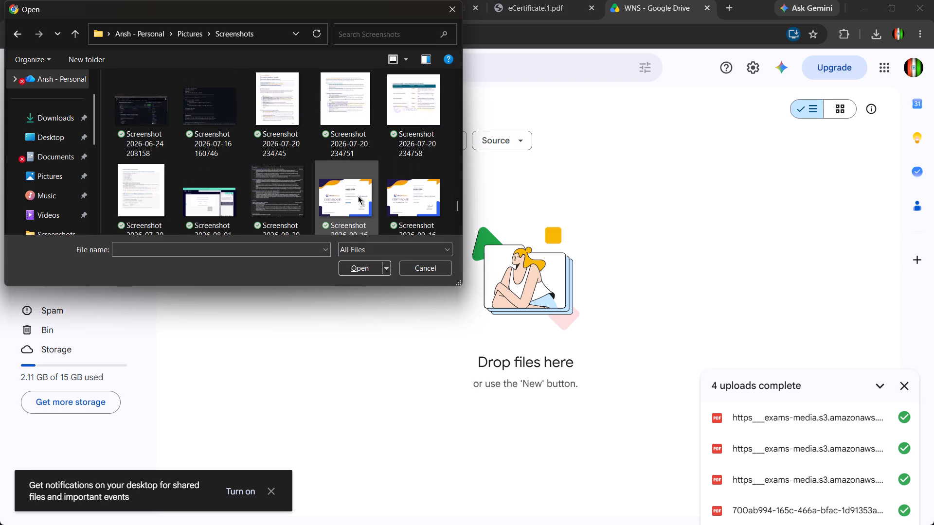
{"action": "scroll", "coordinate": [358, 196], "scroll_direction": "up", "scroll_amount": 3}
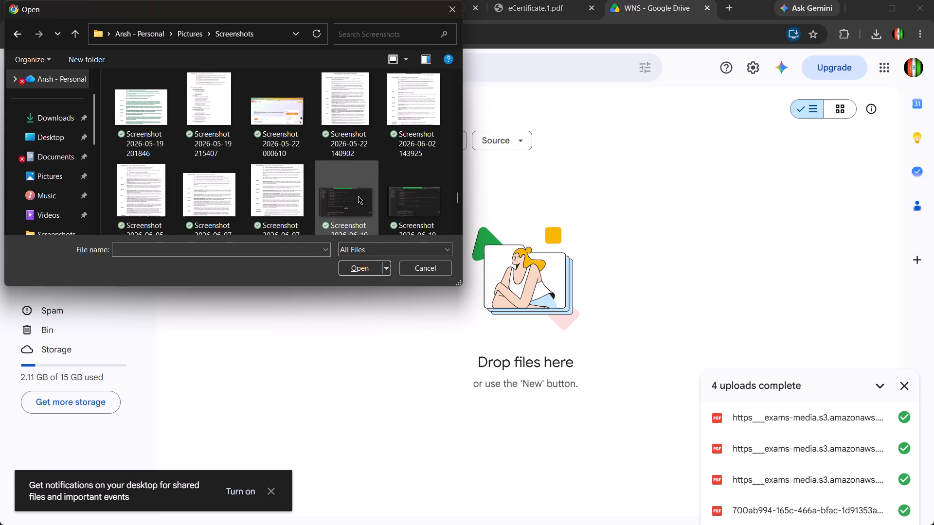
{"action": "scroll", "coordinate": [358, 196], "scroll_direction": "up", "scroll_amount": 3}
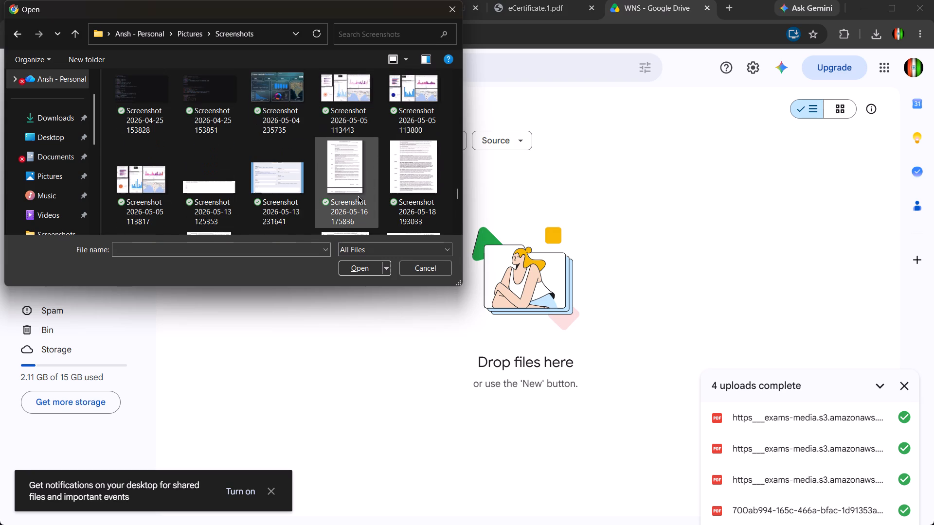
{"action": "scroll", "coordinate": [358, 196], "scroll_direction": "up", "scroll_amount": 3}
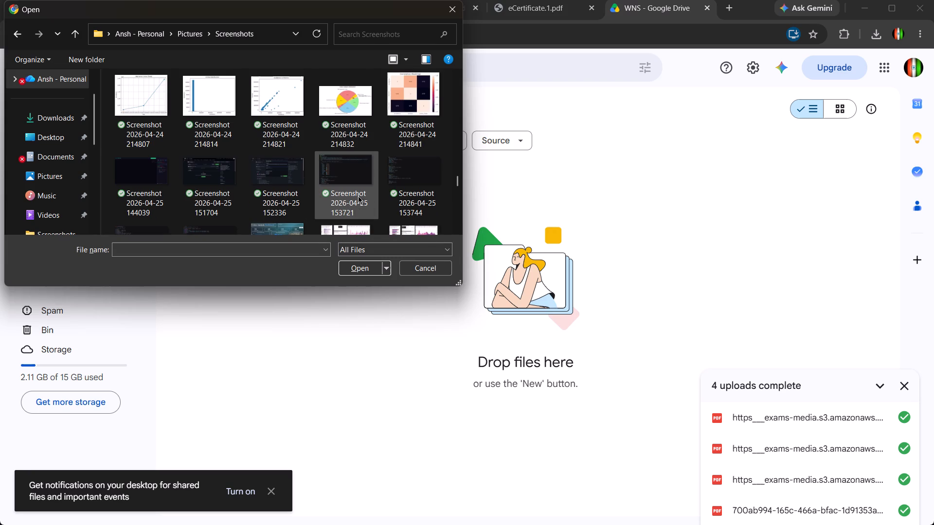
{"action": "scroll", "coordinate": [358, 196], "scroll_direction": "up", "scroll_amount": 3}
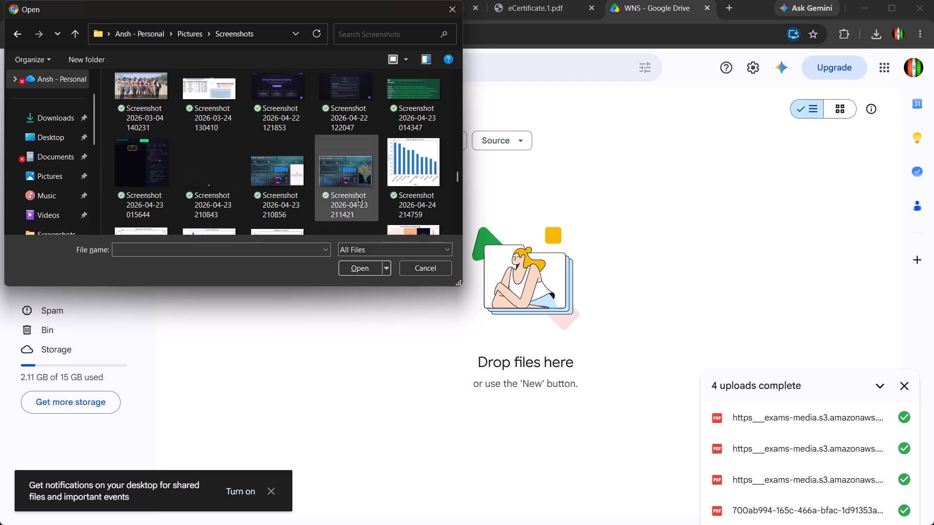
{"action": "scroll", "coordinate": [358, 196], "scroll_direction": "up", "scroll_amount": 2}
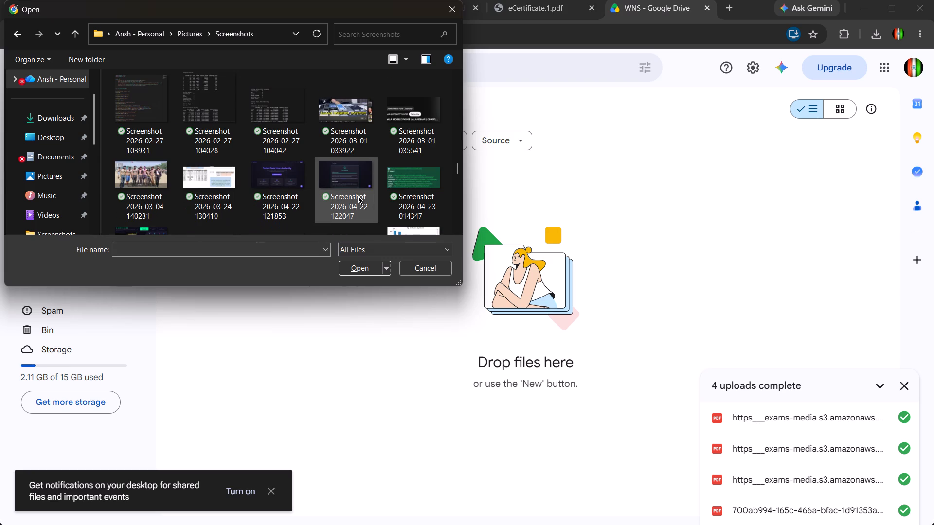
{"action": "scroll", "coordinate": [358, 196], "scroll_direction": "up", "scroll_amount": 3}
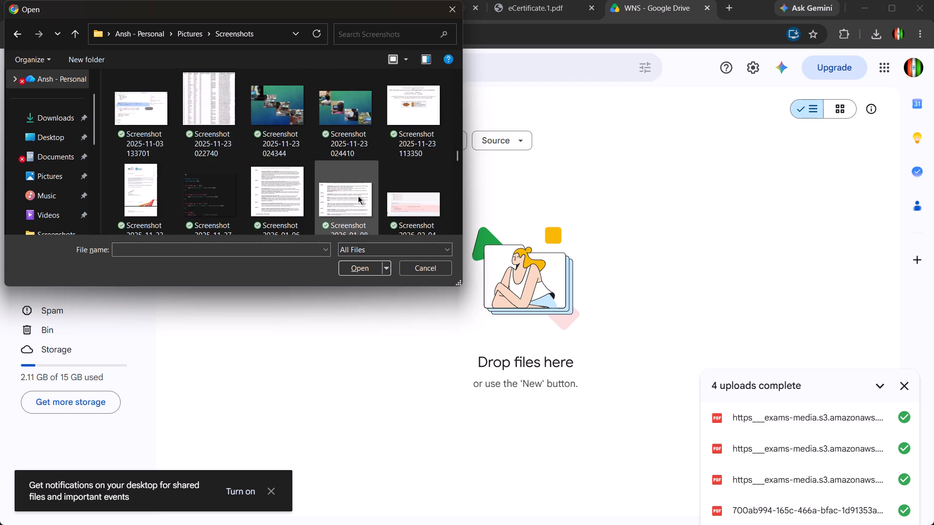
{"action": "scroll", "coordinate": [358, 196], "scroll_direction": "up", "scroll_amount": 3}
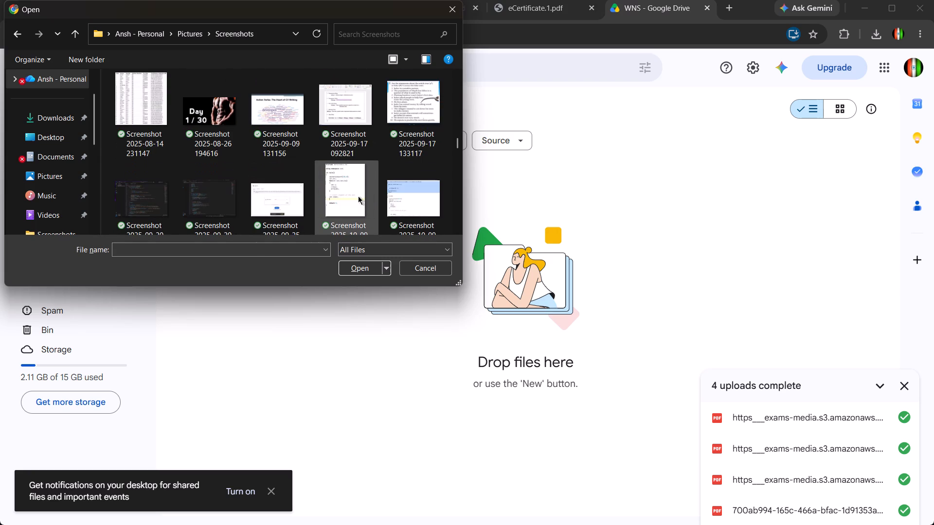
{"action": "scroll", "coordinate": [358, 196], "scroll_direction": "up", "scroll_amount": 2}
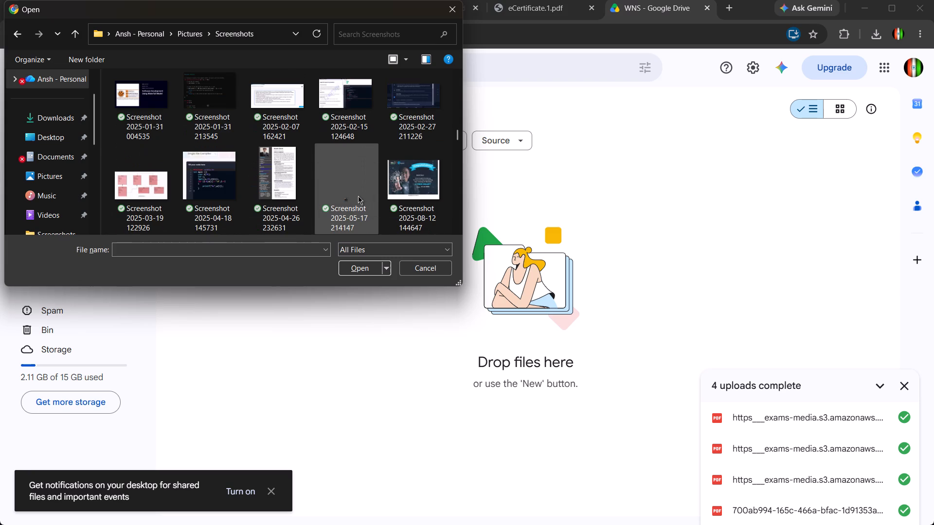
{"action": "scroll", "coordinate": [358, 196], "scroll_direction": "up", "scroll_amount": 2}
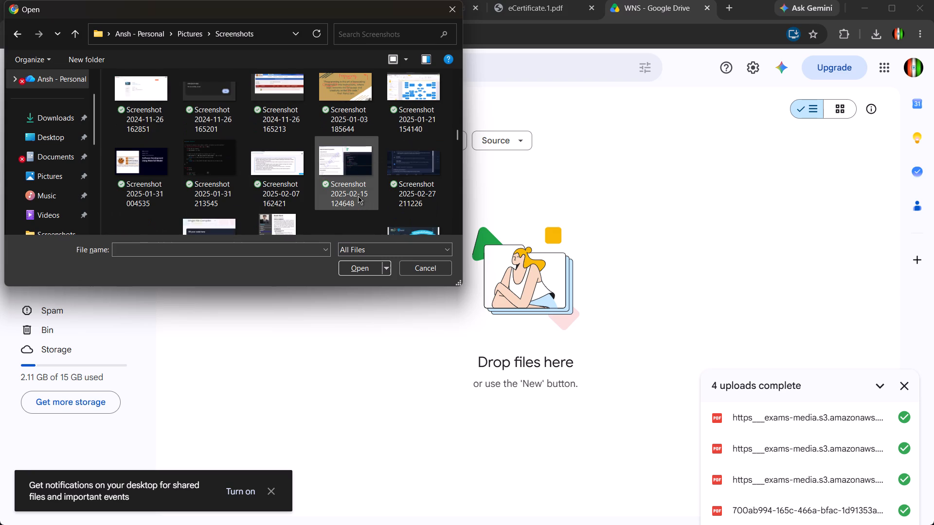
{"action": "scroll", "coordinate": [358, 196], "scroll_direction": "up", "scroll_amount": 3}
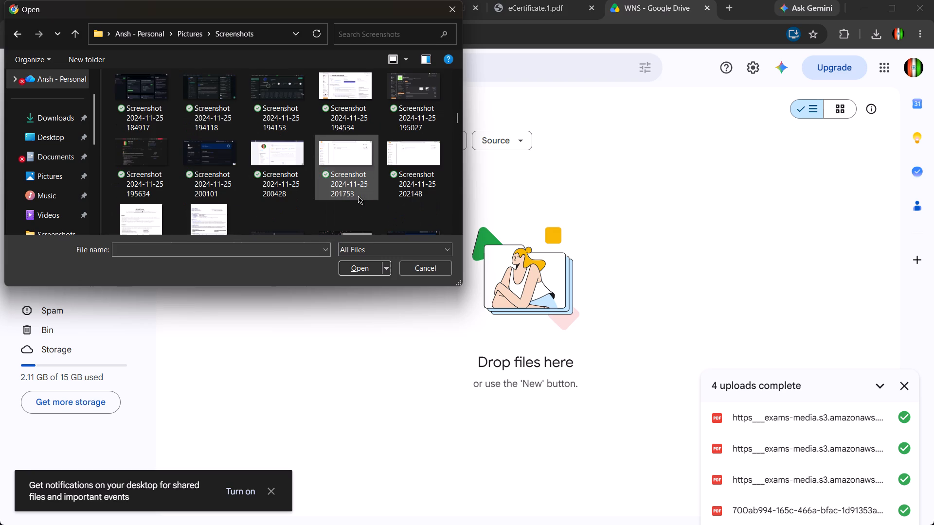
{"action": "scroll", "coordinate": [358, 196], "scroll_direction": "up", "scroll_amount": 2}
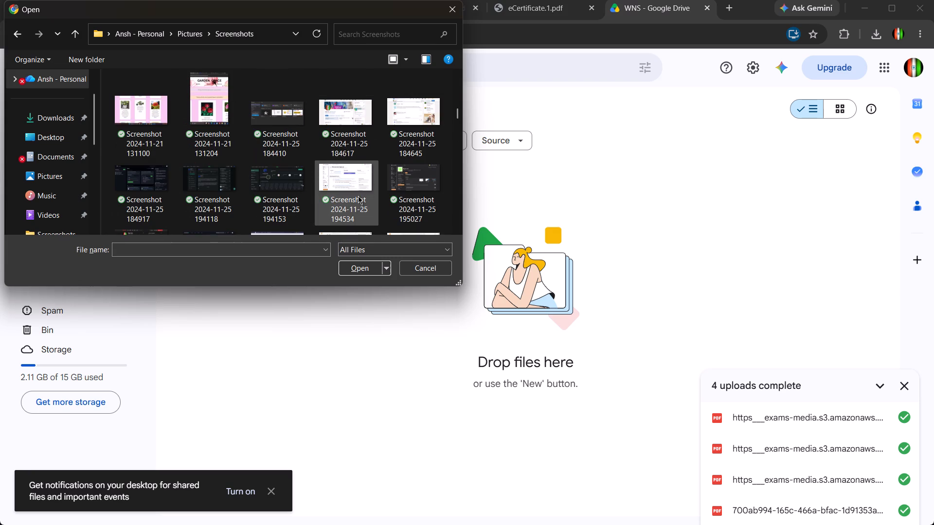
{"action": "scroll", "coordinate": [358, 196], "scroll_direction": "up", "scroll_amount": 3}
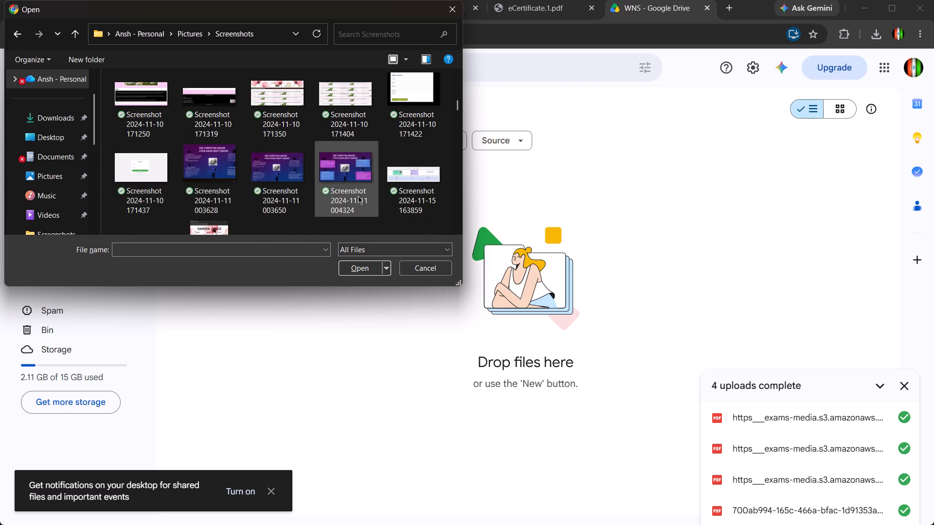
{"action": "scroll", "coordinate": [358, 196], "scroll_direction": "up", "scroll_amount": 2}
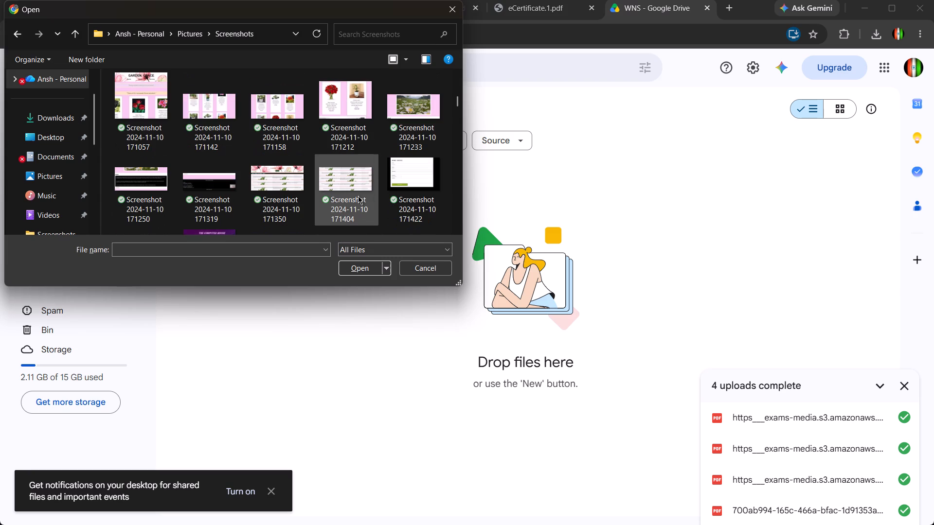
{"action": "scroll", "coordinate": [358, 196], "scroll_direction": "up", "scroll_amount": 1}
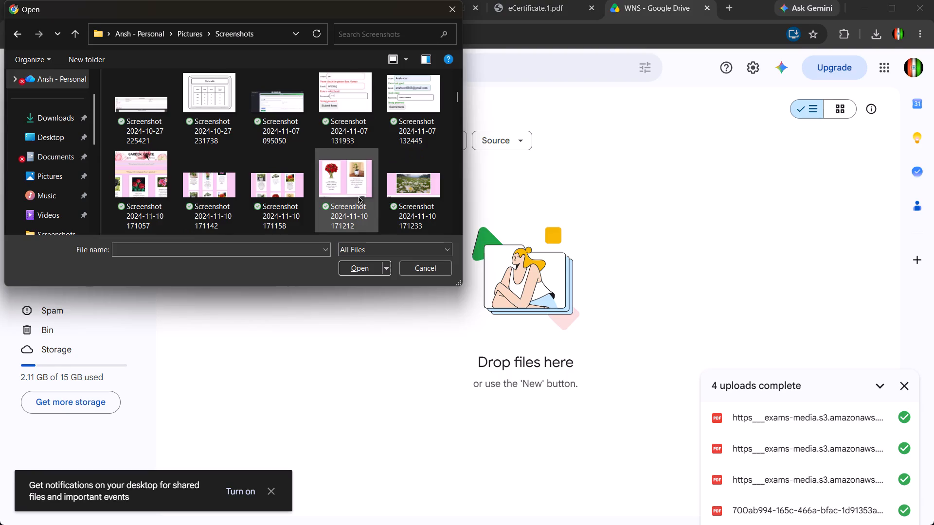
{"action": "scroll", "coordinate": [358, 196], "scroll_direction": "up", "scroll_amount": 2}
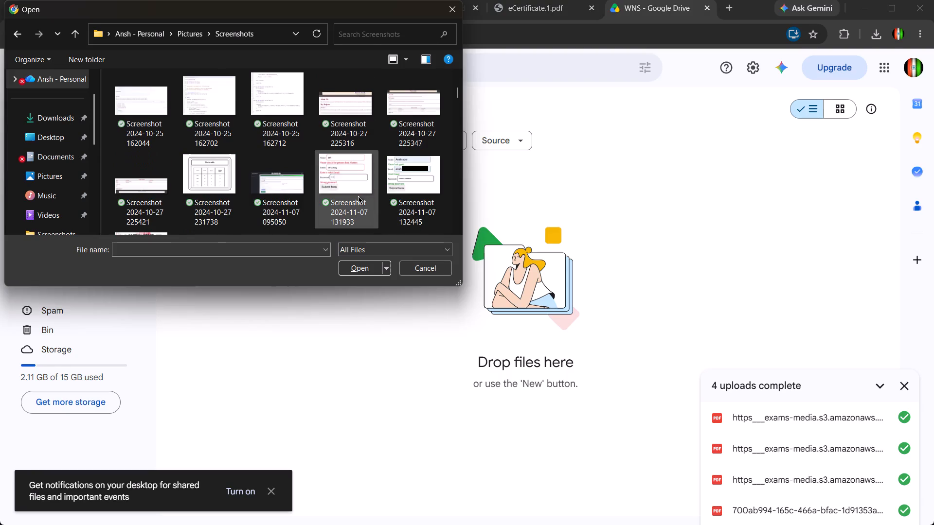
{"action": "scroll", "coordinate": [358, 196], "scroll_direction": "up", "scroll_amount": 3}
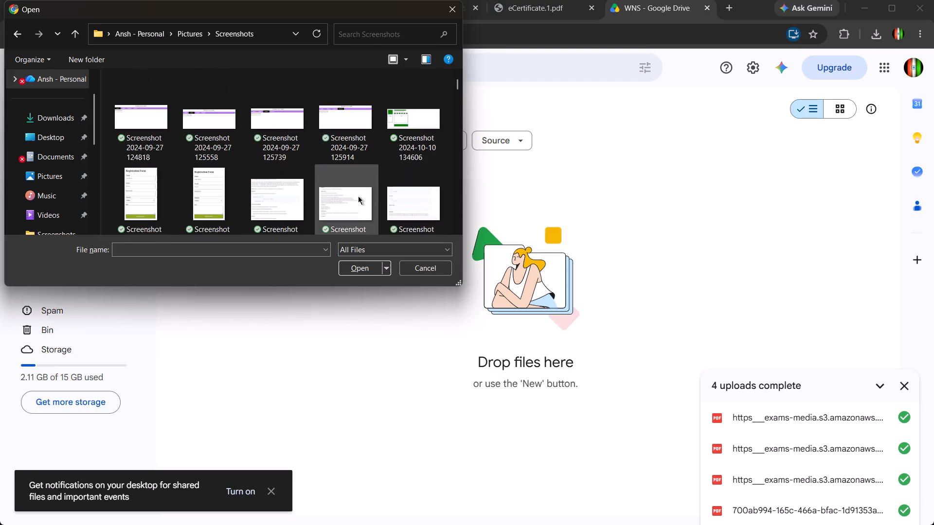
{"action": "scroll", "coordinate": [358, 196], "scroll_direction": "down", "scroll_amount": 3}
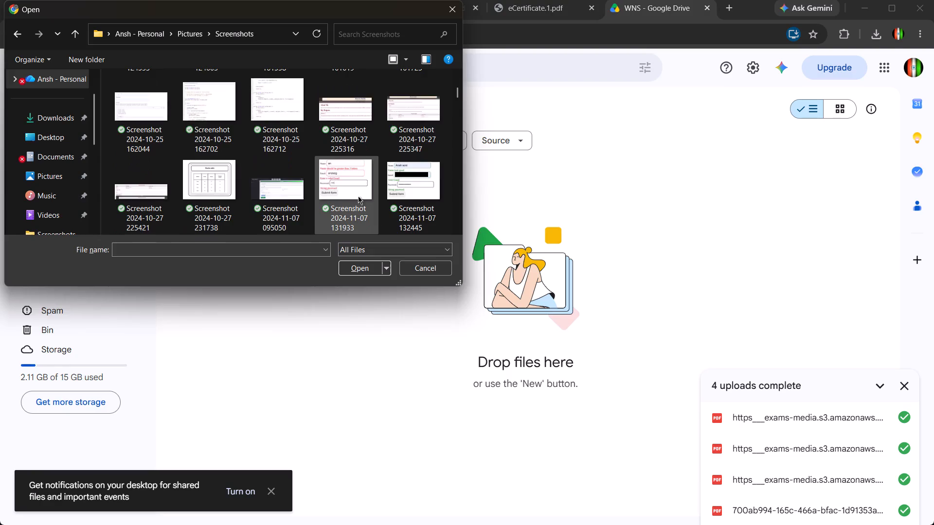
{"action": "scroll", "coordinate": [358, 196], "scroll_direction": "down", "scroll_amount": 5}
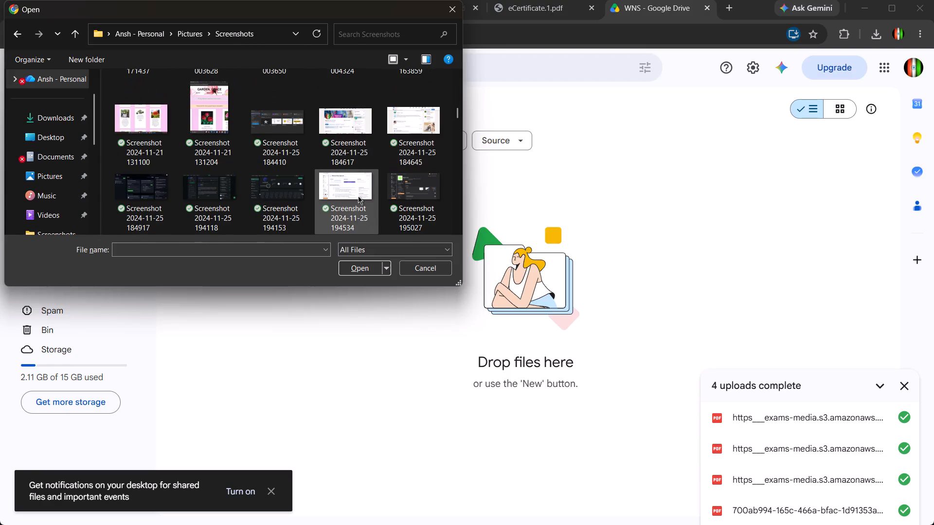
{"action": "scroll", "coordinate": [358, 196], "scroll_direction": "down", "scroll_amount": 3}
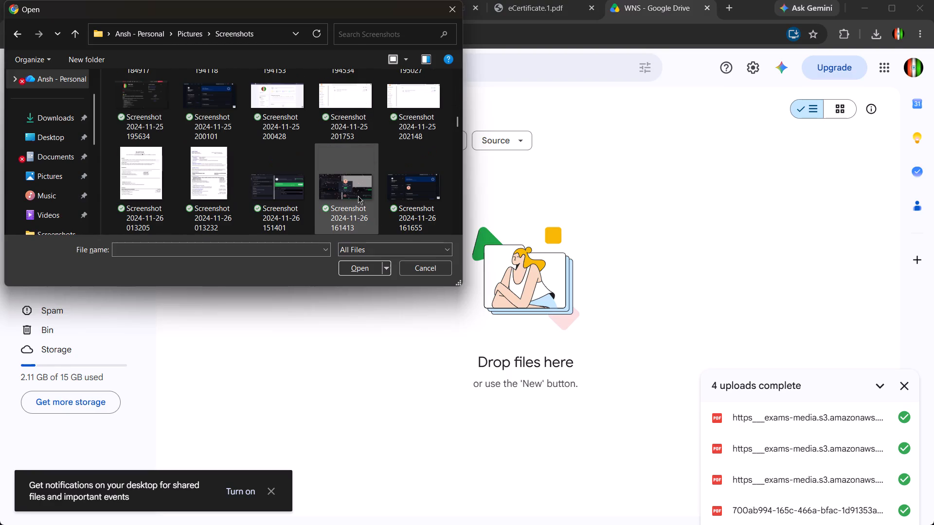
{"action": "scroll", "coordinate": [358, 196], "scroll_direction": "down", "scroll_amount": 1}
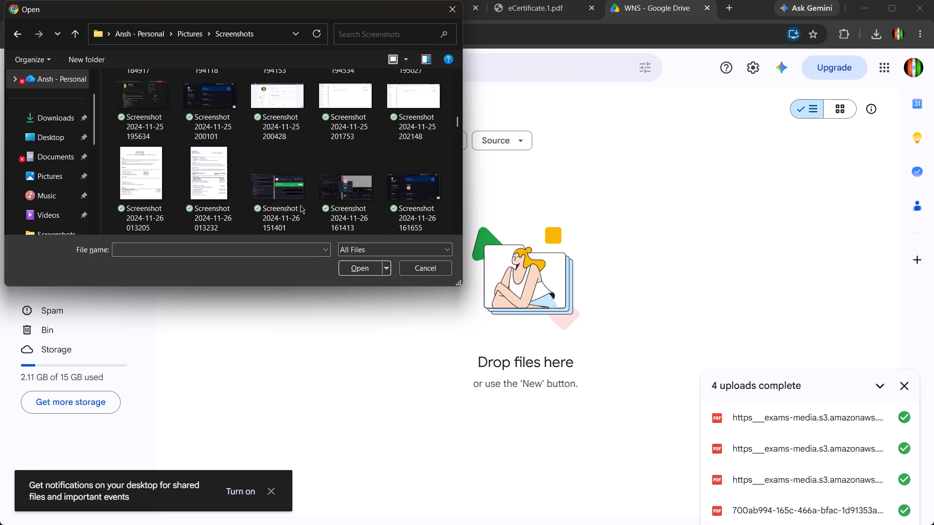
{"action": "scroll", "coordinate": [300, 205], "scroll_direction": "down", "scroll_amount": 3}
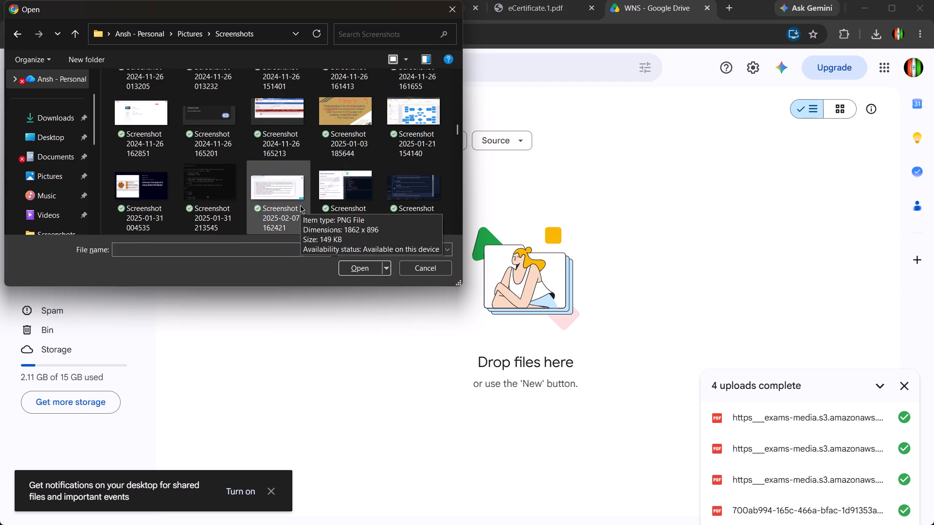
{"action": "scroll", "coordinate": [300, 205], "scroll_direction": "down", "scroll_amount": 1}
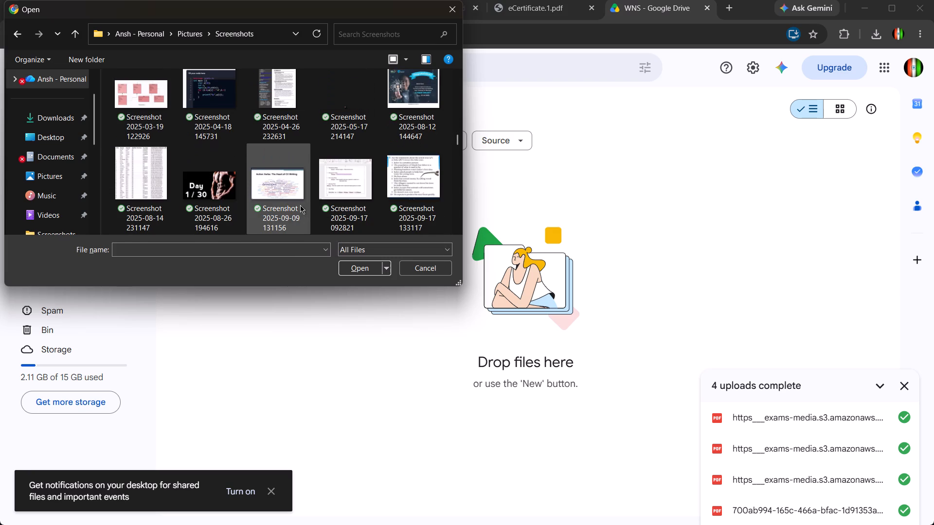
{"action": "scroll", "coordinate": [300, 205], "scroll_direction": "down", "scroll_amount": 3}
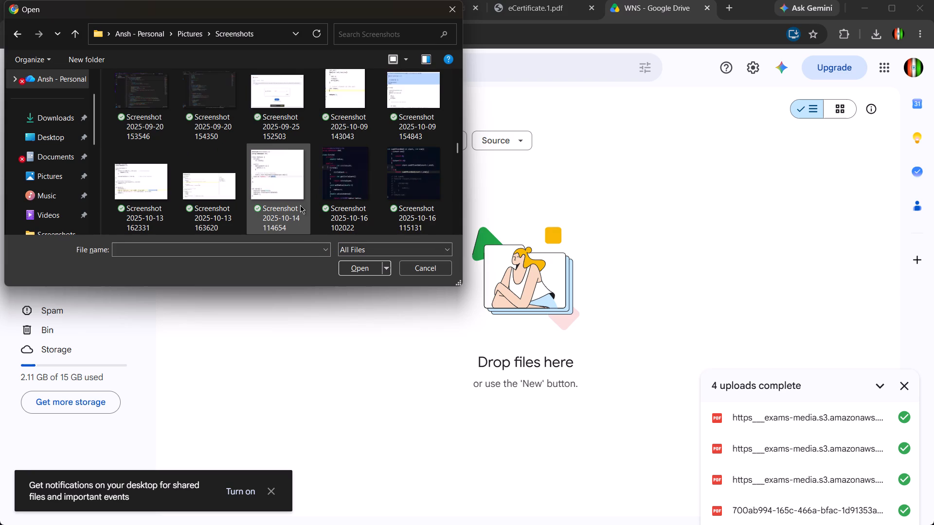
{"action": "scroll", "coordinate": [300, 205], "scroll_direction": "down", "scroll_amount": 1}
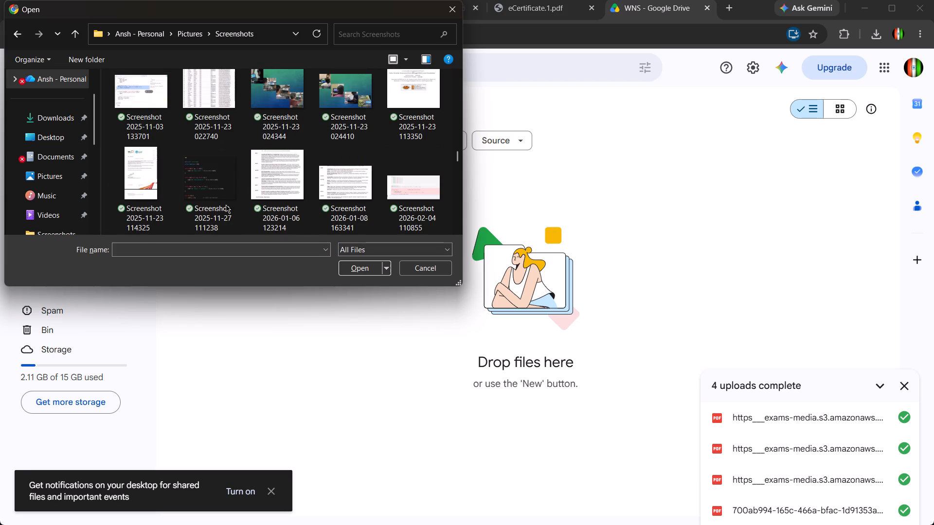
{"action": "left_click", "coordinate": [140, 179]}
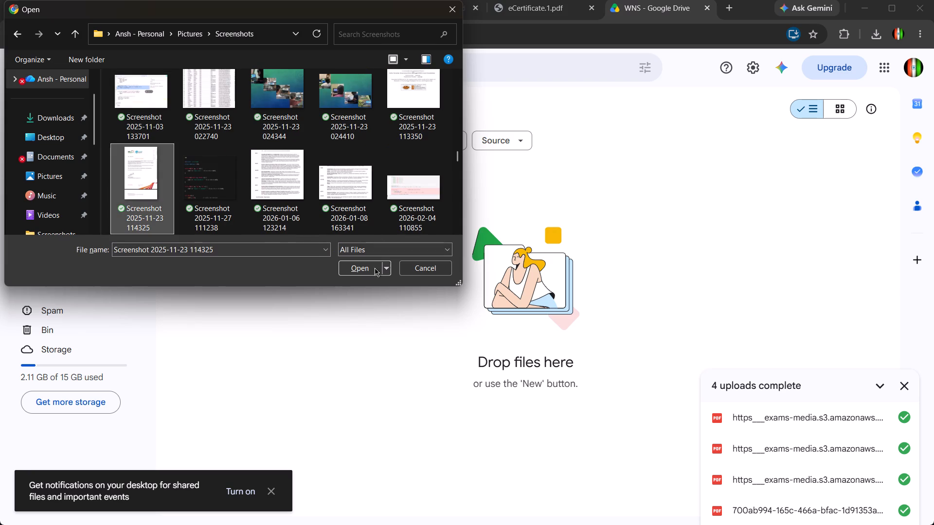
{"action": "left_click", "coordinate": [374, 268]}
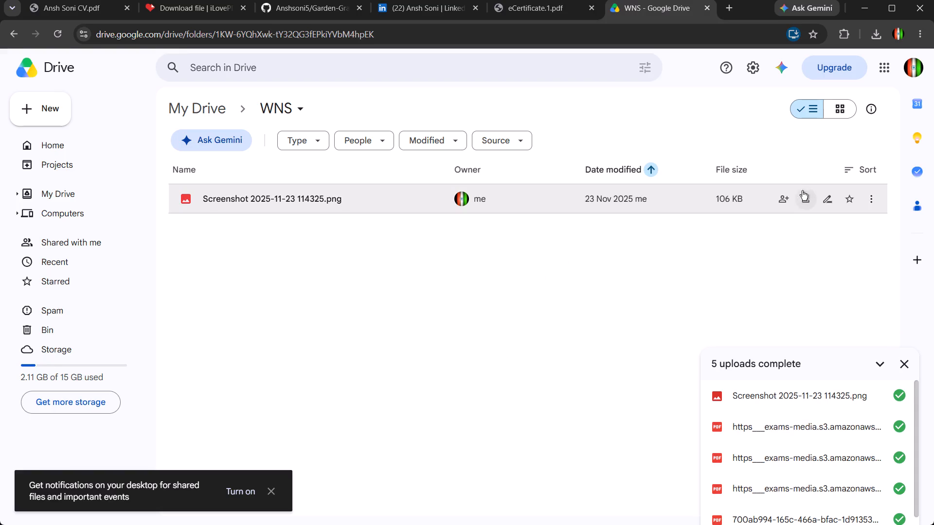
Share Screenshot 2025-11-23 114325.png in the WNS folder with anyone with the link as Viewer, and copy its link.
{"action": "left_click", "coordinate": [781, 200]}
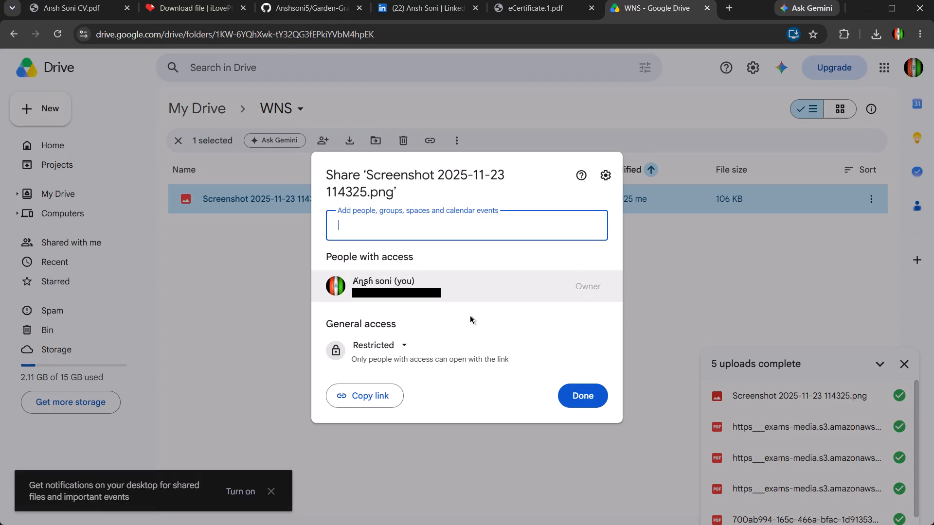
{"action": "left_click", "coordinate": [377, 349]}
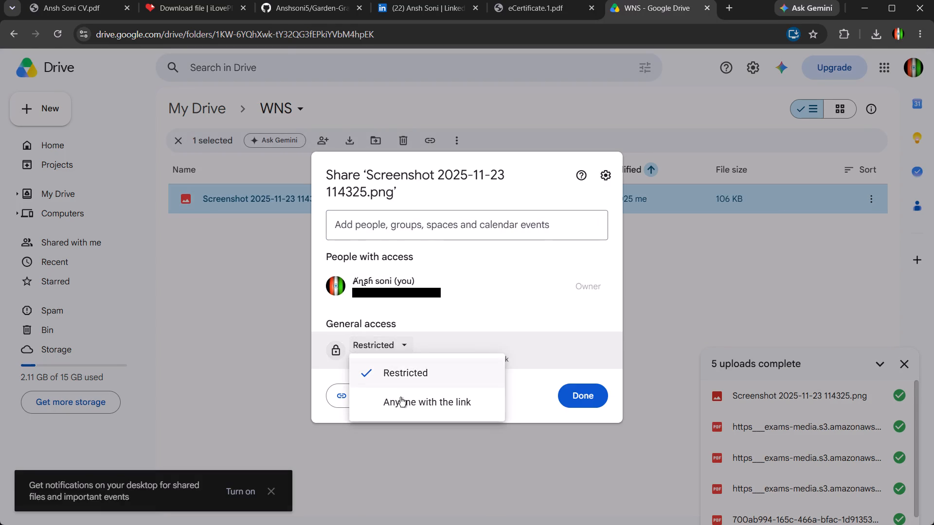
{"action": "left_click", "coordinate": [400, 397]}
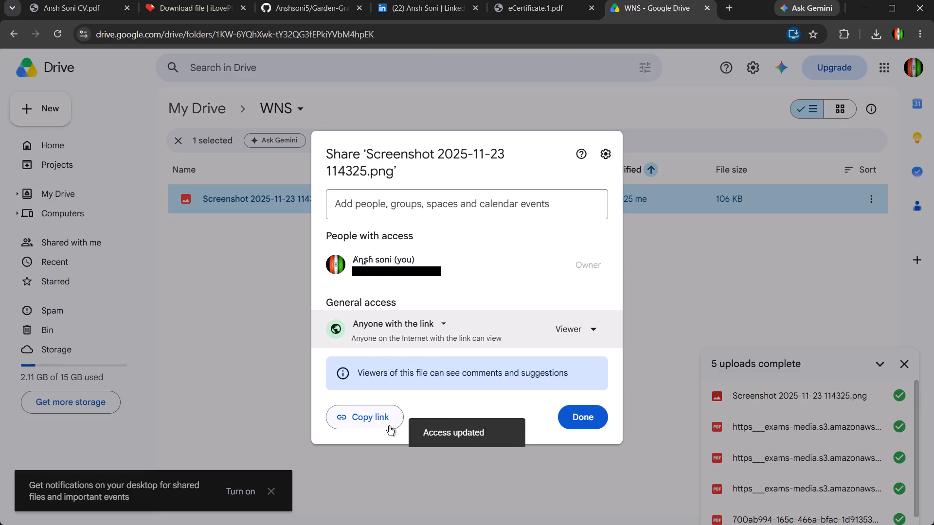
{"action": "left_click", "coordinate": [379, 426]}
{"action": "left_click", "coordinate": [567, 414]}
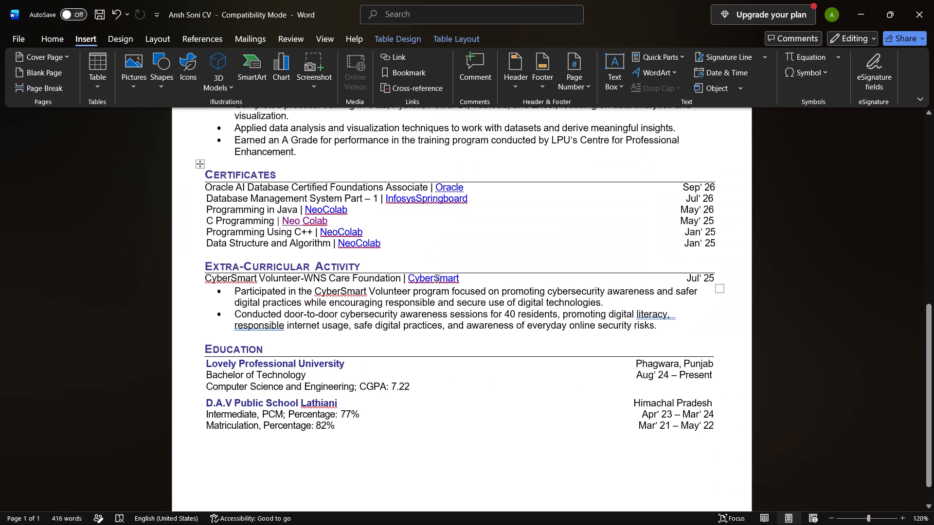
In the Word CV, replace the address of the CyberSmart hyperlink under Extra-Curricular Activity with the copied Drive link.
{"action": "left_click_drag", "start_coordinate": [409, 275], "coordinate": [451, 280]}
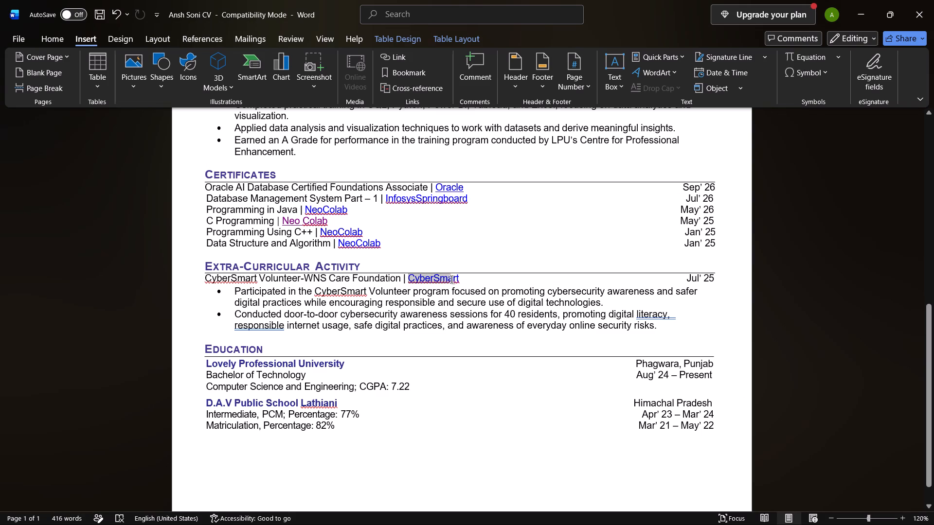
{"action": "left_click_drag", "start_coordinate": [451, 280], "coordinate": [462, 280]}
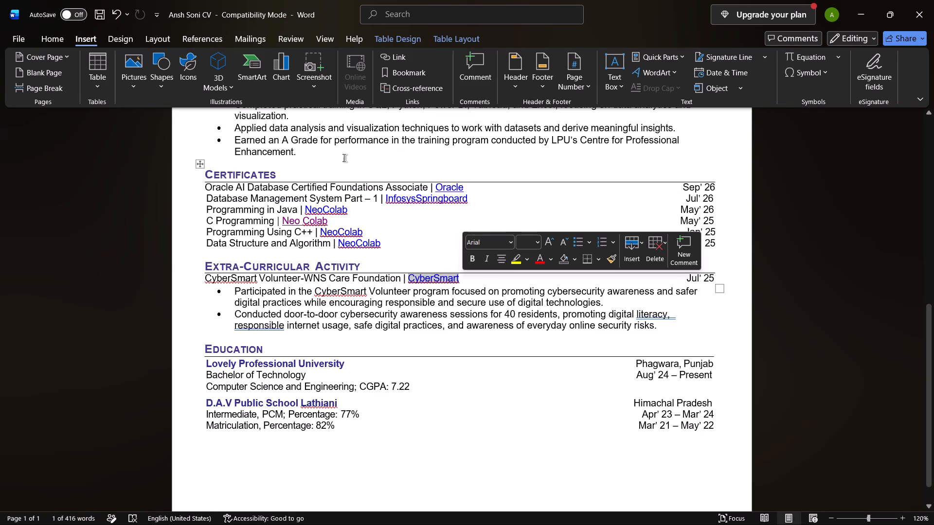
{"action": "left_click", "coordinate": [393, 57]}
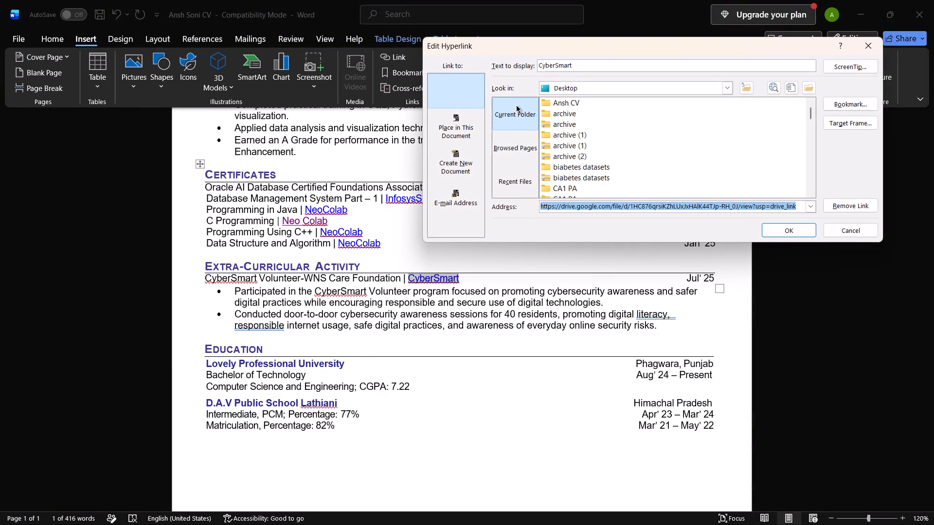
{"action": "key", "text": "BackSpace"}
{"action": "key", "text": "ctrl+v"}
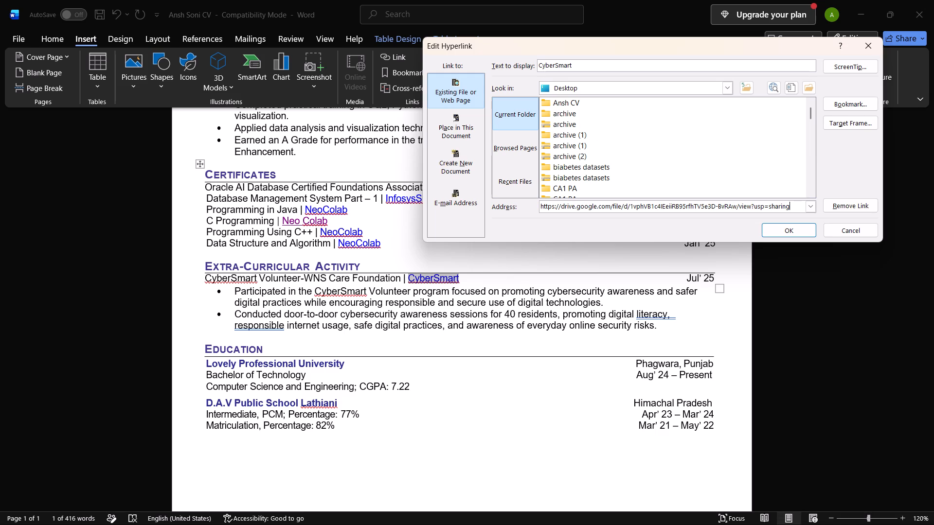
{"action": "left_click", "coordinate": [766, 236]}
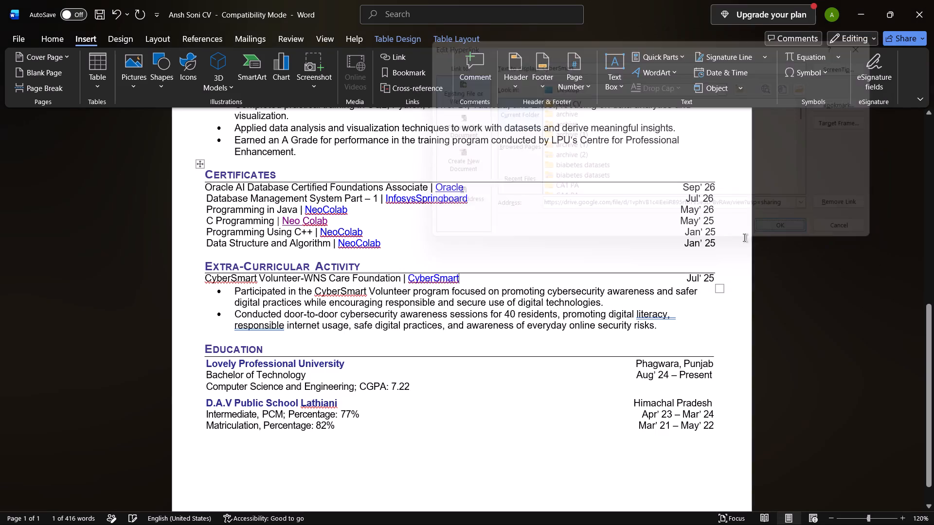
Follow the CyberSmart hyperlink to check the certificate it opens, and close the browser window.
{"action": "left_click", "coordinate": [446, 280], "text": "ctrl"}
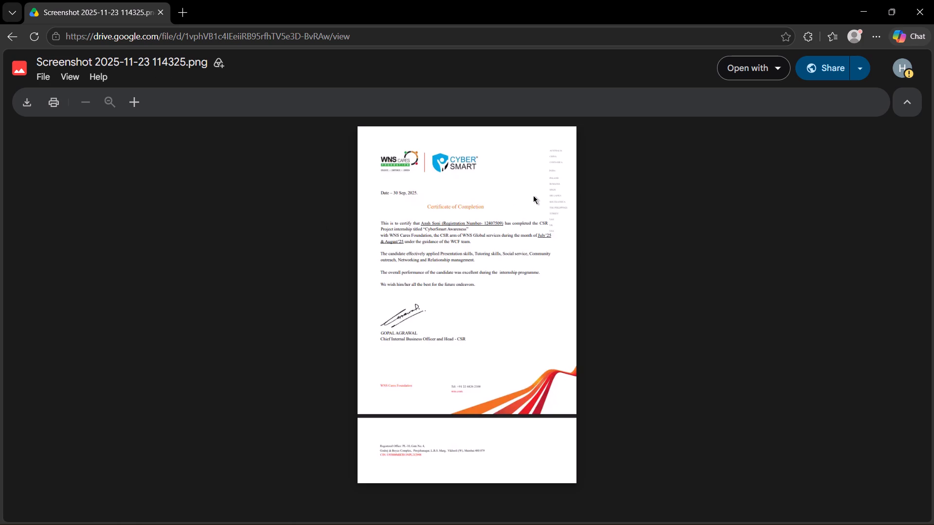
{"action": "left_click", "coordinate": [916, 0]}
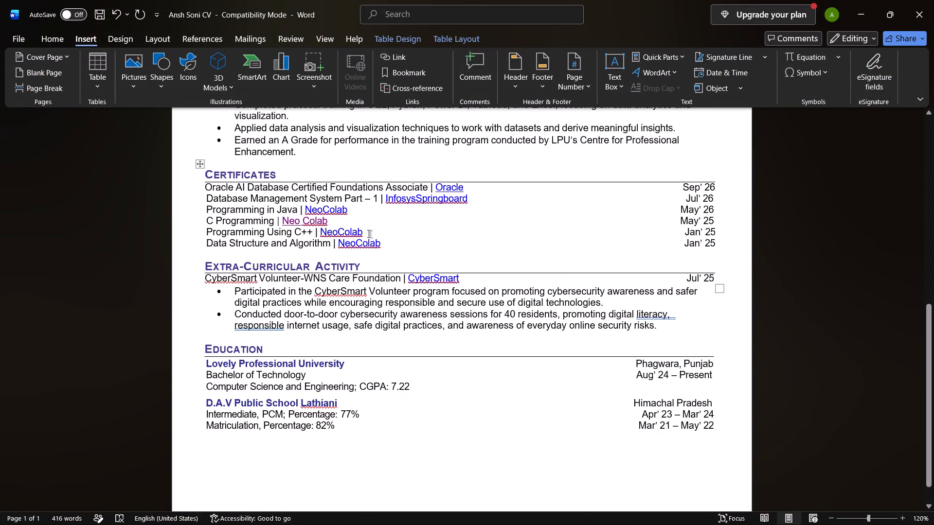
Look over the CV's sections and links from the name header down to the Education entries.
{"action": "scroll", "coordinate": [369, 234], "scroll_direction": "up", "scroll_amount": 1}
{"action": "scroll", "coordinate": [369, 234], "scroll_direction": "down", "scroll_amount": 1}
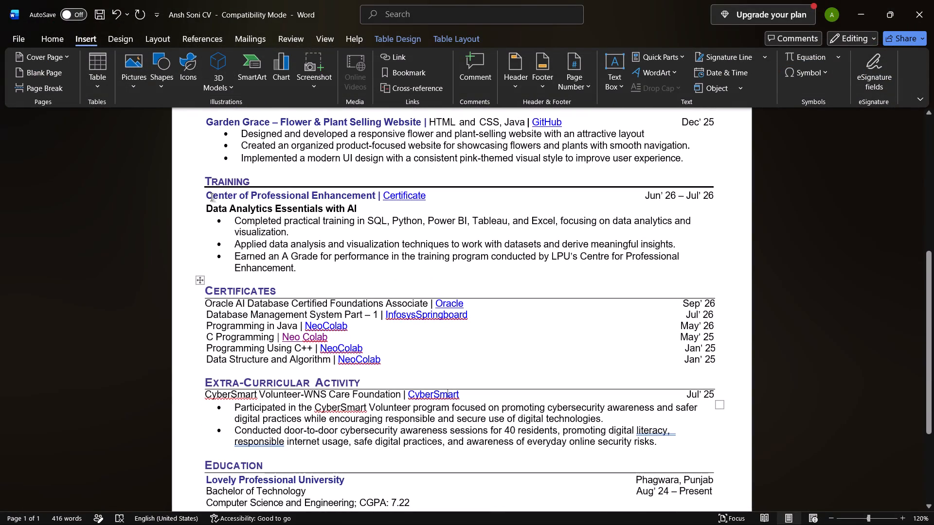
{"action": "scroll", "coordinate": [466, 270], "scroll_direction": "up", "scroll_amount": 1}
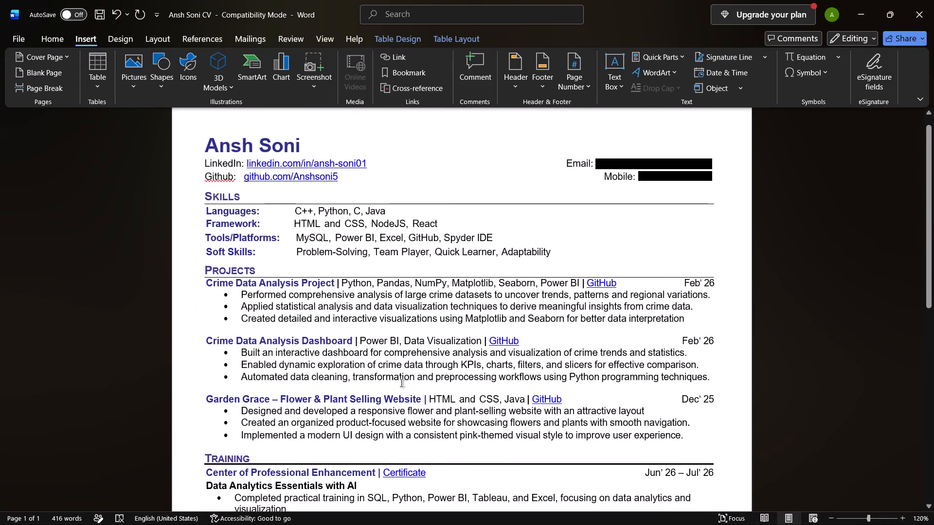
{"action": "scroll", "coordinate": [401, 383], "scroll_direction": "down", "scroll_amount": 1}
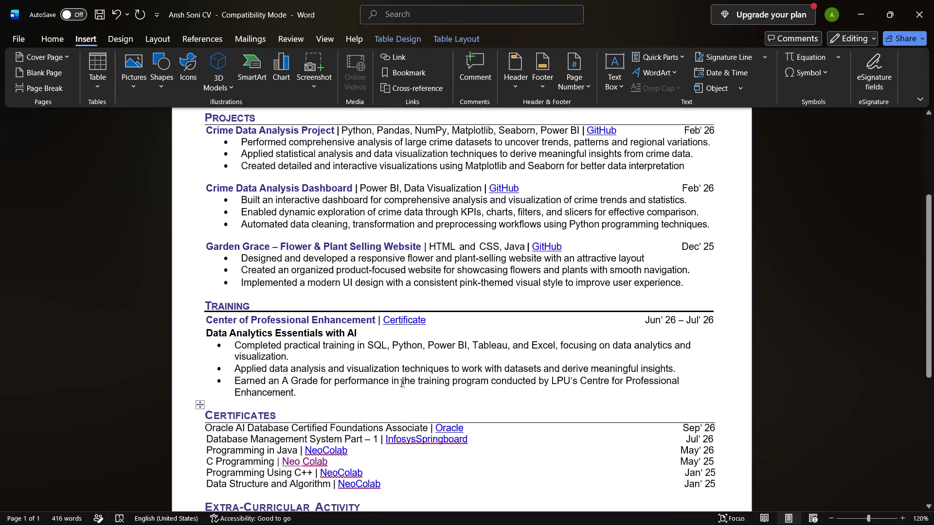
{"action": "scroll", "coordinate": [401, 383], "scroll_direction": "down", "scroll_amount": 1}
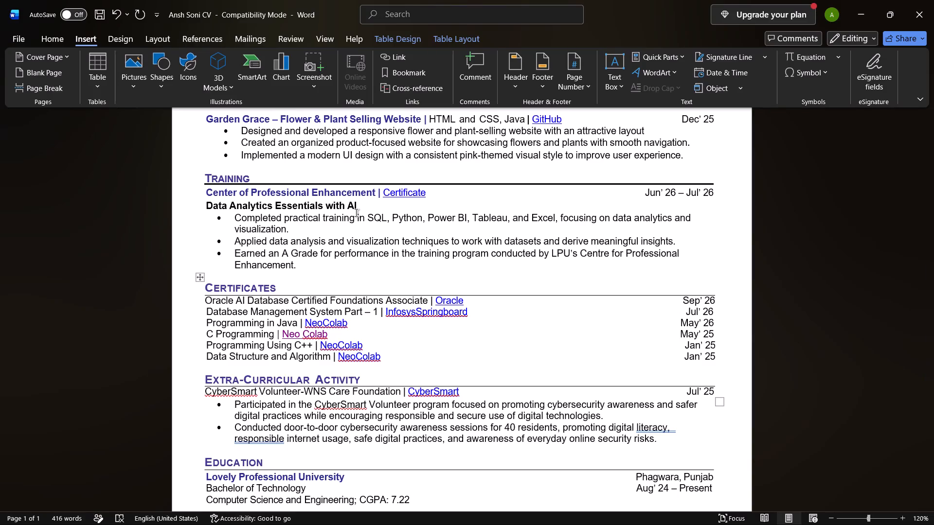
{"action": "scroll", "coordinate": [356, 213], "scroll_direction": "up", "scroll_amount": 1}
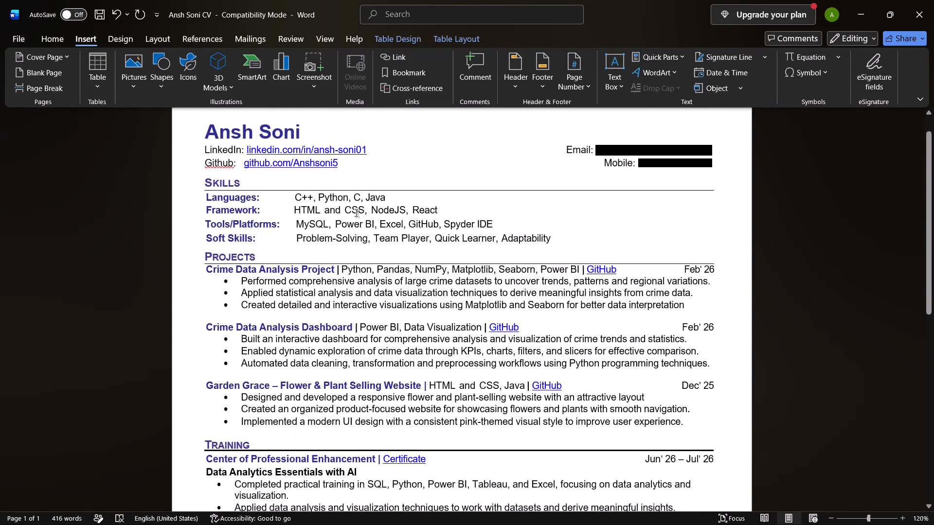
{"action": "scroll", "coordinate": [356, 213], "scroll_direction": "down", "scroll_amount": 1}
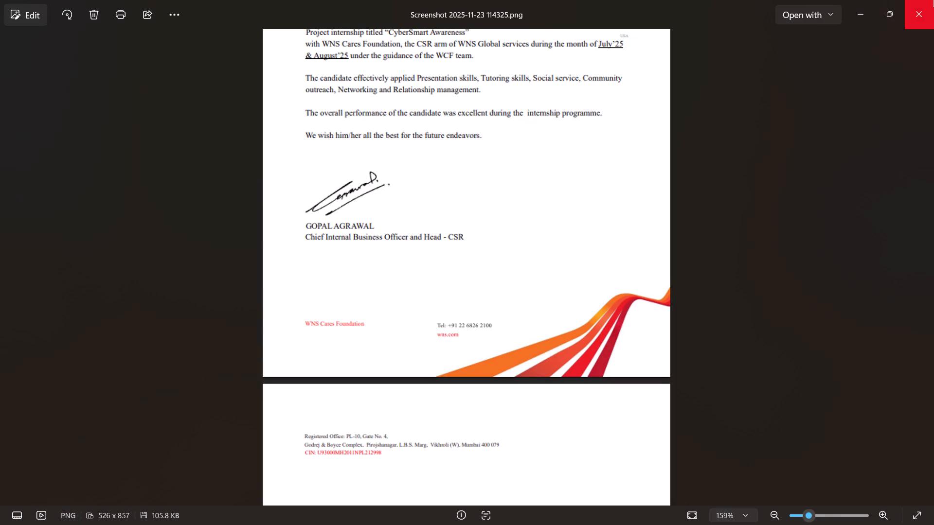
Close the WNS certificate image, the Screenshots folder window and the upload summary in Google Drive.
{"action": "left_click", "coordinate": [933, 0]}
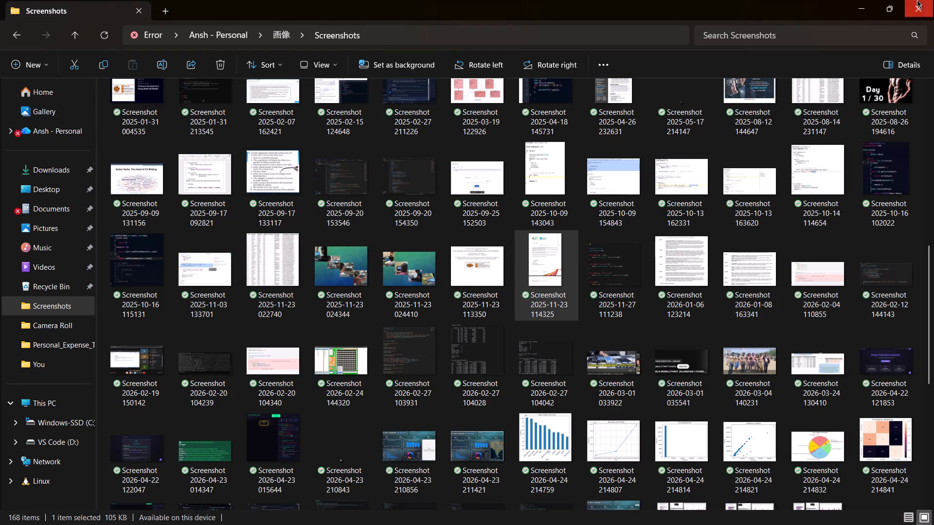
{"action": "left_click", "coordinate": [917, 0]}
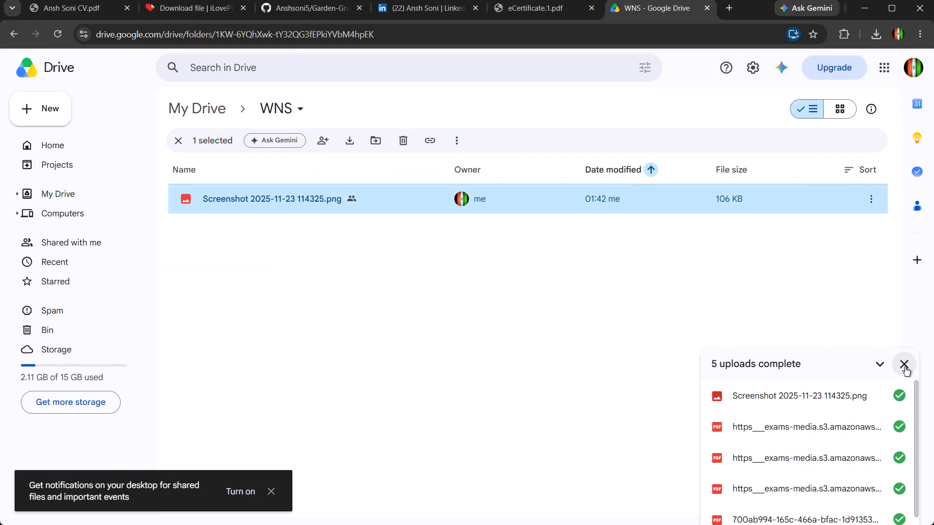
{"action": "left_click", "coordinate": [905, 367]}
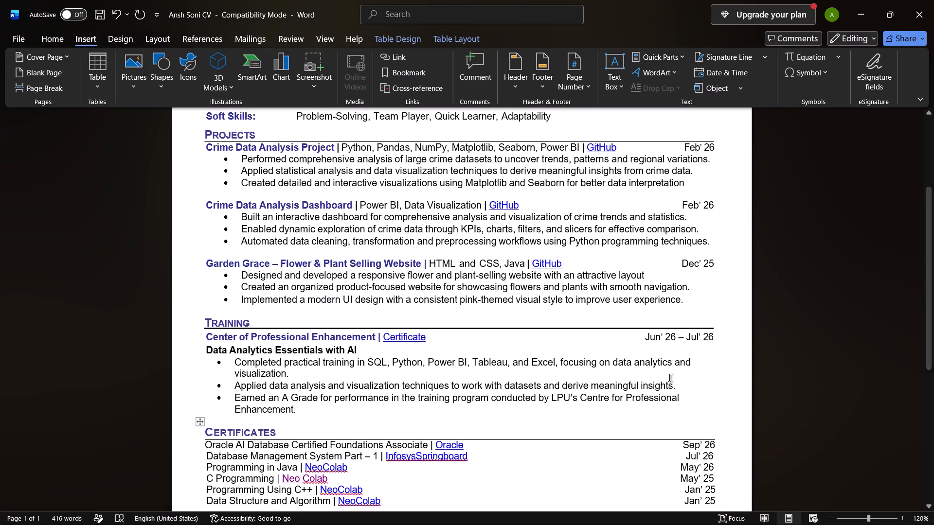
{"action": "scroll", "coordinate": [417, 258], "scroll_direction": "down", "scroll_amount": 1}
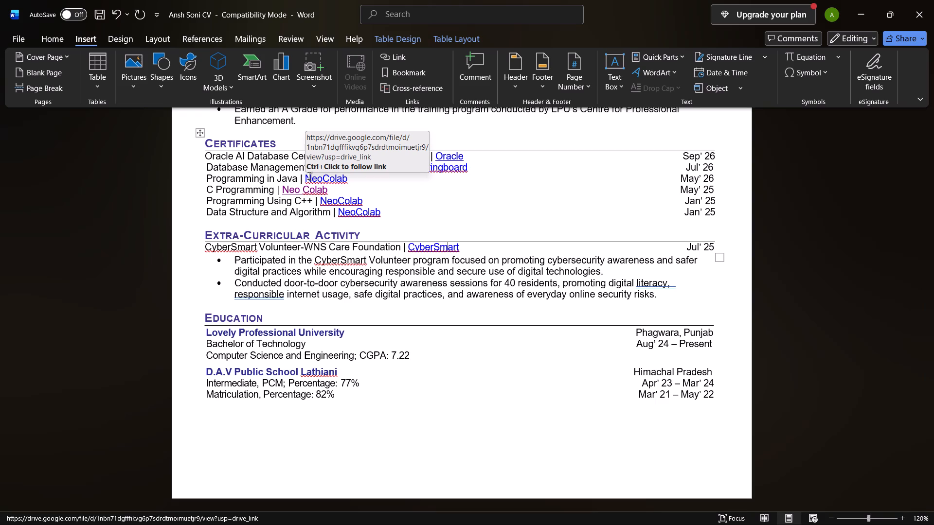
{"action": "scroll", "coordinate": [303, 175], "scroll_direction": "up", "scroll_amount": 1}
{"action": "scroll", "coordinate": [303, 175], "scroll_direction": "down", "scroll_amount": 1}
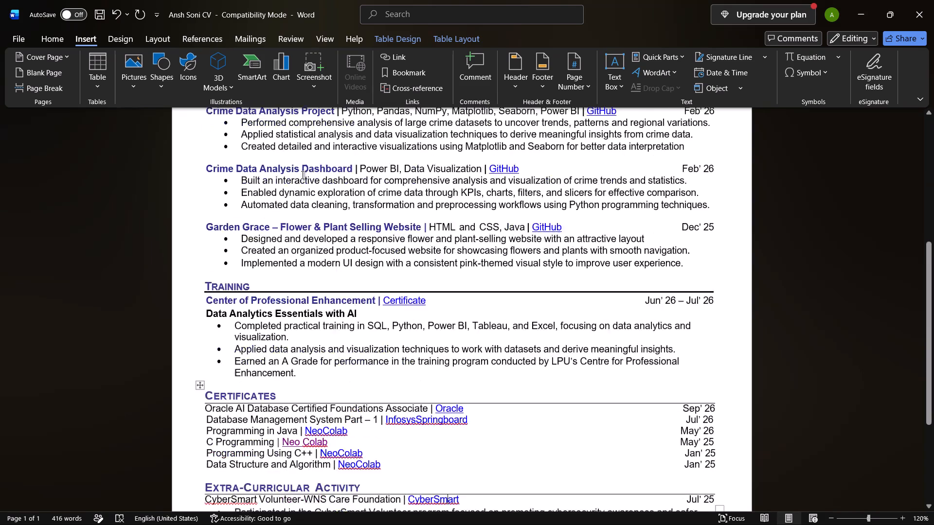
{"action": "scroll", "coordinate": [303, 175], "scroll_direction": "down", "scroll_amount": 1}
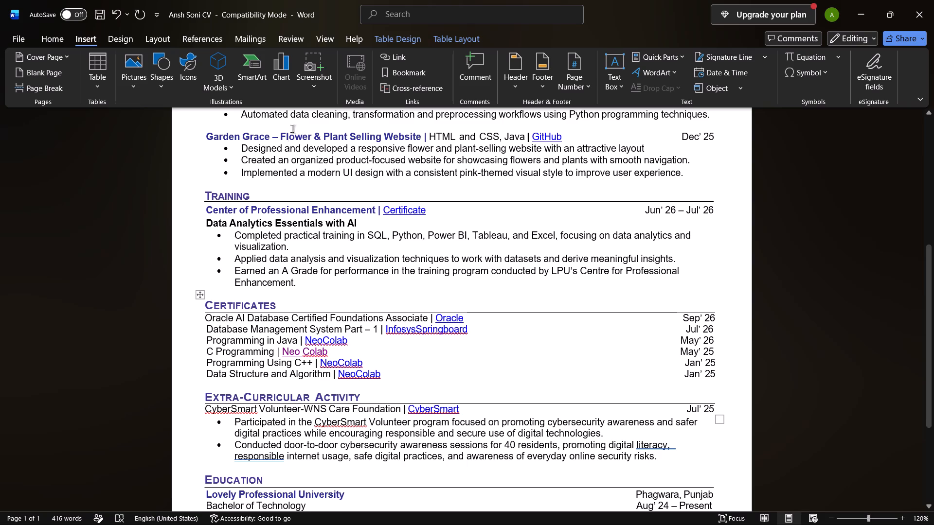
{"action": "left_click_drag", "start_coordinate": [208, 210], "coordinate": [257, 253]}
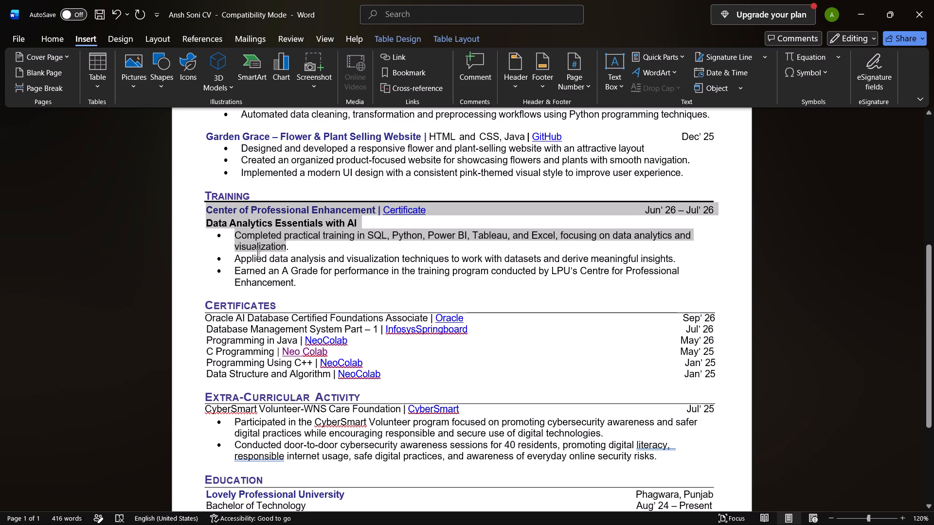
{"action": "left_click_drag", "start_coordinate": [257, 253], "coordinate": [284, 279]}
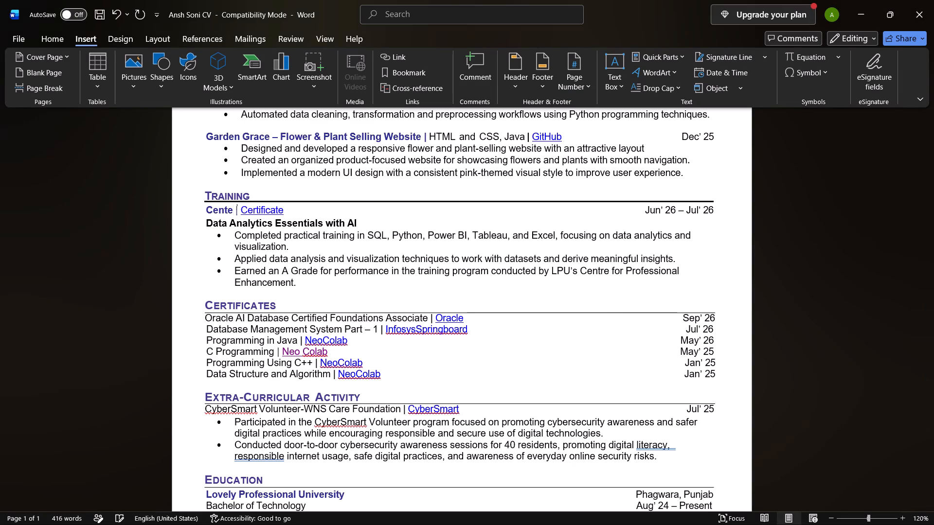
{"action": "key", "text": "BackSpace"}
{"action": "key", "text": "BackSpace"}
{"action": "key", "text": "BackSpace"}
{"action": "key", "text": "BackSpace"}
{"action": "key", "text": "BackSpace"}
{"action": "key", "text": "ctrl+v"}
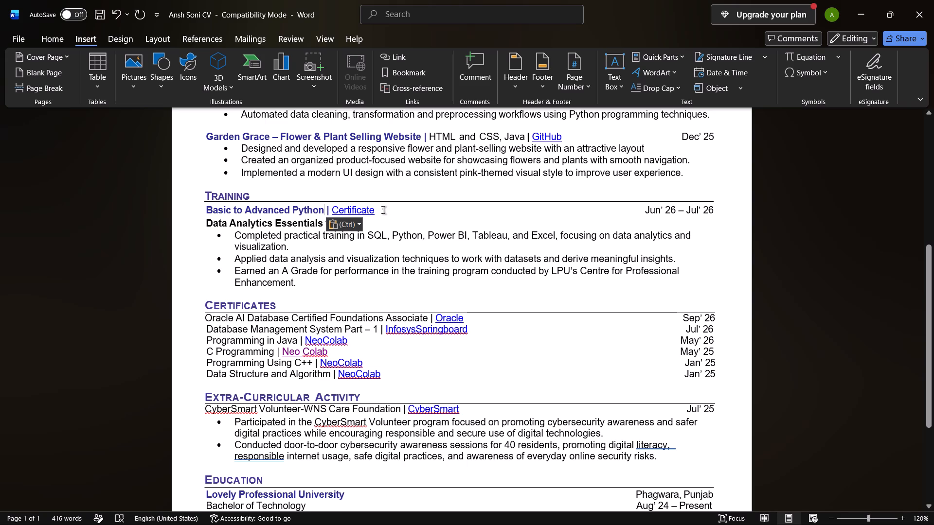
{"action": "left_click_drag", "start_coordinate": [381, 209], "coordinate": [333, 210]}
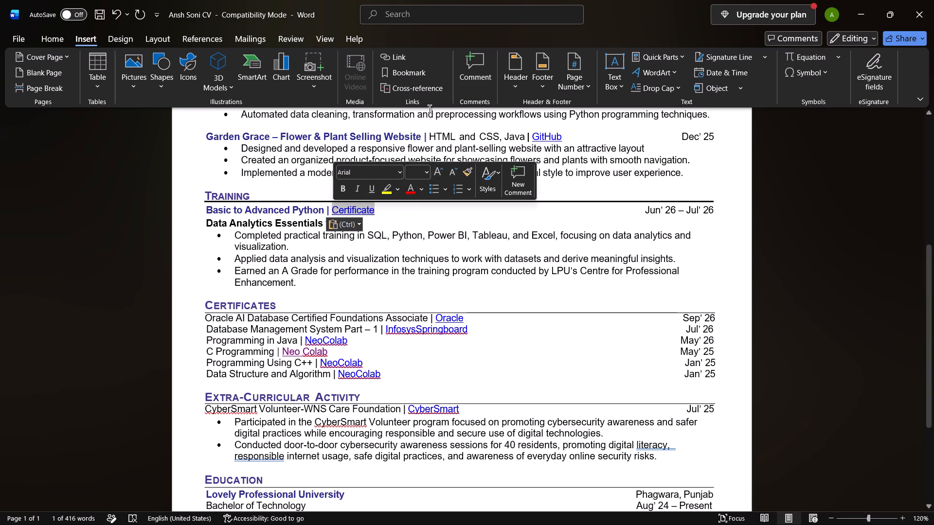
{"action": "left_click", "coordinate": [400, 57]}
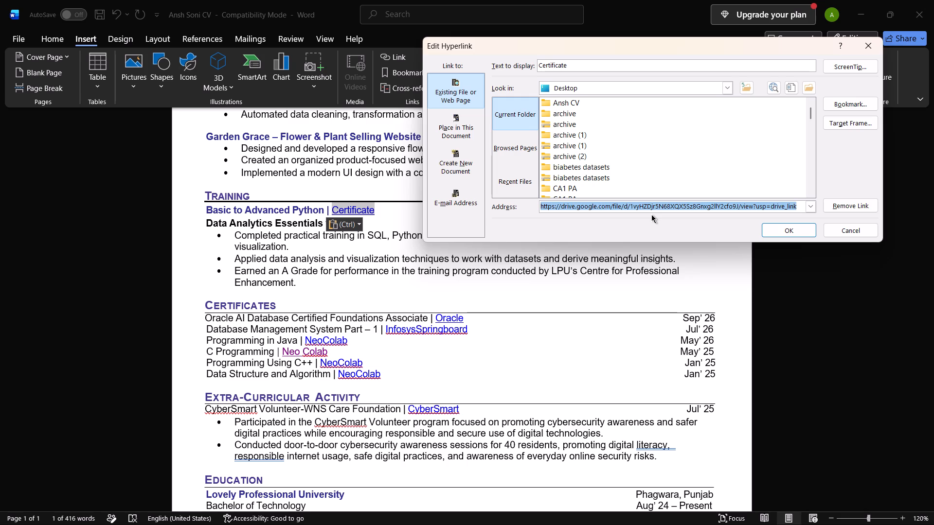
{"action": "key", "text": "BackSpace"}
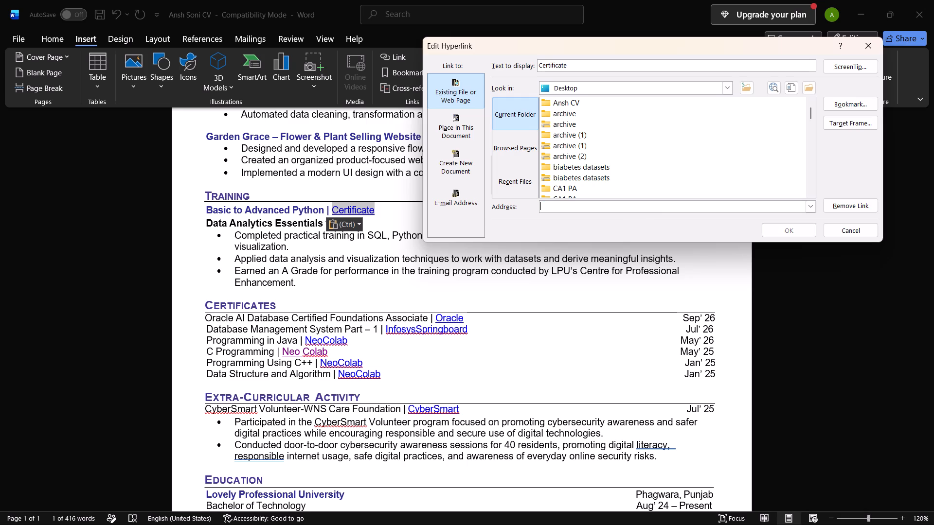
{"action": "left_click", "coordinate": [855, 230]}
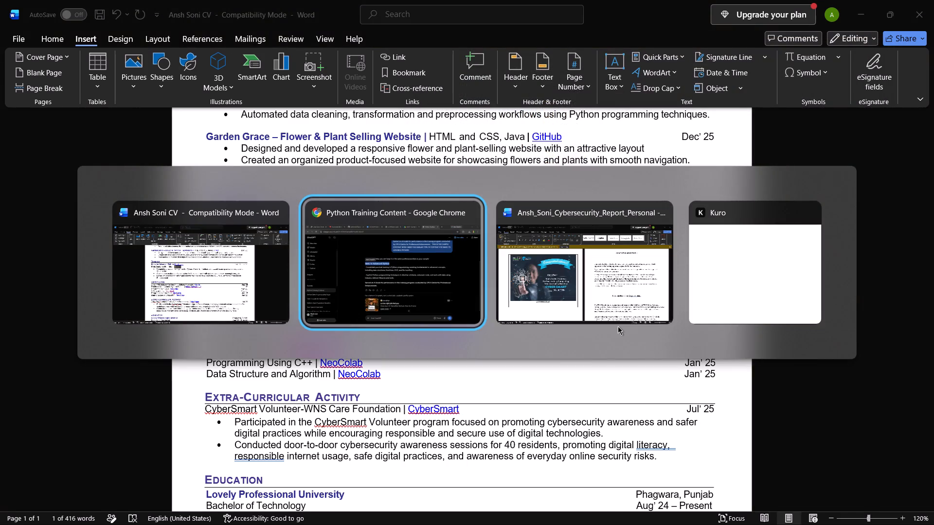
Switch to Google Drive in Chrome and create a new folder named SUMMER TRAINING.
{"action": "left_click", "coordinate": [553, 0]}
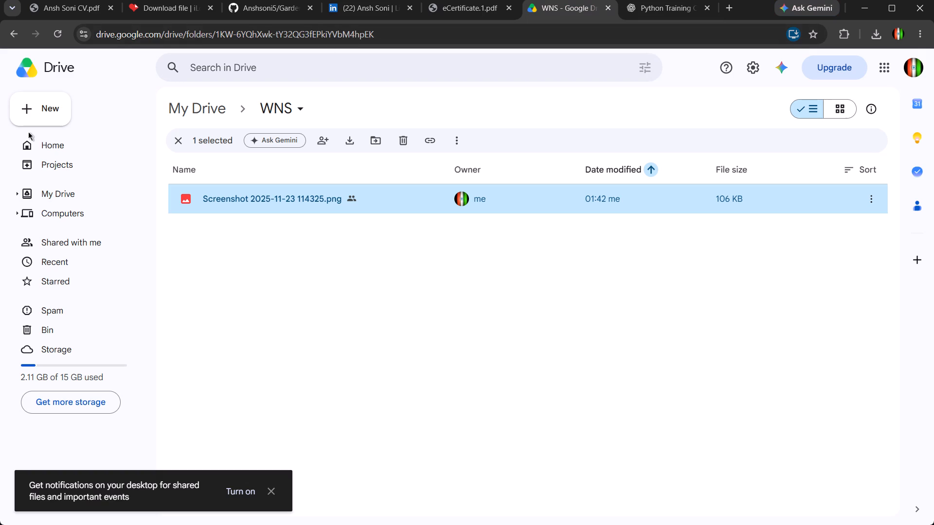
{"action": "left_click", "coordinate": [33, 151]}
{"action": "left_click", "coordinate": [39, 113]}
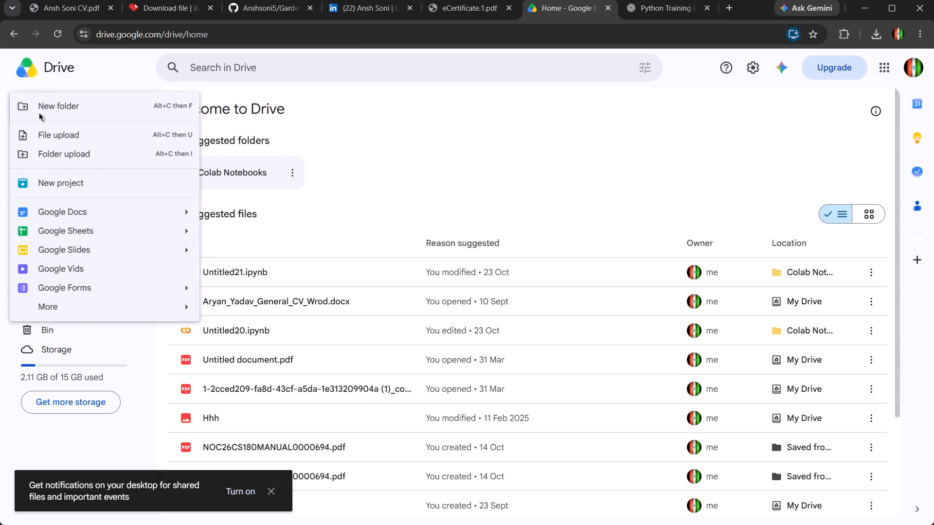
{"action": "left_click", "coordinate": [69, 105]}
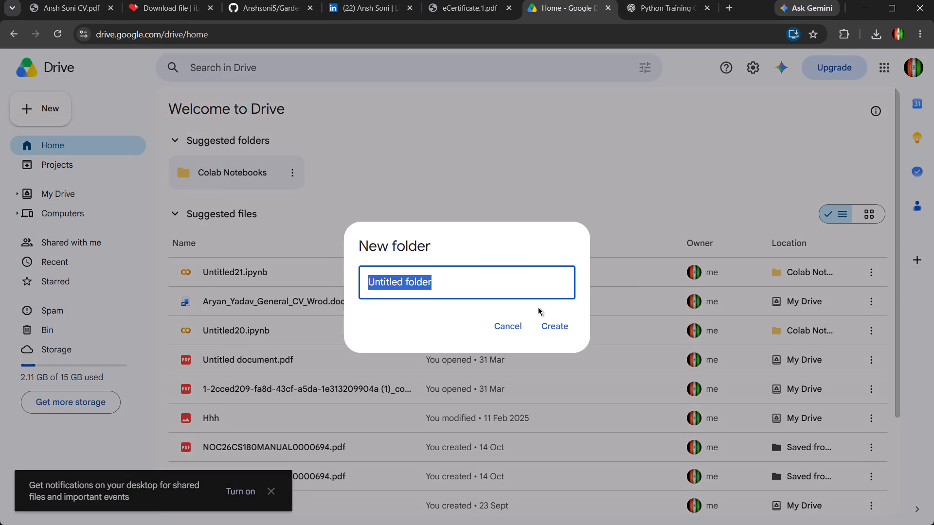
{"action": "key", "text": "BackSpace"}
{"action": "type", "text": "SUMMER TRIA"}
{"action": "key", "text": "BackSpace"}
{"action": "key", "text": "BackSpace"}
{"action": "type", "text": "AINING"}
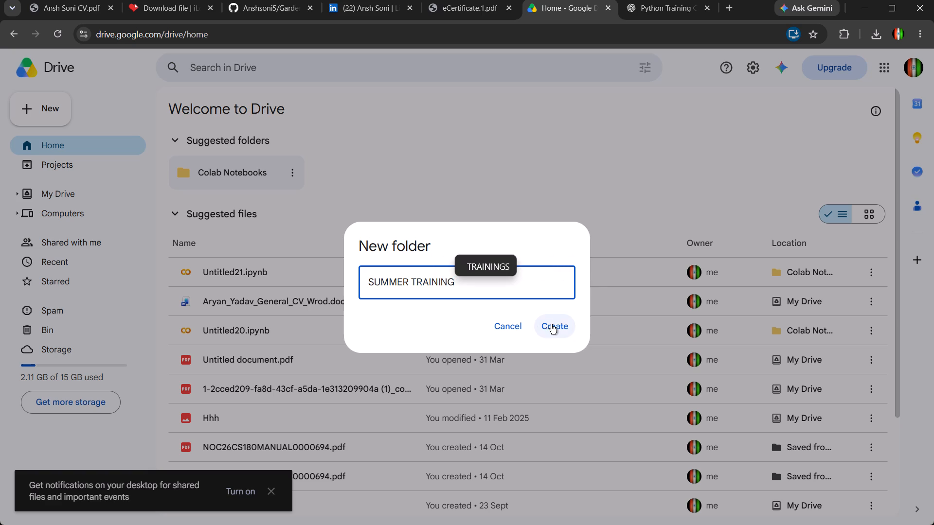
{"action": "left_click", "coordinate": [551, 324]}
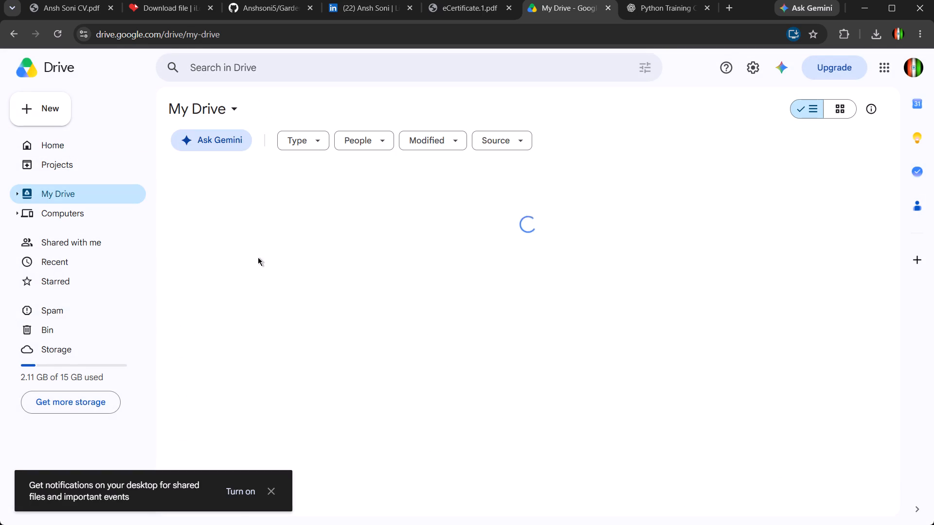
Open the SUMMER TRAINING folder in Google Drive and start a file upload.
{"action": "double_click", "coordinate": [224, 319]}
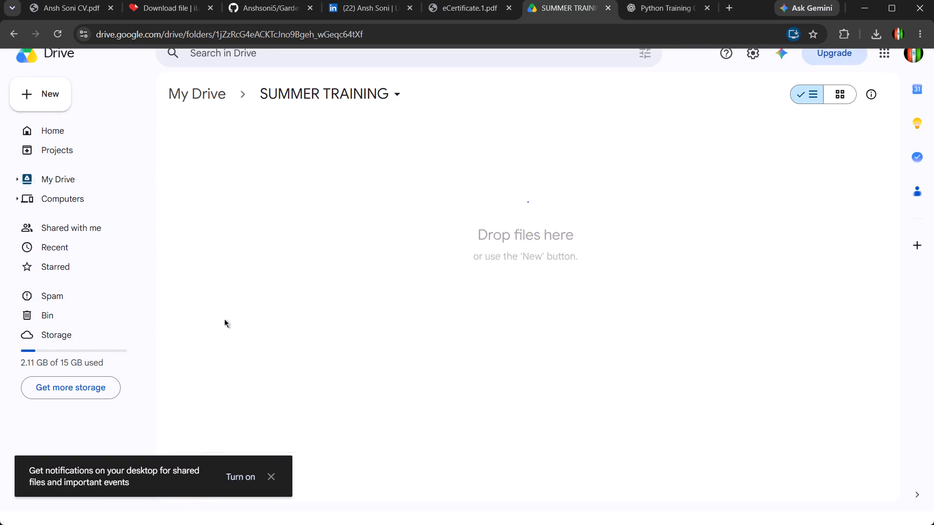
{"action": "left_click", "coordinate": [40, 96]}
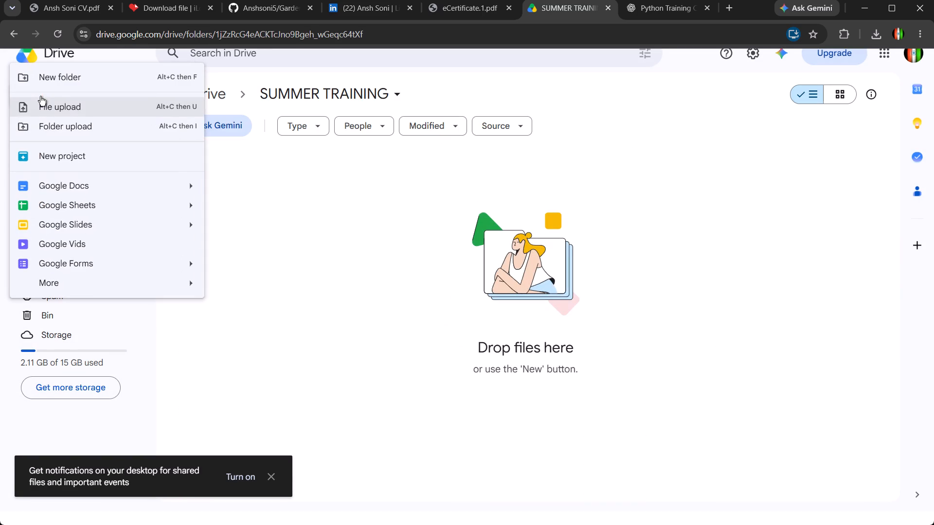
{"action": "left_click", "coordinate": [61, 102]}
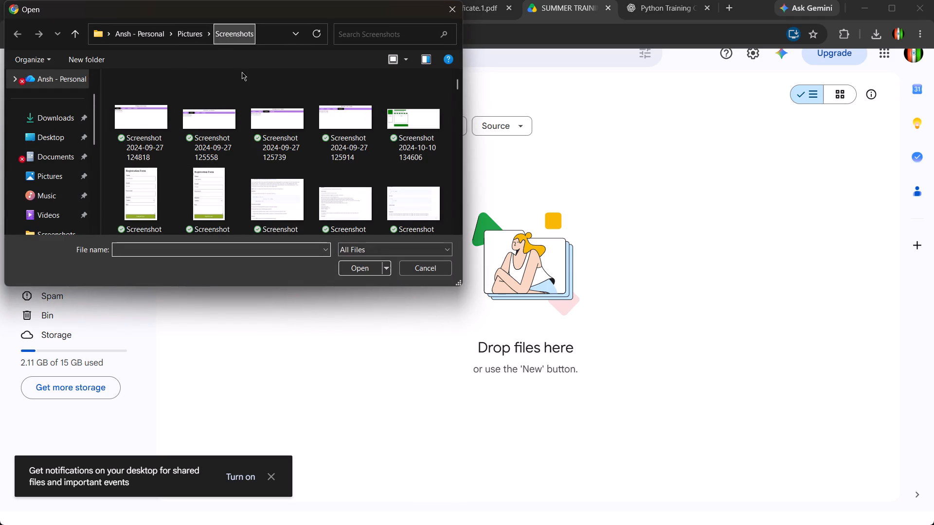
Look through the local Screenshots, Pictures and You folders for the Python training certificate.
{"action": "scroll", "coordinate": [248, 136], "scroll_direction": "down", "scroll_amount": 6}
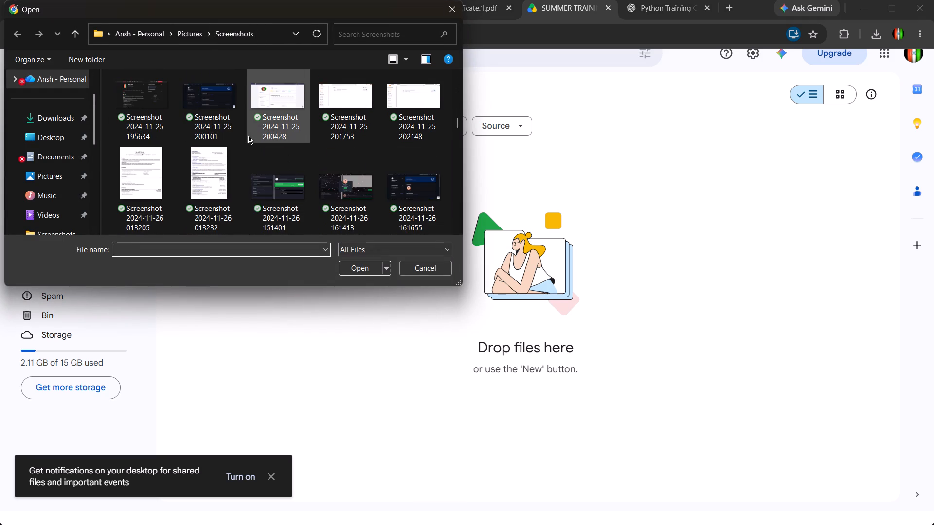
{"action": "scroll", "coordinate": [248, 136], "scroll_direction": "down", "scroll_amount": 1}
{"action": "scroll", "coordinate": [193, 107], "scroll_direction": "up", "scroll_amount": 4}
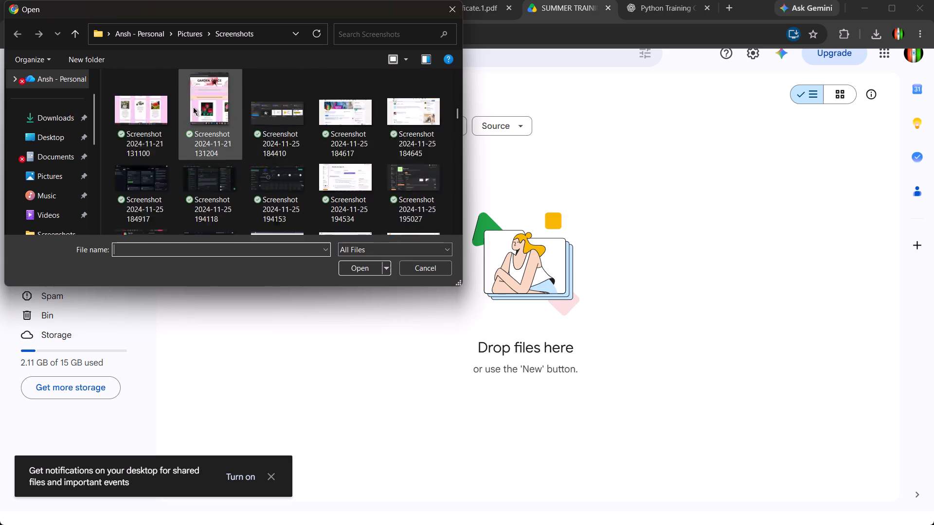
{"action": "scroll", "coordinate": [193, 107], "scroll_direction": "up", "scroll_amount": 3}
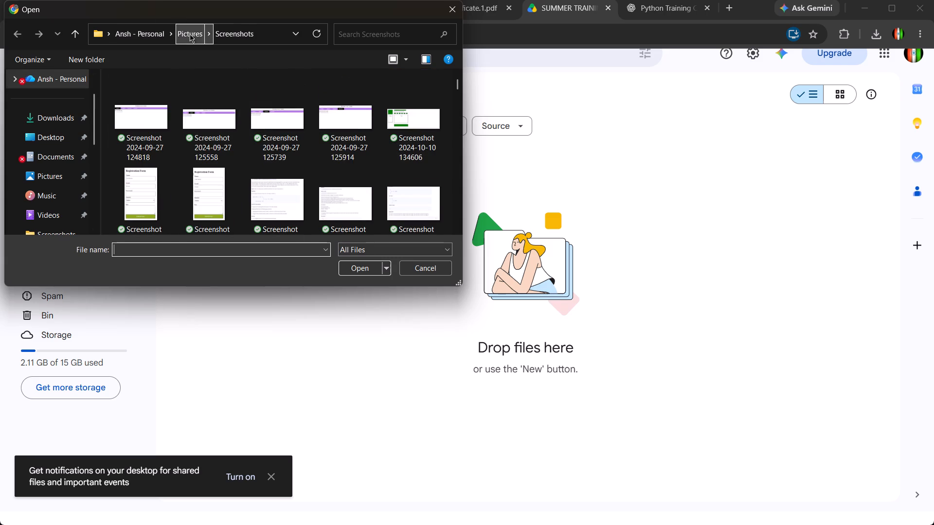
{"action": "left_click", "coordinate": [190, 34]}
{"action": "scroll", "coordinate": [295, 172], "scroll_direction": "down", "scroll_amount": 3}
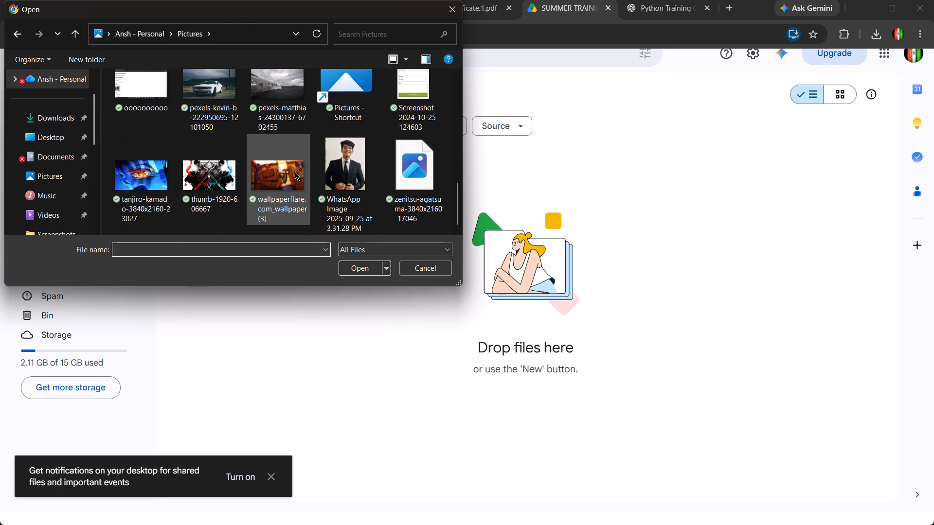
{"action": "scroll", "coordinate": [295, 172], "scroll_direction": "down", "scroll_amount": 1}
{"action": "scroll", "coordinate": [220, 135], "scroll_direction": "up", "scroll_amount": 3}
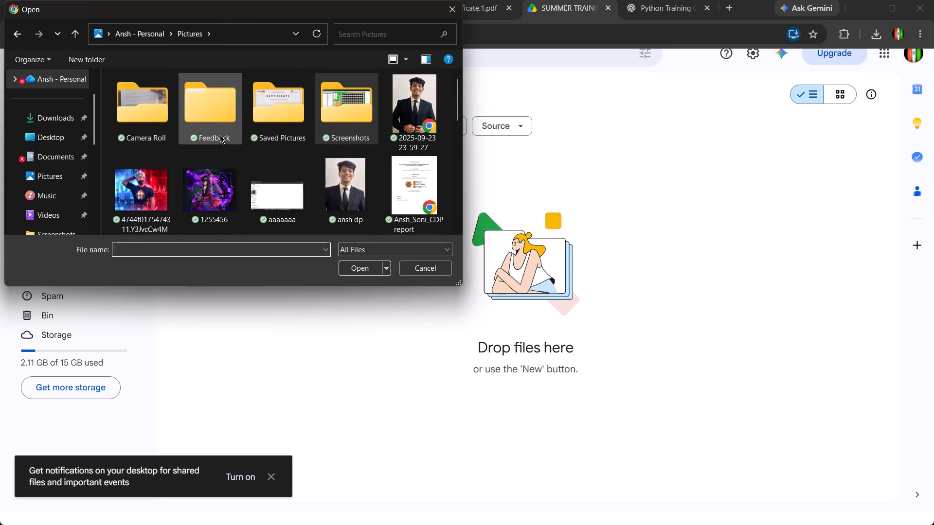
{"action": "scroll", "coordinate": [67, 161], "scroll_direction": "down", "scroll_amount": 1}
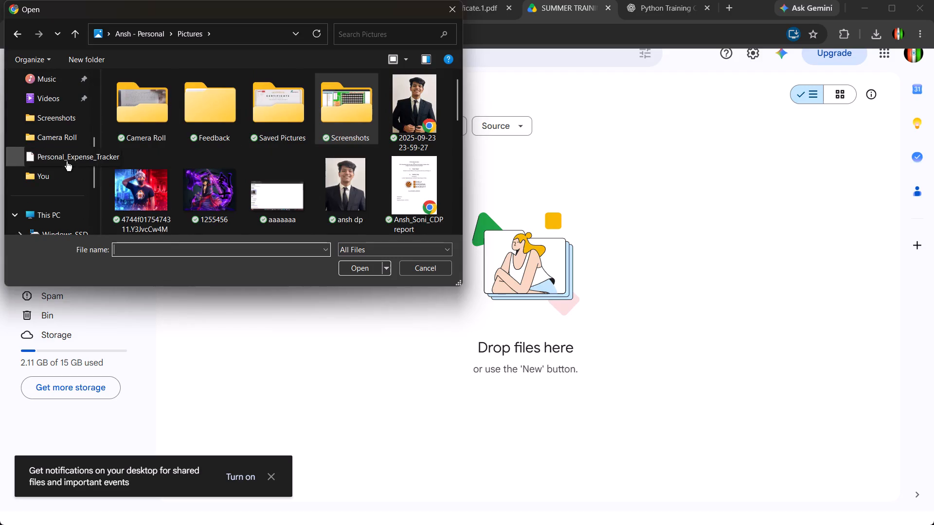
{"action": "left_click", "coordinate": [51, 174]}
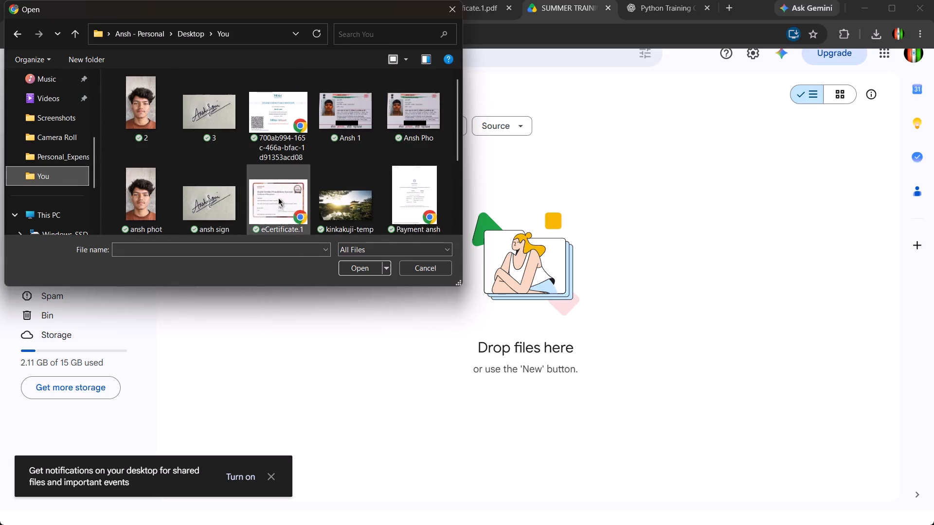
{"action": "scroll", "coordinate": [278, 198], "scroll_direction": "up", "scroll_amount": 3, "text": "ctrl"}
{"action": "scroll", "coordinate": [278, 198], "scroll_direction": "down", "scroll_amount": 1}
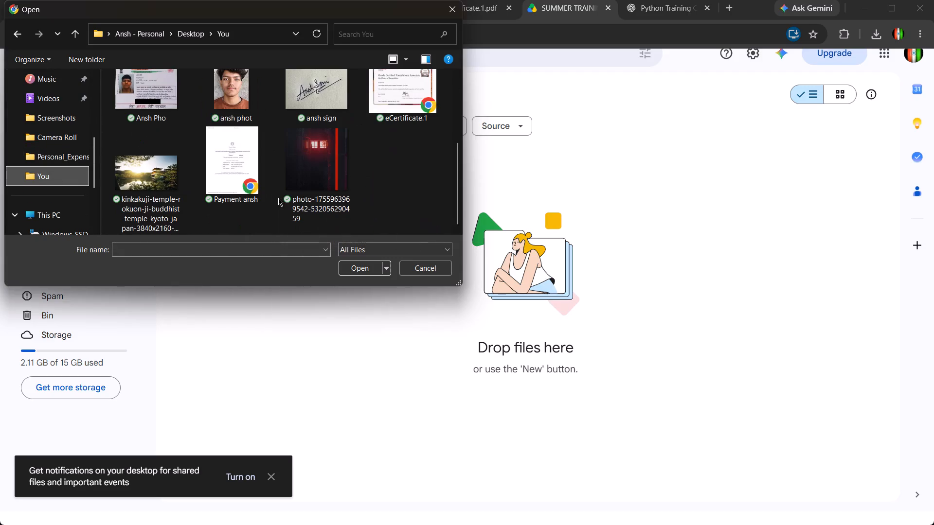
{"action": "scroll", "coordinate": [278, 198], "scroll_direction": "up", "scroll_amount": 1}
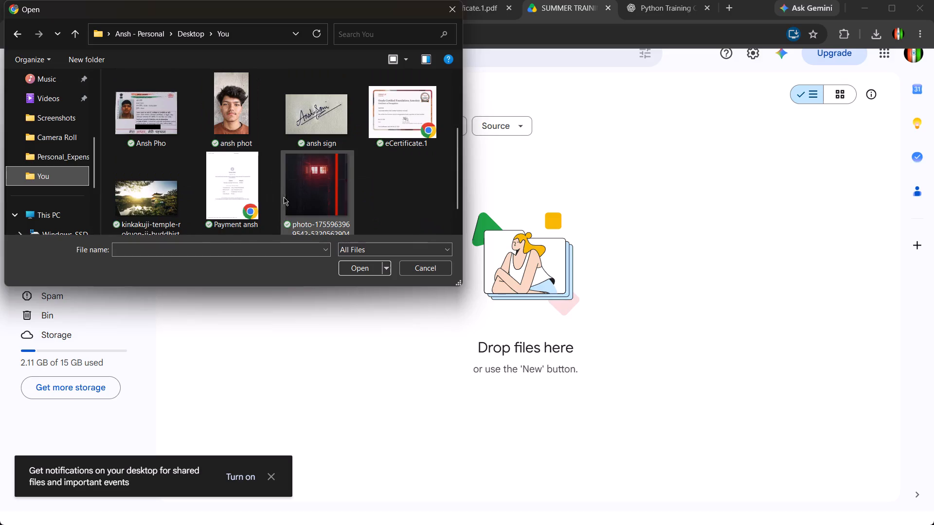
{"action": "scroll", "coordinate": [277, 164], "scroll_direction": "down", "scroll_amount": 1}
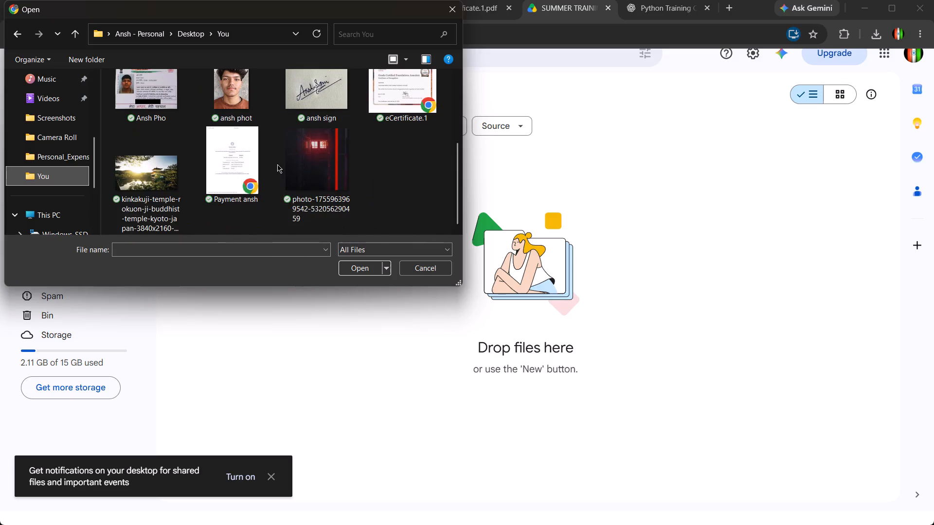
{"action": "scroll", "coordinate": [277, 164], "scroll_direction": "up", "scroll_amount": 2}
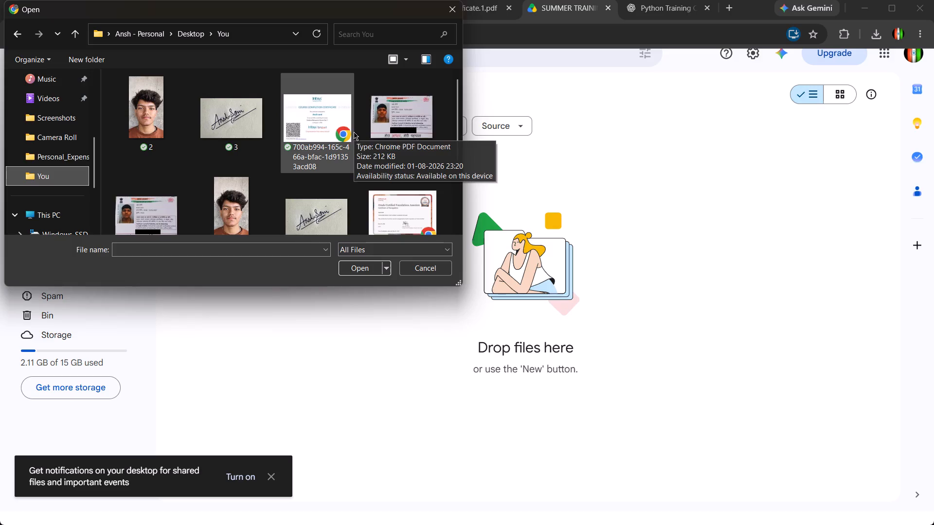
{"action": "scroll", "coordinate": [219, 130], "scroll_direction": "down", "scroll_amount": 5}
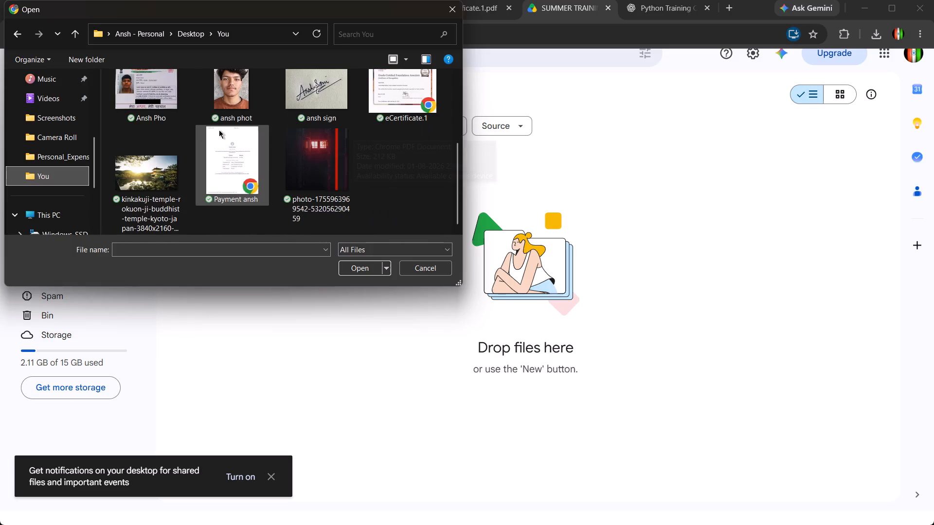
{"action": "scroll", "coordinate": [219, 130], "scroll_direction": "up", "scroll_amount": 3}
{"action": "double_click", "coordinate": [46, 116]}
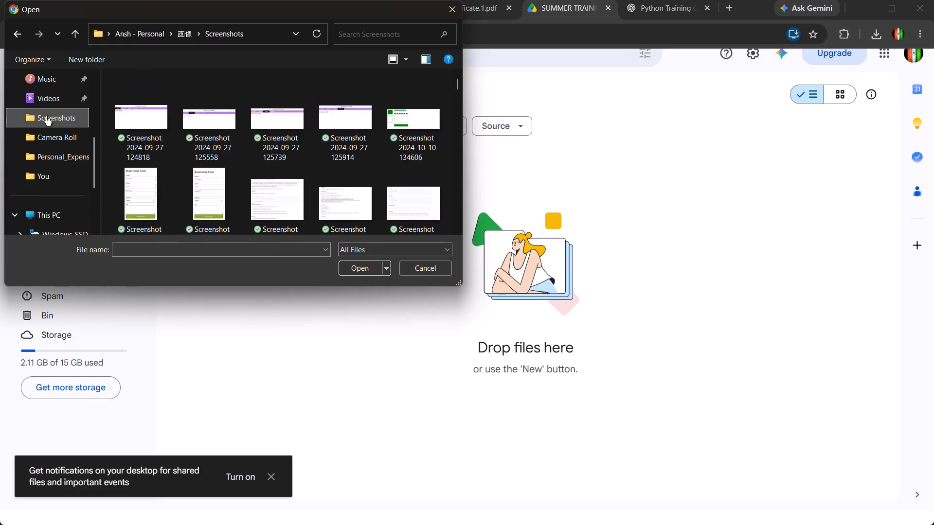
{"action": "scroll", "coordinate": [315, 125], "scroll_direction": "down", "scroll_amount": 15}
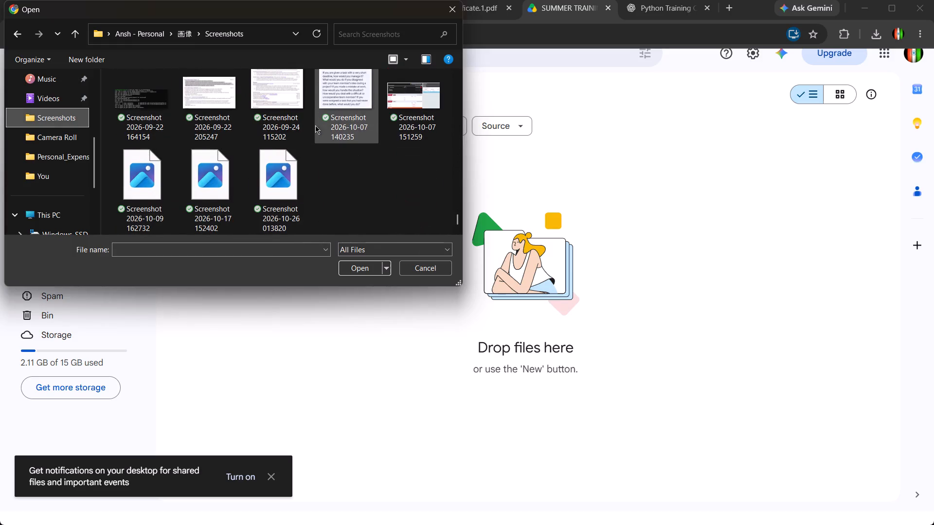
{"action": "scroll", "coordinate": [315, 125], "scroll_direction": "down", "scroll_amount": 1}
{"action": "scroll", "coordinate": [315, 125], "scroll_direction": "up", "scroll_amount": 1}
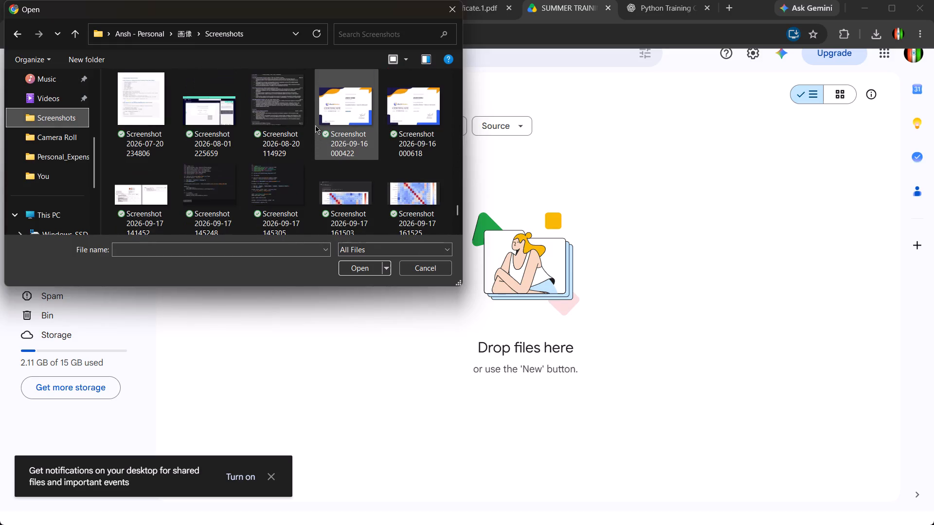
{"action": "scroll", "coordinate": [315, 125], "scroll_direction": "up", "scroll_amount": 1}
{"action": "left_click", "coordinate": [341, 195]}
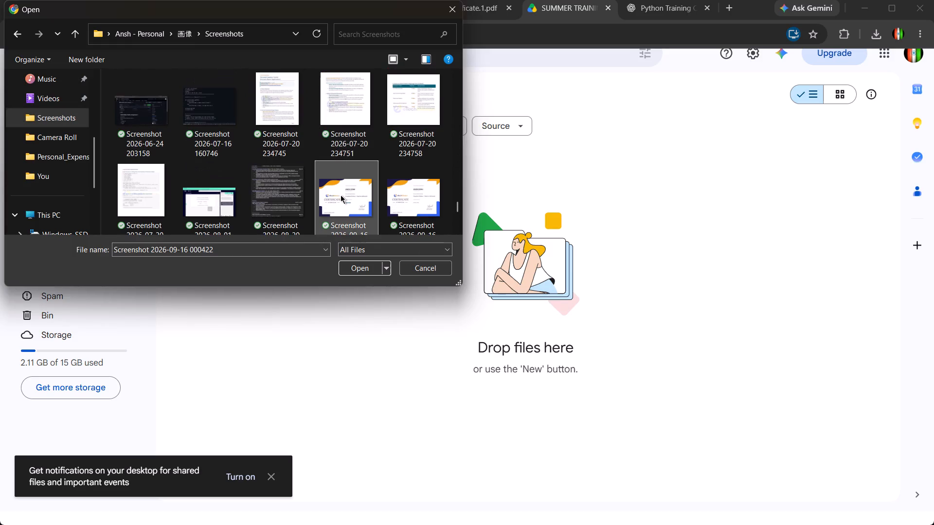
{"action": "double_click", "coordinate": [414, 187]}
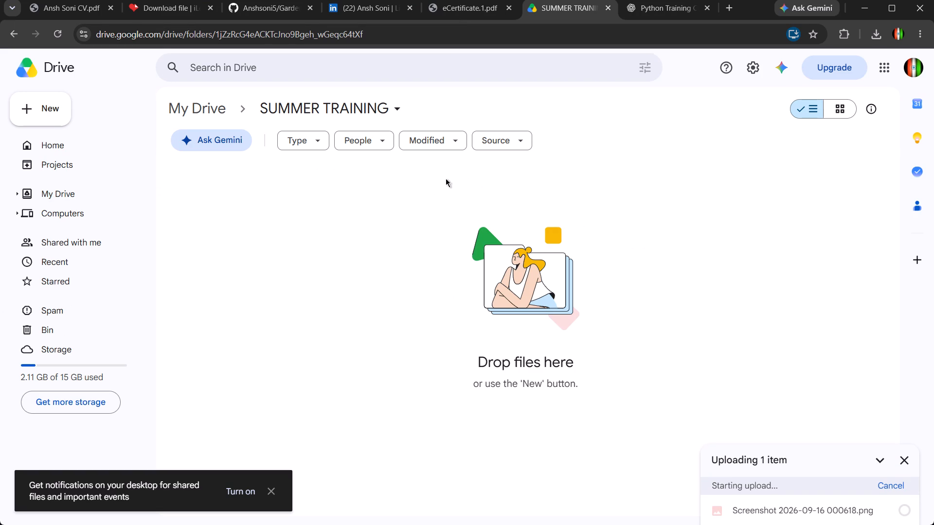
Preview the uploaded certificate image in Drive to check it, and close the preview.
{"action": "double_click", "coordinate": [352, 207]}
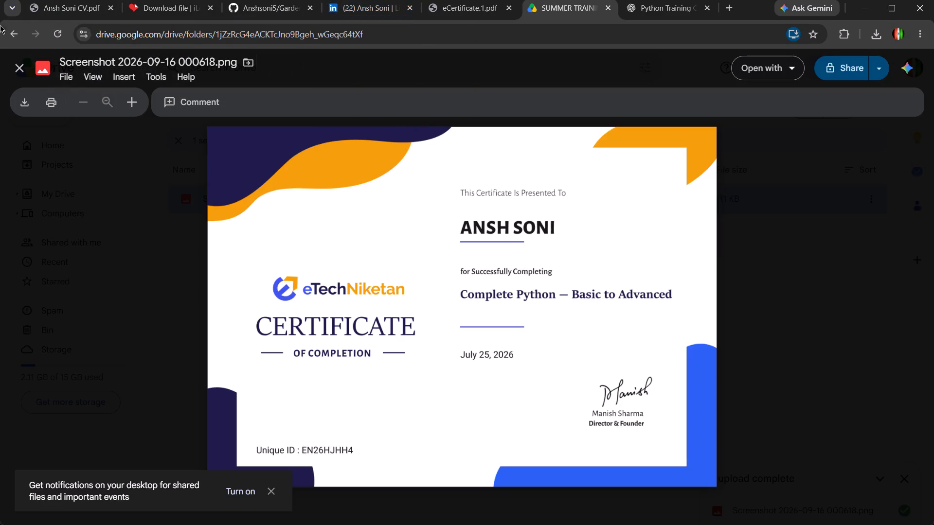
{"action": "left_click", "coordinate": [16, 68]}
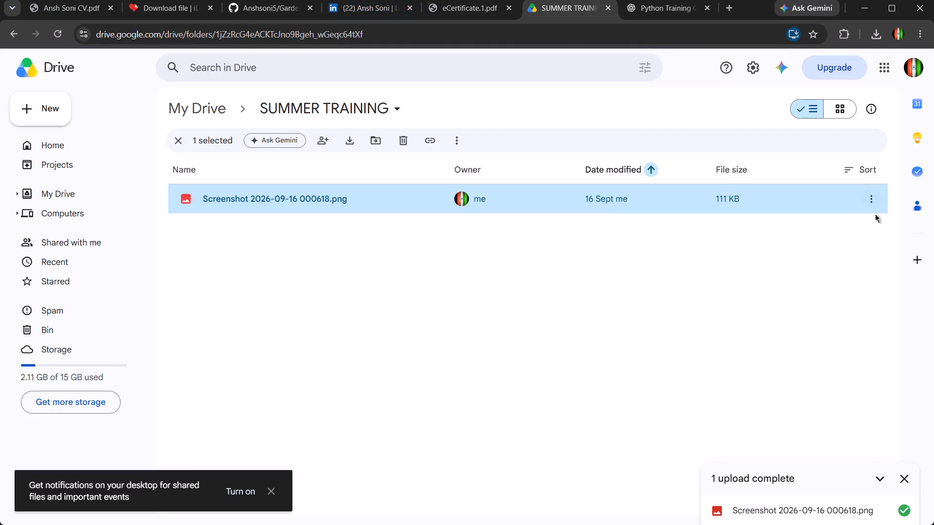
Share the uploaded certificate image with anyone with the link and copy its link.
{"action": "left_click", "coordinate": [788, 203]}
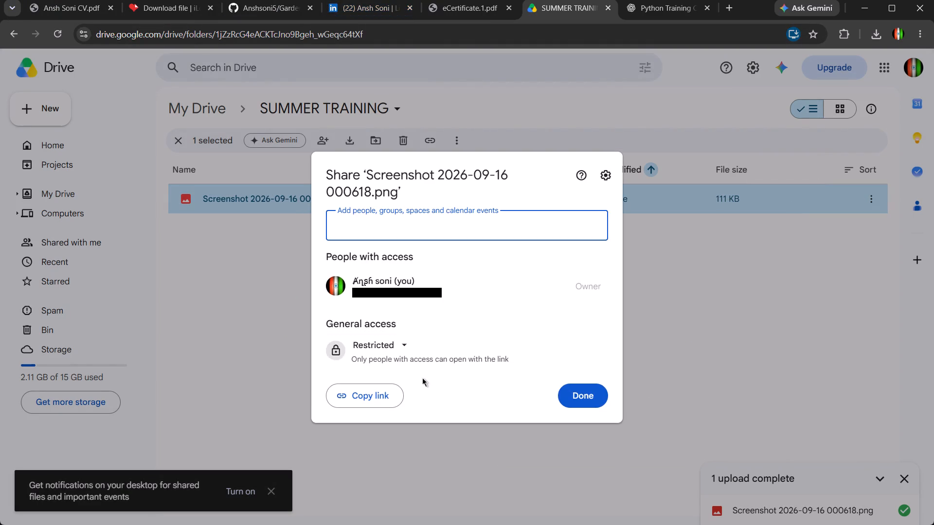
{"action": "left_click", "coordinate": [403, 358]}
{"action": "left_click", "coordinate": [388, 343]}
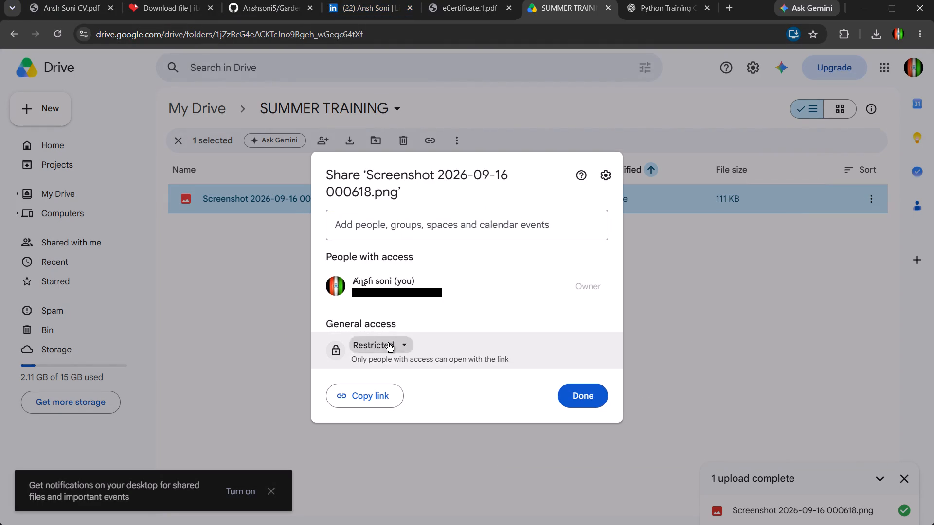
{"action": "left_click", "coordinate": [399, 393]}
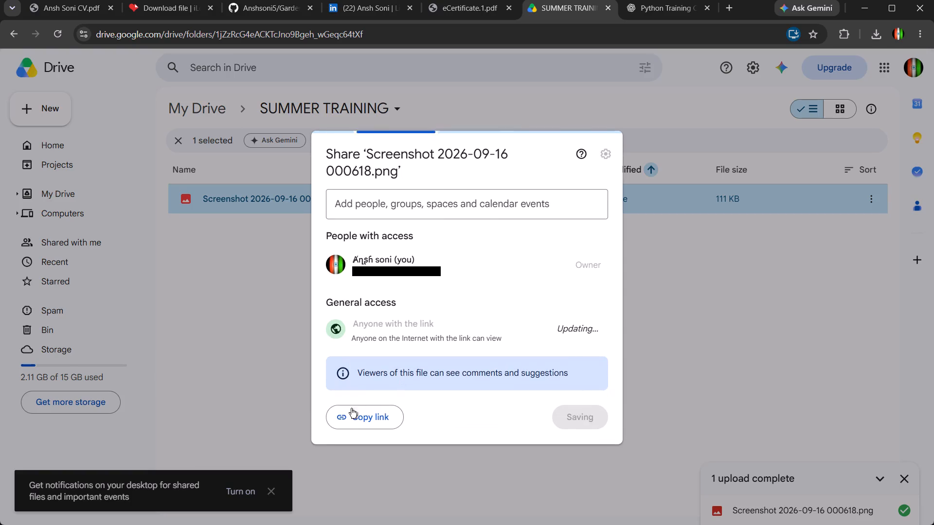
{"action": "left_click", "coordinate": [351, 412]}
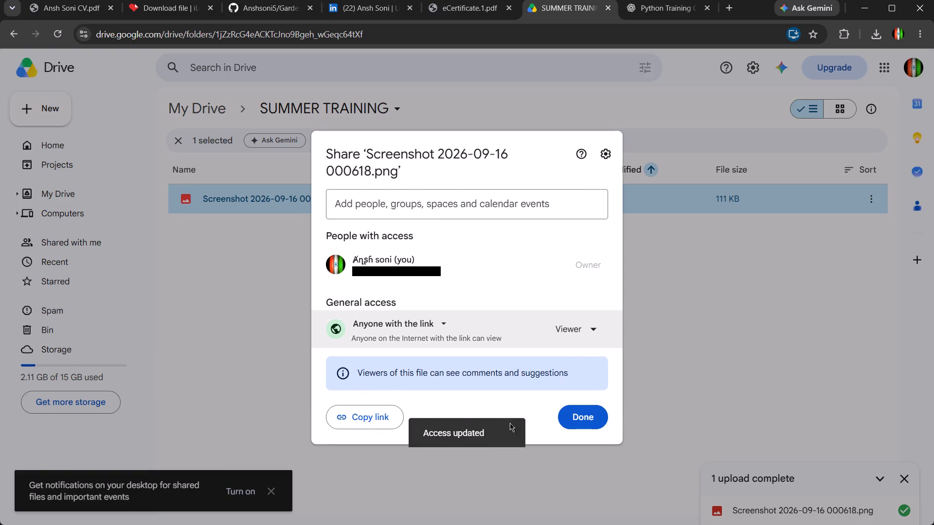
{"action": "left_click", "coordinate": [584, 426]}
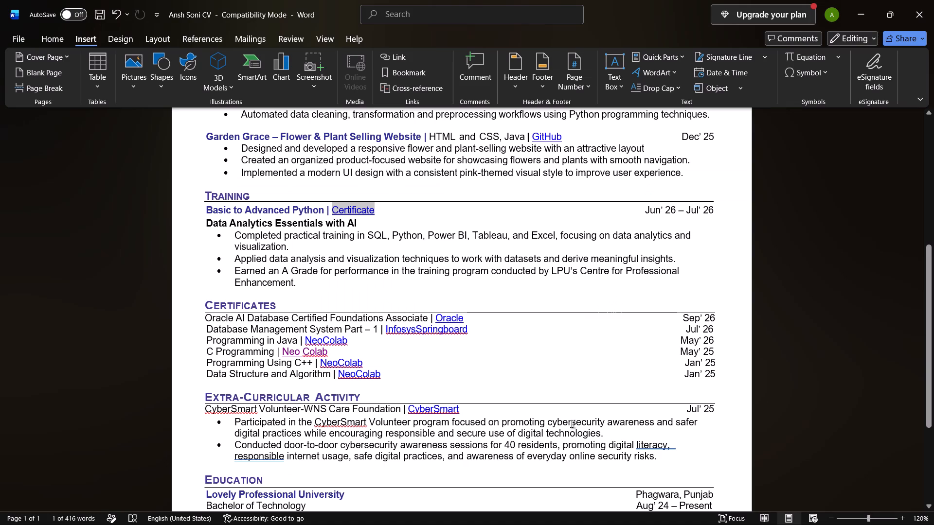
In the Word CV, replace the address of the Training entry's "Certificate" hyperlink with the copied Drive link.
{"action": "left_click", "coordinate": [402, 60]}
{"action": "key", "text": "BackSpace"}
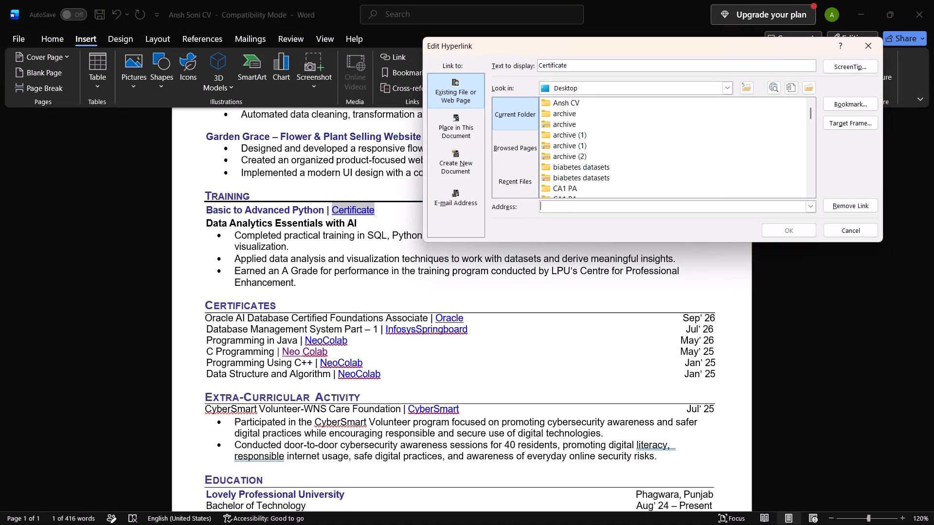
{"action": "key", "text": "ctrl+v"}
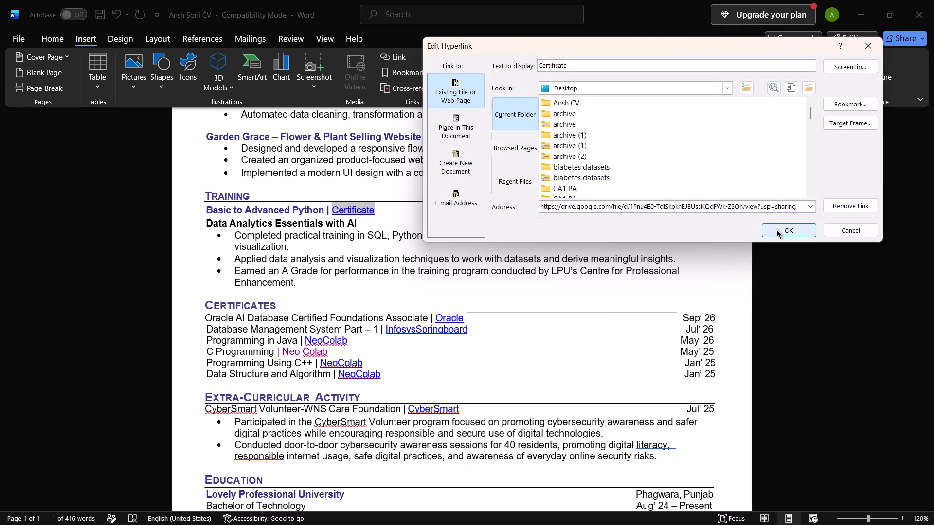
{"action": "left_click", "coordinate": [777, 230]}
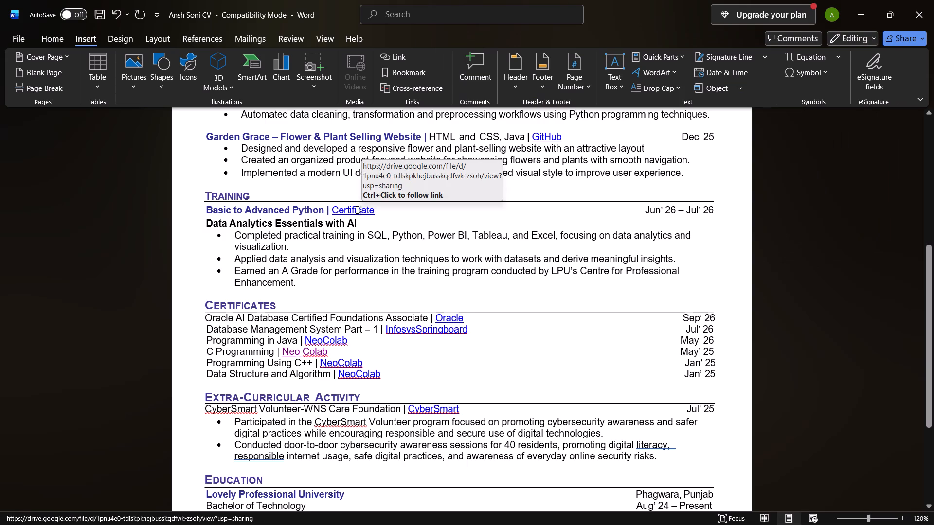
Follow the Training entry's "Certificate" link to check which file it opens, and close the browser window.
{"action": "left_click", "coordinate": [358, 210], "text": "ctrl"}
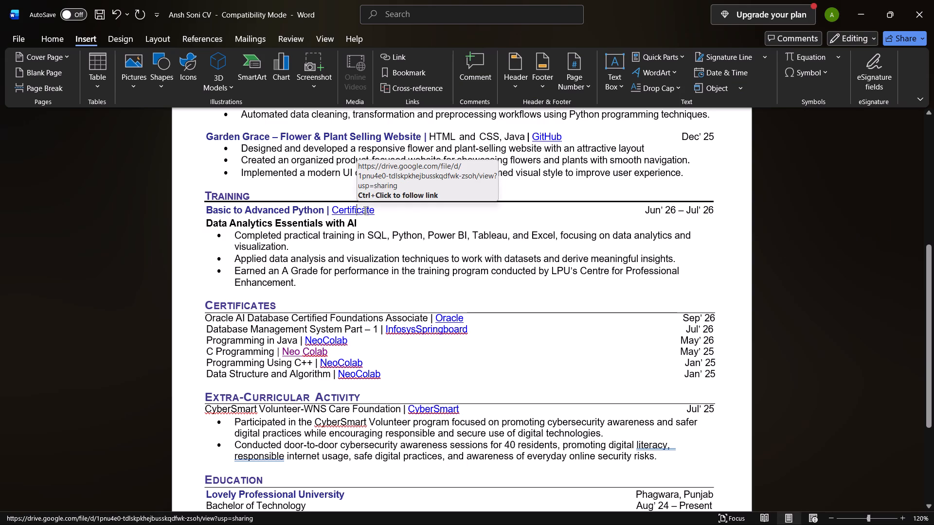
{"action": "left_click", "coordinate": [364, 209], "text": "ctrl"}
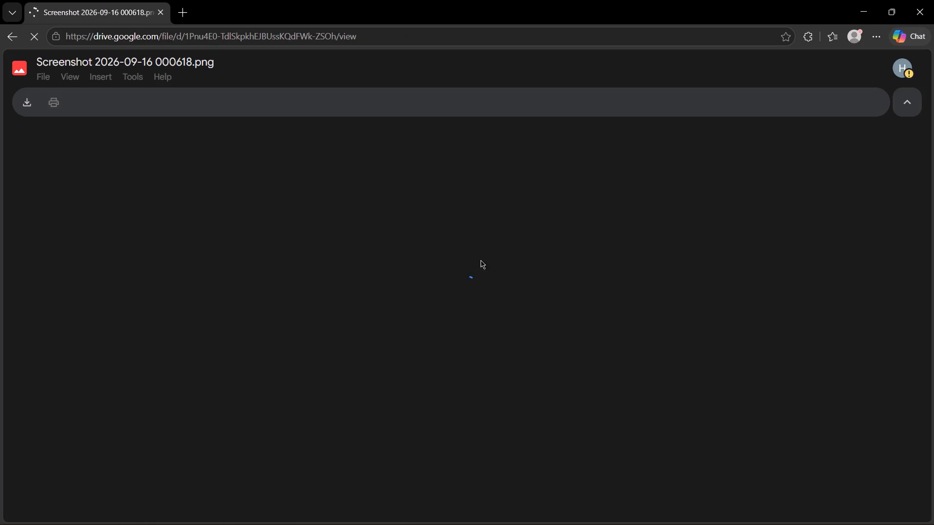
{"action": "scroll", "coordinate": [481, 260], "scroll_direction": "down", "scroll_amount": 1}
{"action": "left_click", "coordinate": [929, 0]}
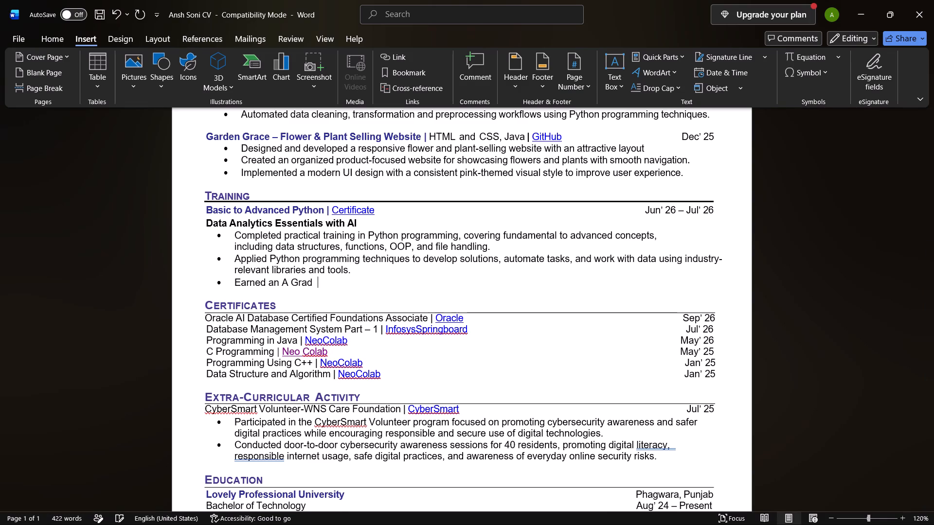
{"action": "key", "text": "BackSpace"}
{"action": "key", "text": "BackSpace"}
{"action": "key", "text": "BackSpace"}
{"action": "key", "text": "BackSpace"}
{"action": "key", "text": "BackSpace"}
{"action": "key", "text": "BackSpace"}
{"action": "key", "text": "BackSpace"}
{"action": "key", "text": "BackSpace"}
{"action": "key", "text": "BackSpace"}
{"action": "key", "text": "ctrl+v"}
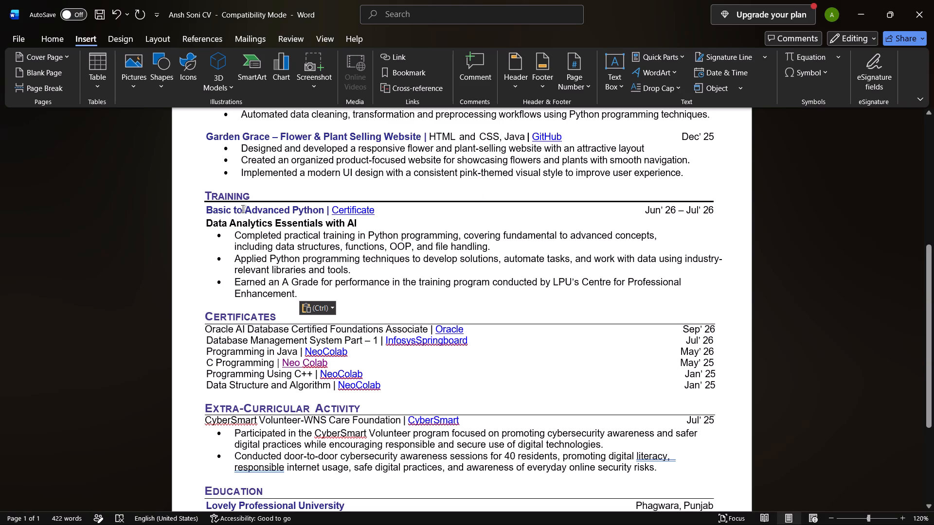
Delete the "Data Analytics Essentials with AI" subheading and its empty line from the Training entry.
{"action": "left_click", "coordinate": [369, 225]}
{"action": "key", "text": "BackSpace"}
{"action": "key", "text": "BackSpace"}
{"action": "key", "text": "BackSpace"}
{"action": "key", "text": "BackSpace"}
{"action": "key", "text": "BackSpace"}
{"action": "key", "text": "BackSpace"}
{"action": "key", "text": "BackSpace"}
{"action": "key", "text": "BackSpace"}
{"action": "key", "text": "BackSpace"}
{"action": "key", "text": "BackSpace"}
{"action": "key", "text": "BackSpace"}
{"action": "key", "text": "BackSpace"}
{"action": "key", "text": "BackSpace"}
{"action": "key", "text": "BackSpace"}
{"action": "key", "text": "BackSpace"}
{"action": "key", "text": "BackSpace"}
{"action": "key", "text": "BackSpace"}
{"action": "key", "text": "BackSpace"}
{"action": "key", "text": "BackSpace"}
{"action": "key", "text": "BackSpace"}
{"action": "key", "text": "BackSpace"}
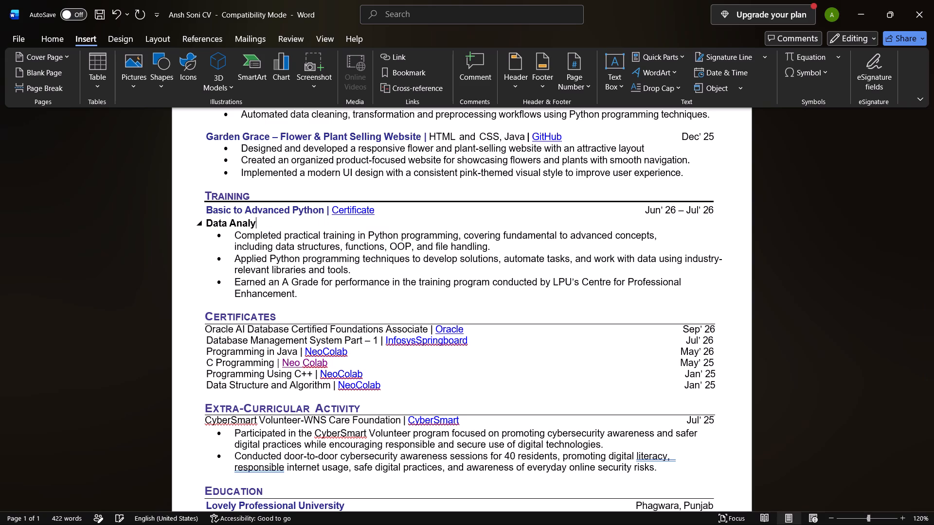
{"action": "key", "text": "BackSpace"}
{"action": "key", "text": "BackSpace"}
{"action": "key", "text": "BackSpace"}
{"action": "key", "text": "BackSpace"}
{"action": "key", "text": "BackSpace"}
{"action": "key", "text": "BackSpace"}
{"action": "key", "text": "BackSpace"}
{"action": "key", "text": "BackSpace"}
{"action": "key", "text": "BackSpace"}
{"action": "key", "text": "BackSpace"}
{"action": "key", "text": "BackSpace"}
{"action": "key", "text": "BackSpace"}
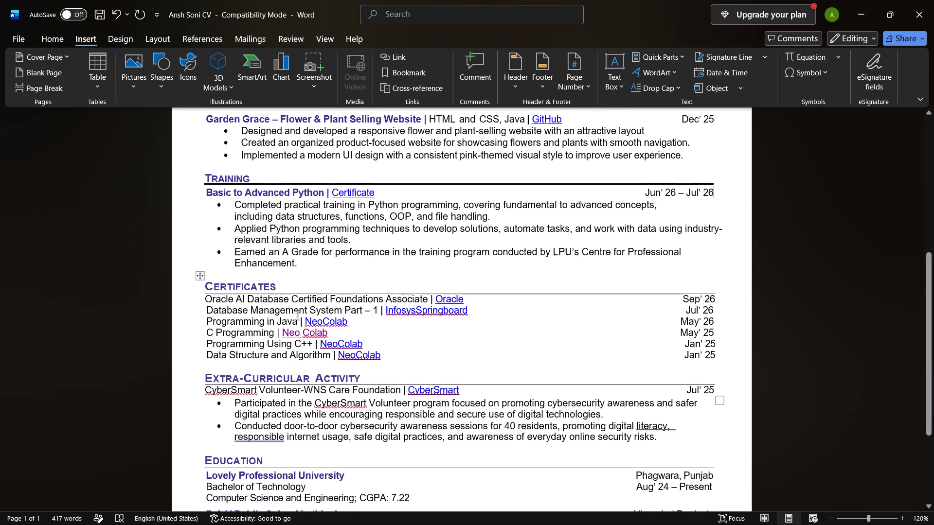
Show gridlines on the CV page to check the alignment of the Training section.
{"action": "scroll", "coordinate": [397, 340], "scroll_direction": "down", "scroll_amount": 2}
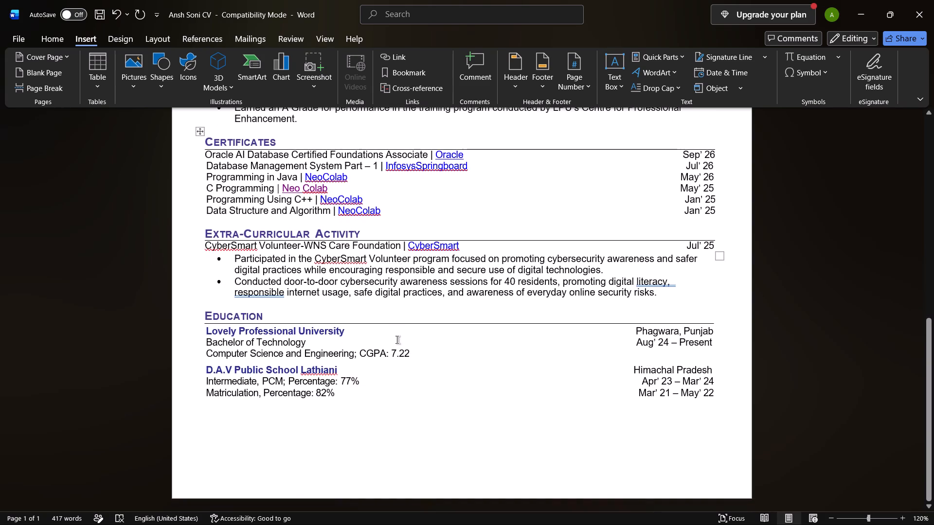
{"action": "scroll", "coordinate": [397, 340], "scroll_direction": "up", "scroll_amount": 1}
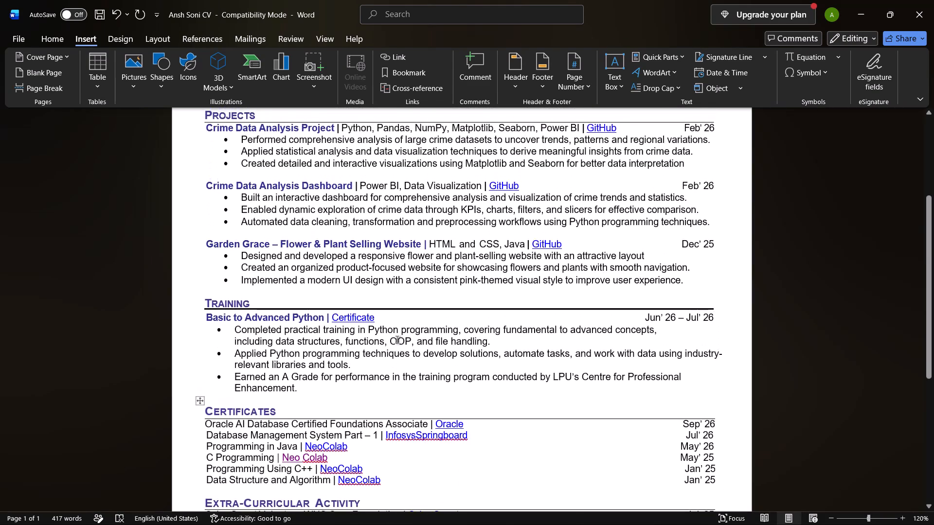
{"action": "scroll", "coordinate": [397, 340], "scroll_direction": "down", "scroll_amount": 1}
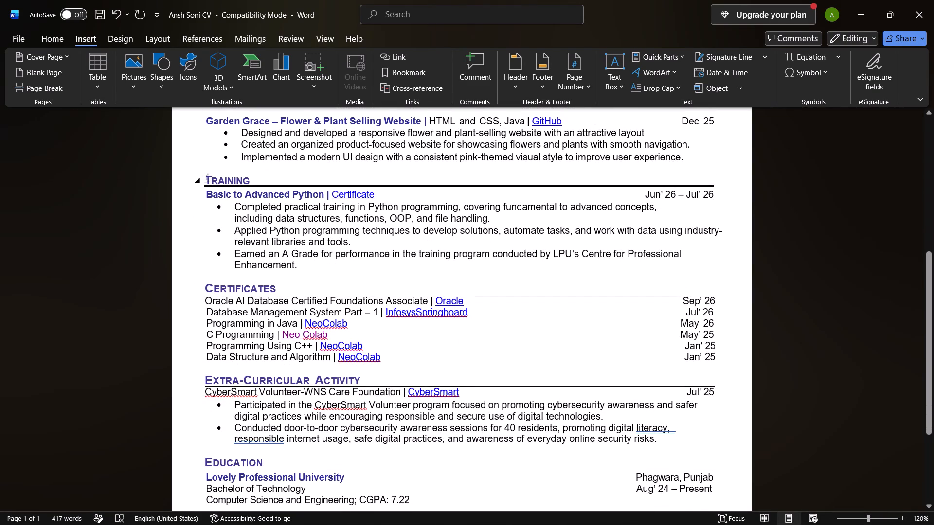
{"action": "left_click", "coordinate": [323, 43]}
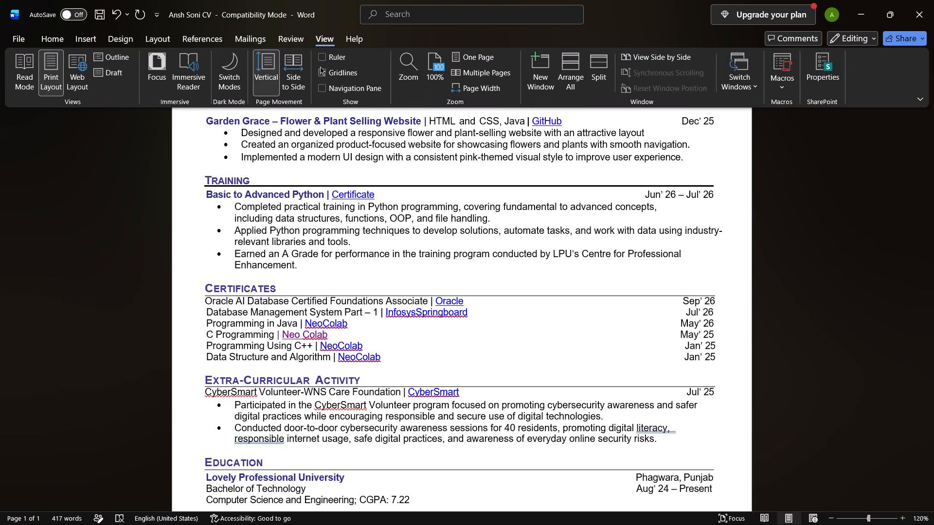
{"action": "left_click", "coordinate": [319, 74]}
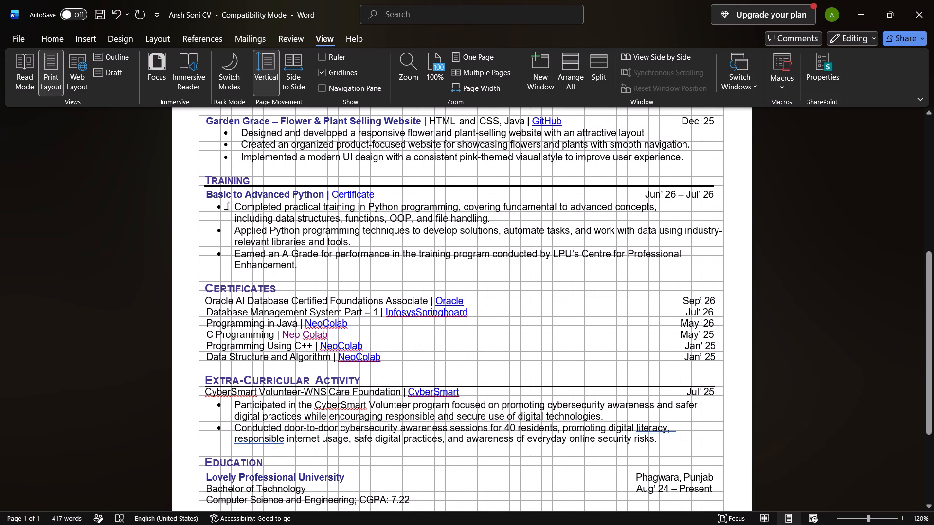
{"action": "scroll", "coordinate": [229, 225], "scroll_direction": "right", "scroll_amount": 1}
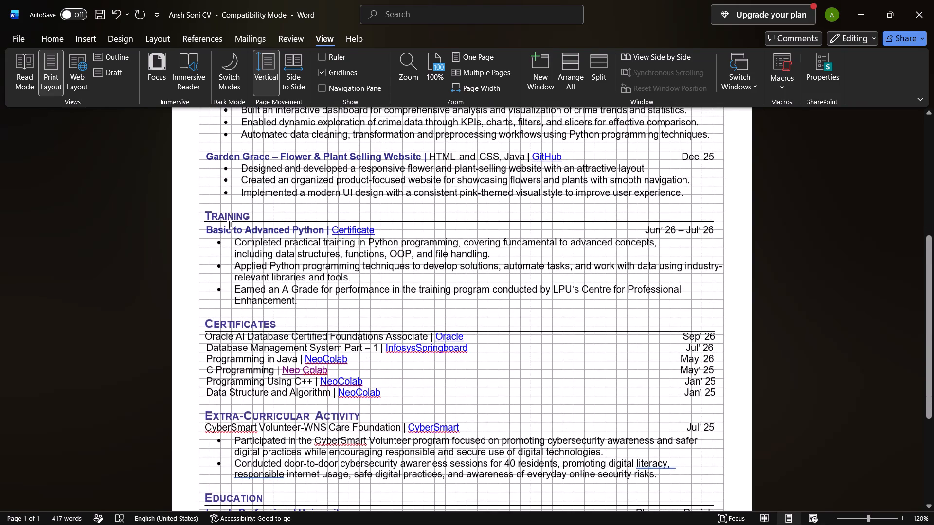